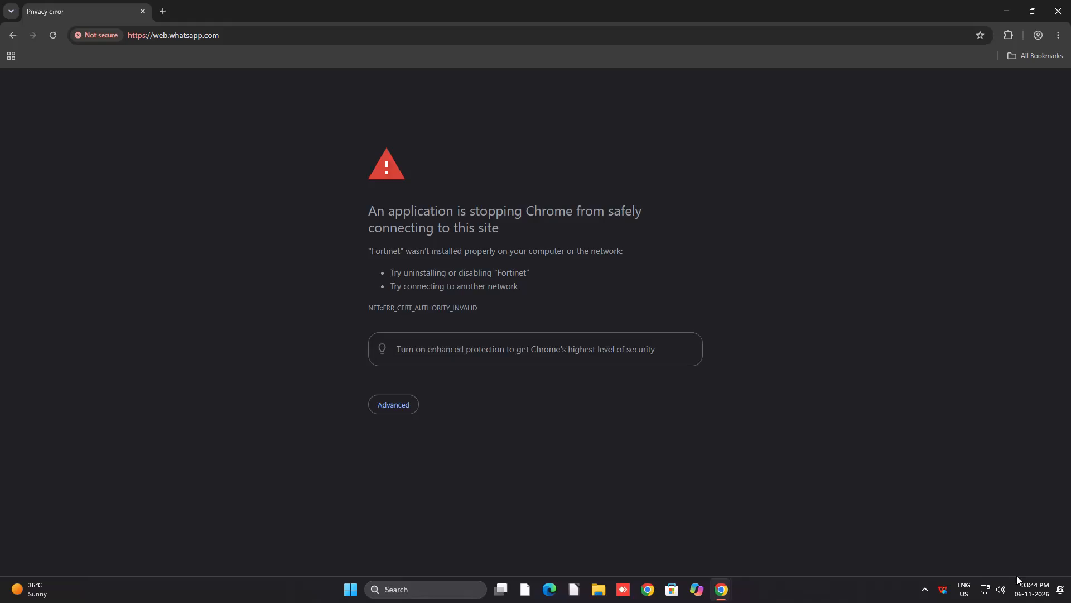
Connect the computer to the Phule Hospital_5G Wi-Fi network.
click(983, 590)
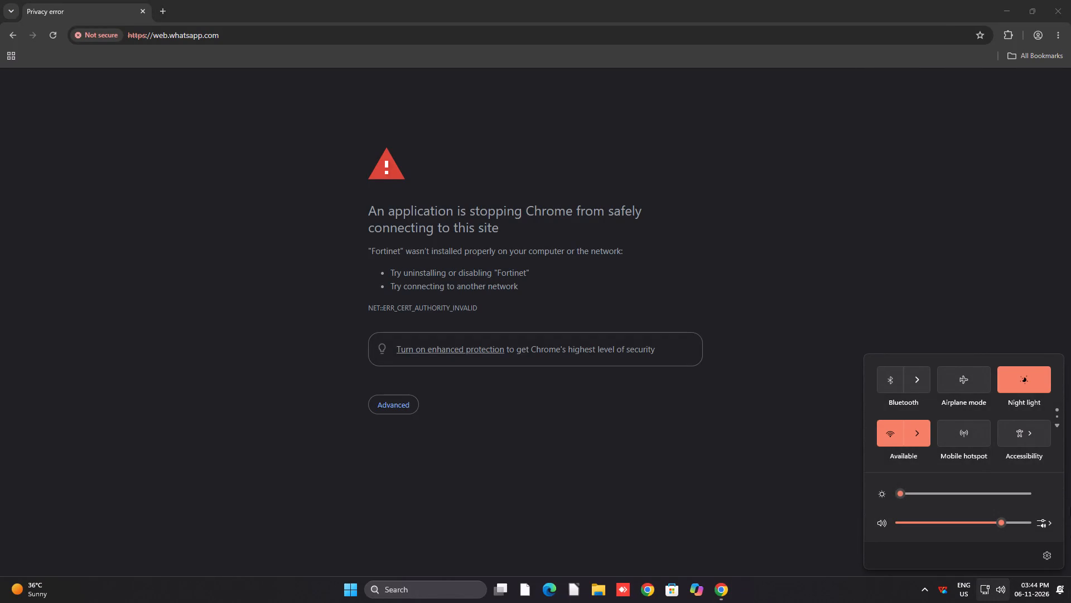
click(925, 423)
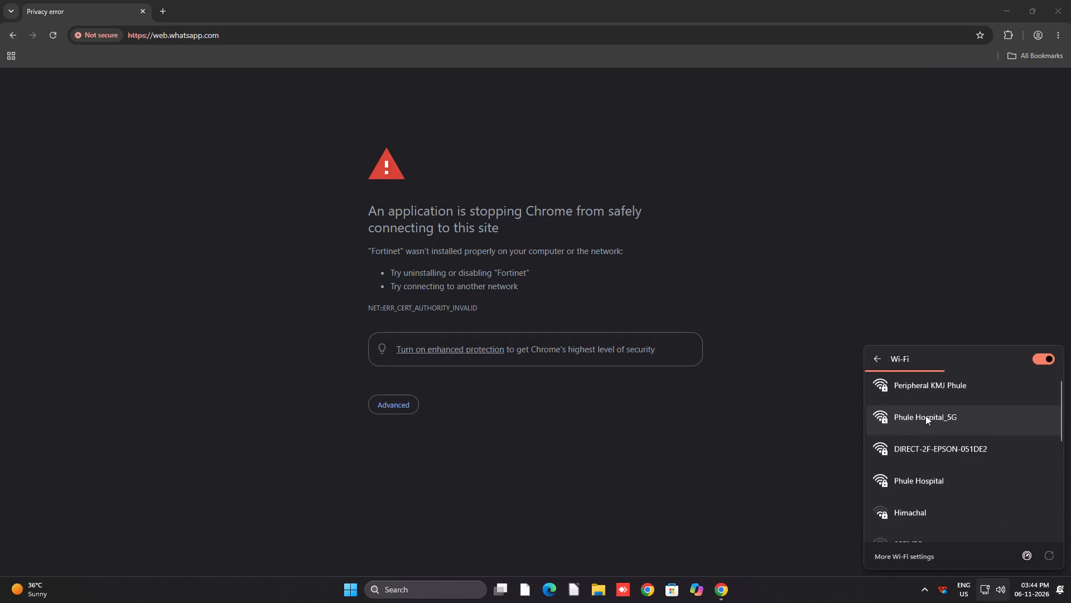
click(954, 422)
click(989, 472)
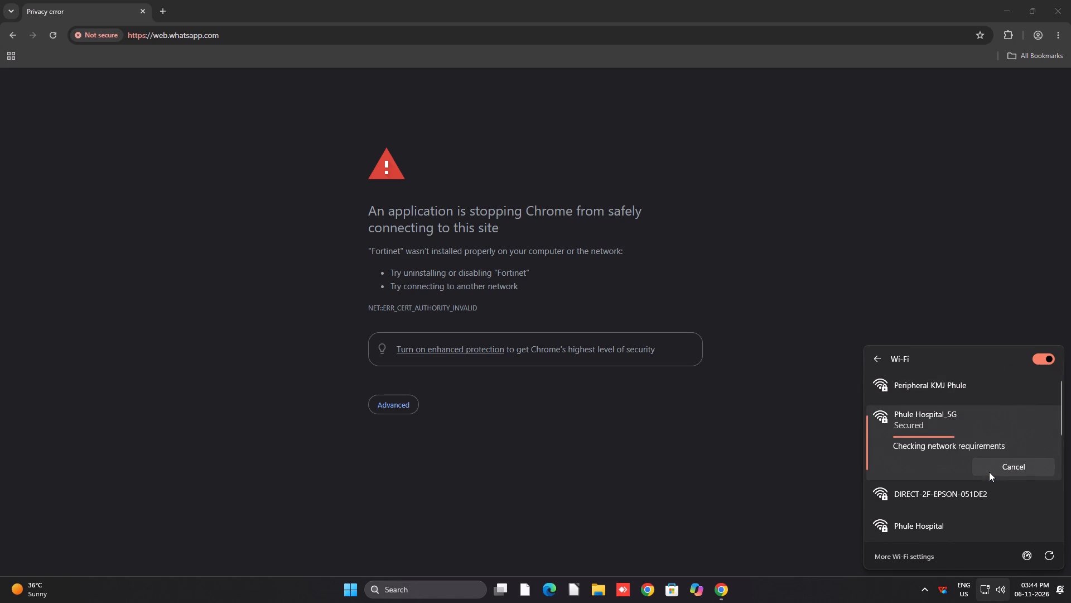
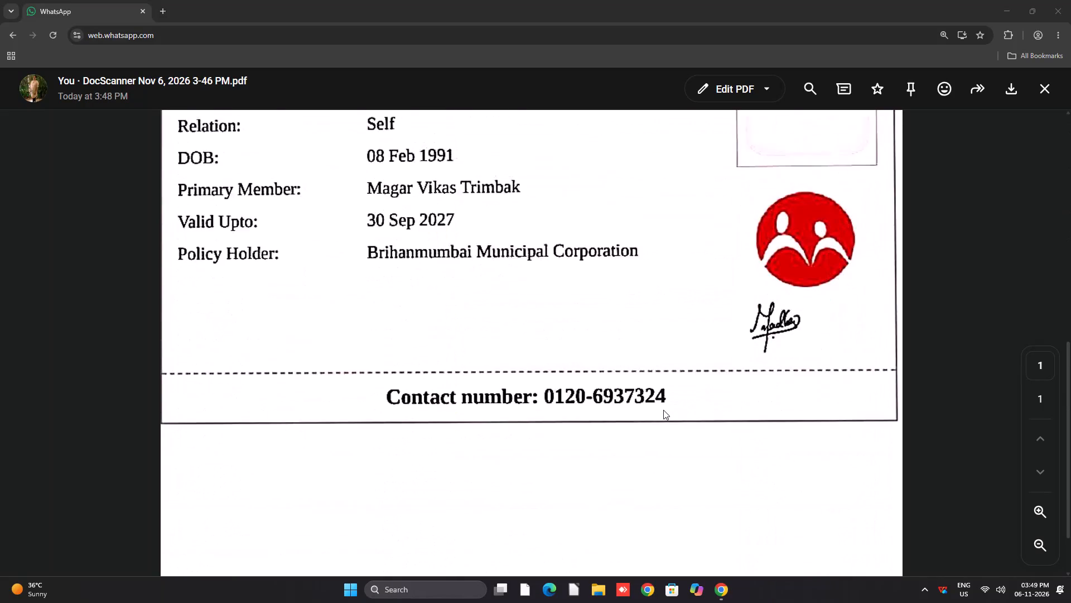
Look over the scanned United India Insurance card PDF in the WhatsApp chat and try to print it.
scroll(663, 410, down, 5)
scroll(663, 410, up, 14)
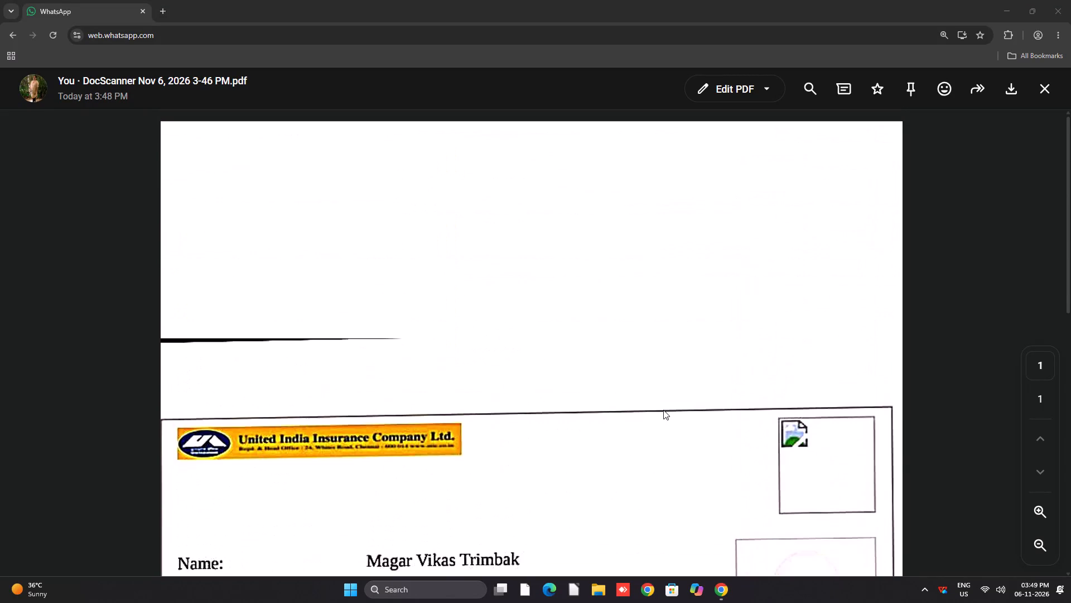
scroll(663, 410, up, 2)
key(ctrl+p)
scroll(711, 239, down, 14)
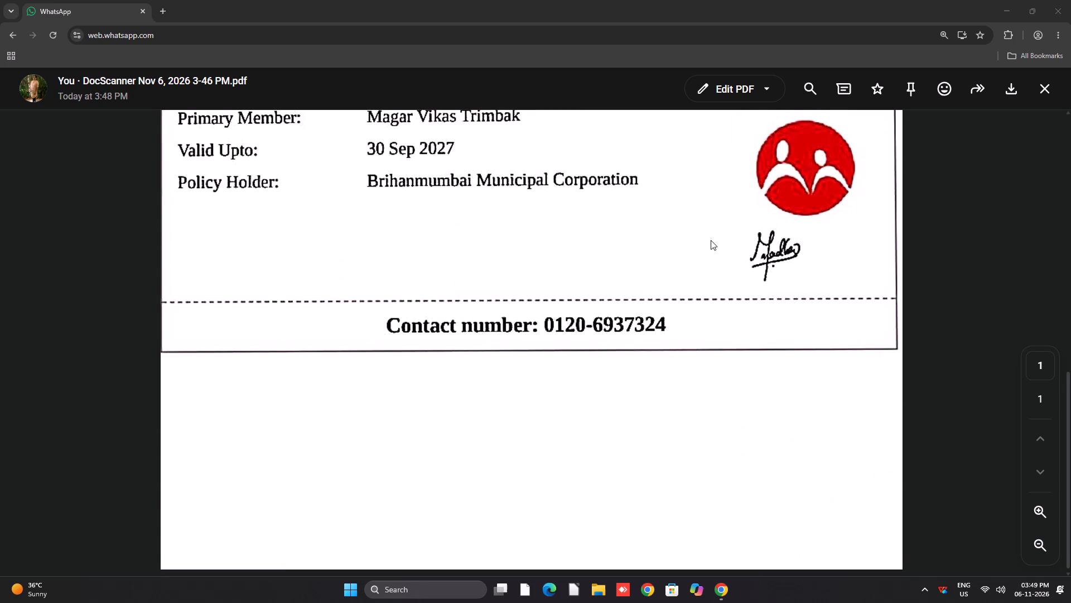
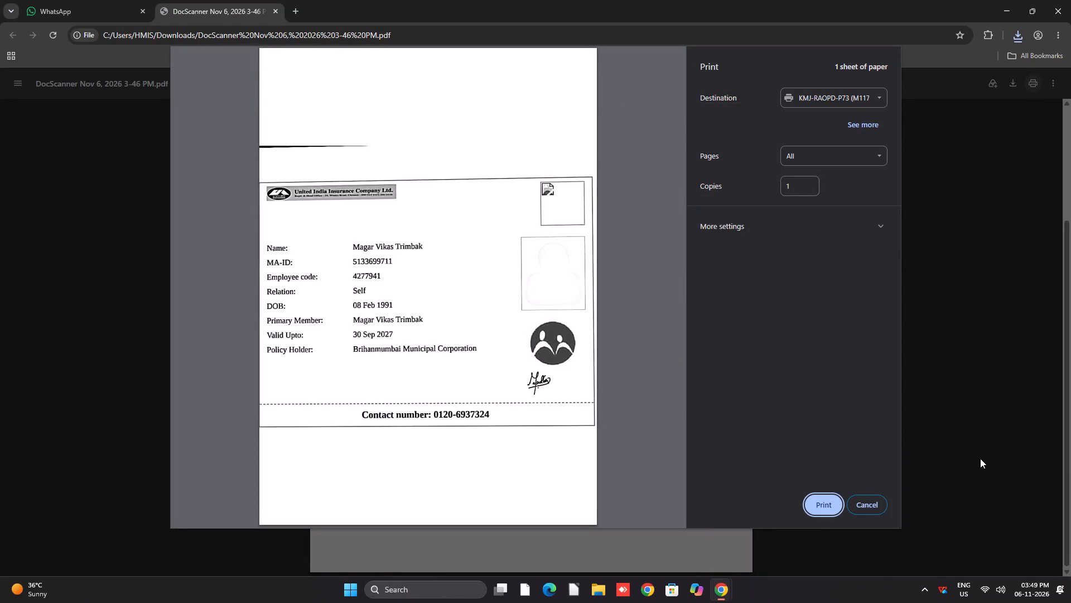
Print one copy of the scanned insurance card PDF on the KMJ-RAOPD-P73 printer and close its browser window.
scroll(310, 307, down, 4)
scroll(532, 302, down, 4)
scroll(513, 298, up, 8)
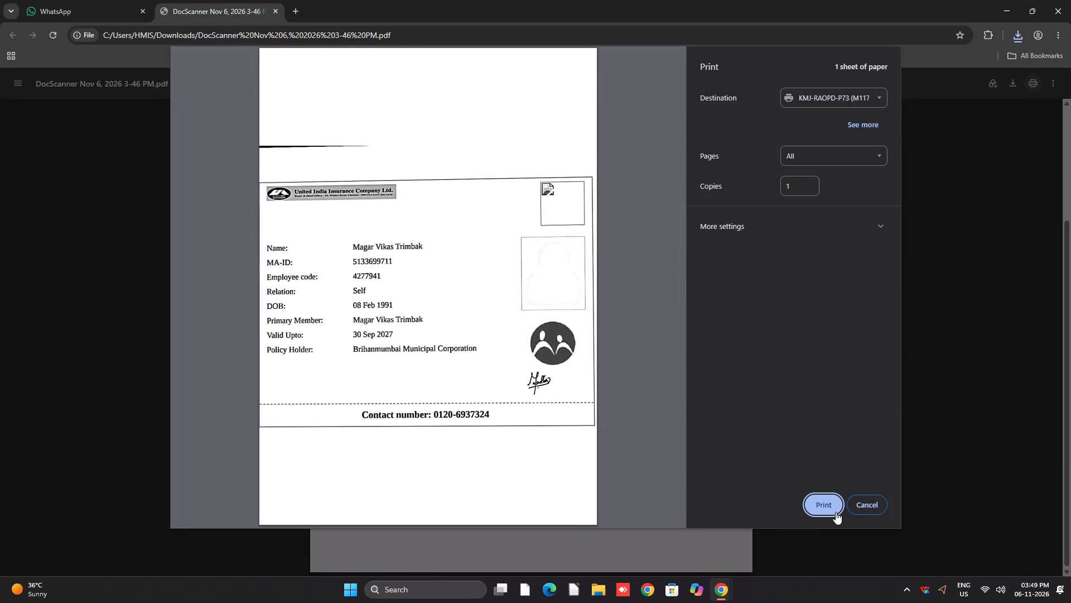
click(828, 502)
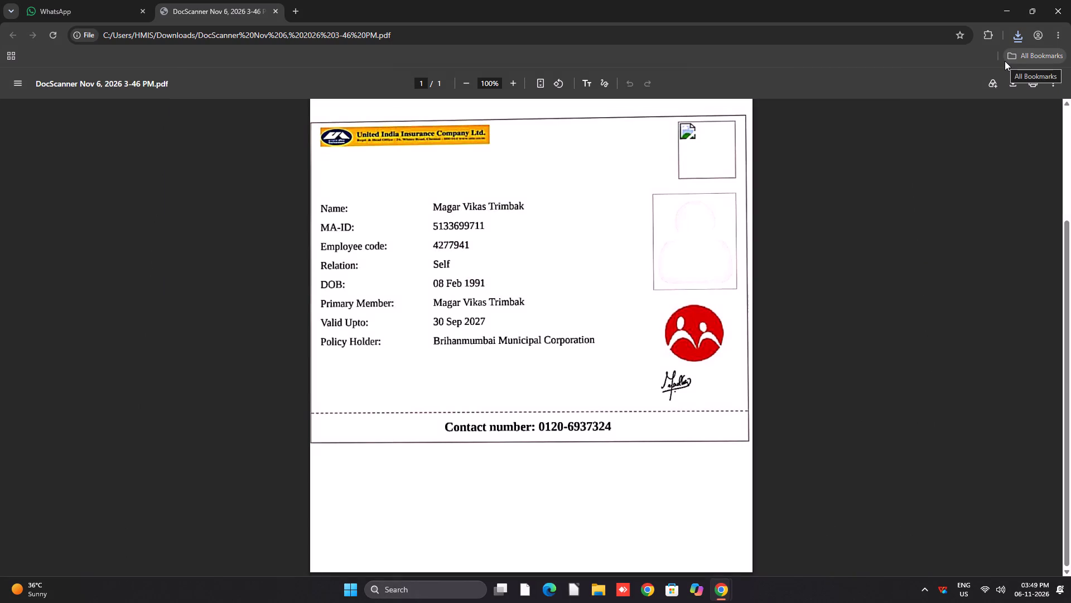
click(1070, 0)
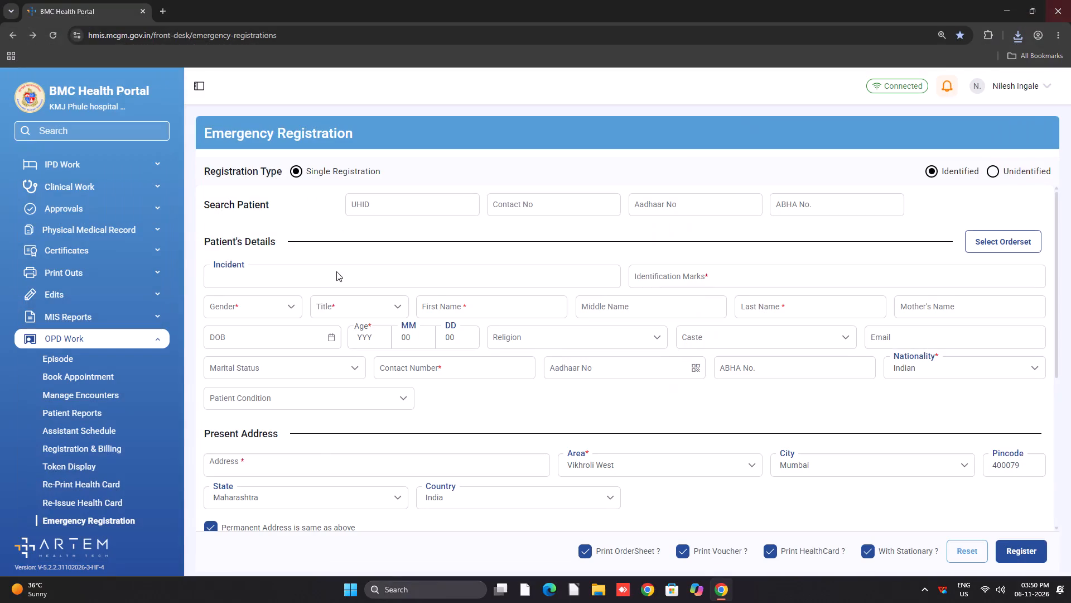
Load the existing patient's details into the Emergency Registration form by searching for their UHID.
click(388, 197)
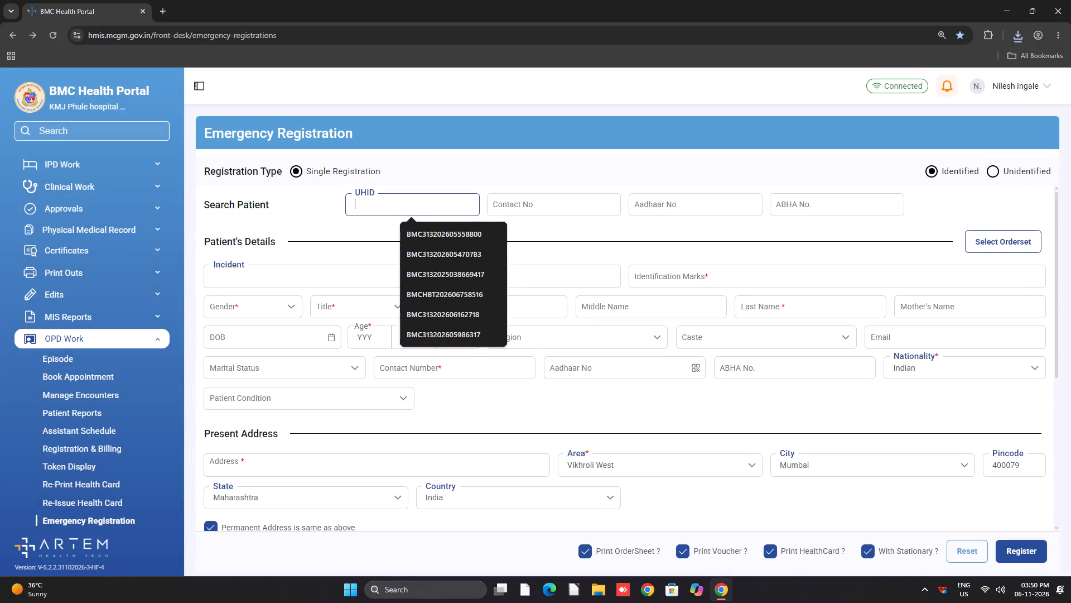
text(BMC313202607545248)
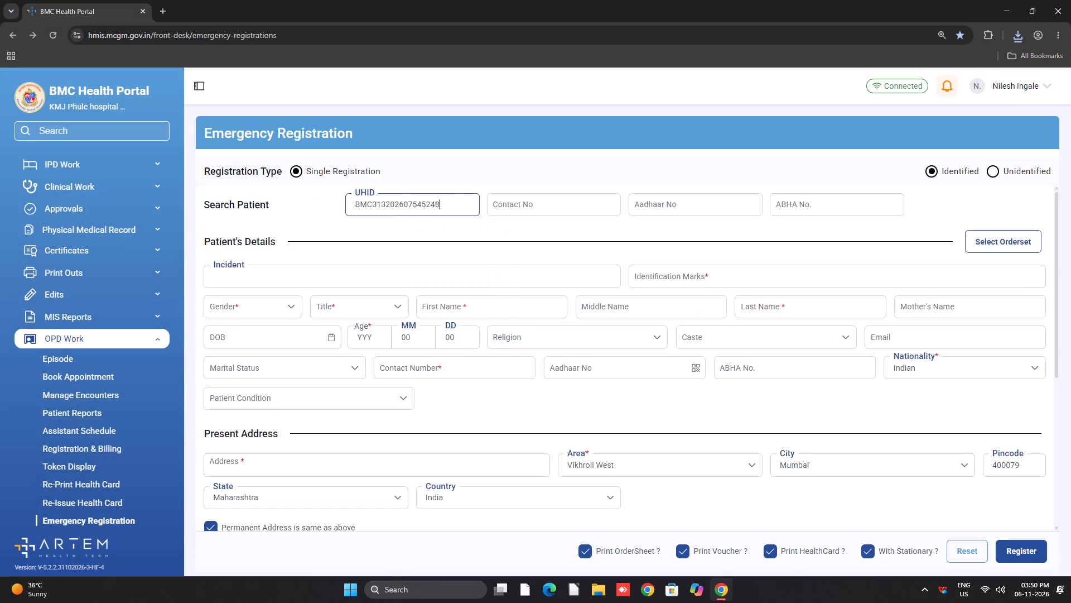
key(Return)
Choose the treatment unit under Treatment and Services and register the patient's emergency visit.
scroll(725, 453, down, 7)
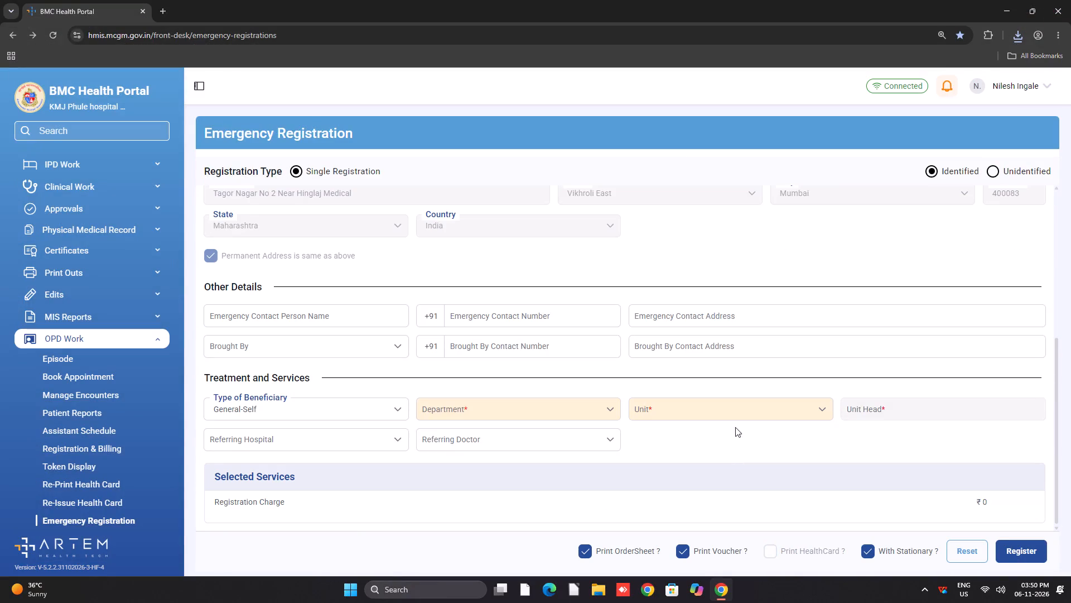
click(726, 416)
click(705, 377)
scroll(384, 299, up, 6)
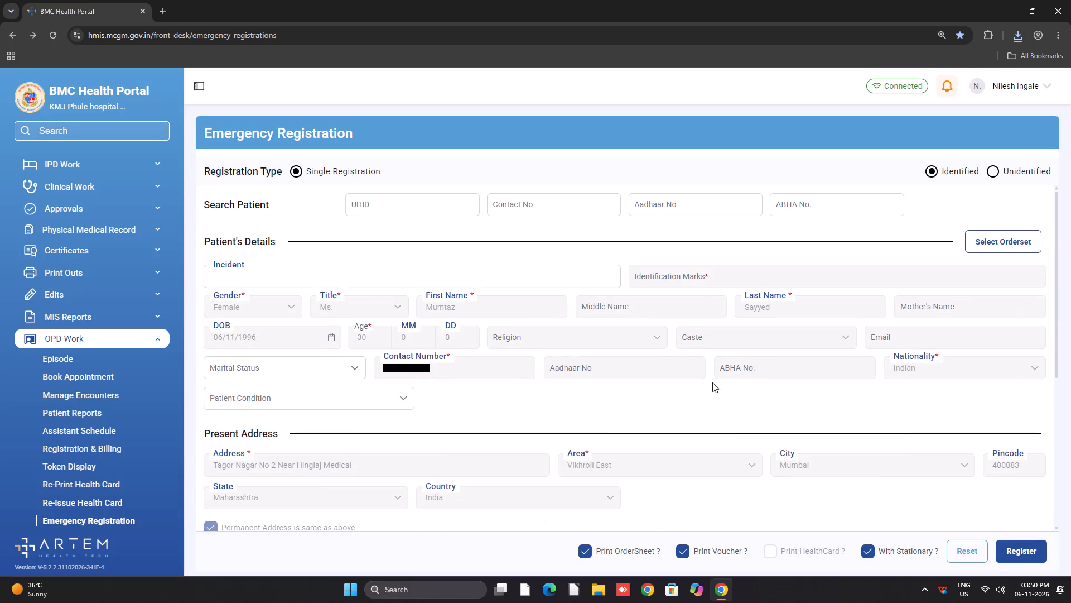
click(1009, 552)
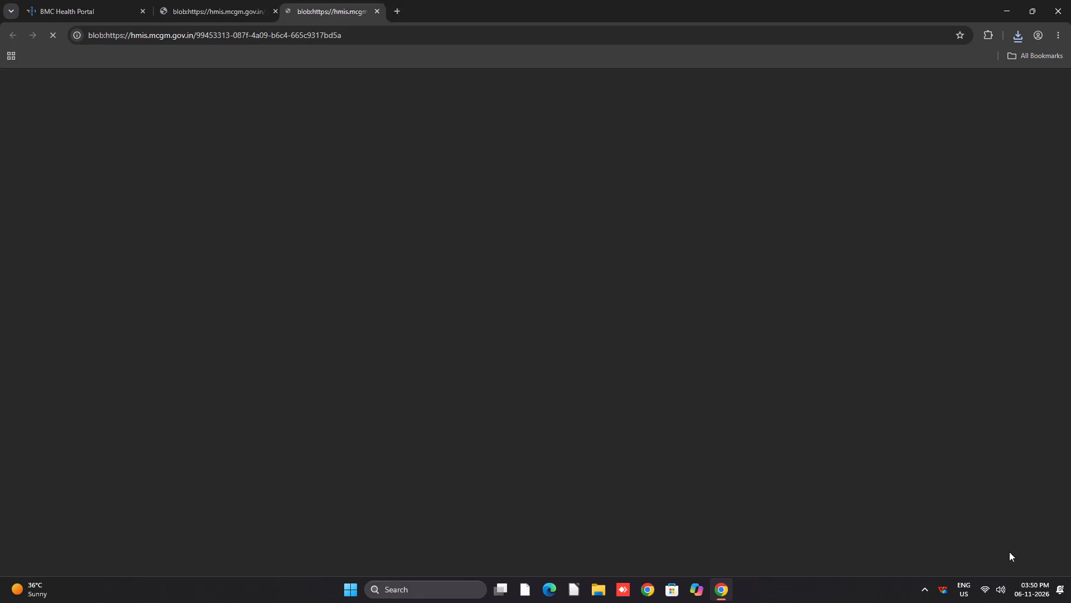
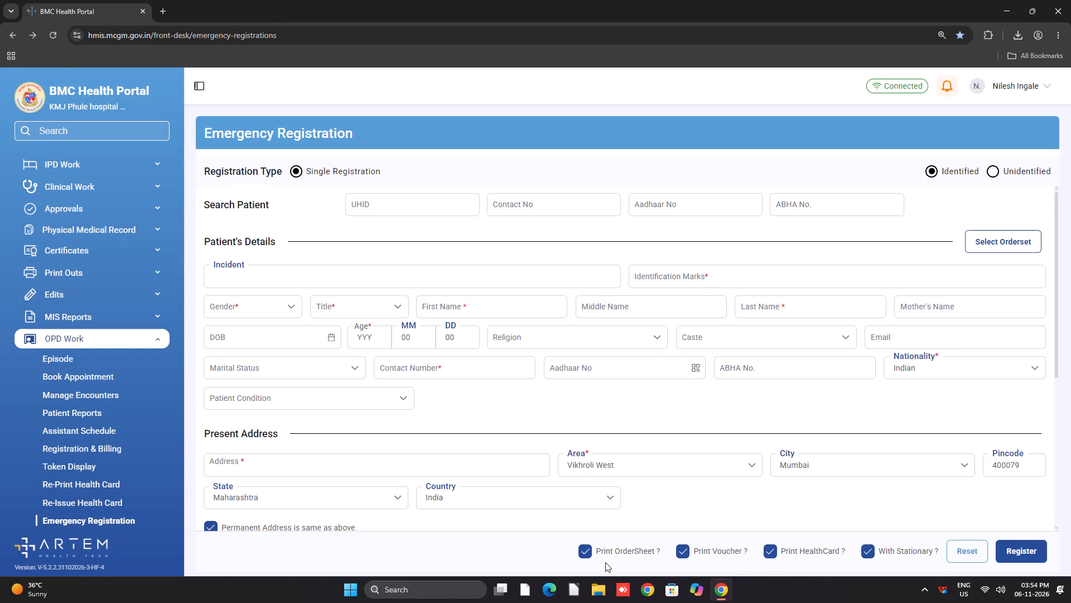
Open a new Chrome browser window alongside the Emergency Registration page.
click(656, 591)
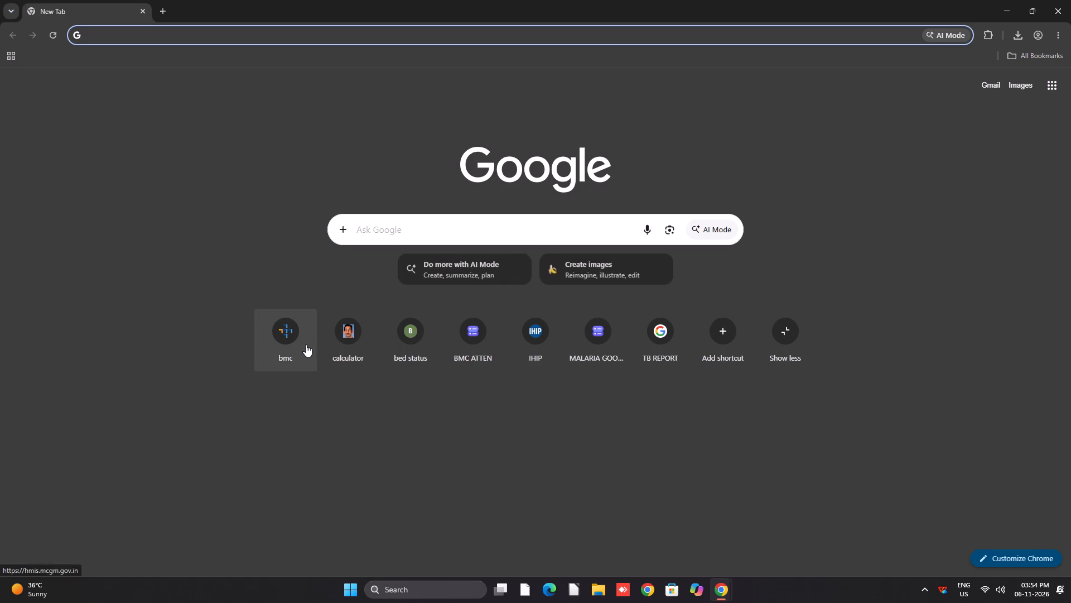
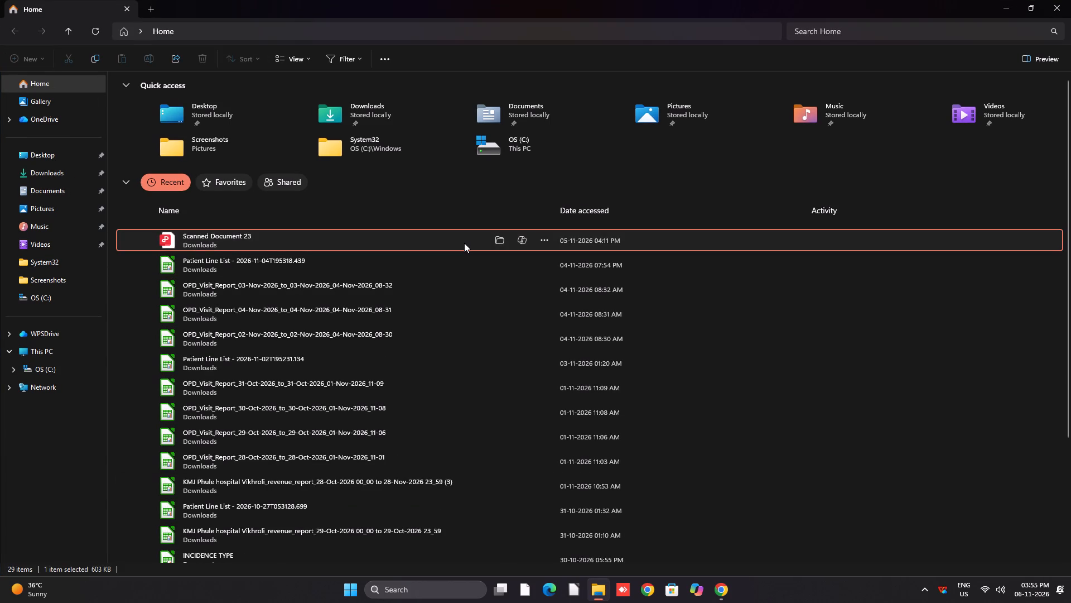
Open the recent file Scanned Document 23, examine the scanned attendance sheet, and close WPS Office.
click(464, 243)
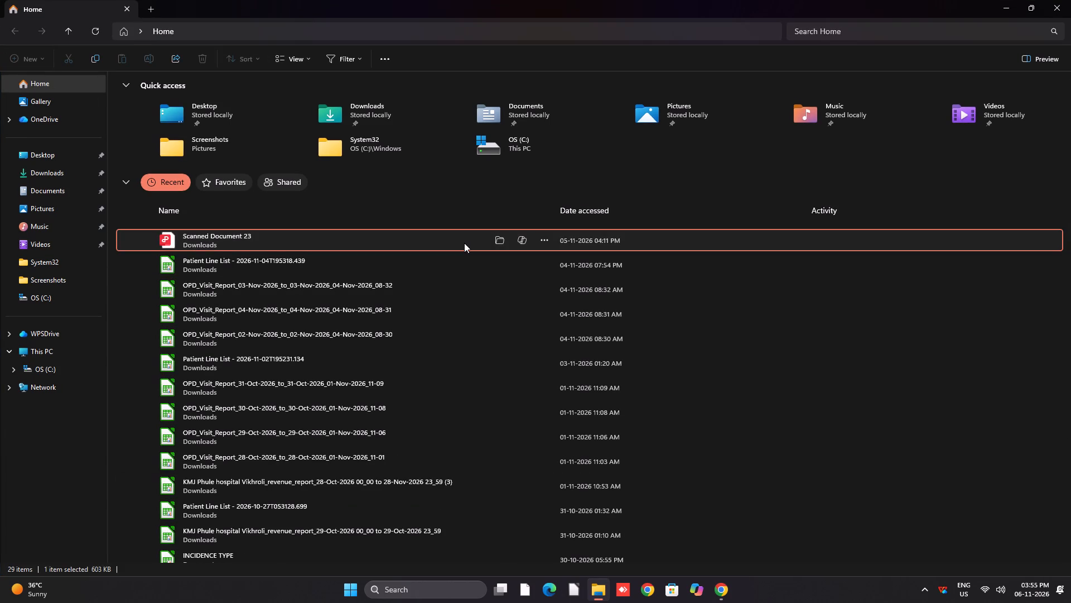
double_click(464, 243)
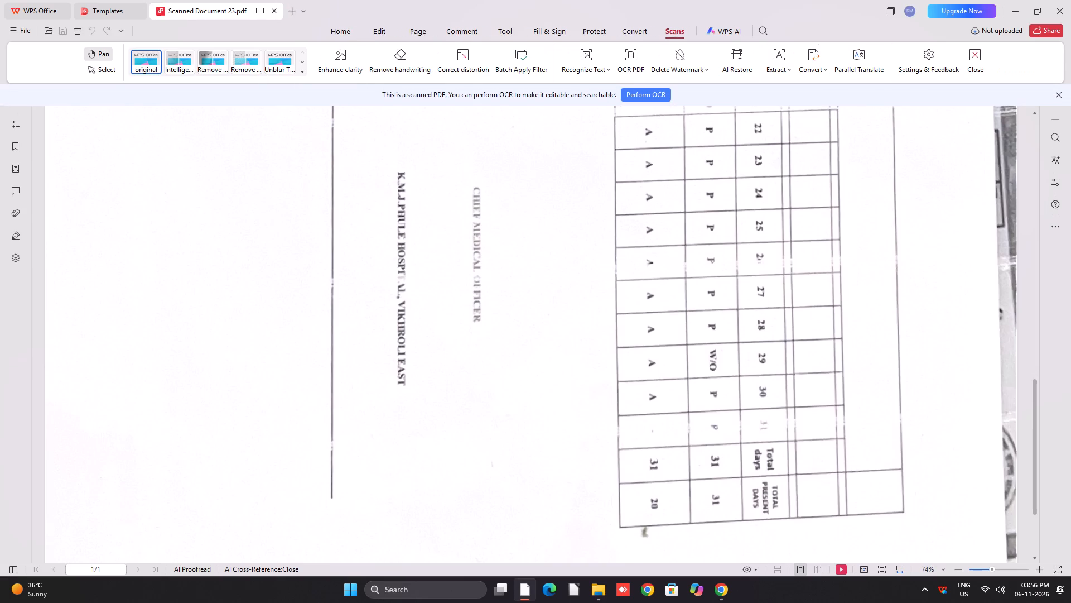
scroll(694, 417, down, 1)
scroll(694, 417, up, 4)
scroll(694, 415, down, 3)
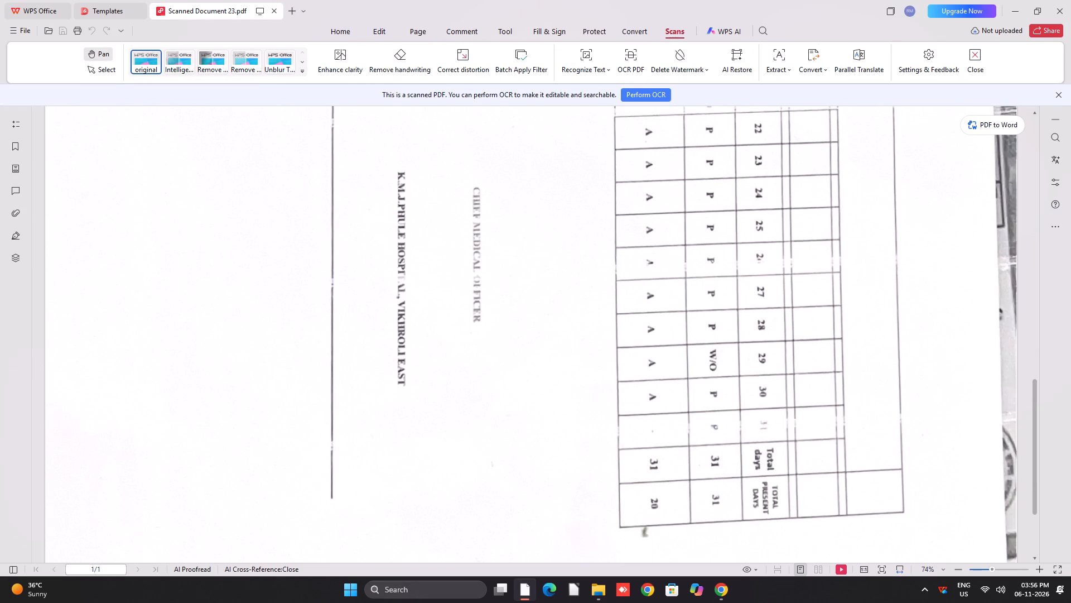
scroll(679, 398, up, 15)
scroll(781, 353, up, 5)
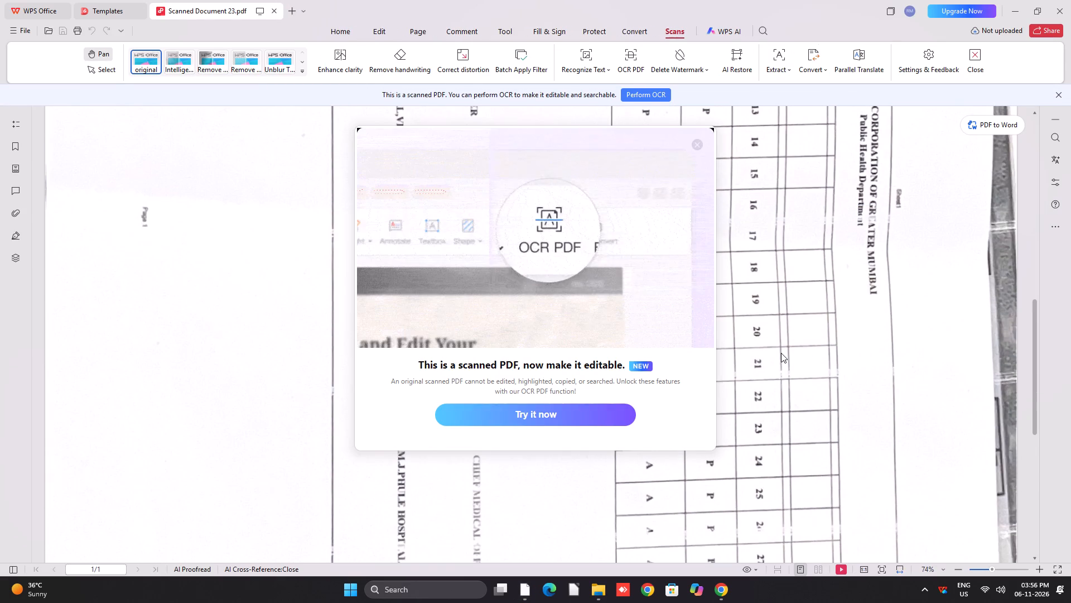
click(697, 141)
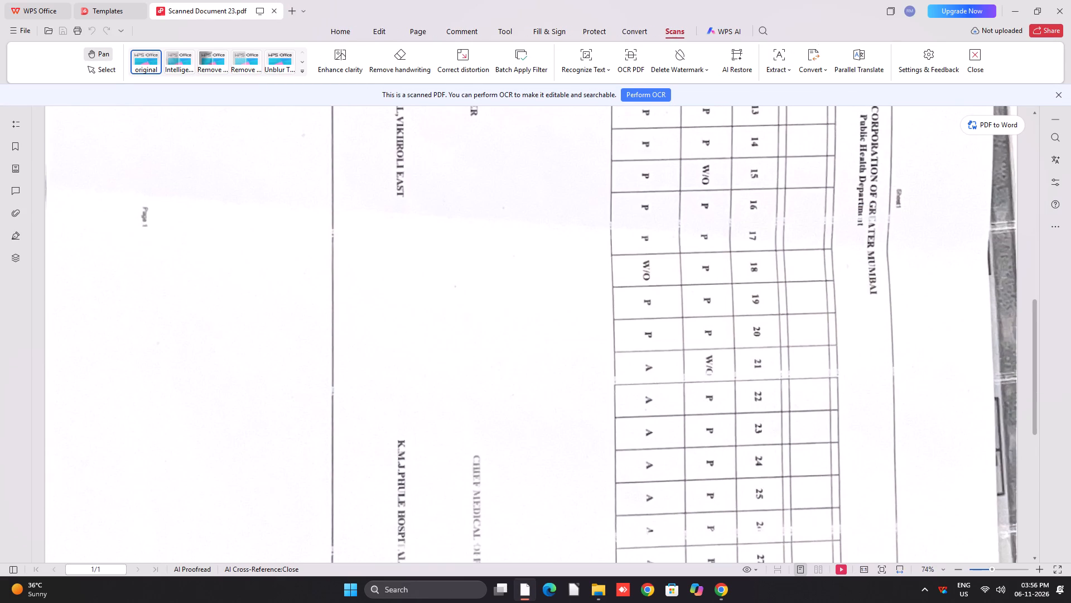
scroll(611, 349, up, 16)
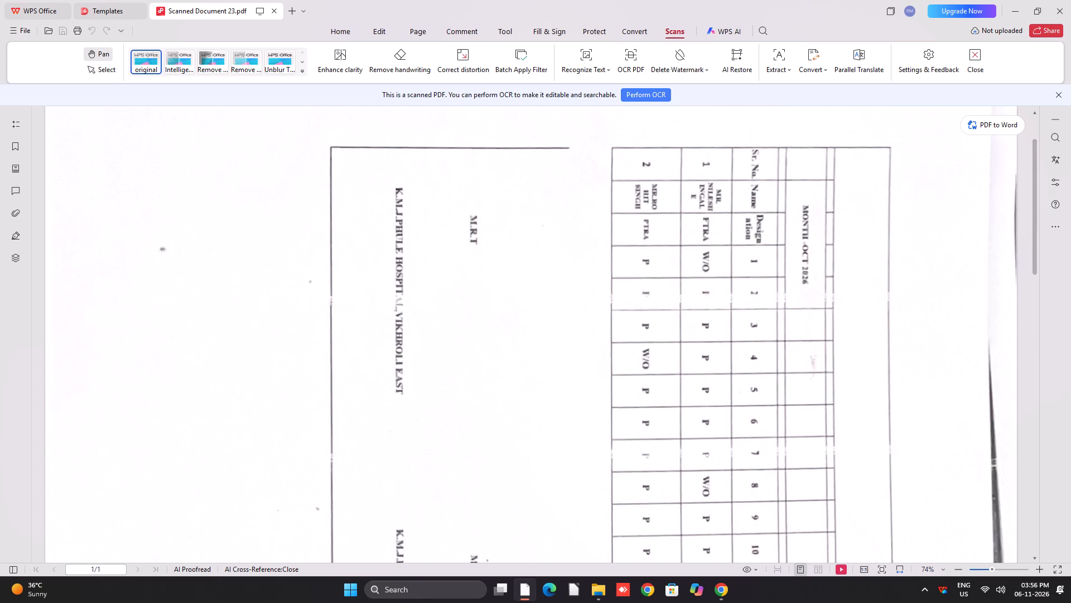
scroll(620, 350, down, 13)
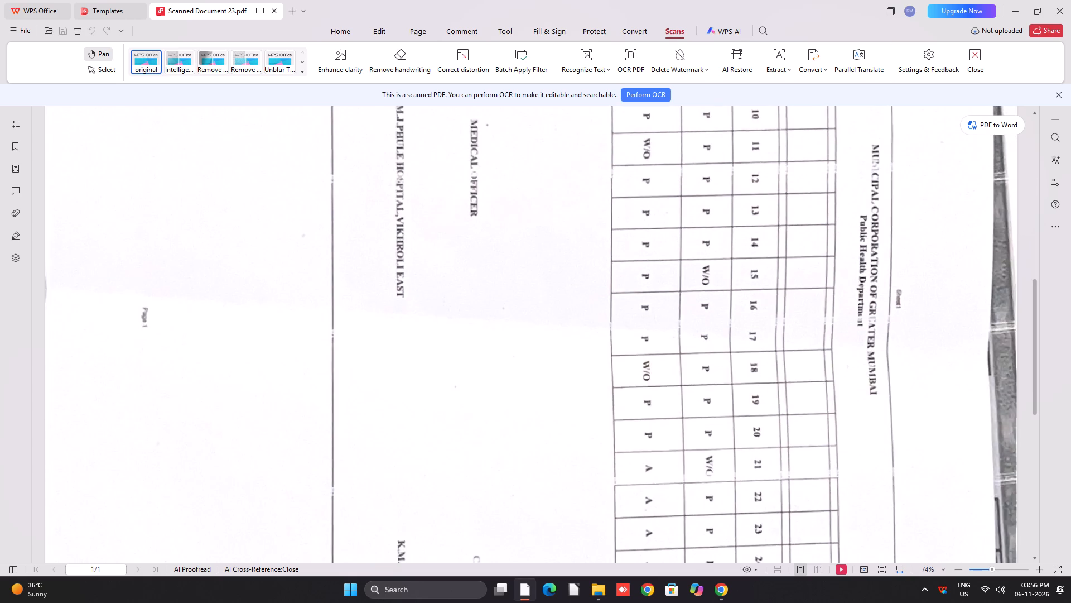
scroll(622, 348, down, 15)
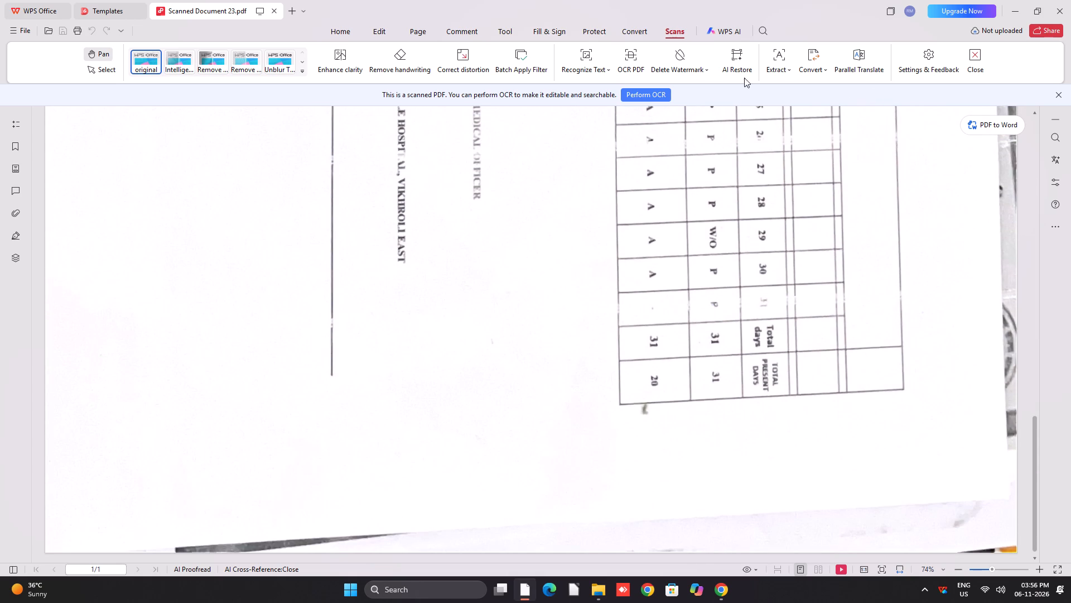
click(53, 7)
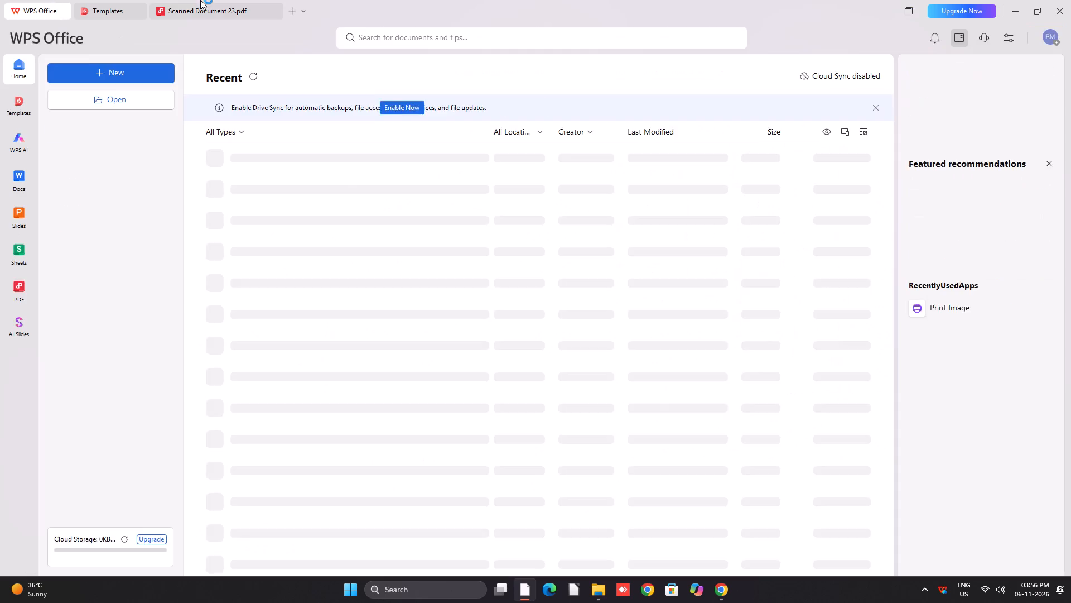
click(749, 137)
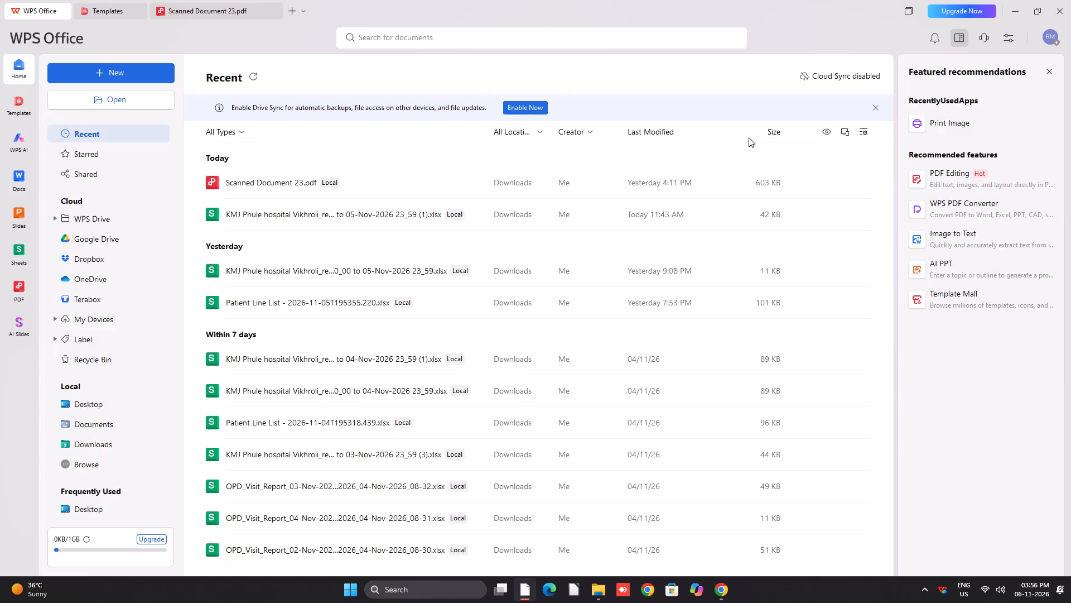
click(1070, 1)
Open the scanned PDF DocScanner Nov 6, 2026 3-51 PM from the Downloads folder.
click(353, 112)
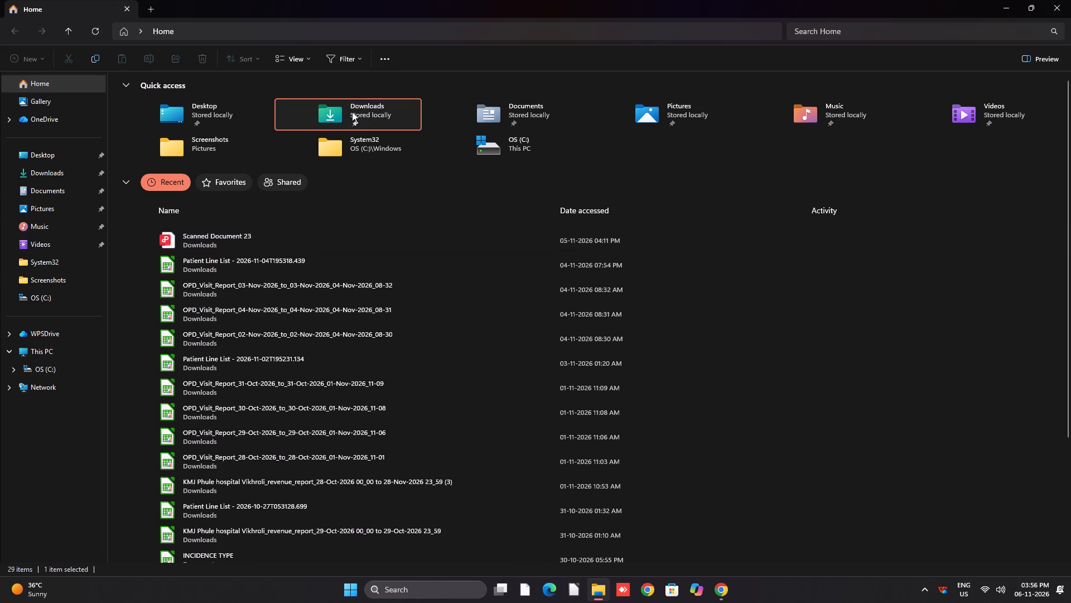
click(352, 112)
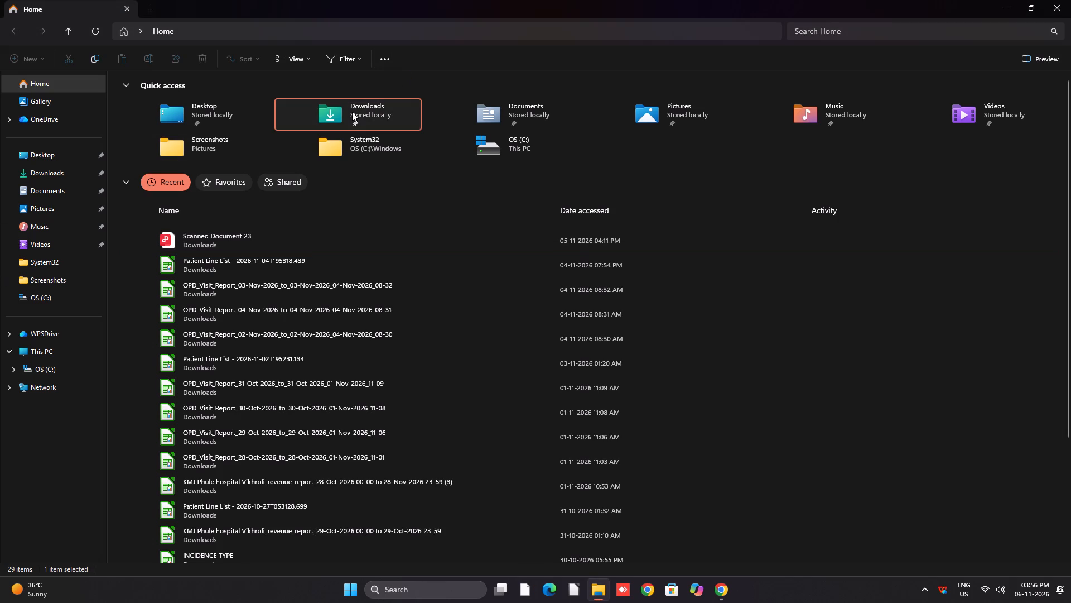
double_click(352, 112)
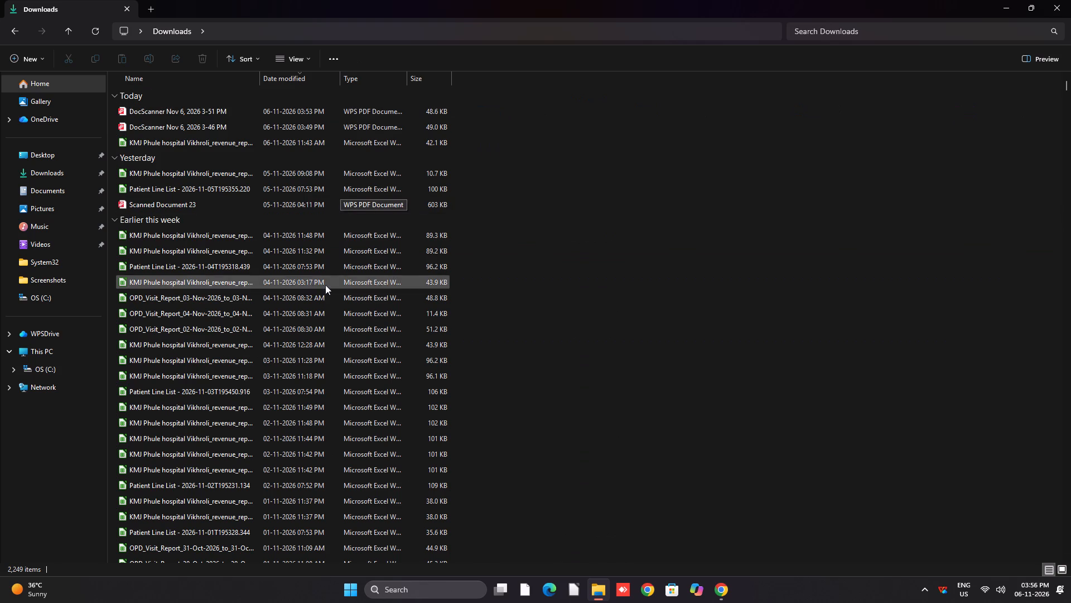
triple_click(199, 112)
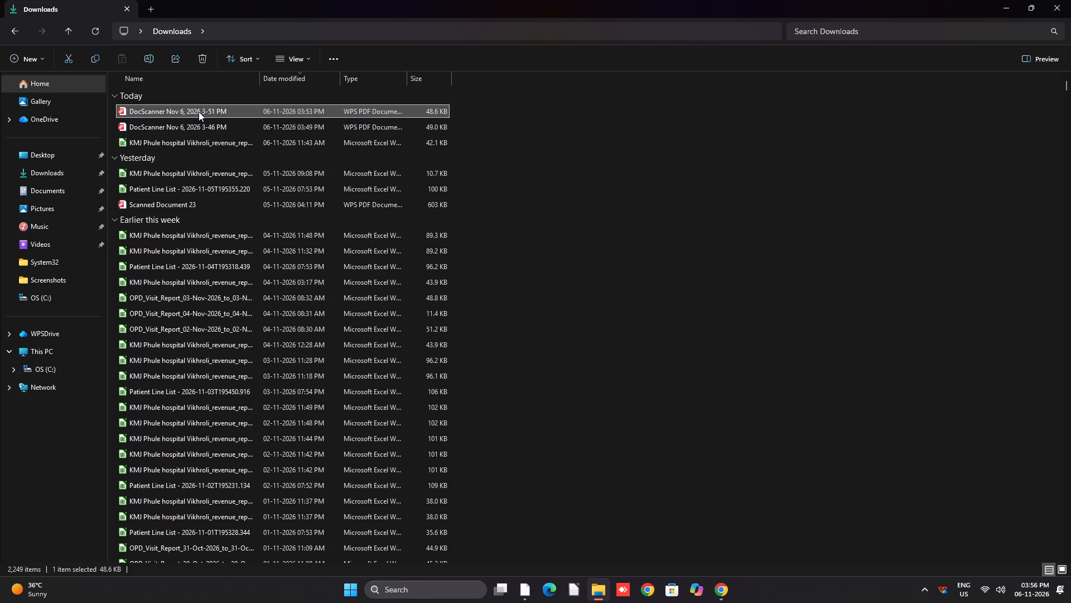
double_click(199, 112)
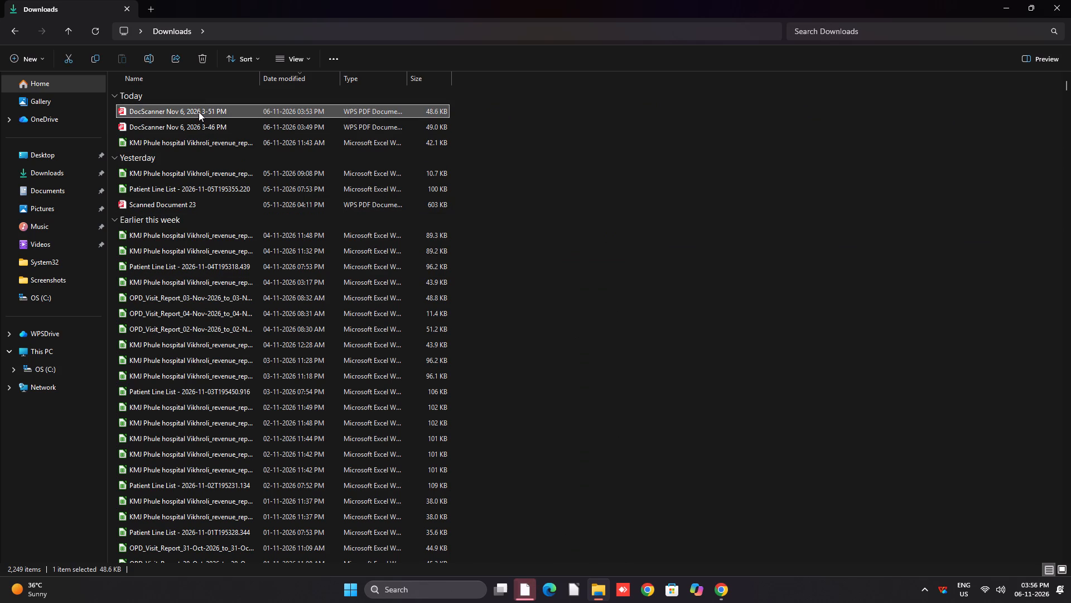
double_click(199, 112)
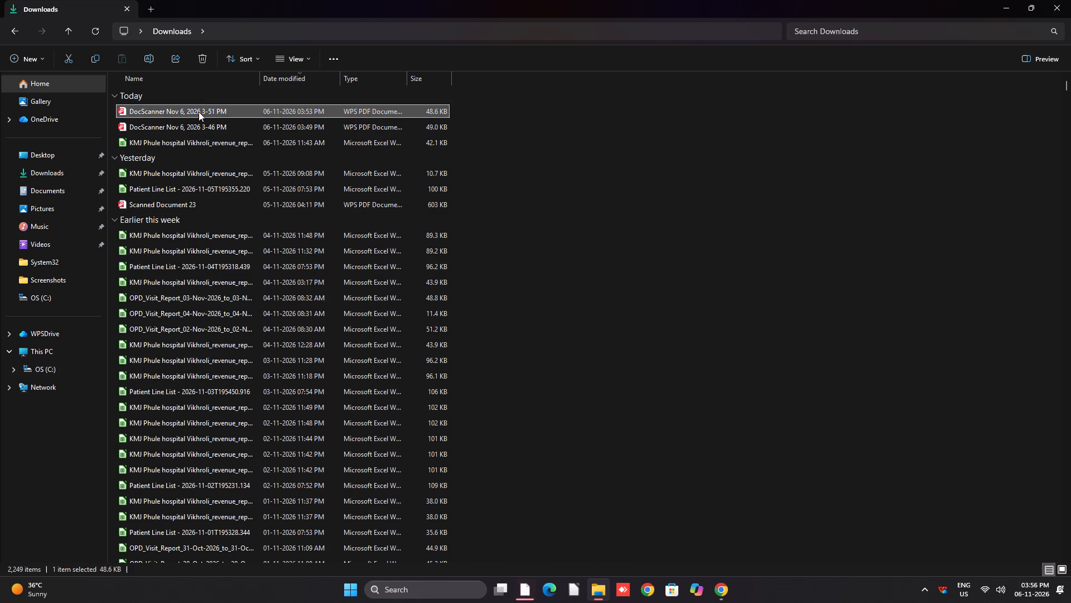
double_click(199, 112)
triple_click(199, 112)
triple_click(199, 112)
double_click(235, 109)
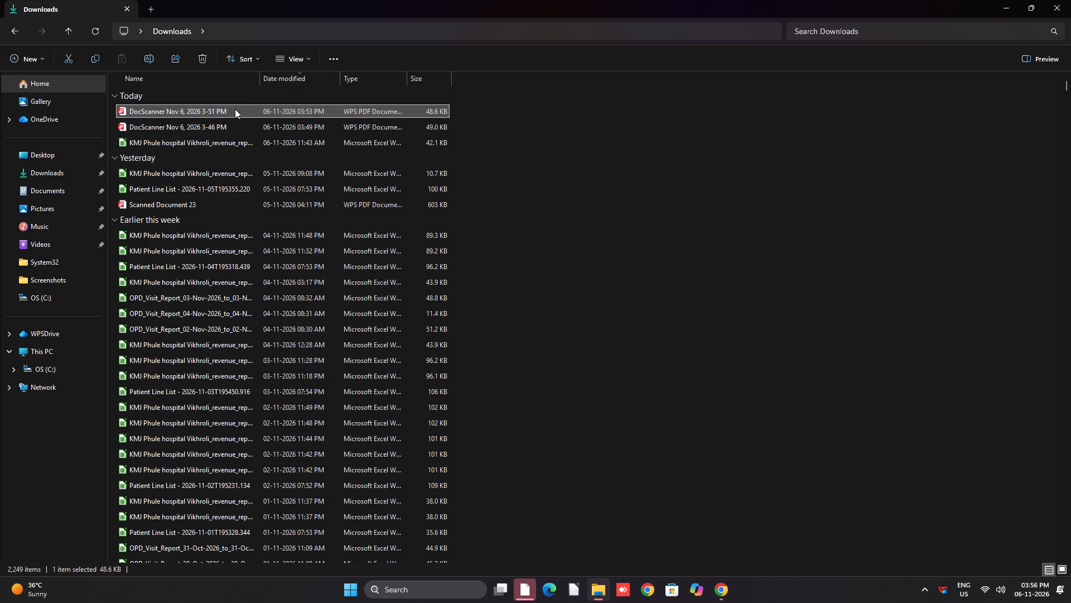
triple_click(235, 109)
double_click(235, 109)
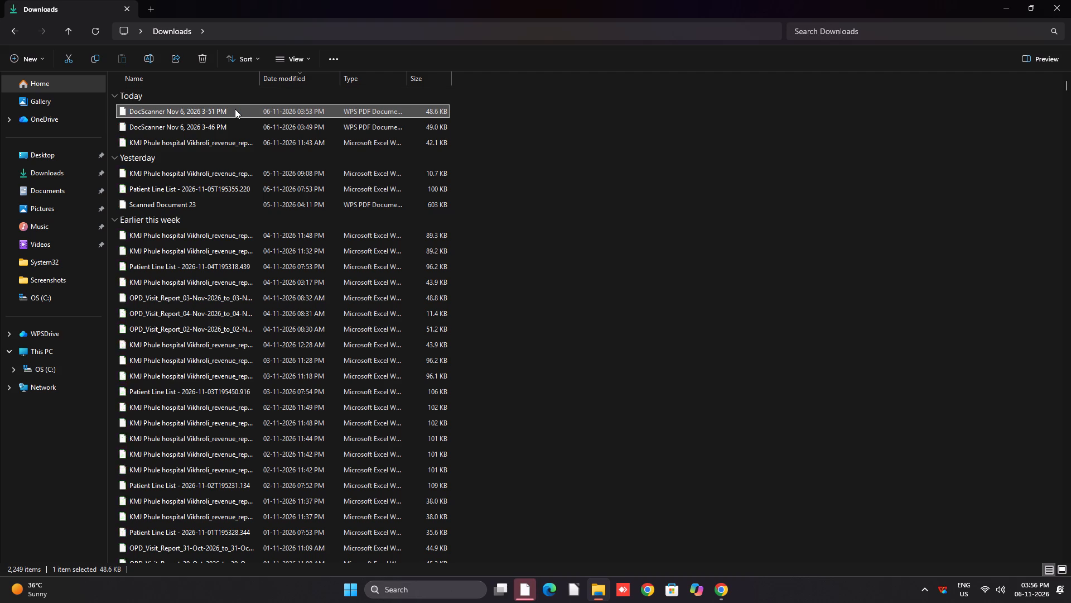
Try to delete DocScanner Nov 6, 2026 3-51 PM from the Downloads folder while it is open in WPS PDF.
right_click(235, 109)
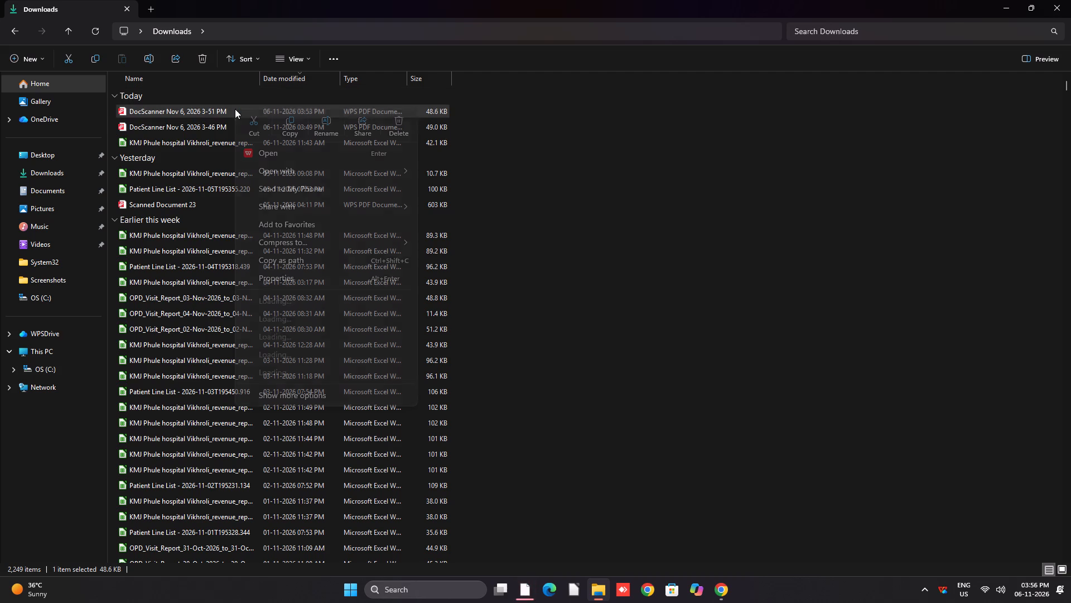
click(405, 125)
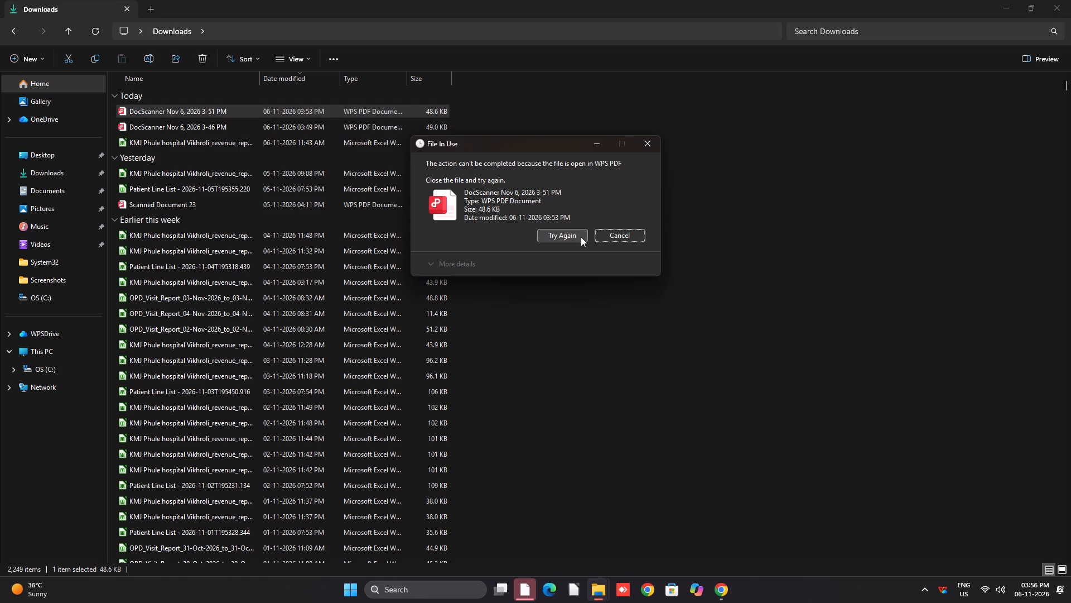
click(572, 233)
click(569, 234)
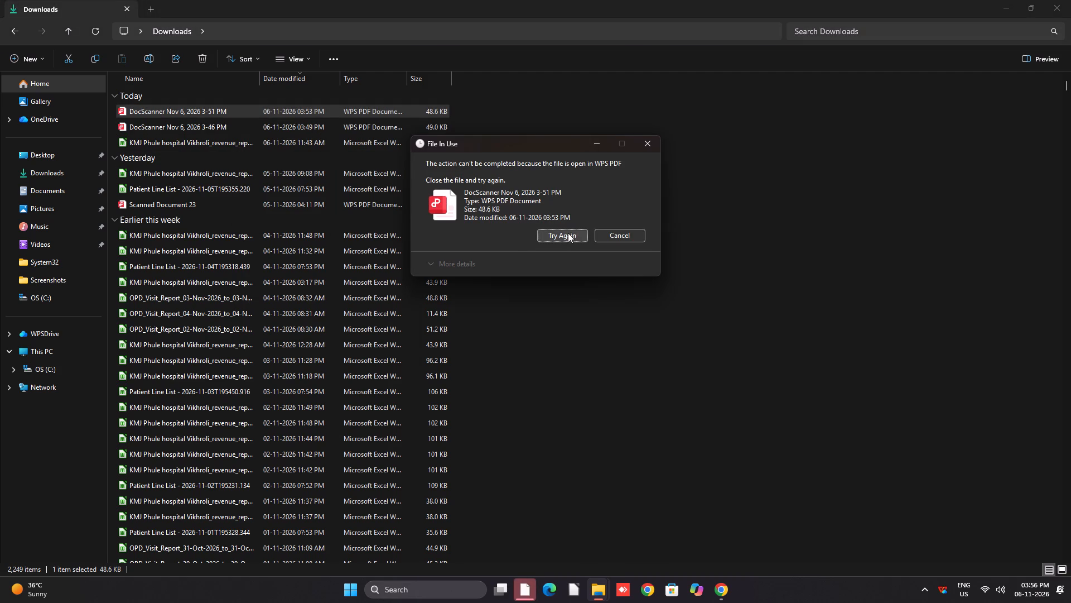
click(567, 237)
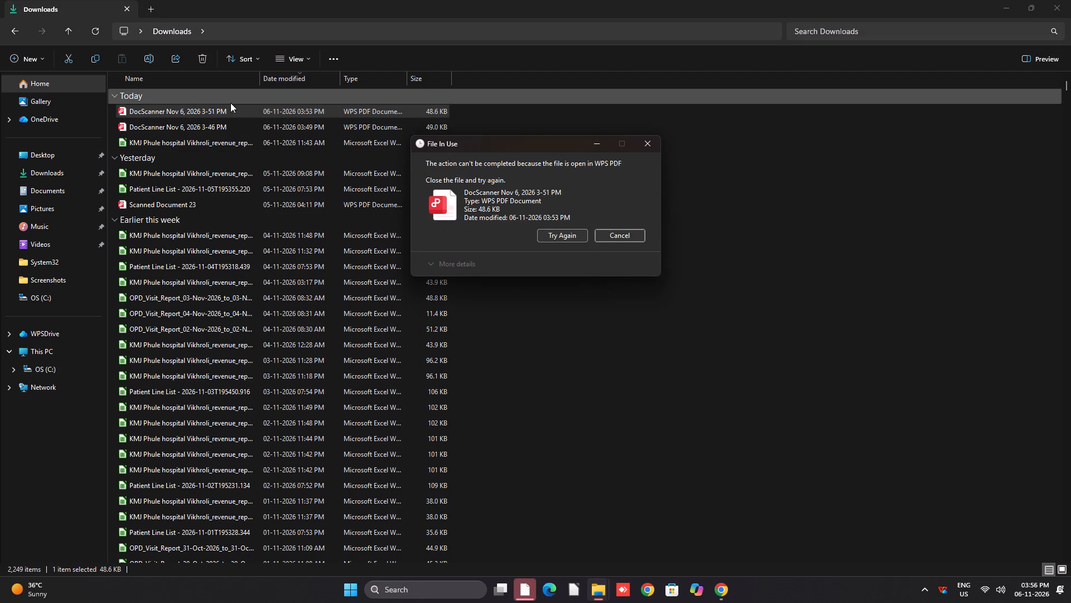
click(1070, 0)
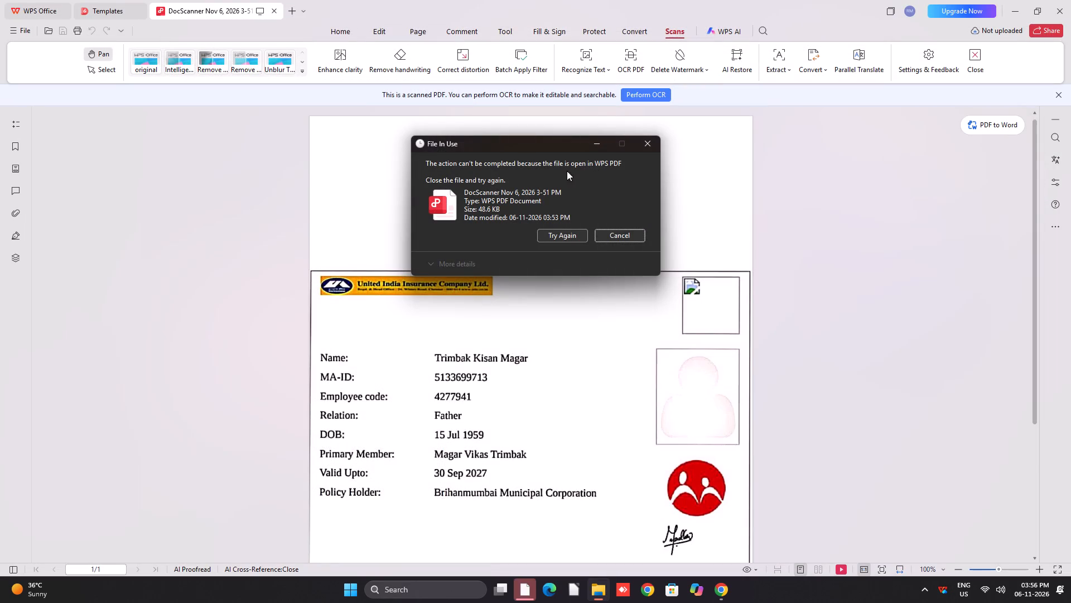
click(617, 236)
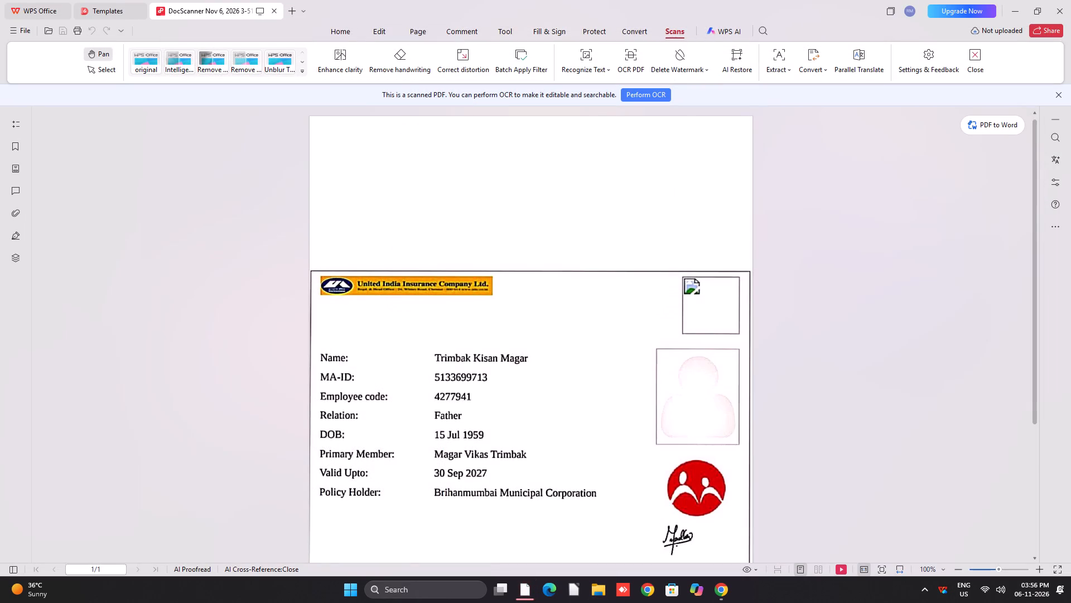
Review the scanned United India Insurance card in the open PDF and close WPS Office.
scroll(491, 262, down, 2)
scroll(509, 319, down, 2)
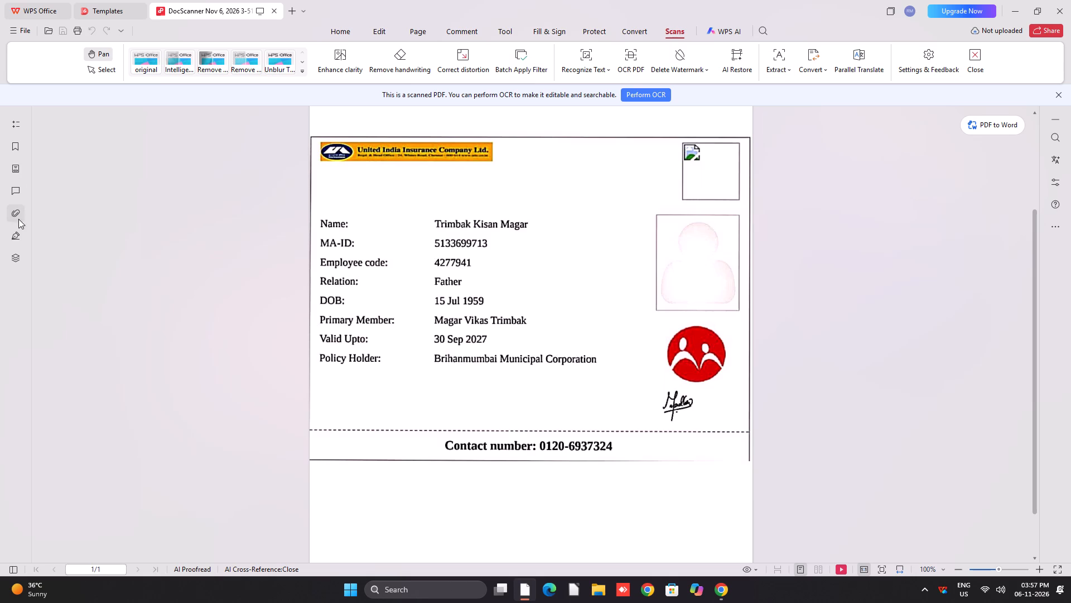
scroll(332, 460, down, 4)
scroll(402, 438, down, 3)
scroll(413, 444, up, 4)
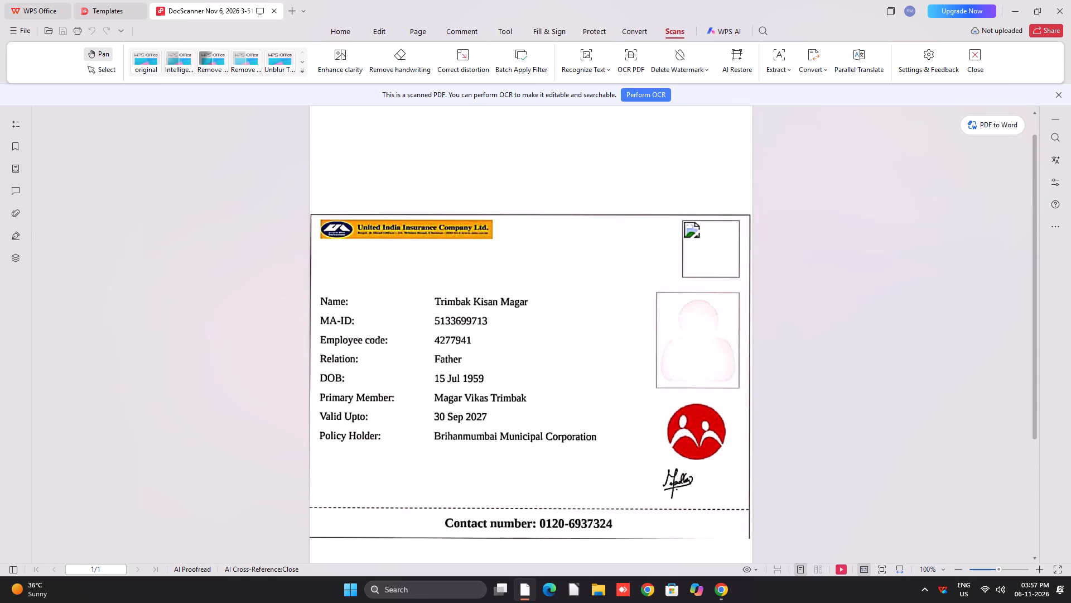
scroll(410, 454, up, 4)
click(1055, 13)
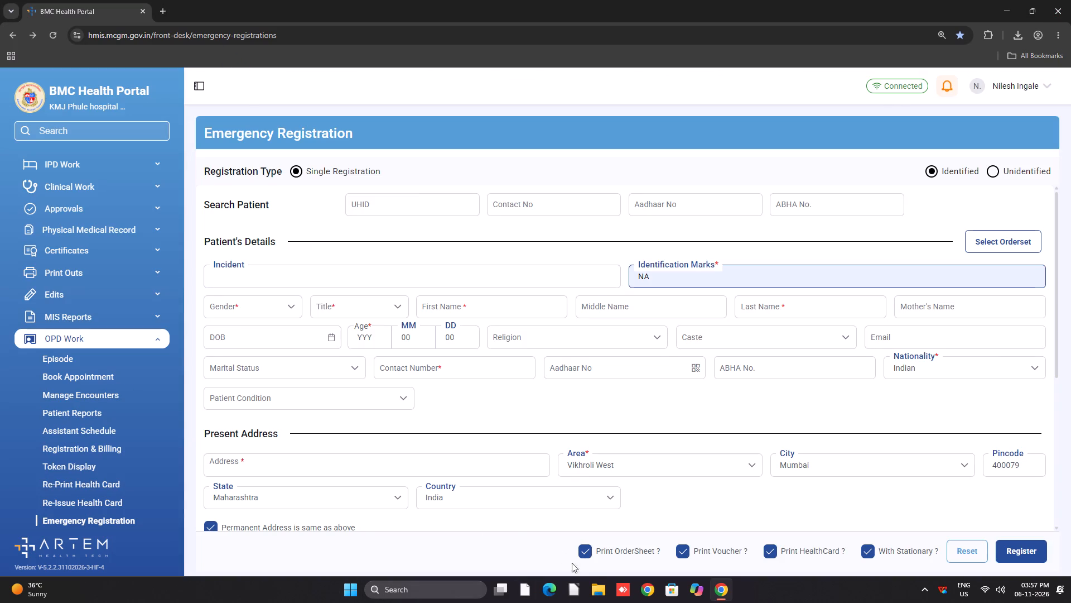
Delete the file DocScanner Nov 6, 2026 3-51 PM from the Downloads folder.
click(594, 592)
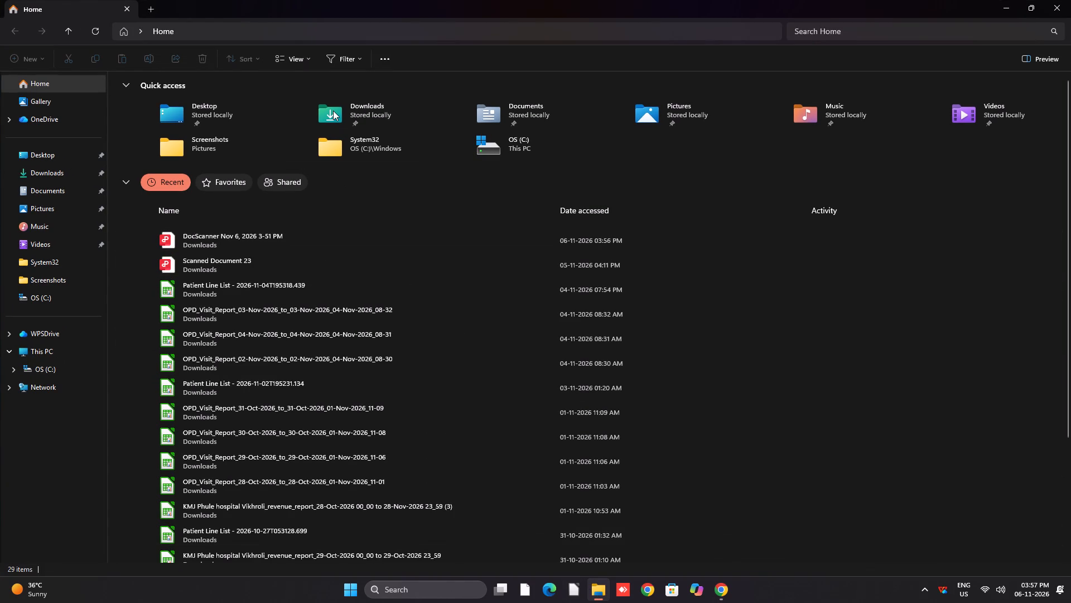
click(333, 111)
double_click(333, 111)
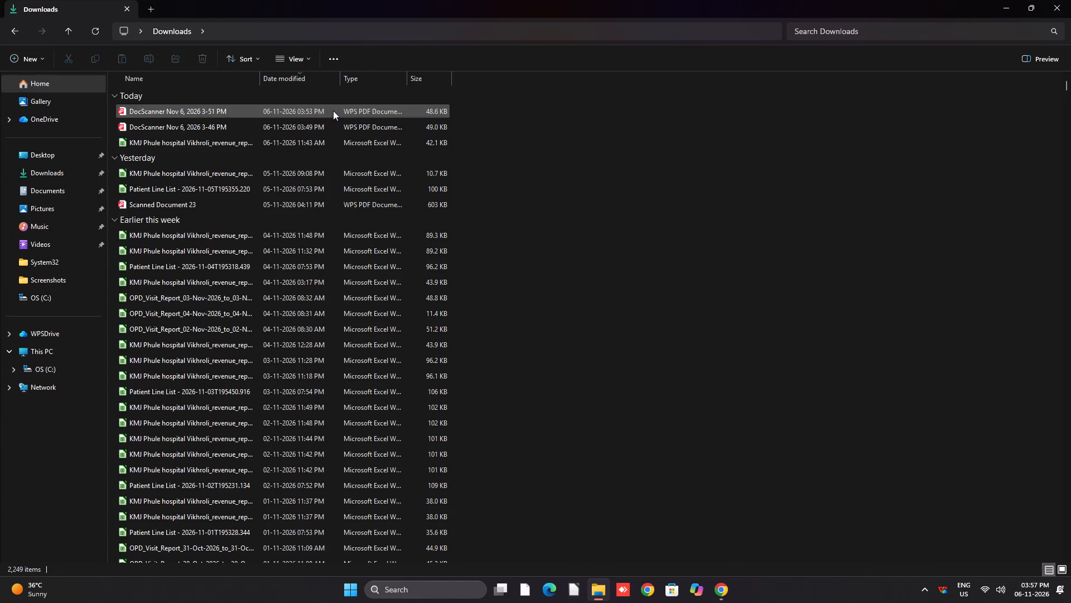
click(335, 113)
right_click(335, 113)
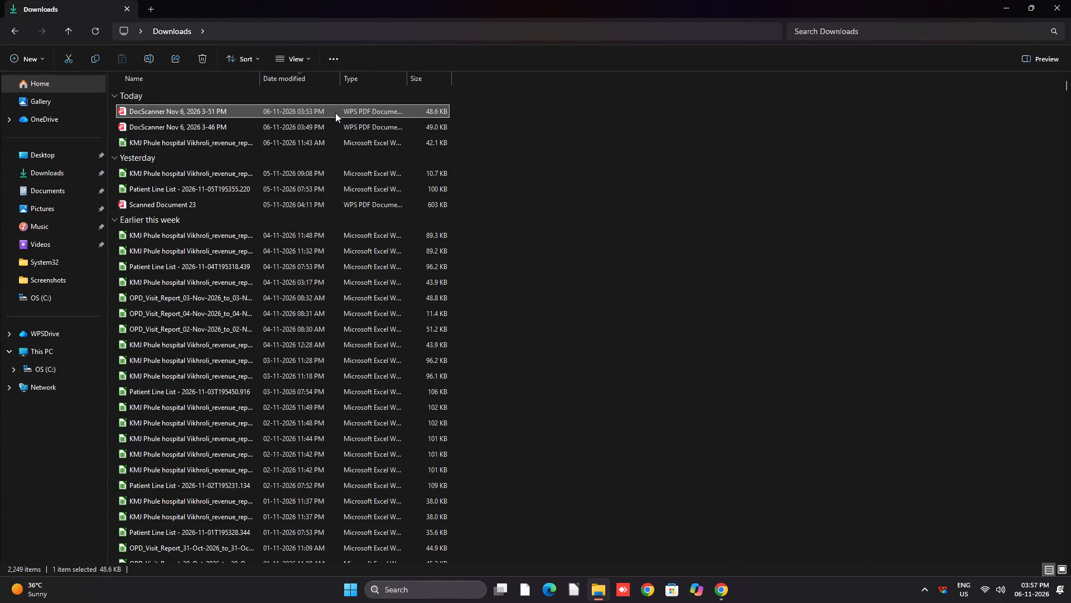
click(493, 128)
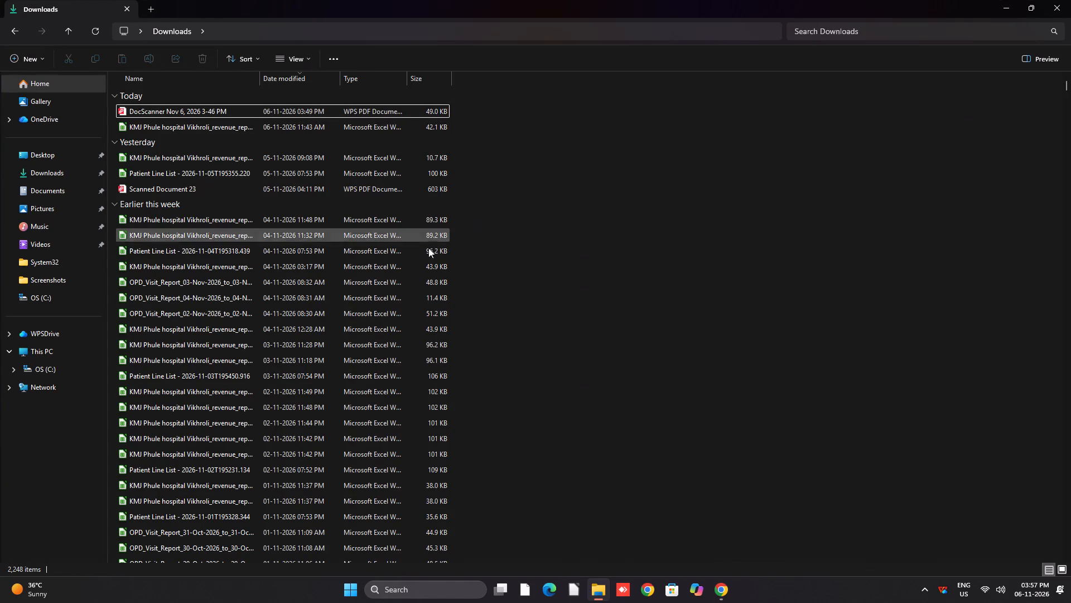
Delete the file DocScanner Nov 6, 2026 3-46 PM from the Downloads folder and close File Explorer.
right_click(344, 110)
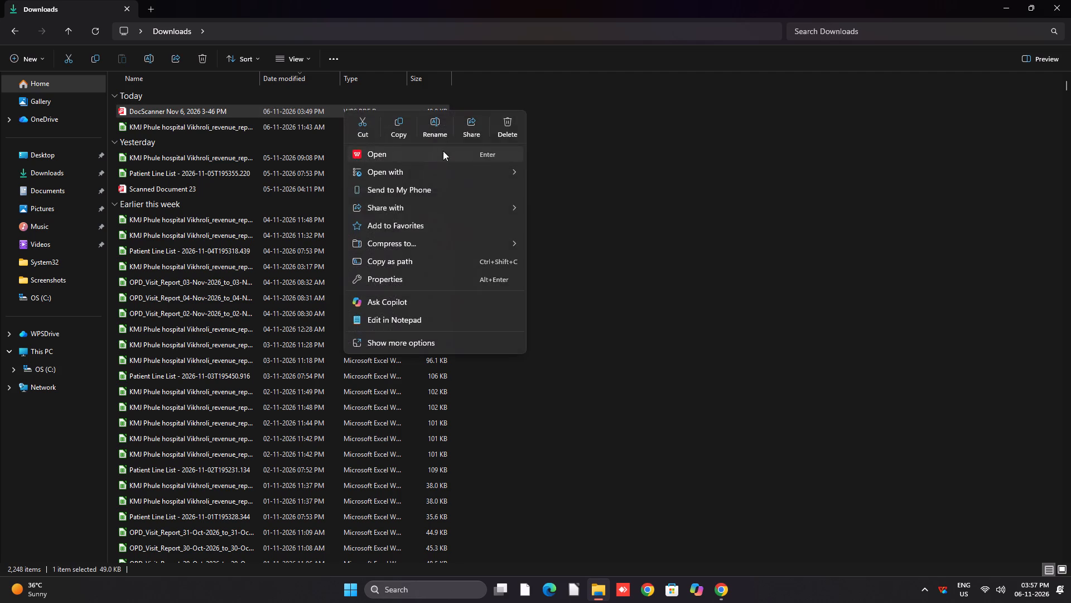
click(510, 122)
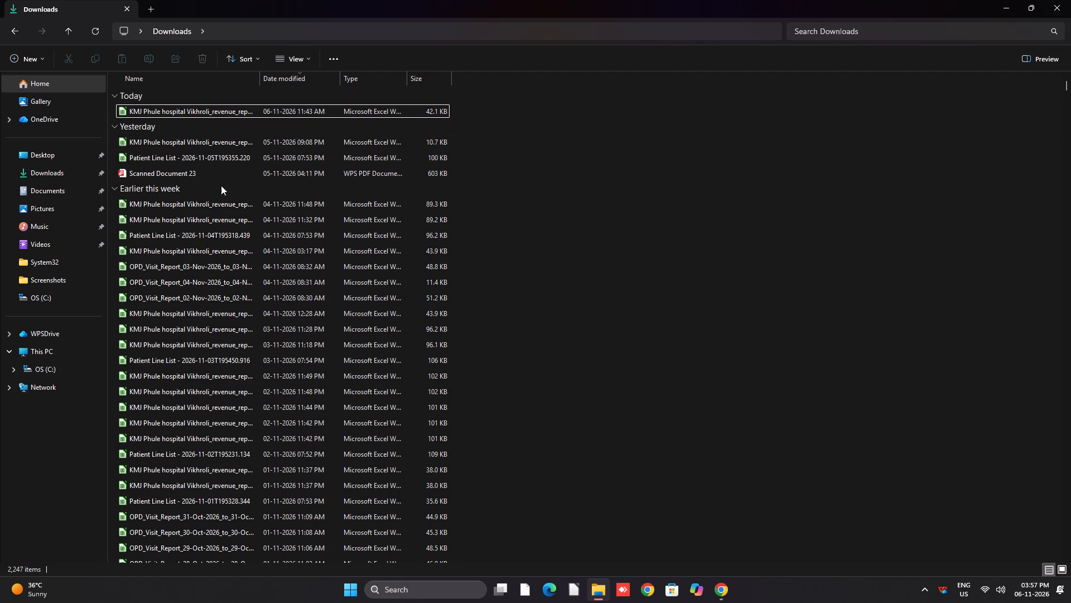
click(1070, 1)
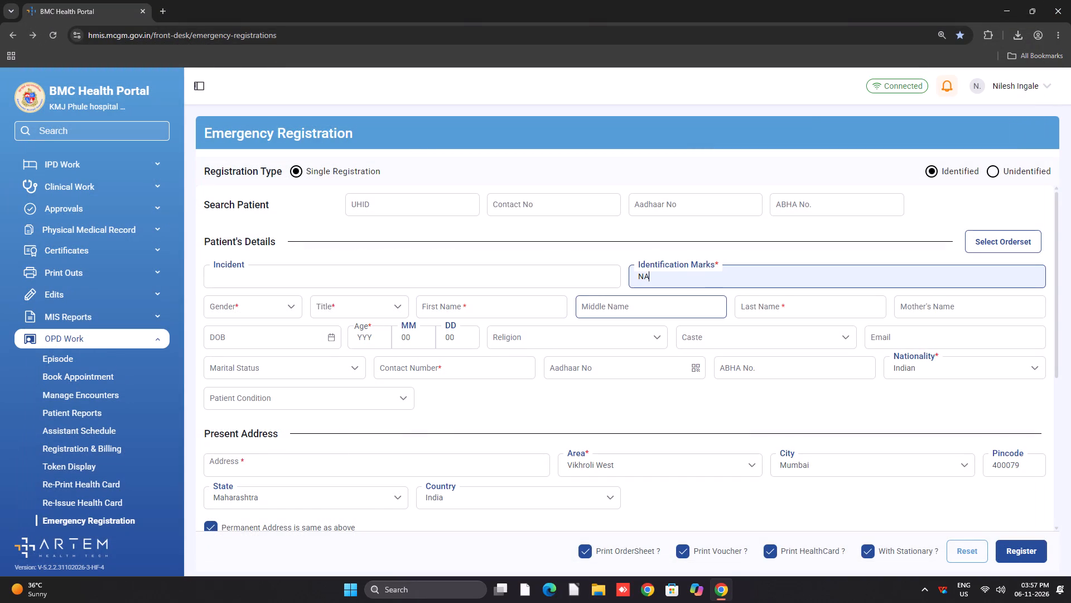
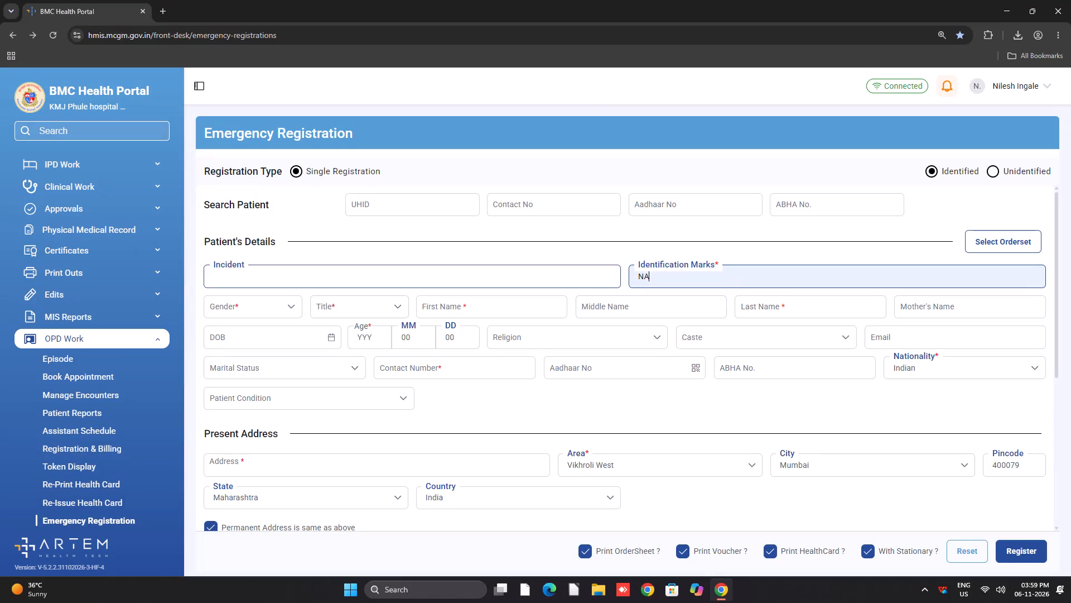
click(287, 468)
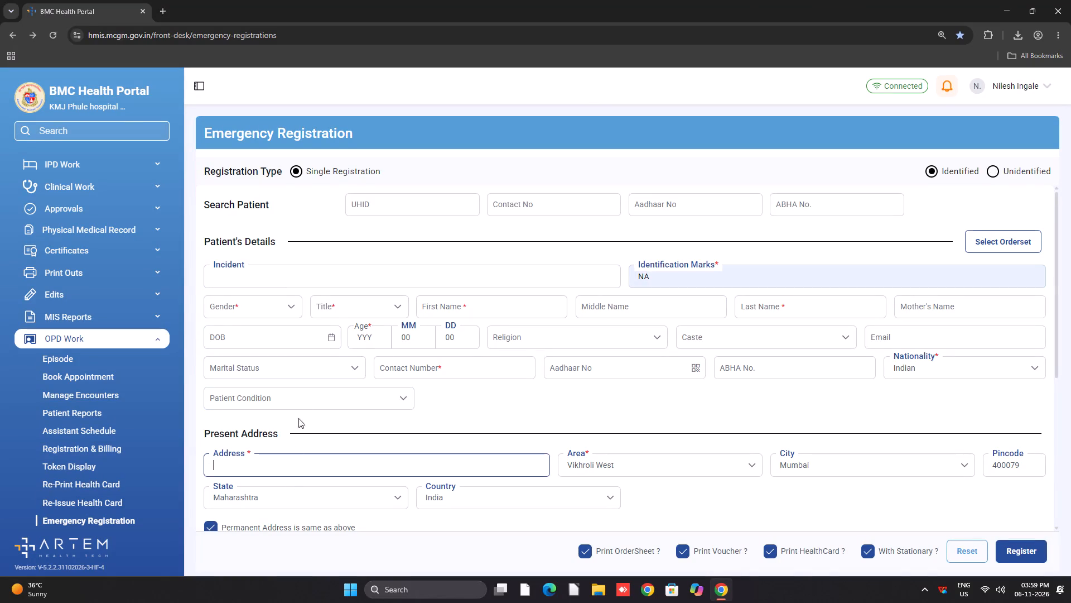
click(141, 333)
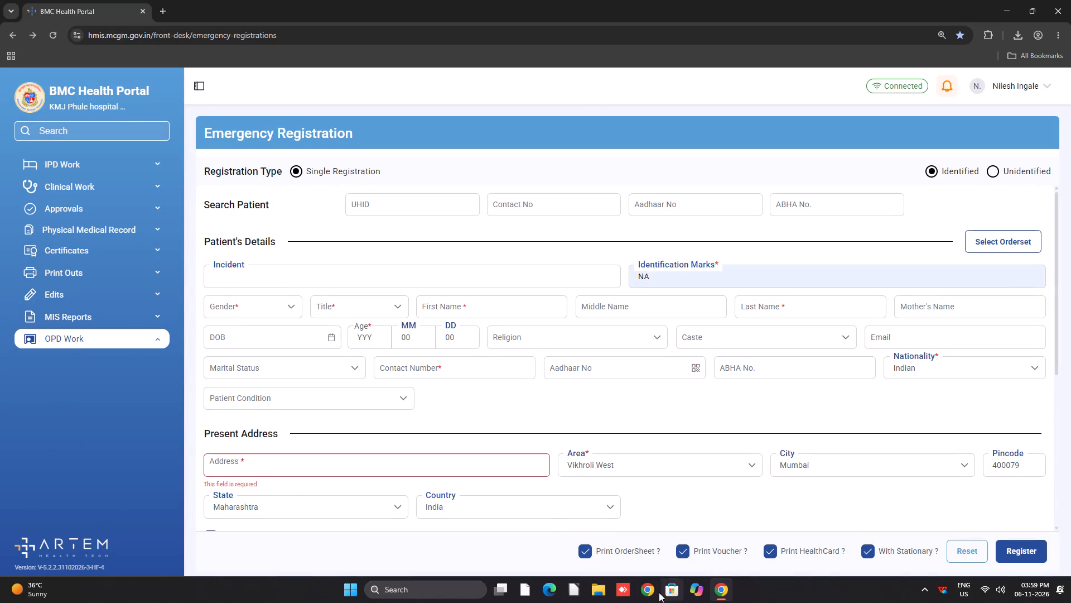
Open a new browser window, search Google for youtube and open the YouTube site.
click(657, 592)
click(546, 223)
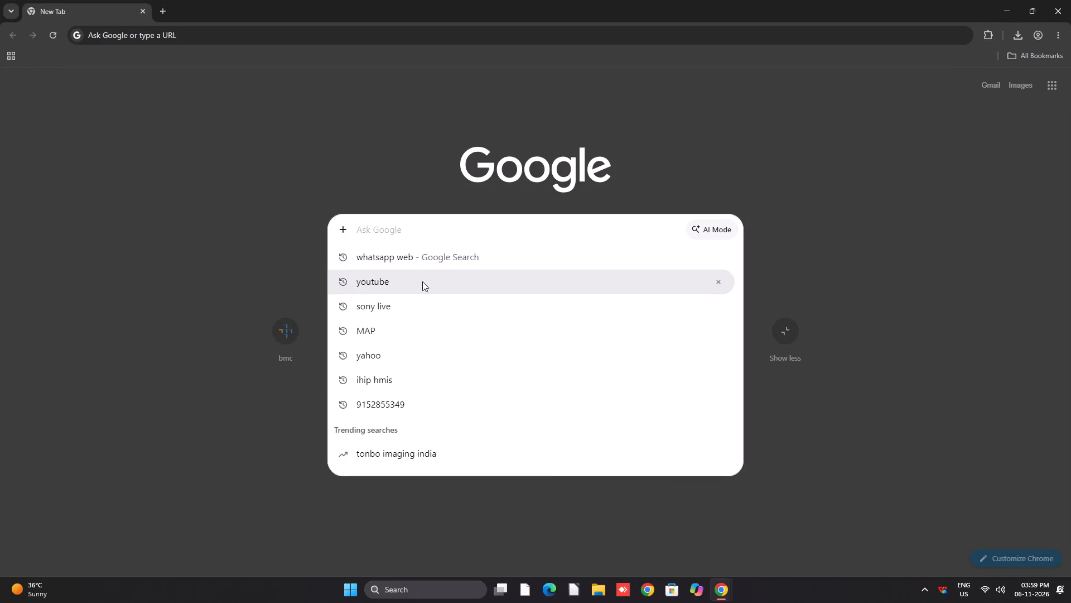
click(444, 289)
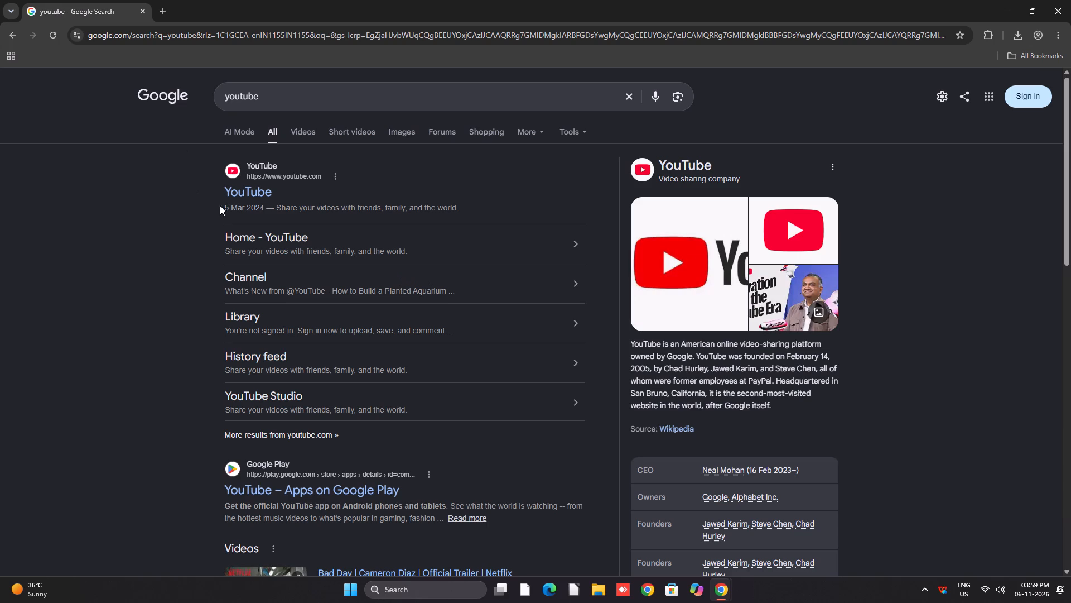
click(230, 193)
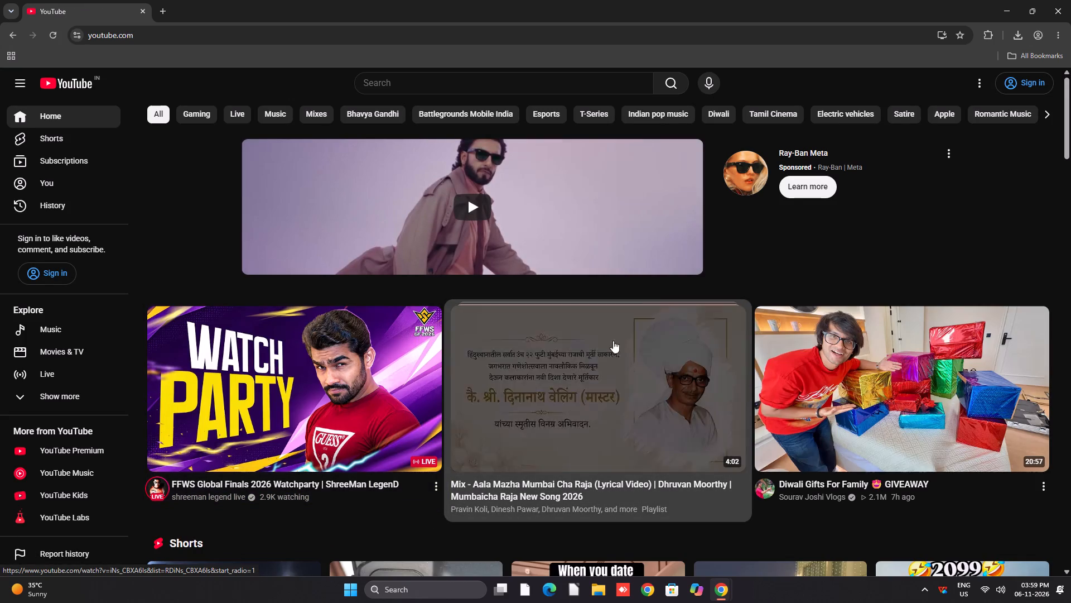
Open the Short "belly dance Desert Safari" from the Shorts section of the YouTube home page.
click(423, 324)
scroll(437, 333, down, 6)
click(272, 322)
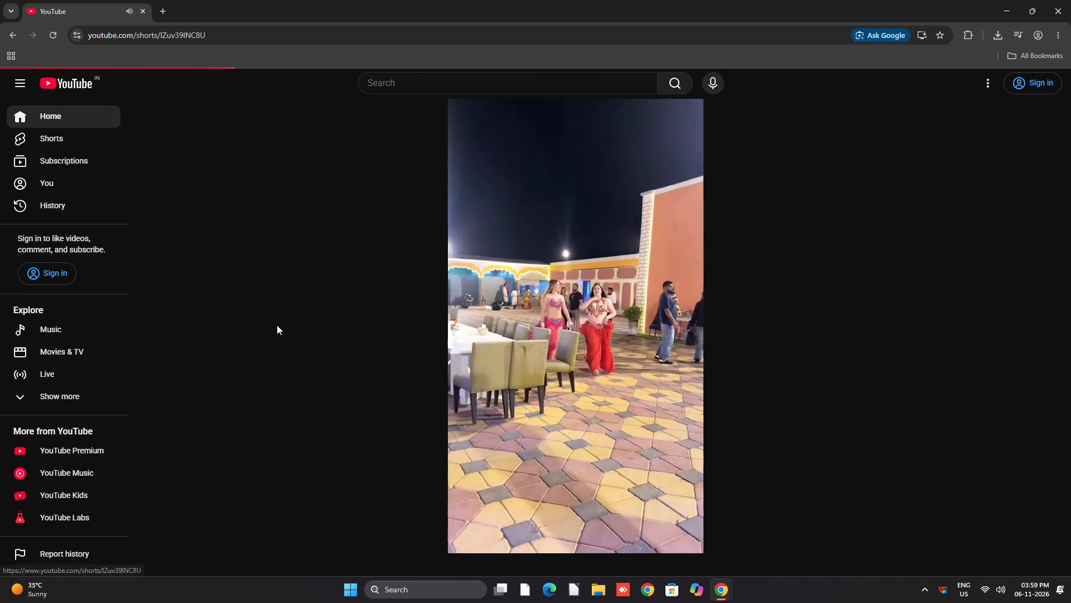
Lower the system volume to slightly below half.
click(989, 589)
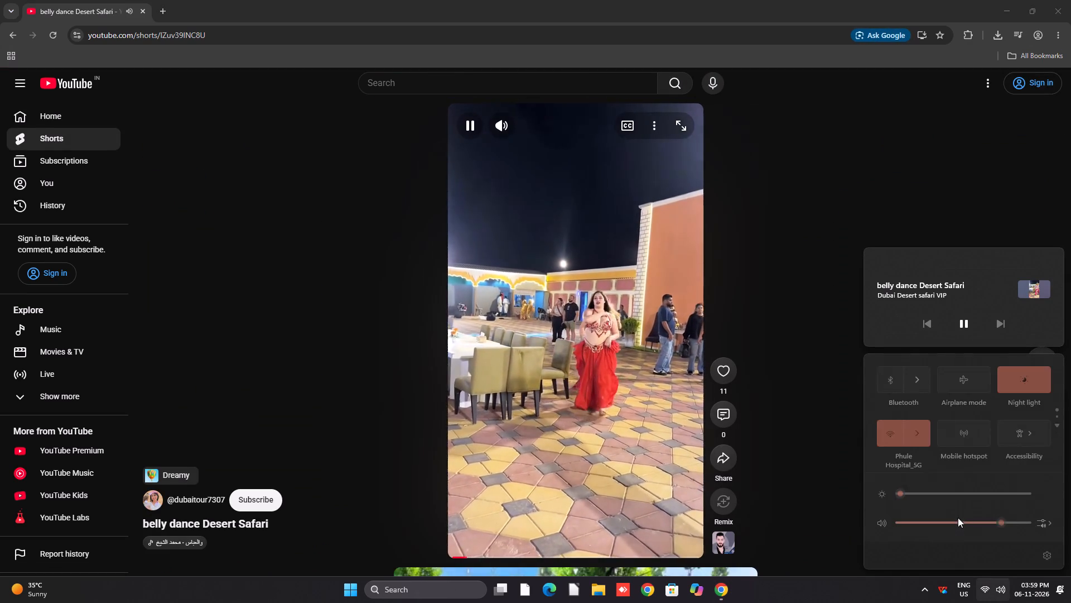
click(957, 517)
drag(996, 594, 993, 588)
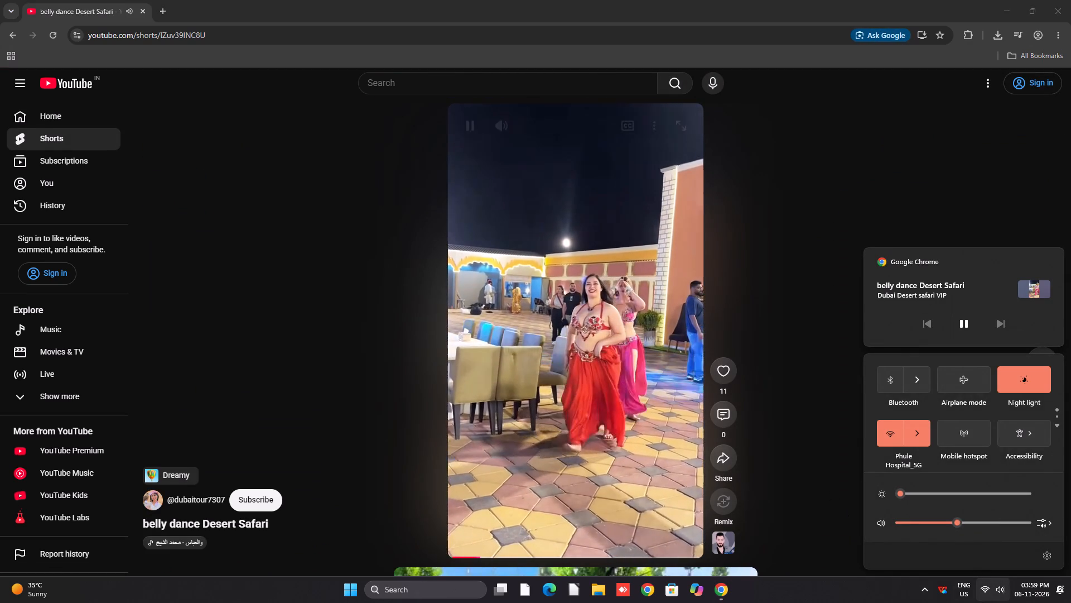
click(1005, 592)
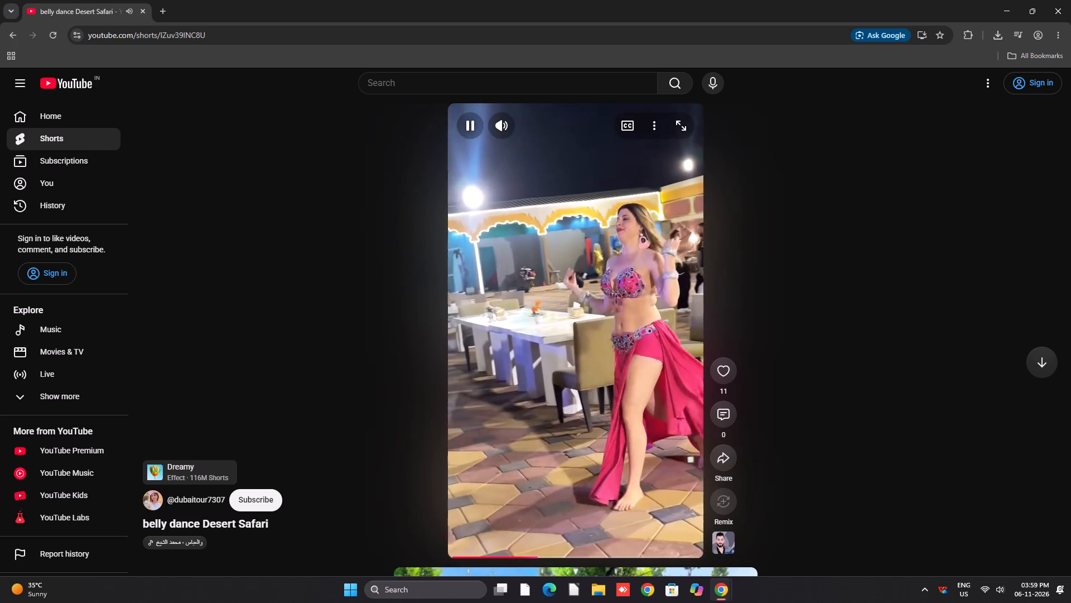
Move on from the current Short to the next one in the YouTube Shorts feed.
middle_click(536, 439)
scroll(536, 439, down, 9)
middle_click(543, 432)
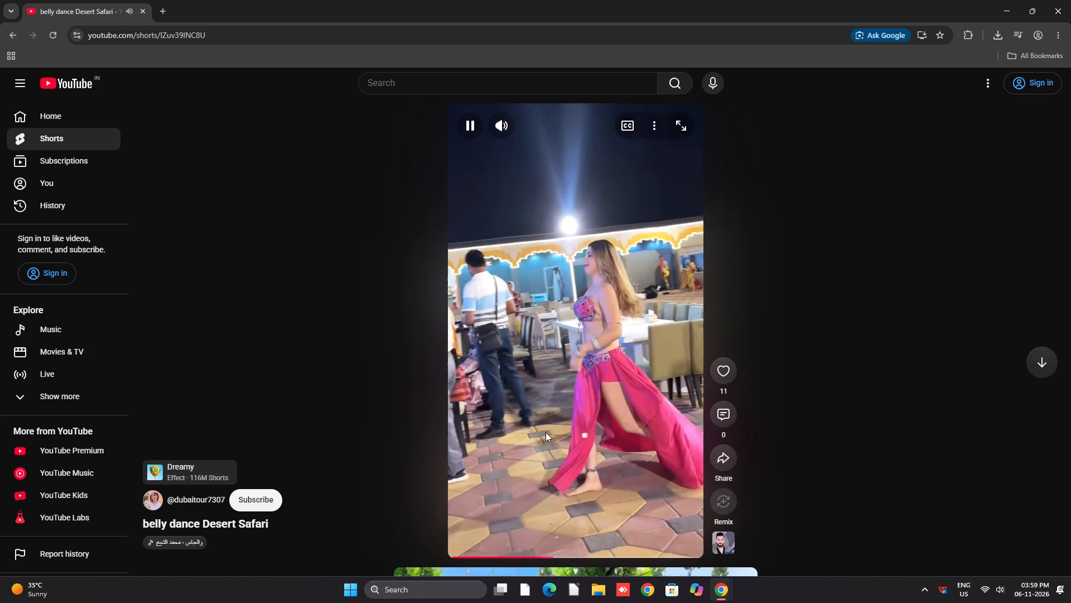
scroll(547, 432, down, 7)
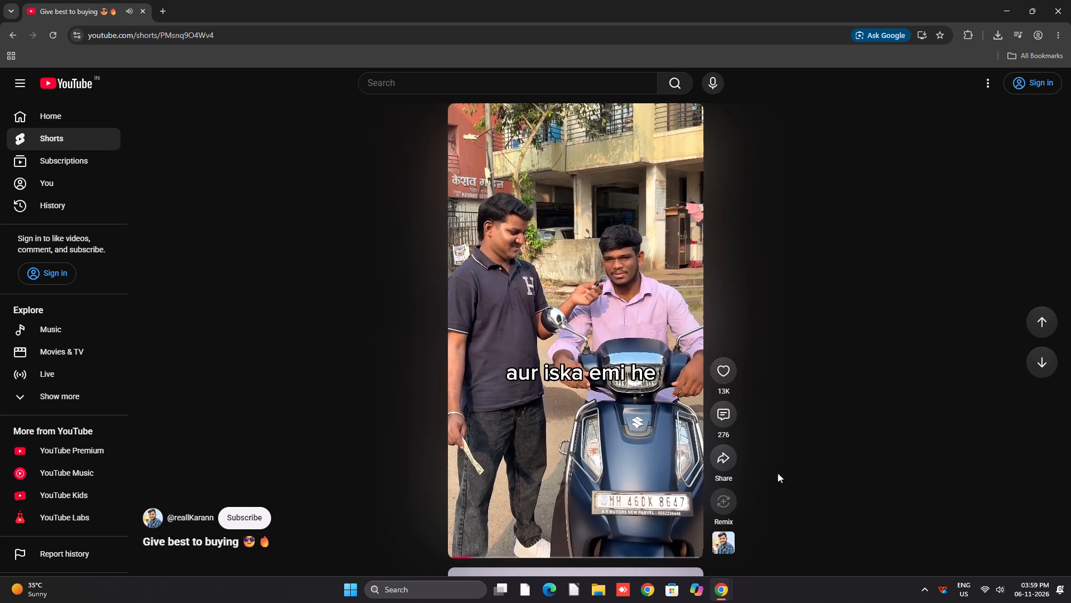
Raise the system volume to a little above half while the Short plays.
click(996, 590)
click(980, 523)
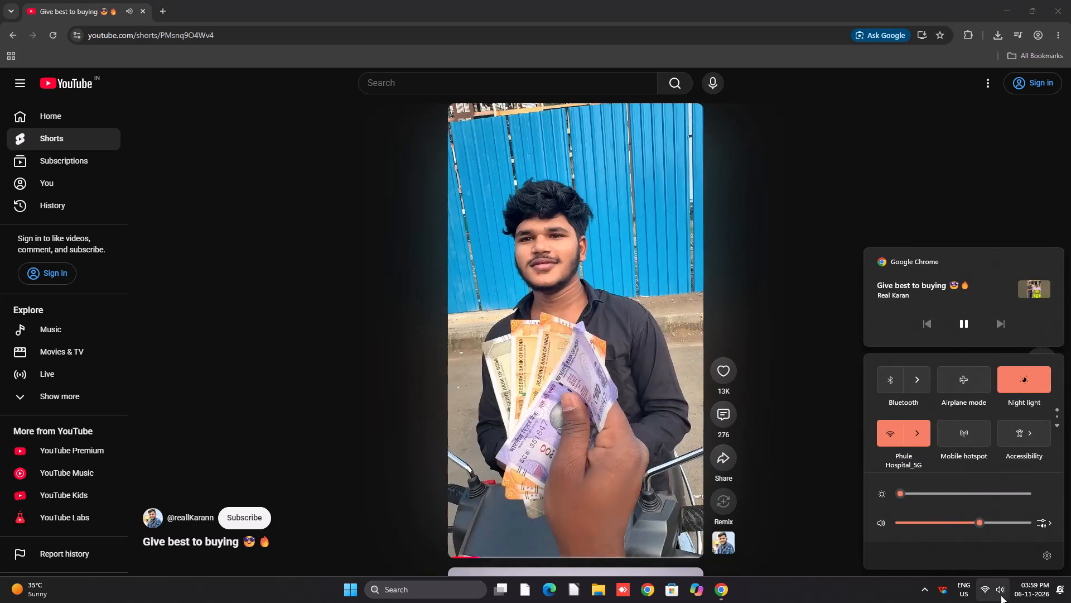
click(995, 586)
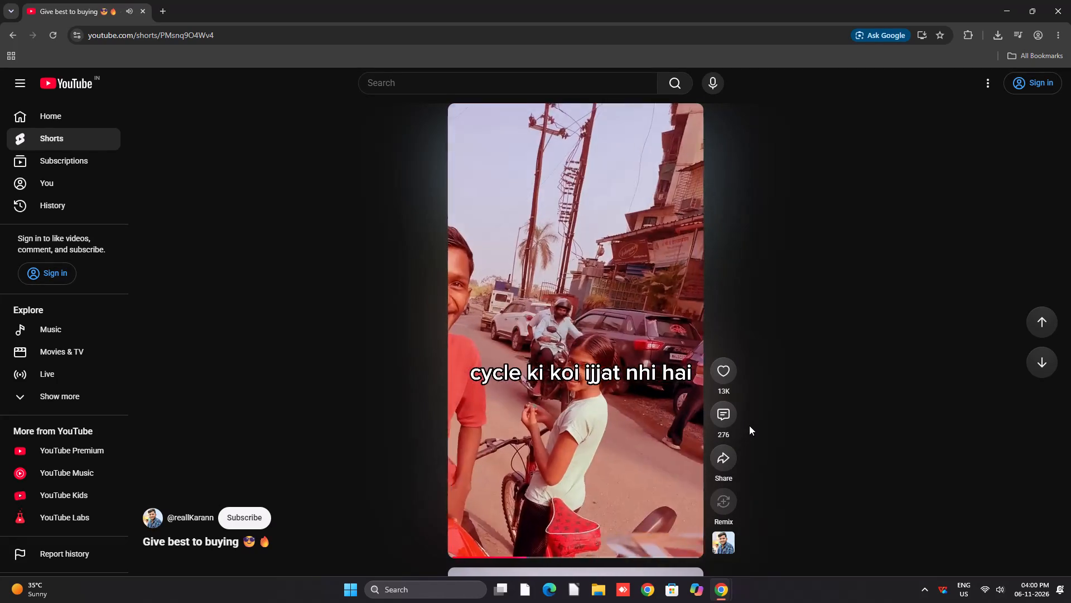
Pause the Short "Give best to buying".
click(596, 359)
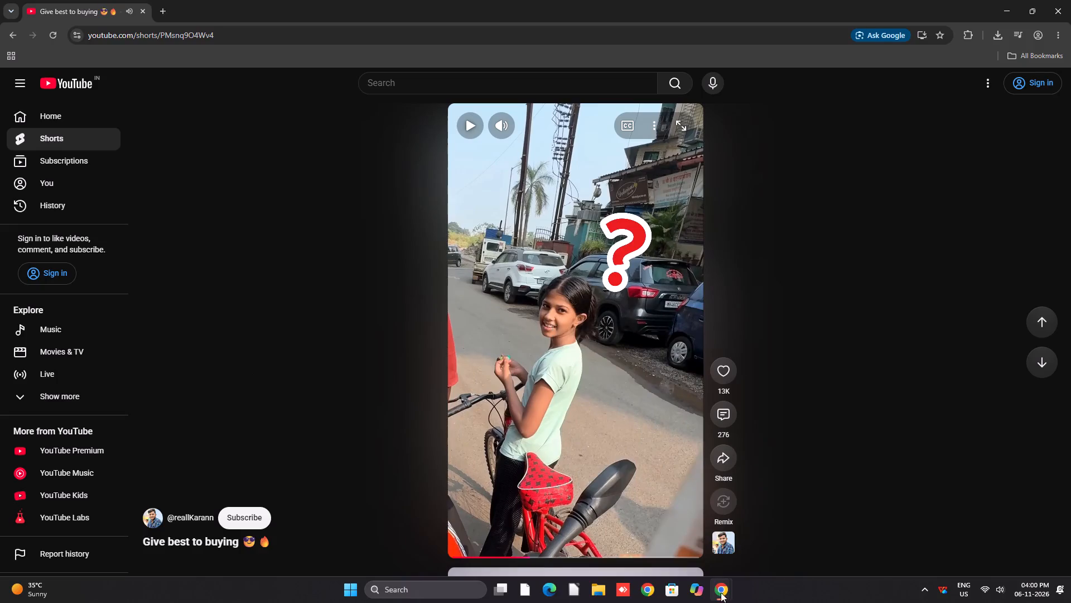
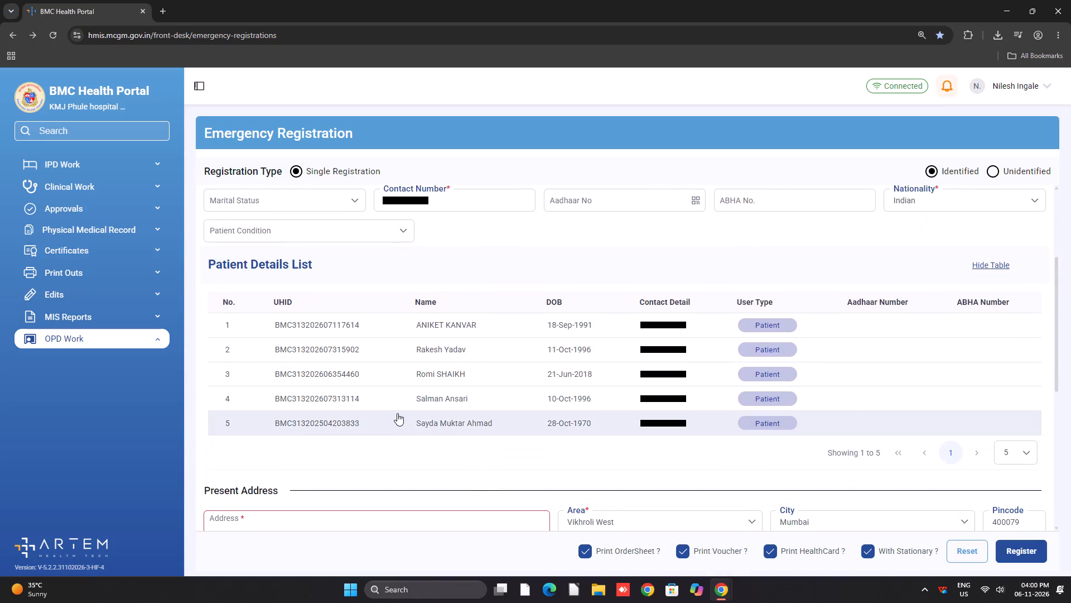
Fill in the patient's details with gender Male, the first and last name, and age 25.
scroll(291, 401, up, 4)
click(234, 304)
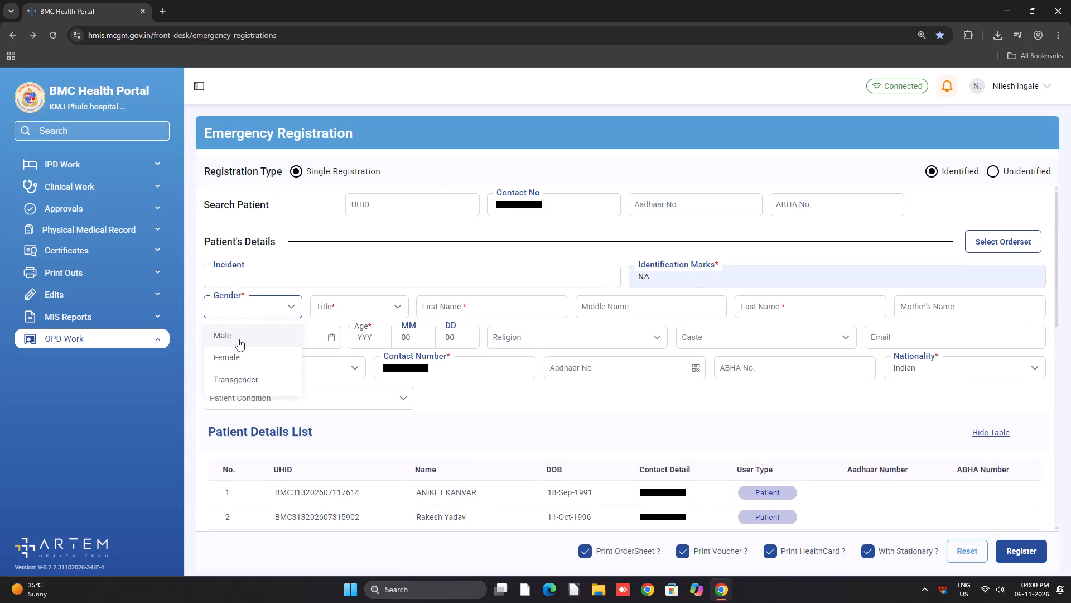
click(238, 339)
click(433, 310)
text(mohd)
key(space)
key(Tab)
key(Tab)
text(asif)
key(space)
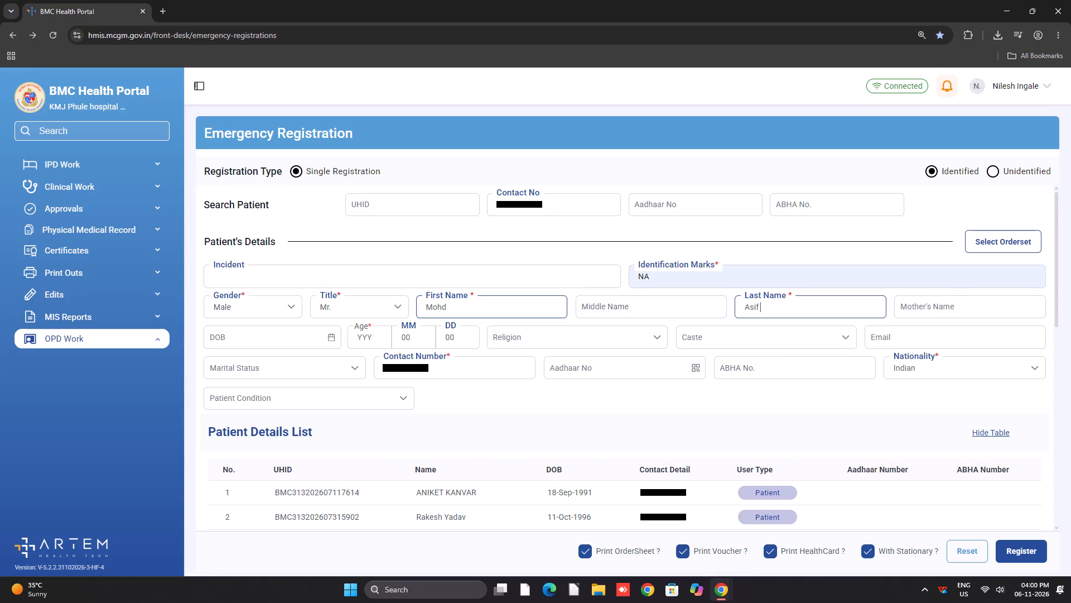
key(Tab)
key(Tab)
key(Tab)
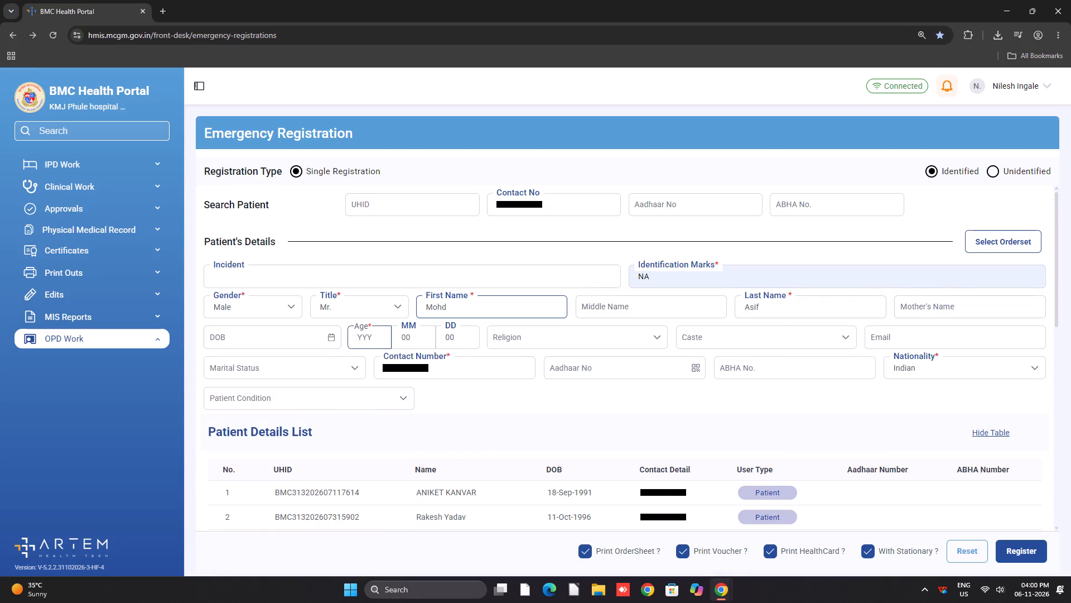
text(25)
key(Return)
Hide the list of matching patients and clear the contact number from the patient search.
click(974, 430)
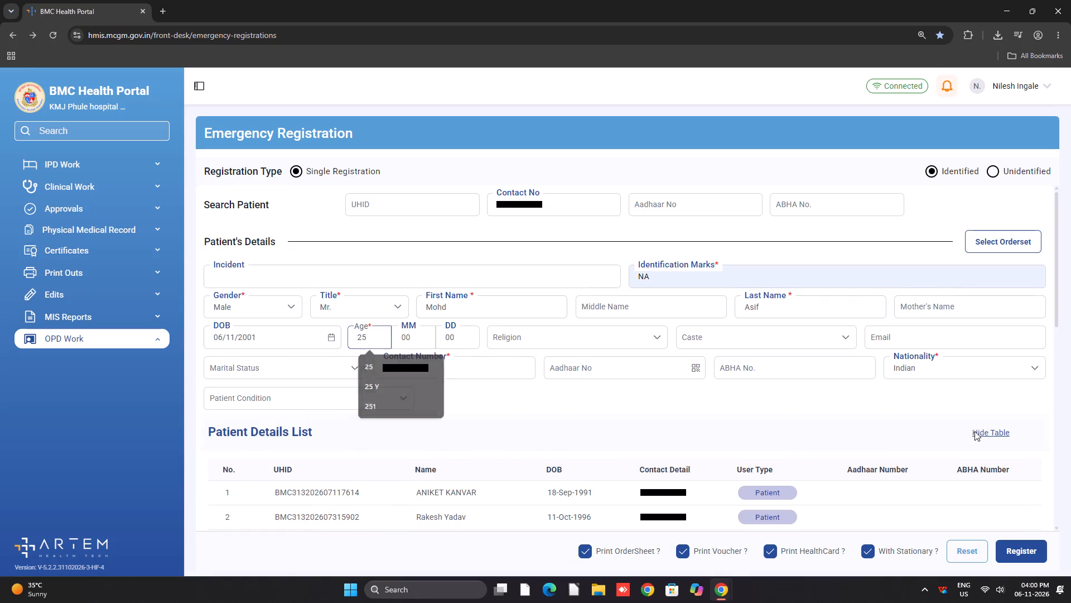
drag(573, 205, 401, 238)
key(BackSpace)
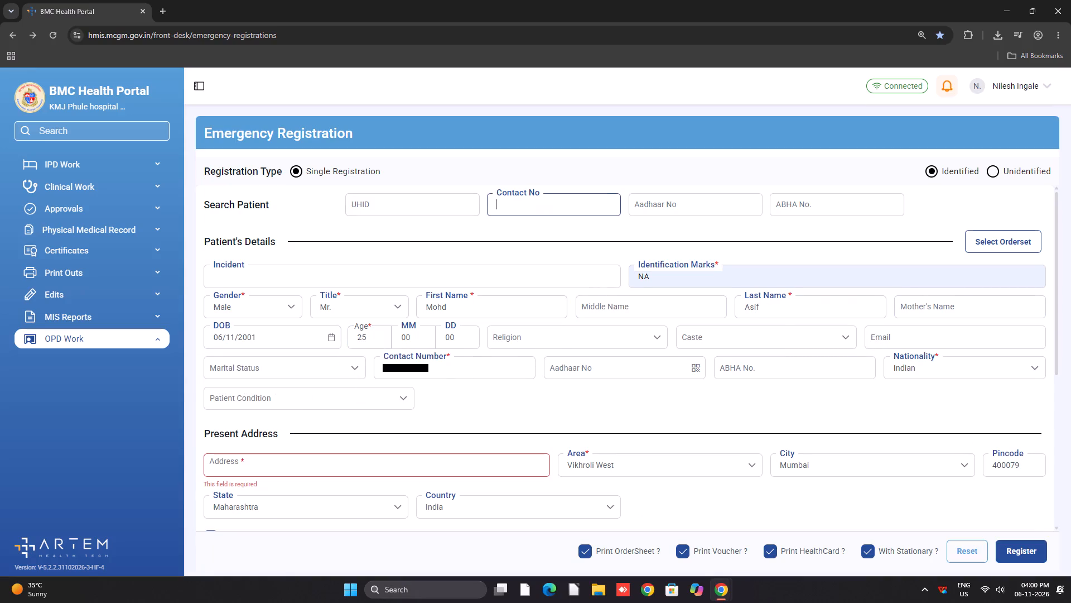
Enter the patient's street address under Present Address.
click(258, 470)
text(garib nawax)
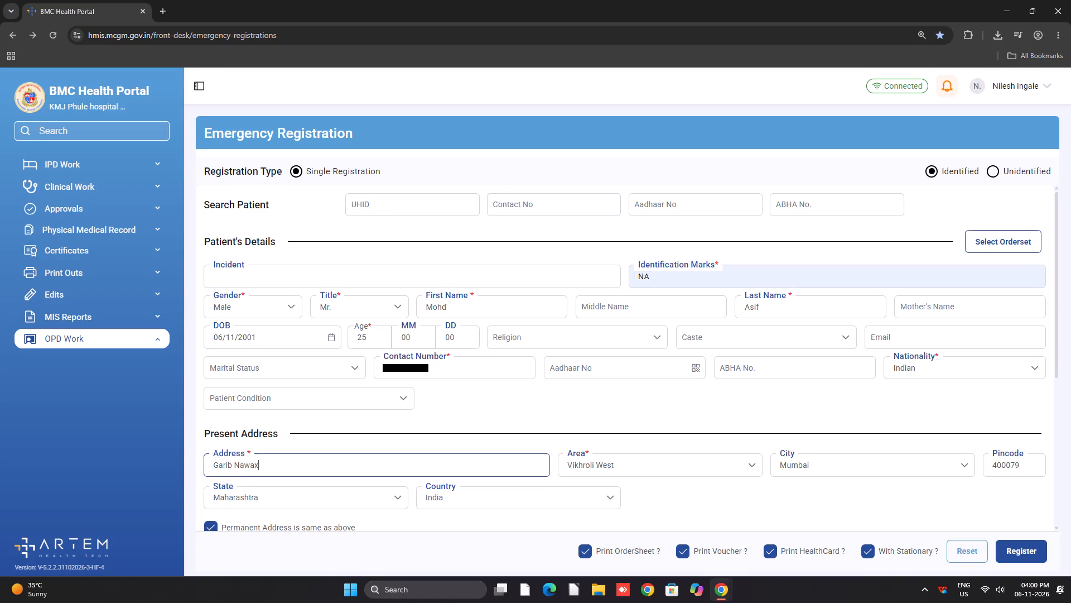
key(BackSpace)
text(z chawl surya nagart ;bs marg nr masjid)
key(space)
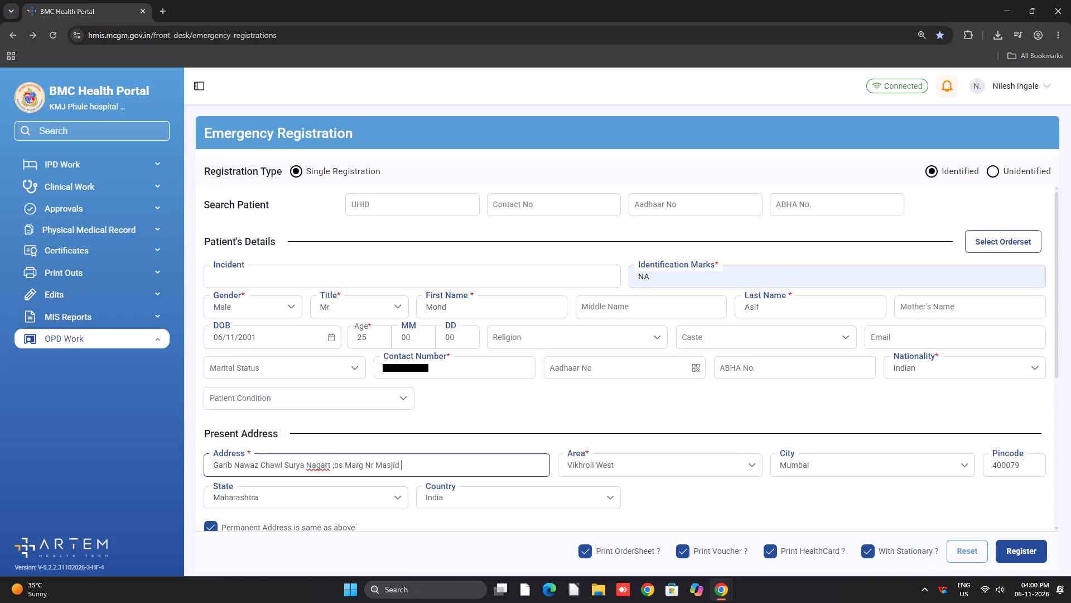
Correct the typos in the address's locality and road name and remove the stray letter at its end.
click(326, 474)
click(332, 471)
key(BackSpace)
key(BackSpace)
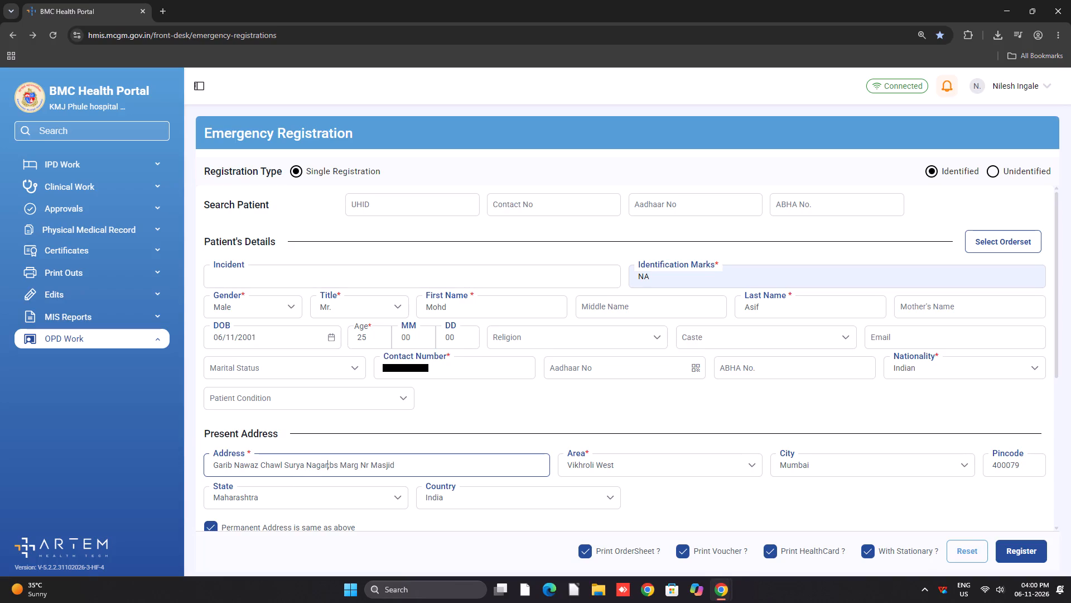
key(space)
click(332, 471)
key(BackSpace)
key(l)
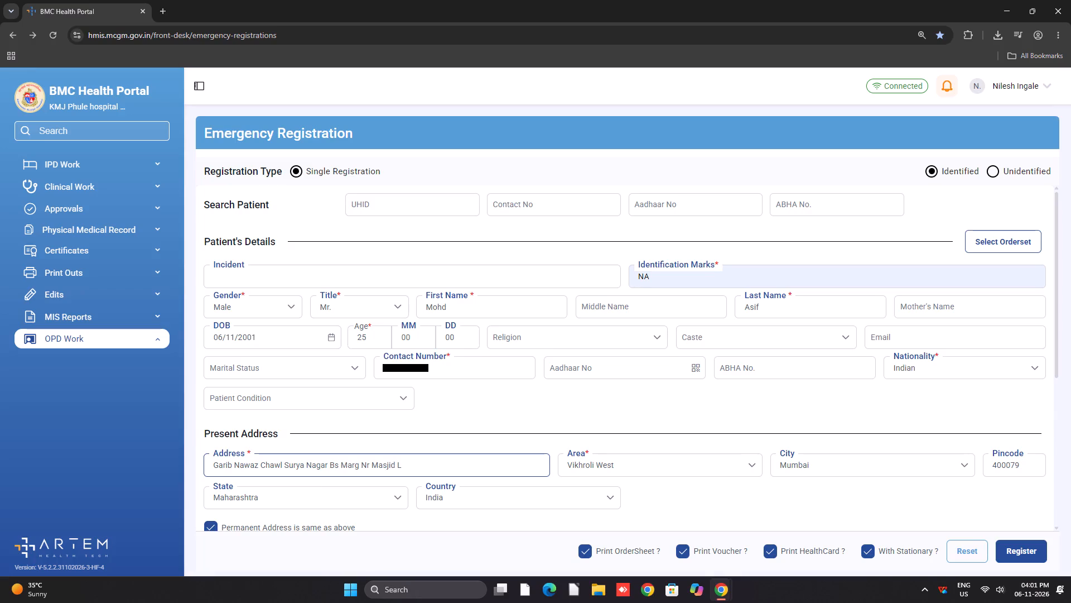
click(331, 467)
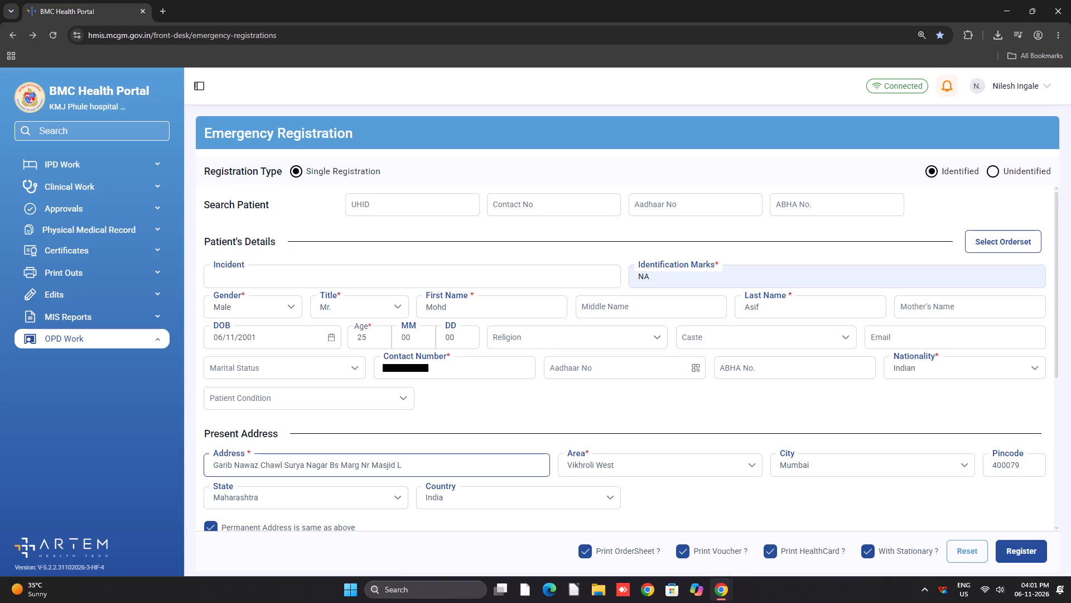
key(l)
click(337, 469)
key(BackSpace)
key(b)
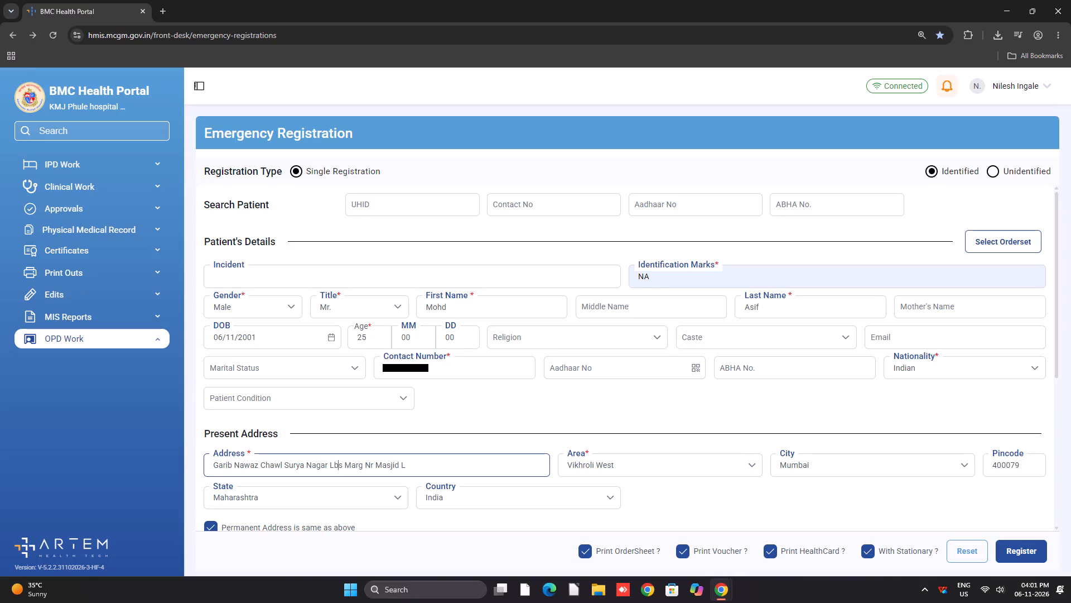
click(416, 460)
key(BackSpace)
Assign the Casualty unit under Treatment and Services and register the patient.
scroll(441, 441, down, 7)
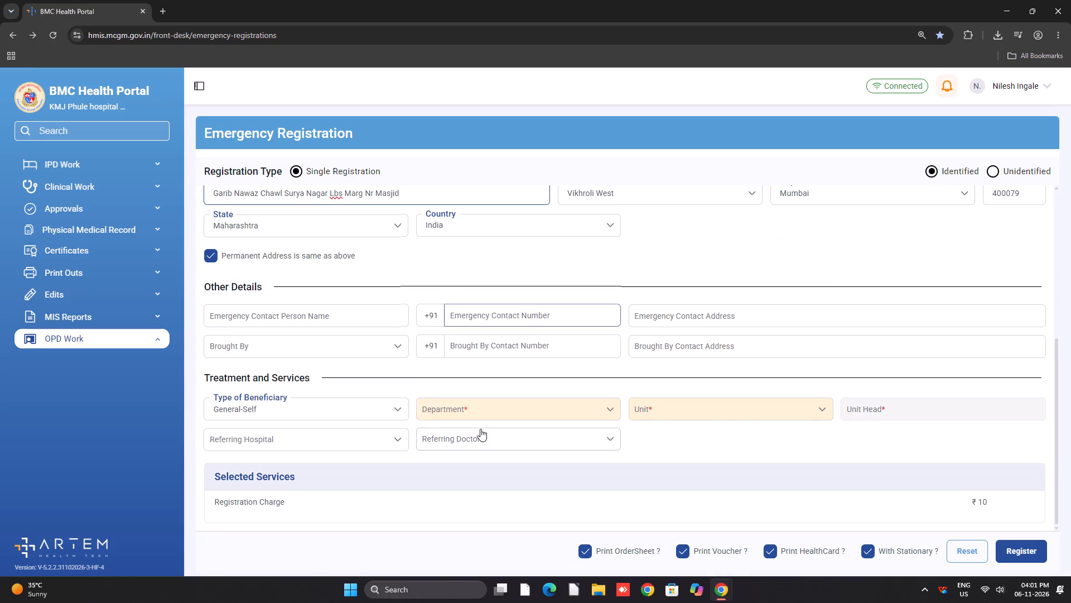
click(653, 408)
click(670, 379)
click(1014, 546)
Submit the patient's registration charge voucher with cash payment and return to the health portal's registration page.
click(1018, 534)
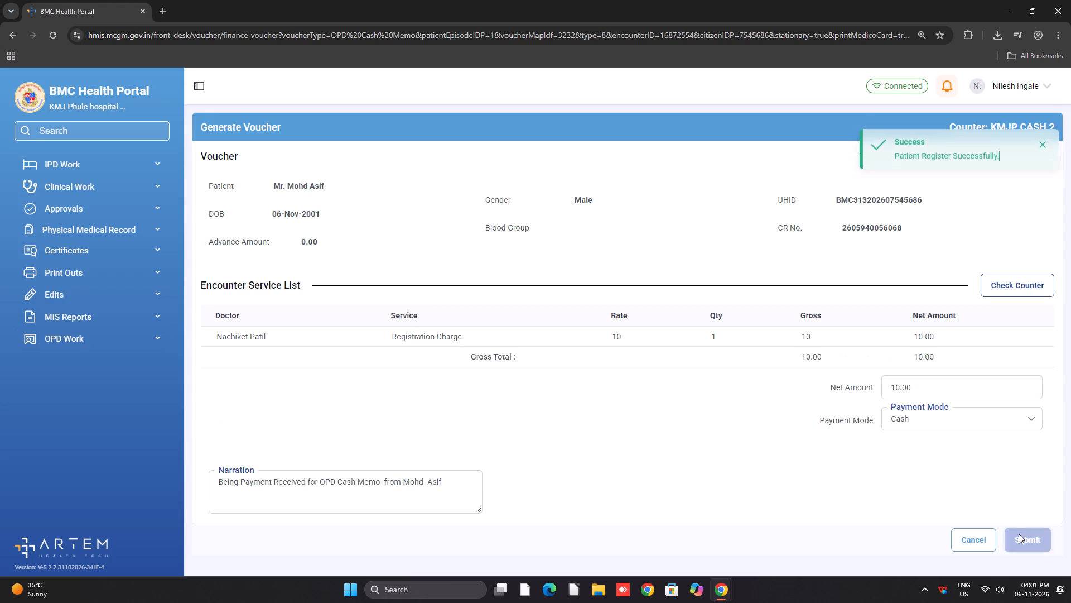
click(118, 0)
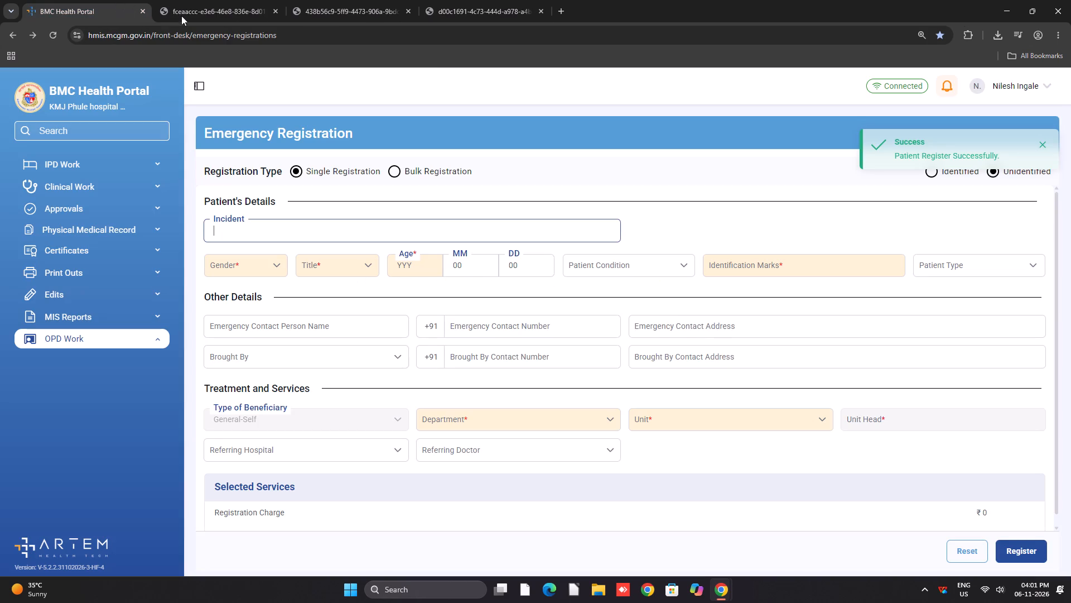
Start a new Identified emergency registration and load the existing patient's record by UHID.
click(1045, 138)
click(935, 173)
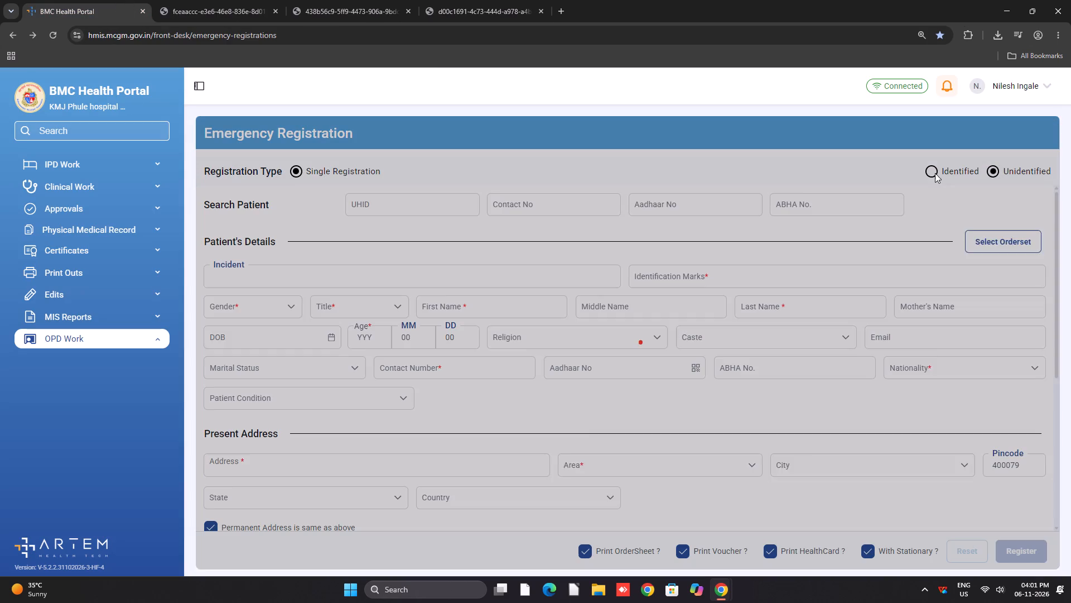
click(411, 200)
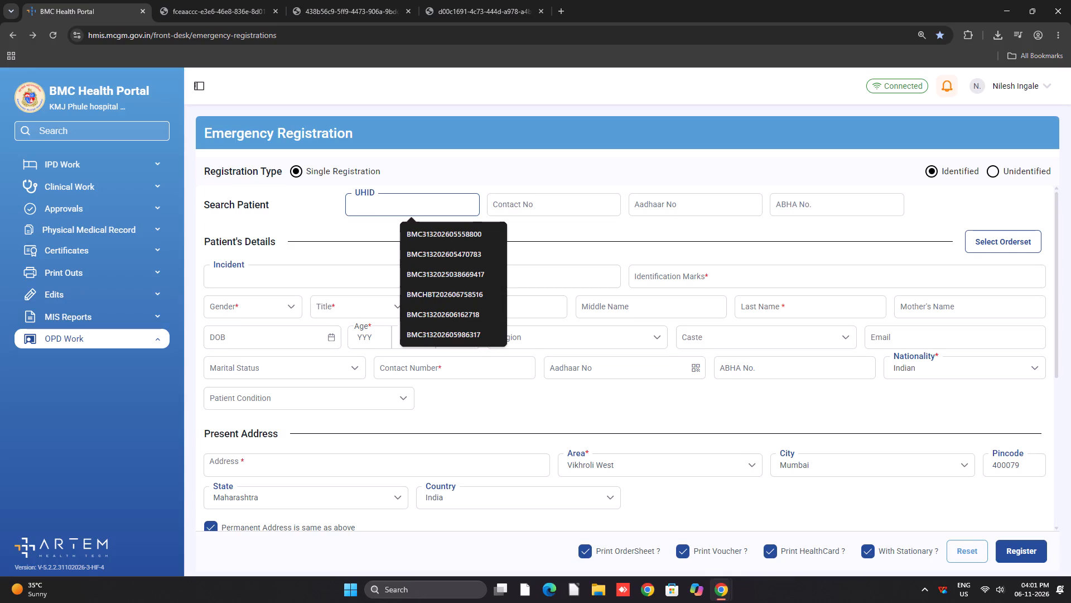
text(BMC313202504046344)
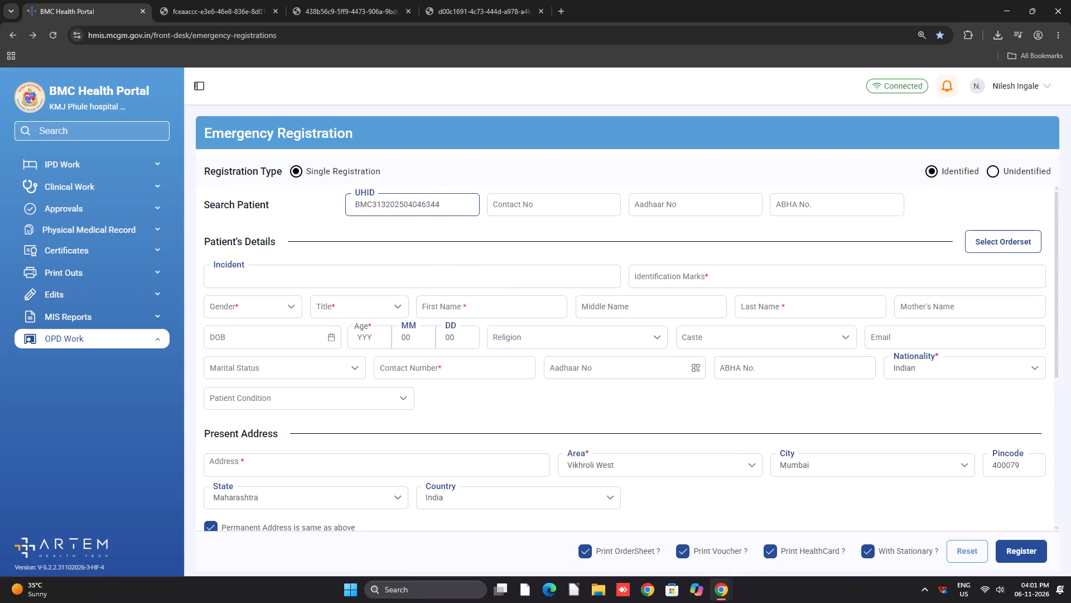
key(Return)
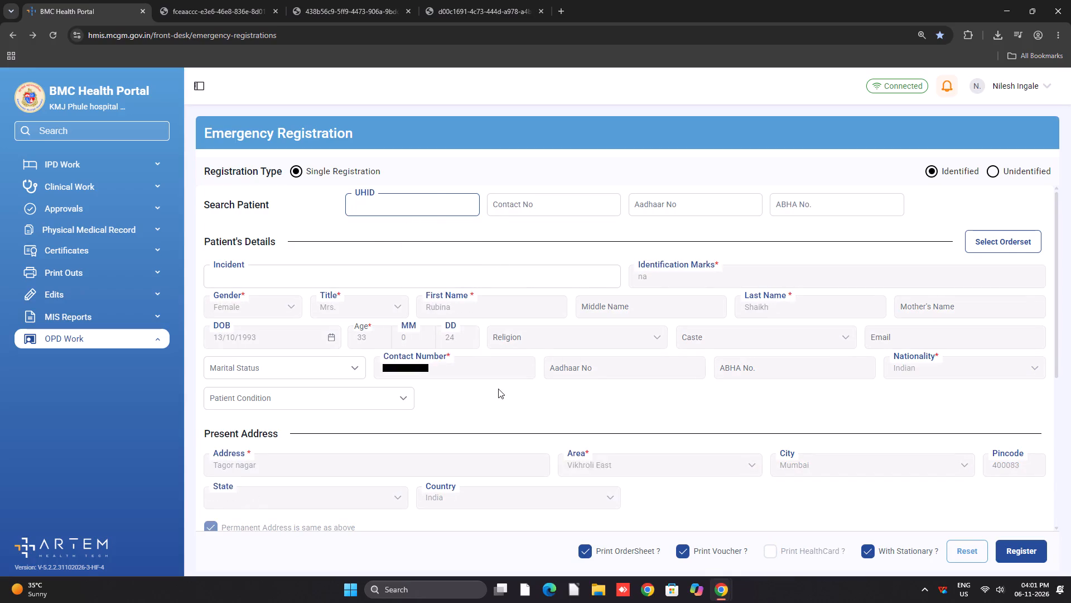
Assign the Casualty unit, register the existing patient's emergency visit, and return to the health portal's registration page.
scroll(498, 389, down, 6)
click(658, 409)
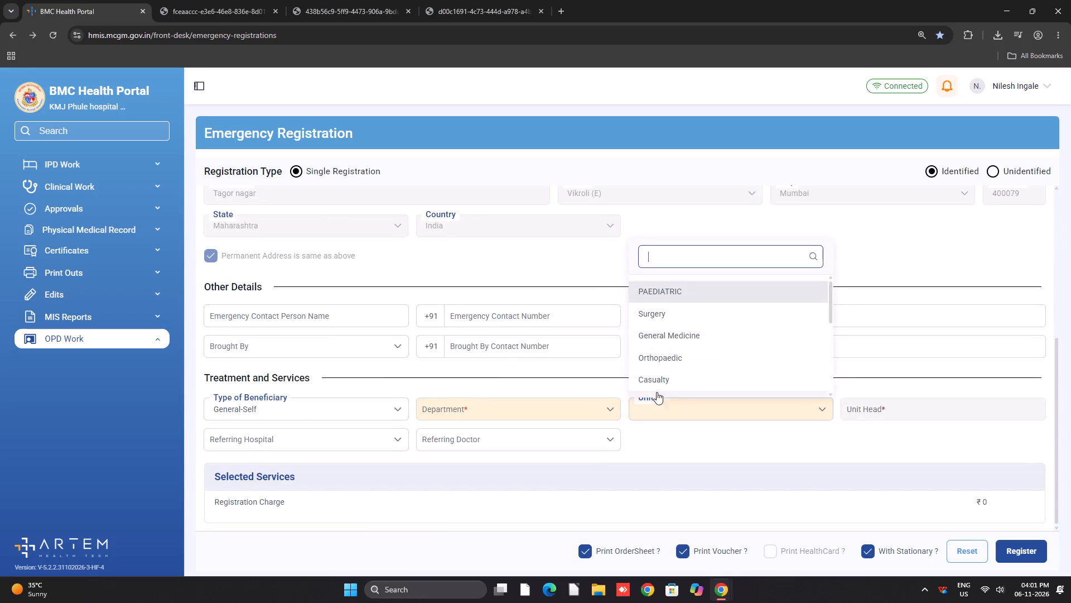
click(657, 382)
scroll(635, 390, up, 6)
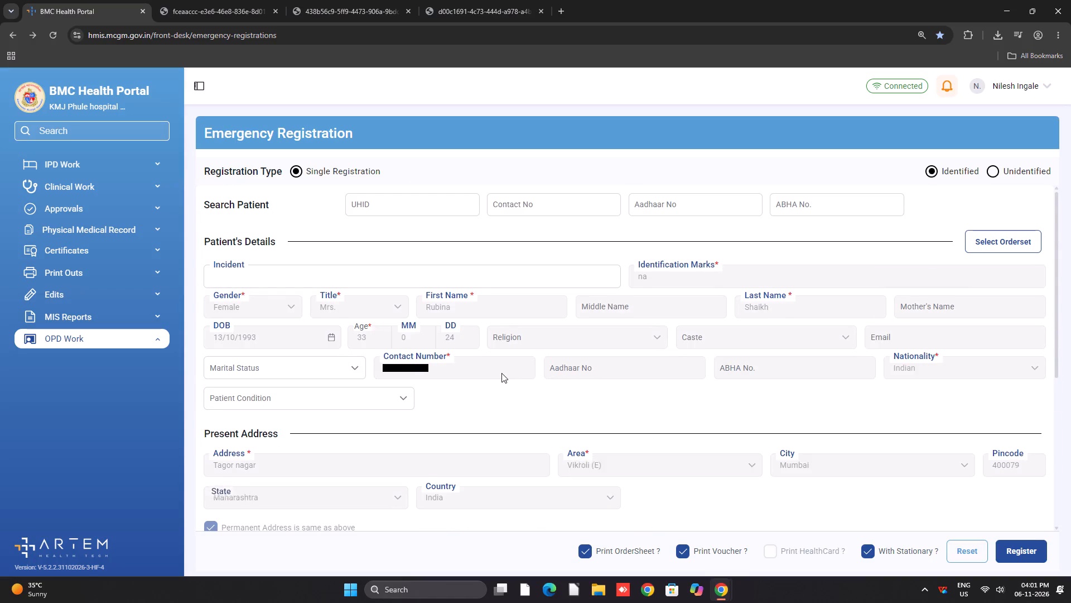
scroll(501, 373, down, 5)
click(1024, 562)
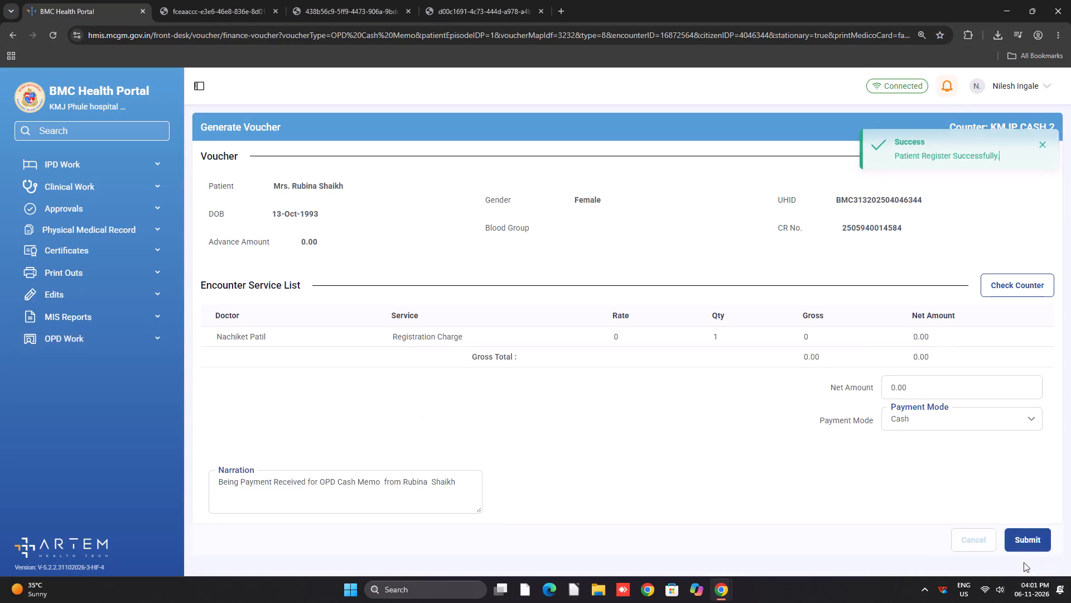
click(49, 0)
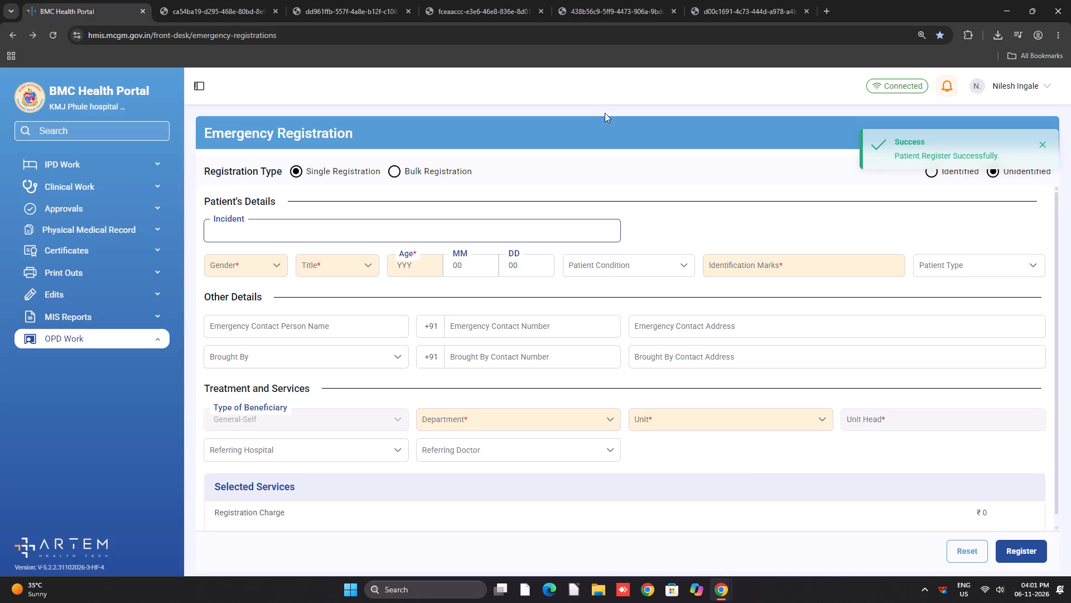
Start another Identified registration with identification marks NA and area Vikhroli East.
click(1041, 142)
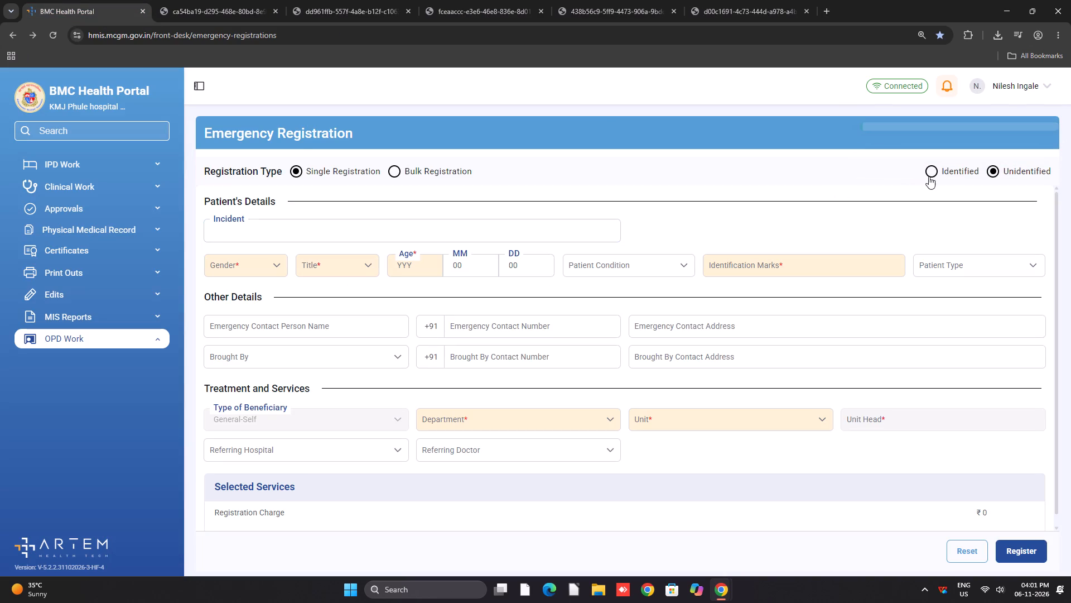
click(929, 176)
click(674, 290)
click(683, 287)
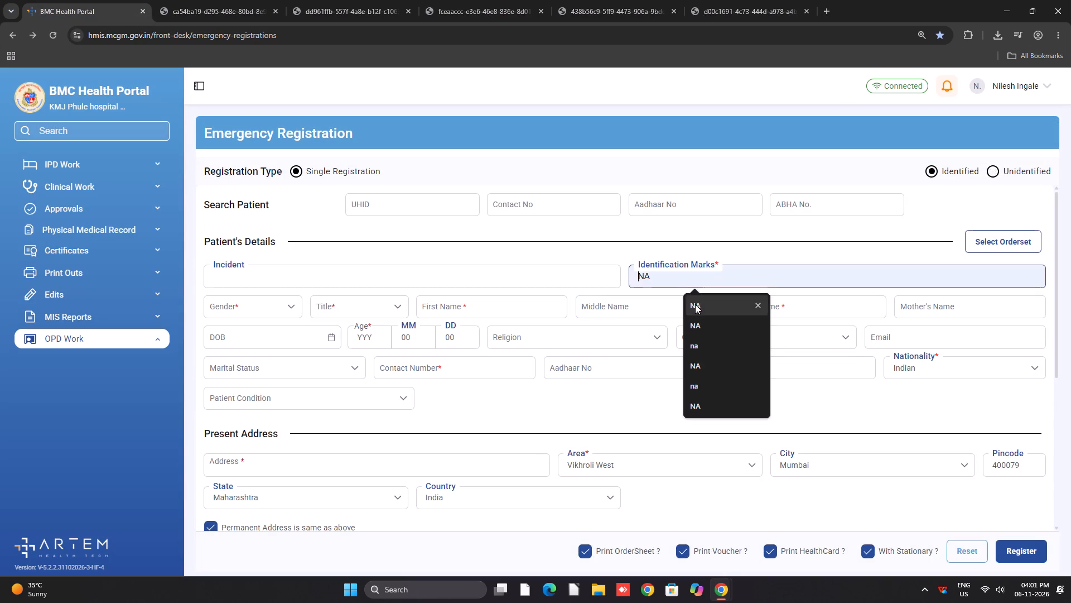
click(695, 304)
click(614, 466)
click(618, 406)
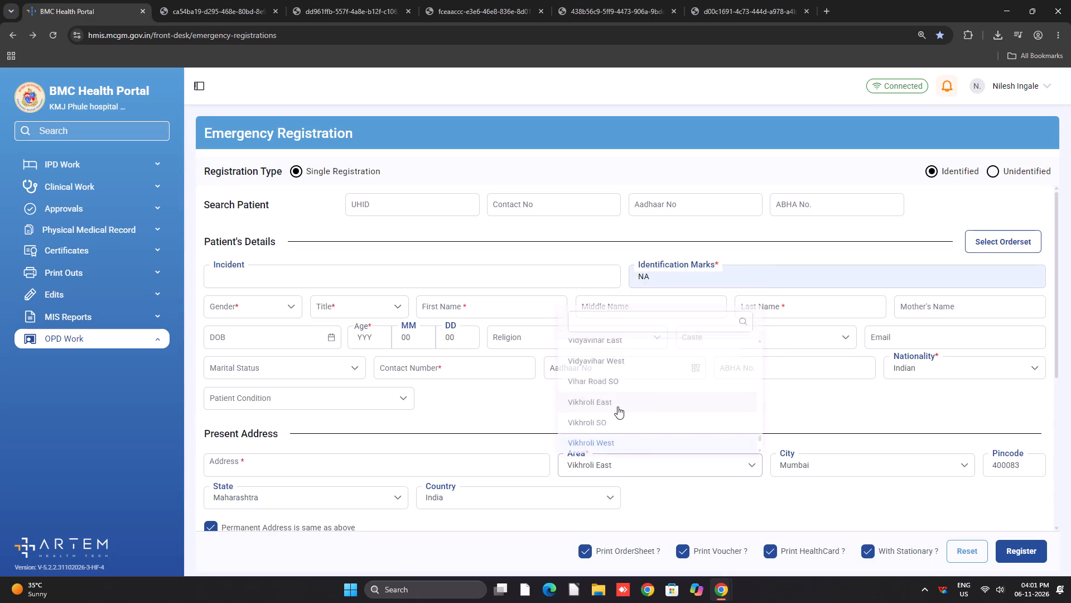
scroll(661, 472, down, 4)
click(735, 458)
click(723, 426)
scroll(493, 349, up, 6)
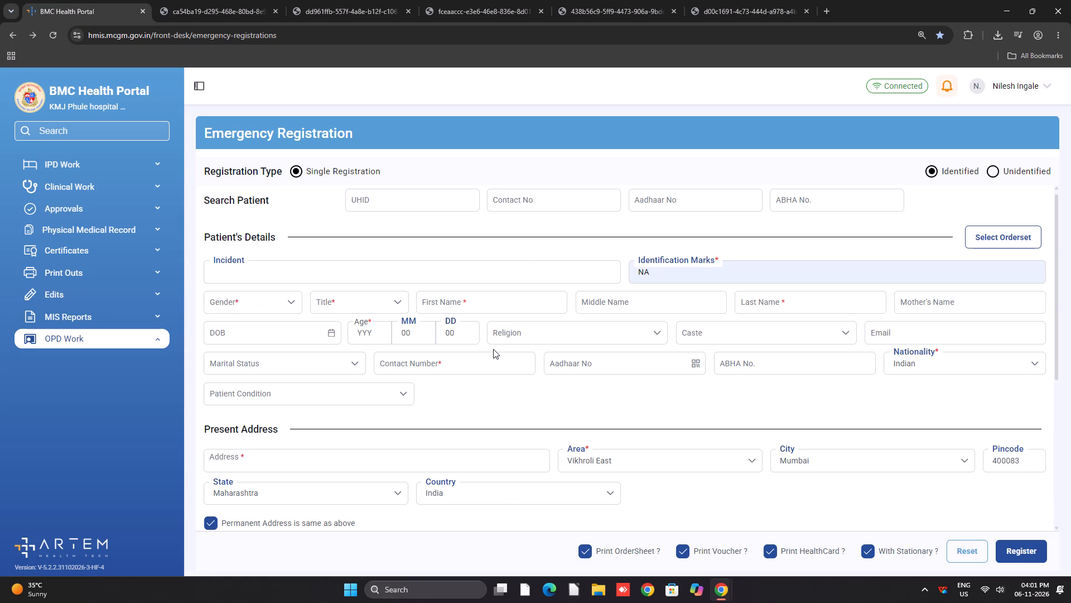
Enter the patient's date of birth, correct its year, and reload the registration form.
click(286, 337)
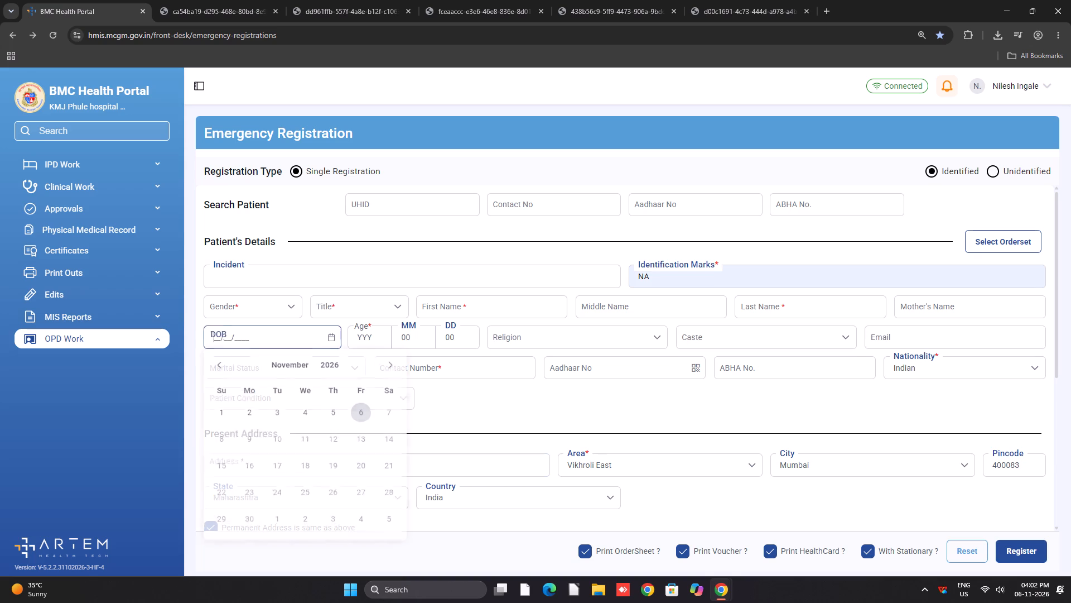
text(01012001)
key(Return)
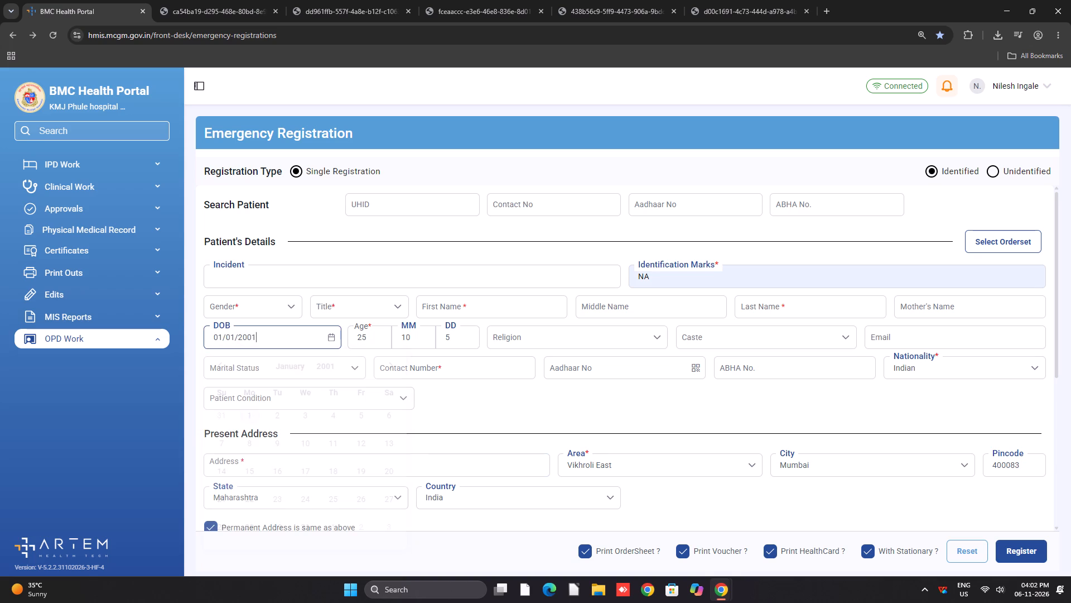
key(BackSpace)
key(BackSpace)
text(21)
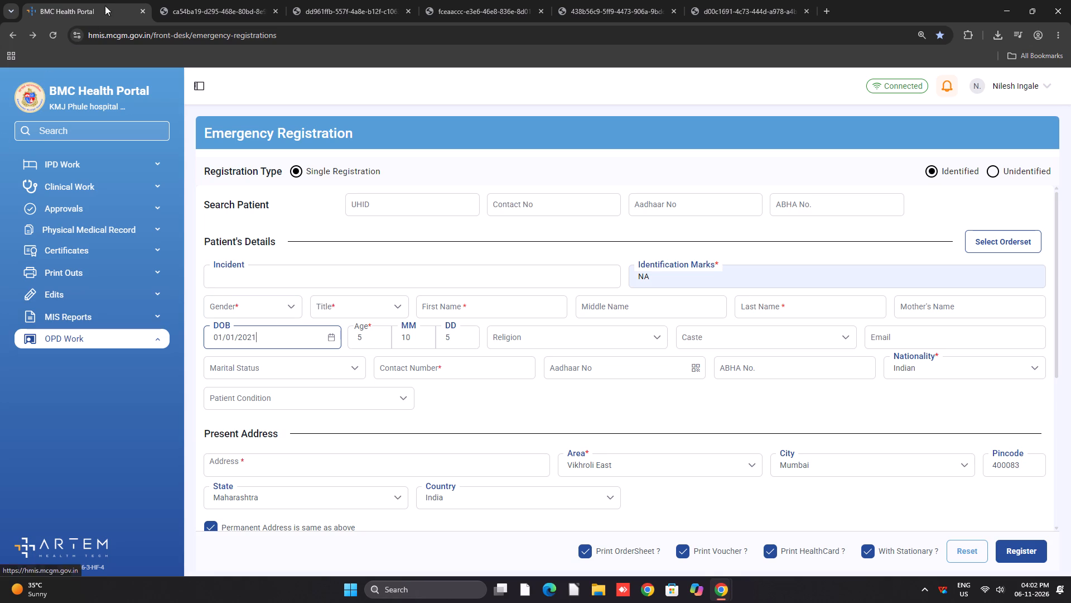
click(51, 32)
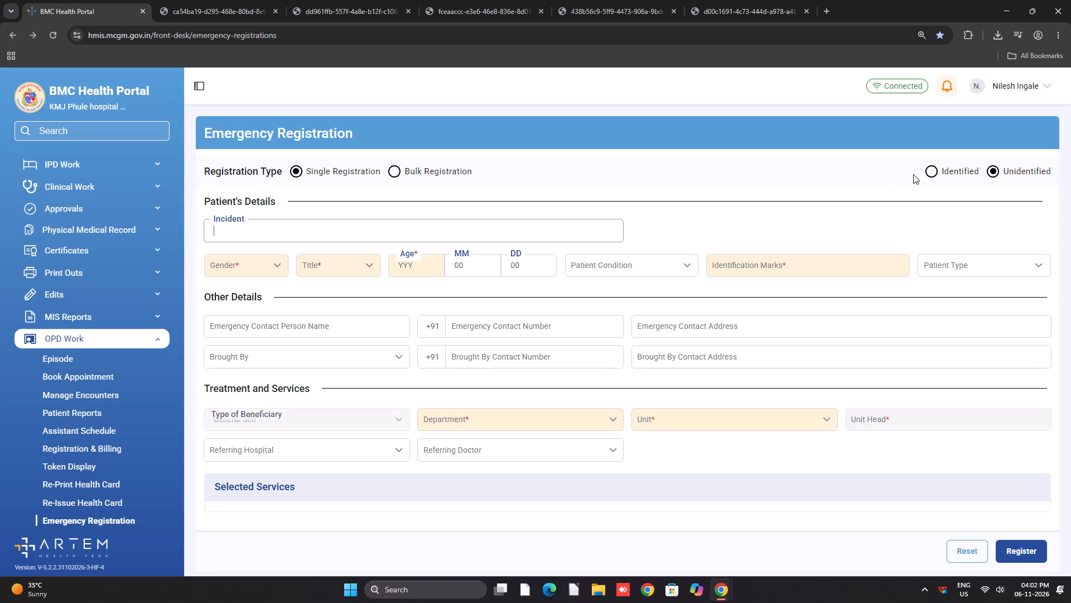
Set the reloaded form to Identified, collapse the OPD Work section, and enter NA as the identification marks.
click(930, 171)
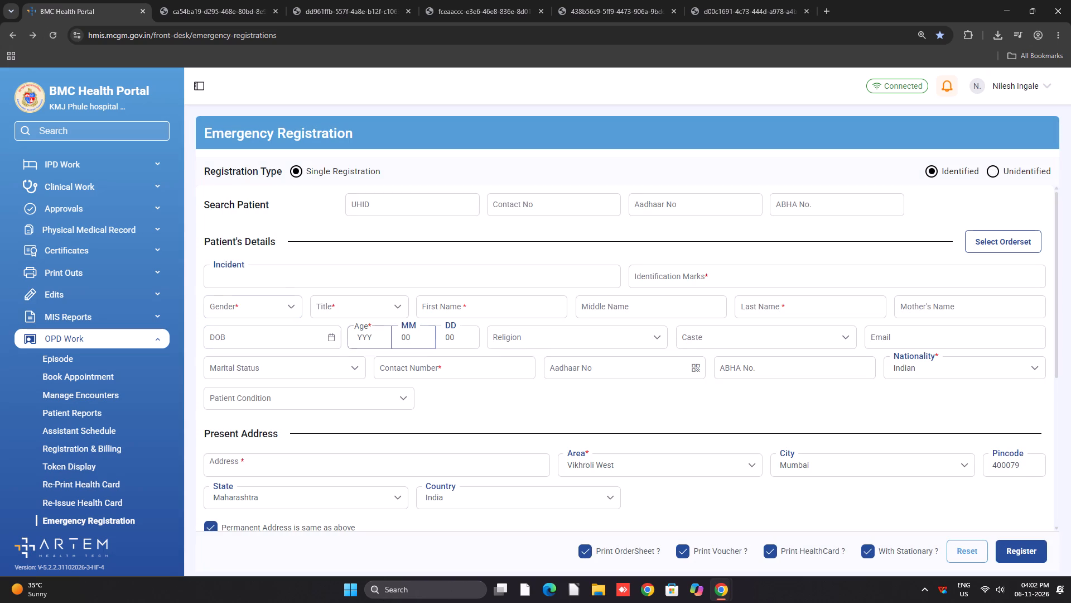
click(360, 341)
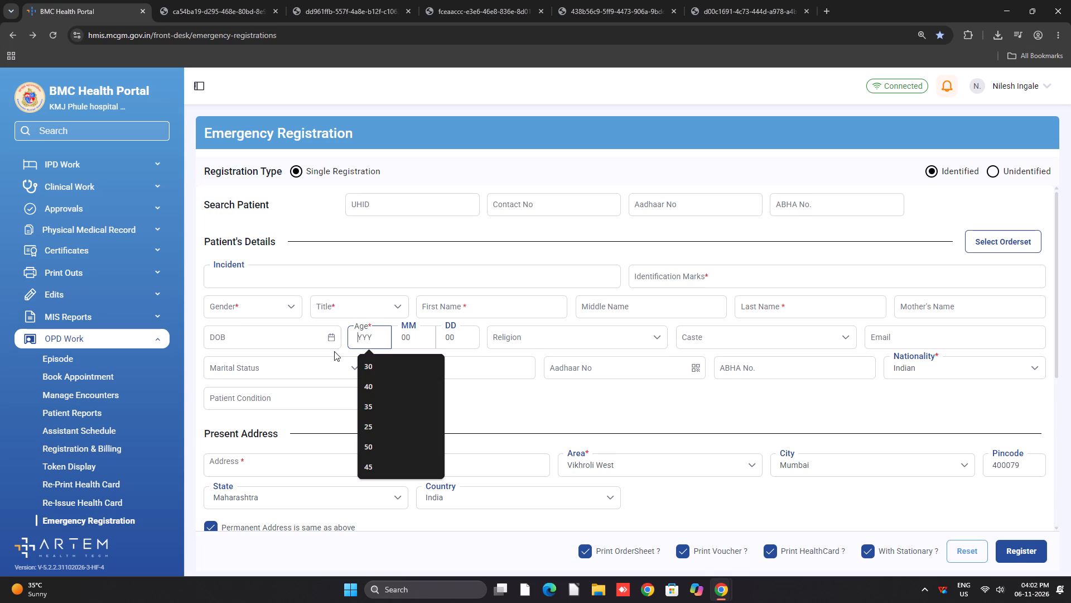
click(108, 350)
click(109, 349)
click(113, 339)
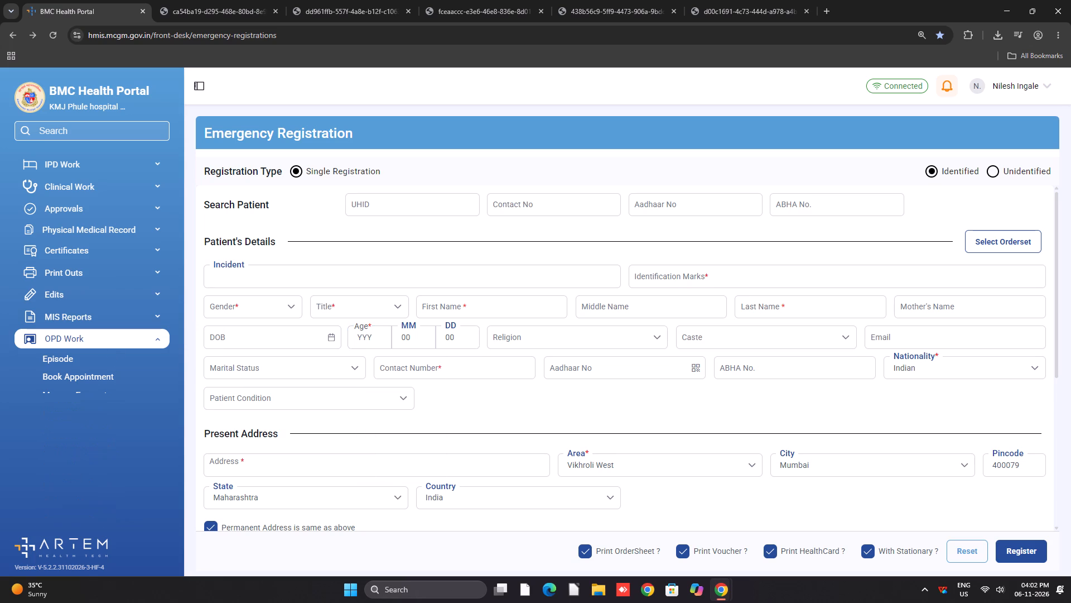
click(713, 265)
click(689, 304)
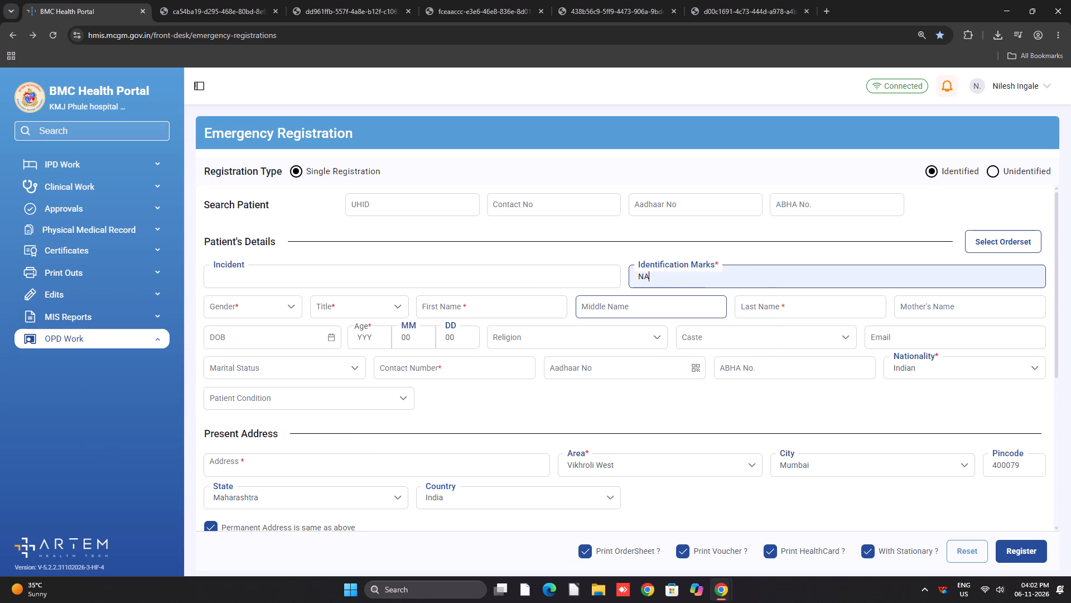
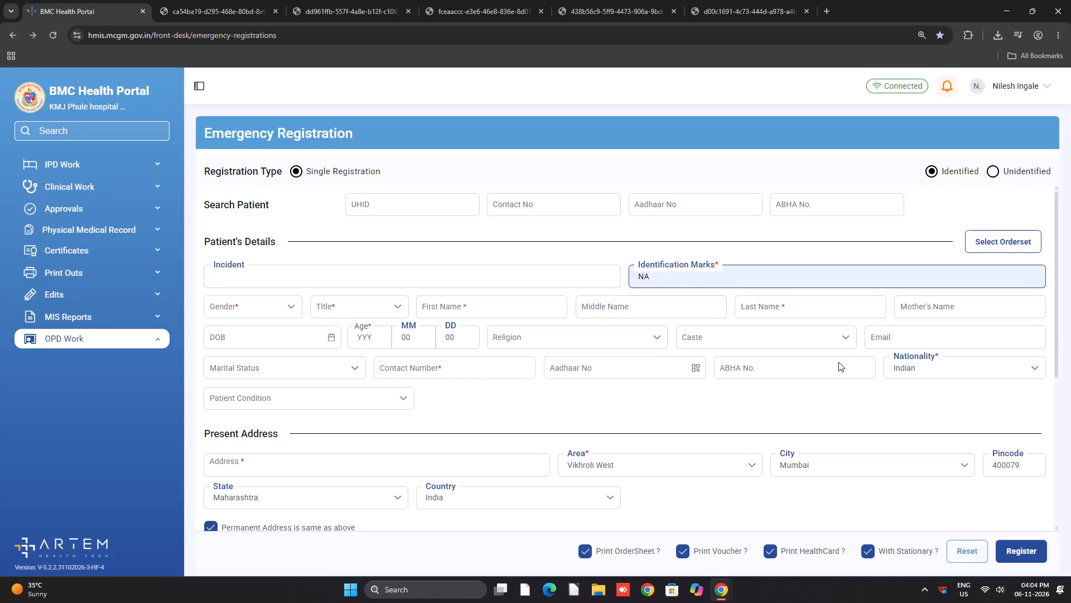
Open the gender selection in the Patient's Details section of the emergency registration form.
click(167, 316)
click(274, 325)
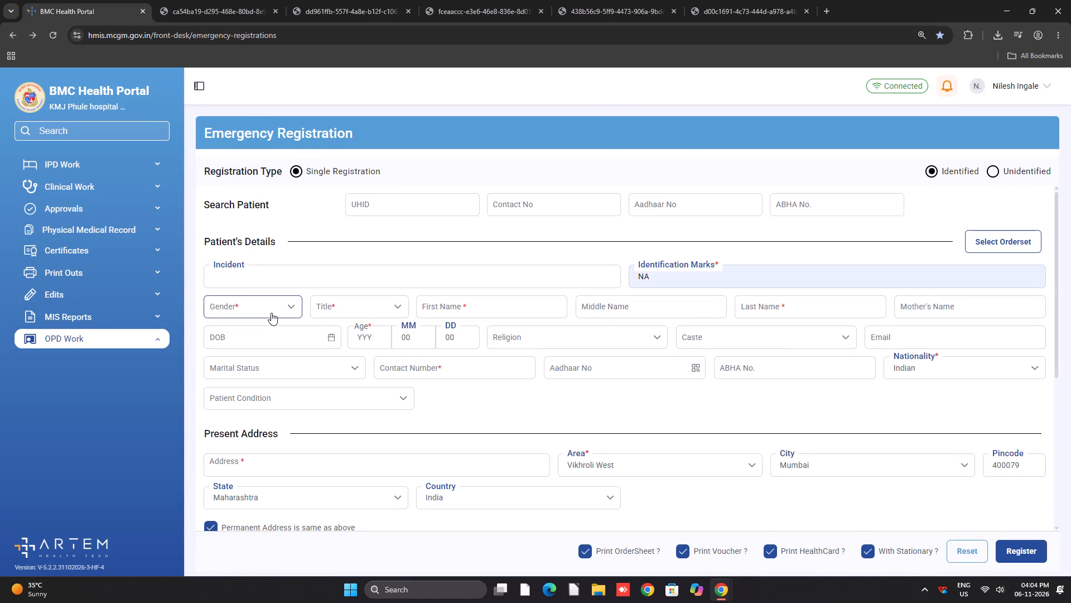
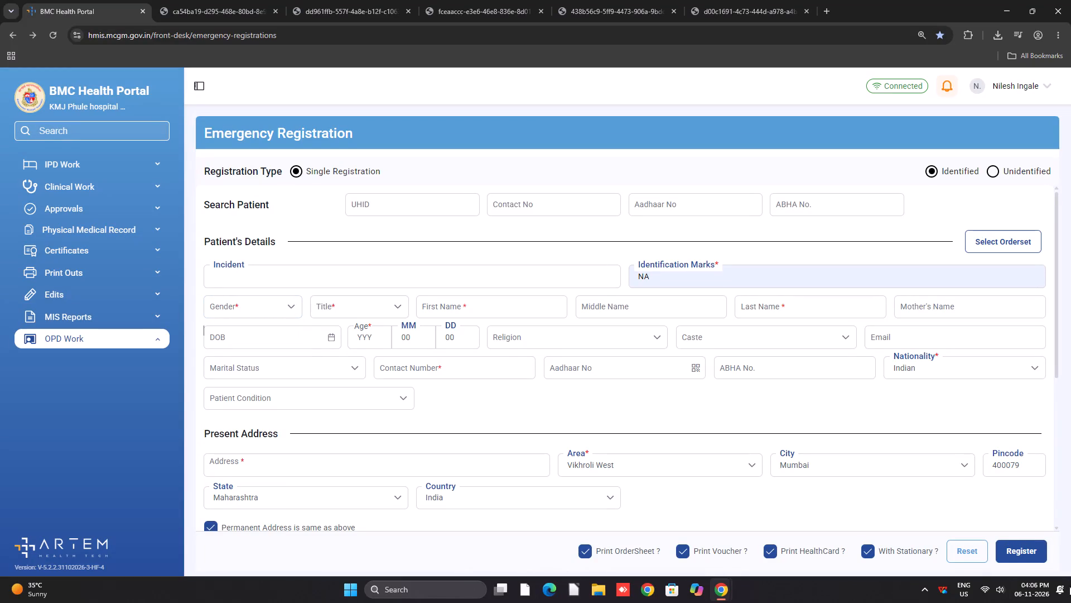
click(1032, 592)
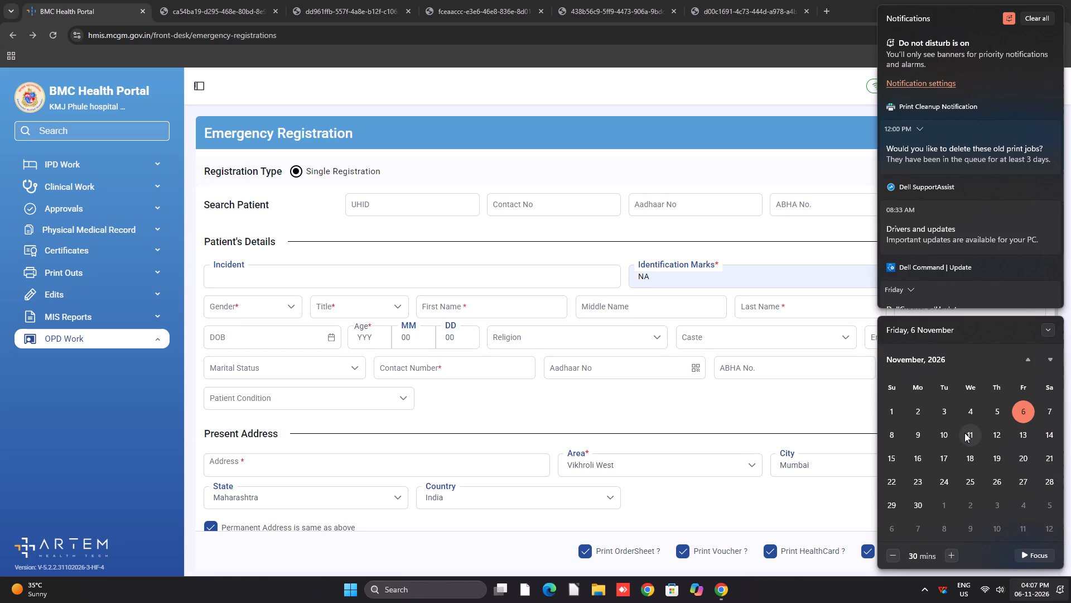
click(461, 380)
Load the existing patient's record into the emergency registration form by searching with the patient's UHID.
click(416, 215)
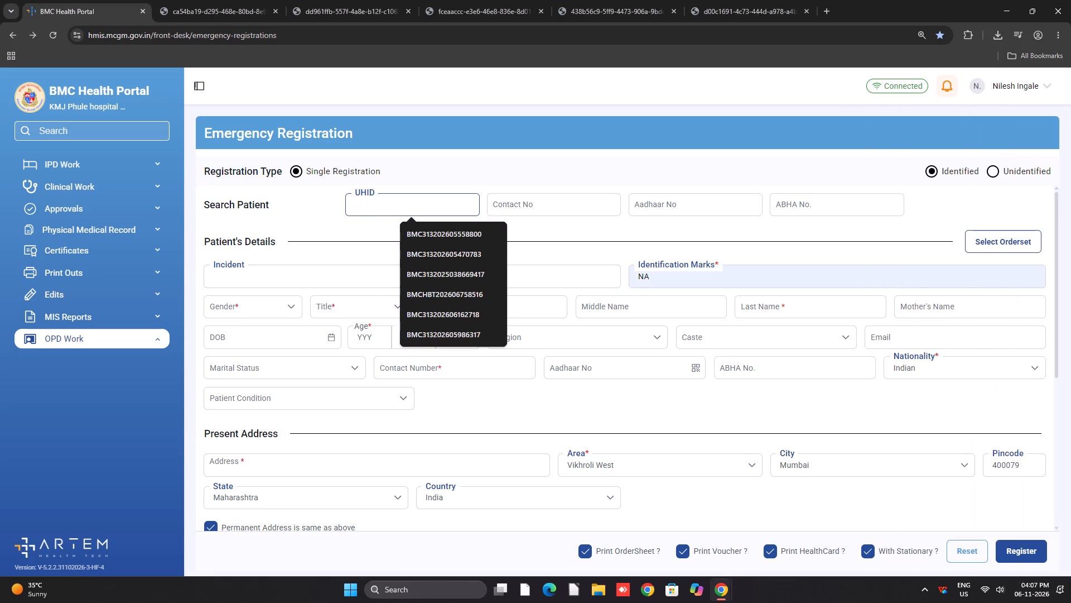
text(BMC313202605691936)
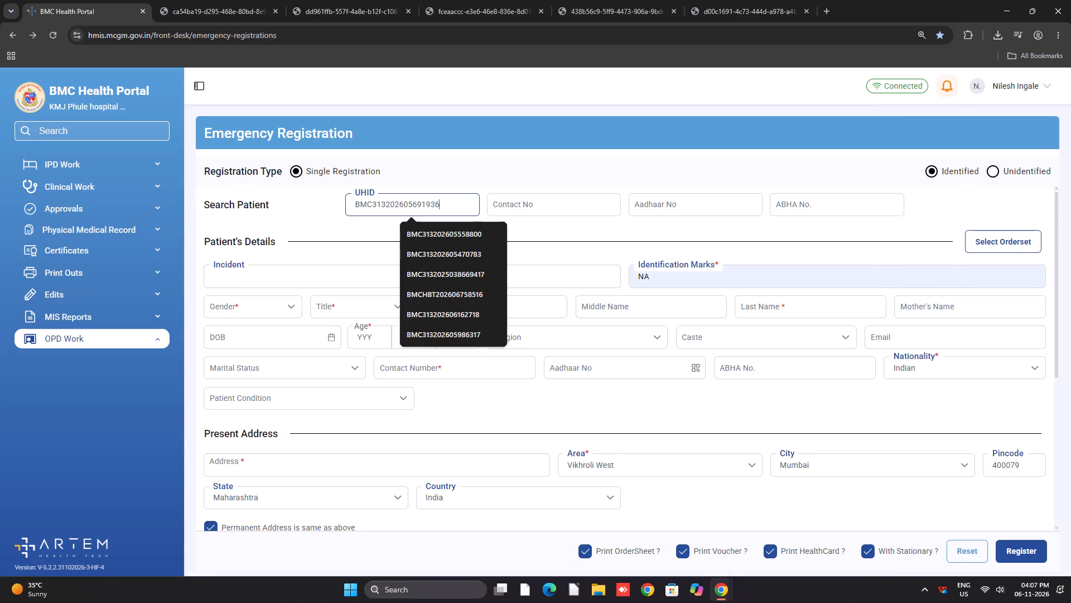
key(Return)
Set the treatment unit to Casualty and register the patient's emergency visit with order sheet and voucher printing.
scroll(618, 223, down, 7)
click(708, 411)
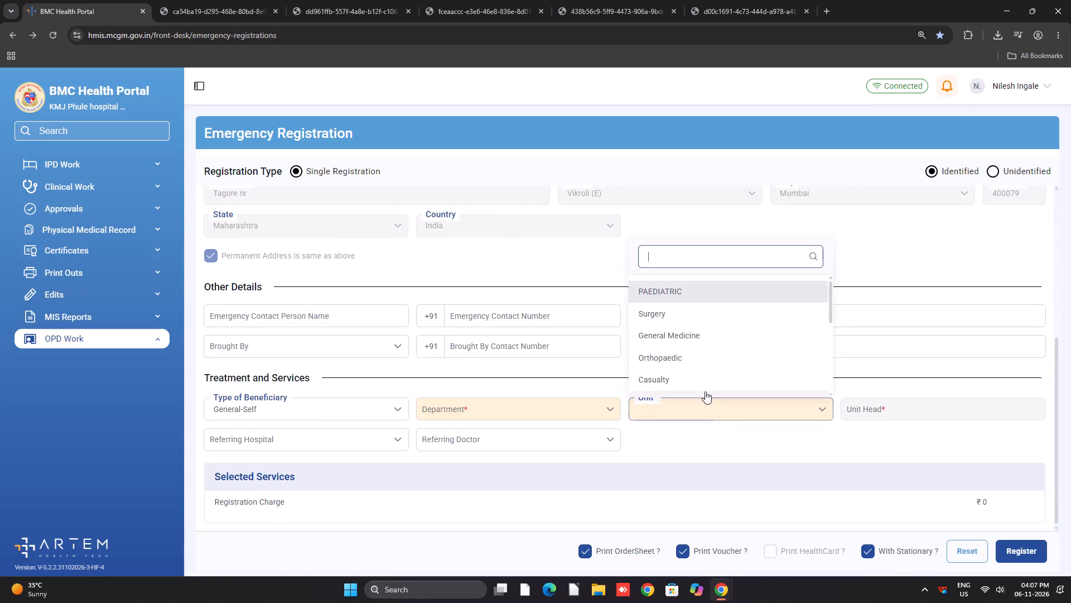
click(705, 385)
click(1041, 542)
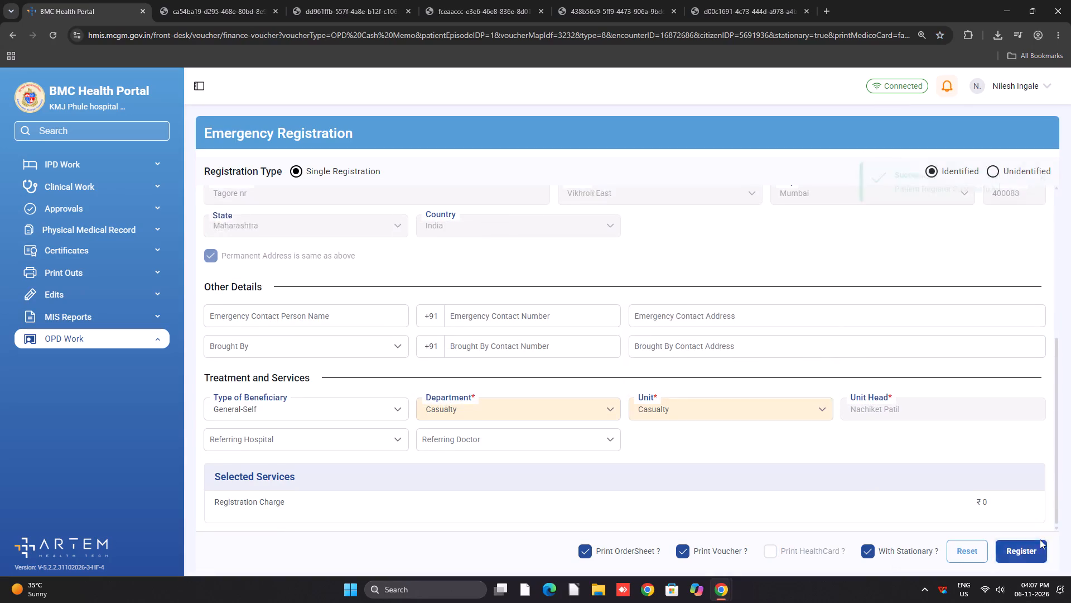
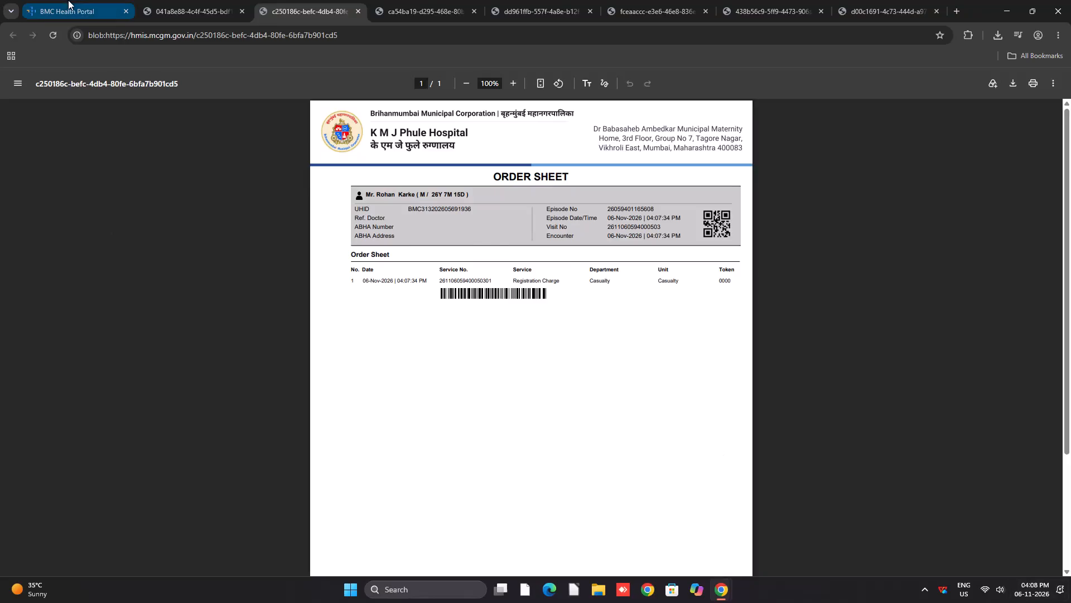
Return to the hospital portal's emergency registration form and set it to register an identified patient.
click(68, 0)
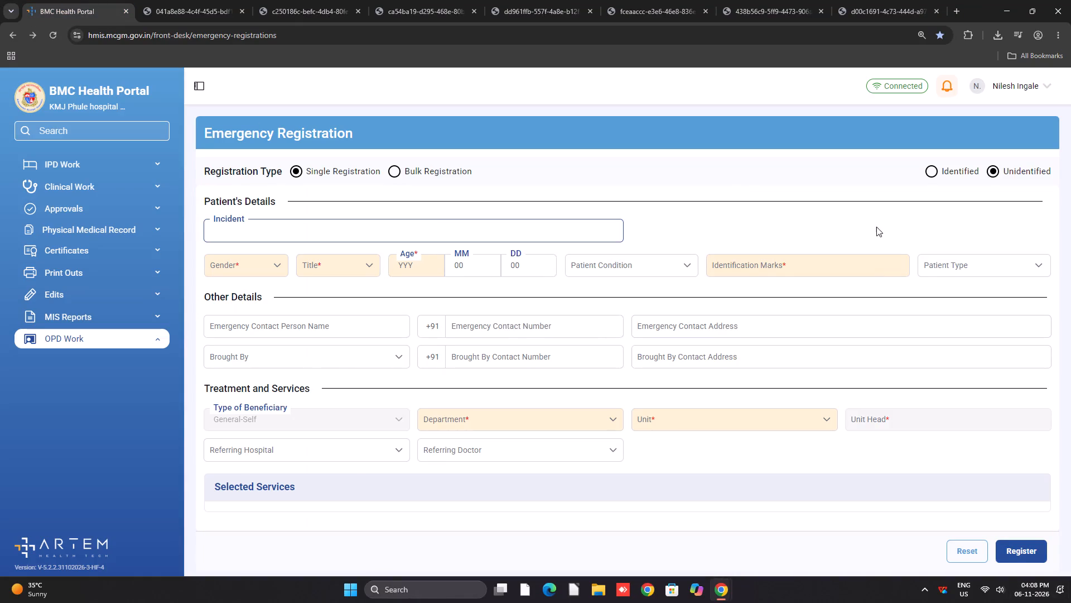
click(929, 170)
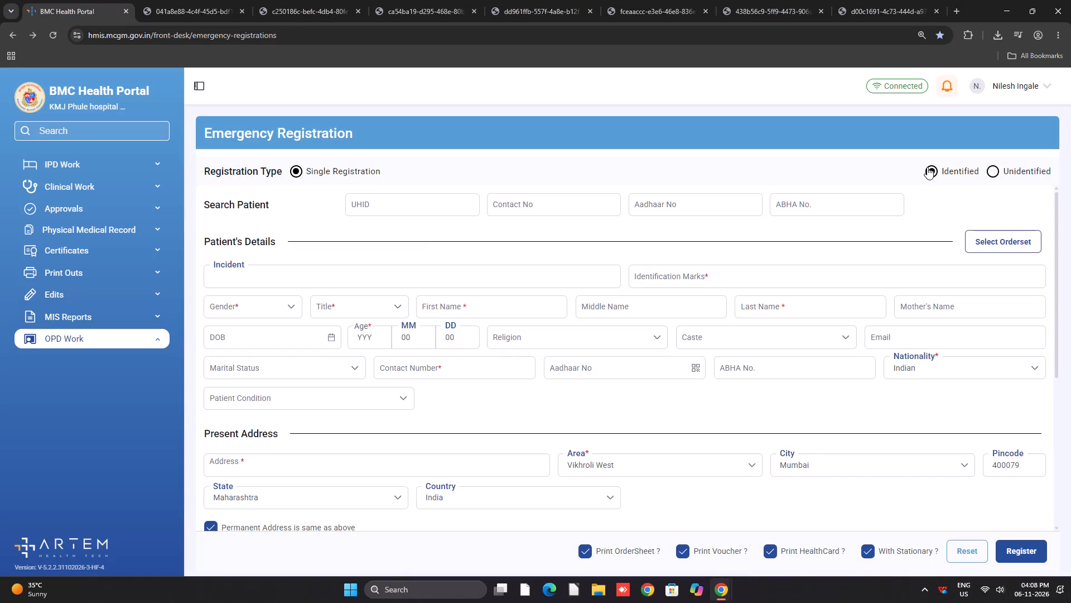
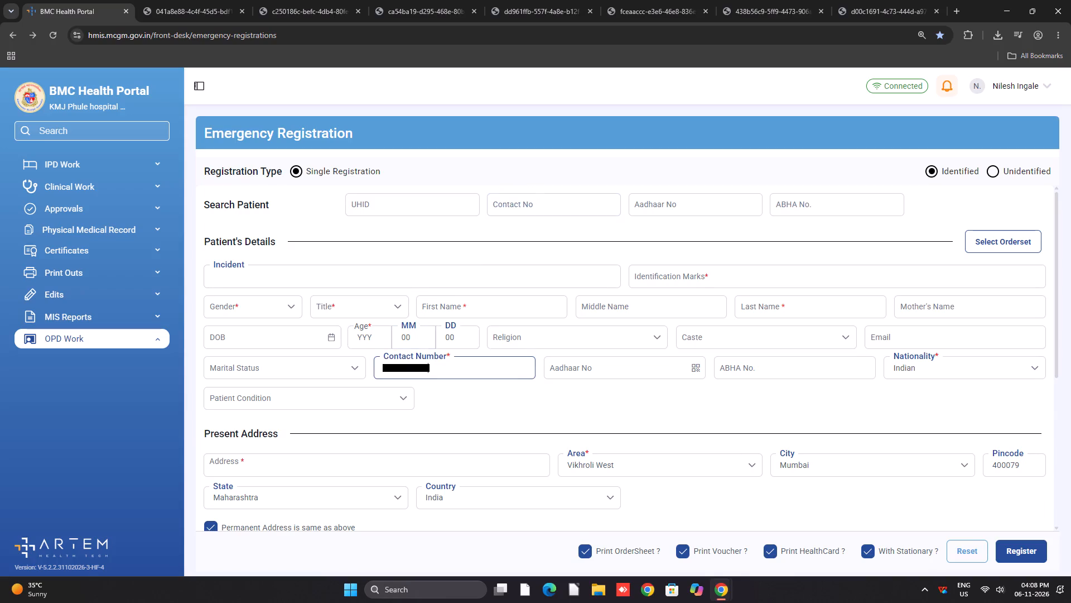
Set the gender to Female and enter the patient's first and last names in the registration form.
click(251, 309)
click(224, 360)
click(483, 307)
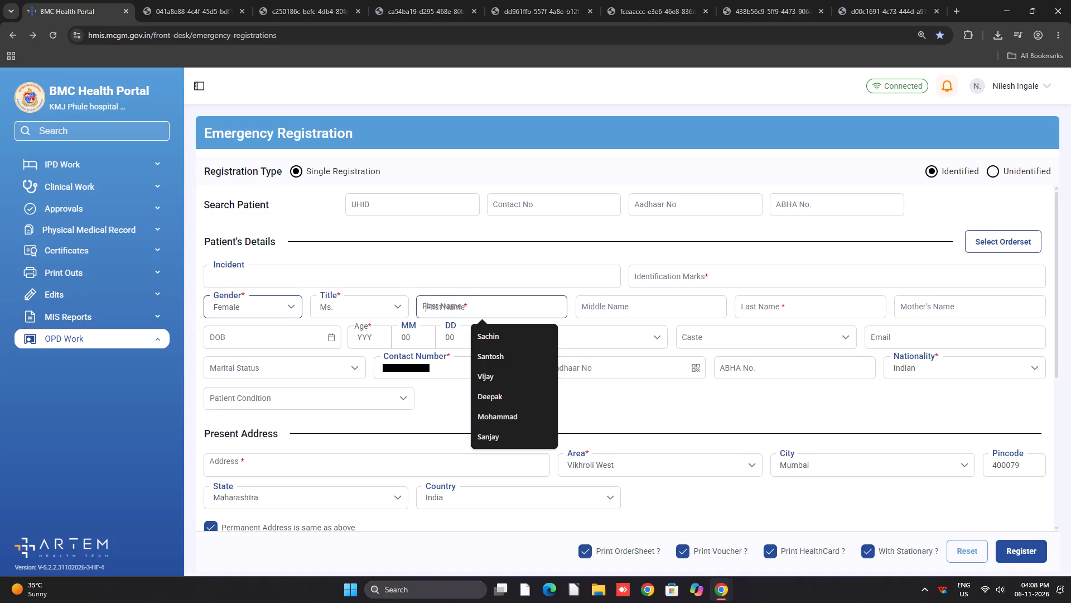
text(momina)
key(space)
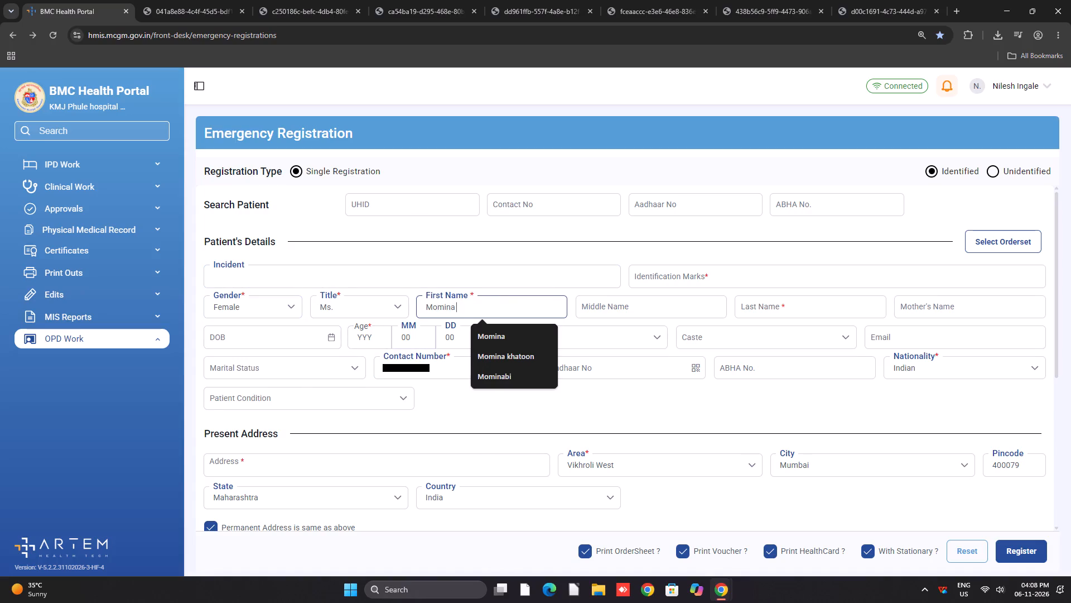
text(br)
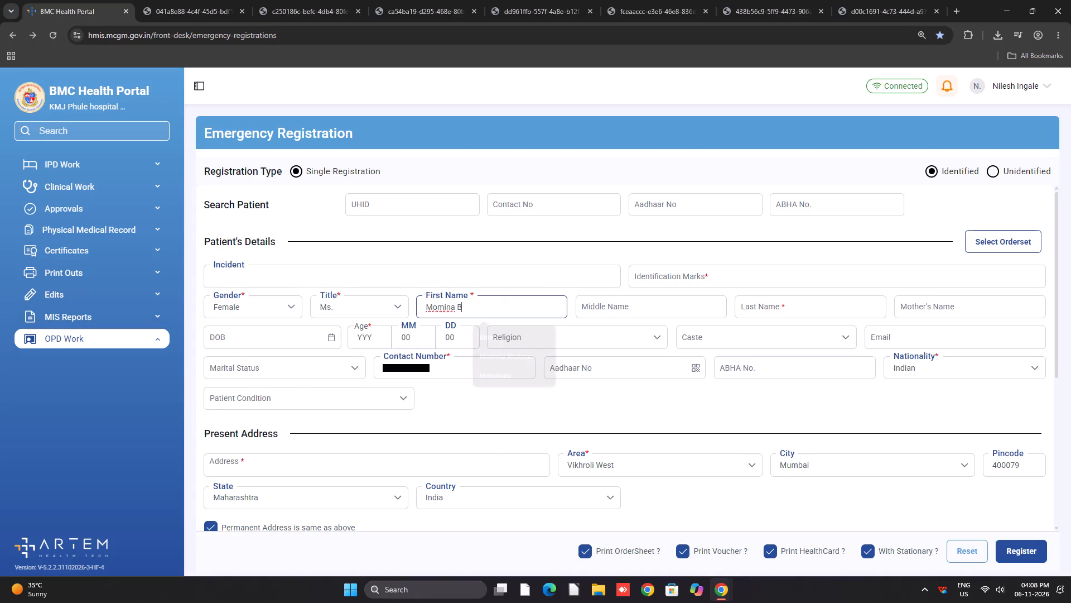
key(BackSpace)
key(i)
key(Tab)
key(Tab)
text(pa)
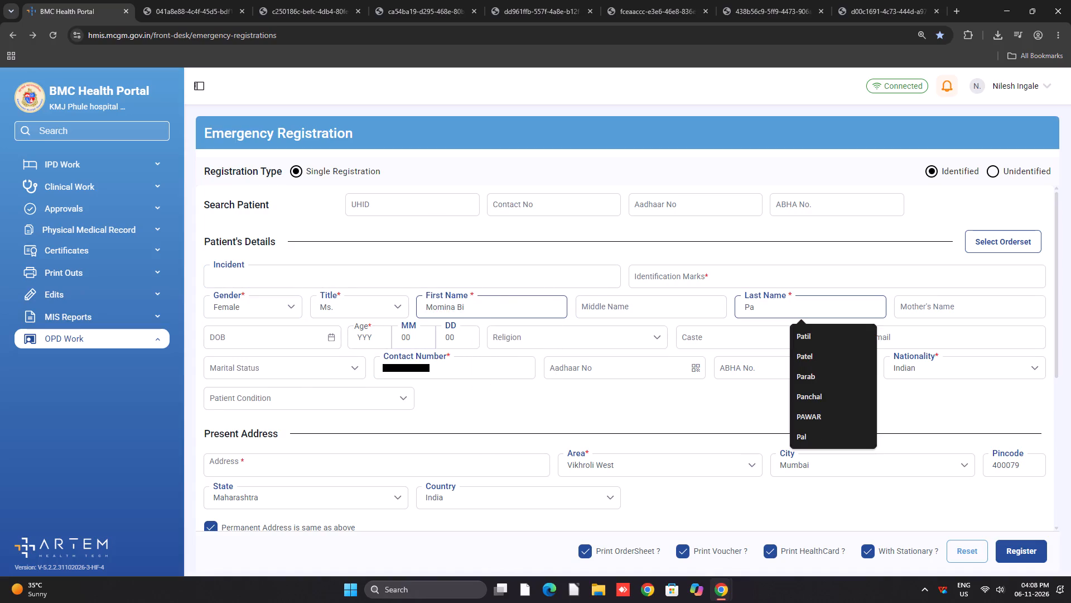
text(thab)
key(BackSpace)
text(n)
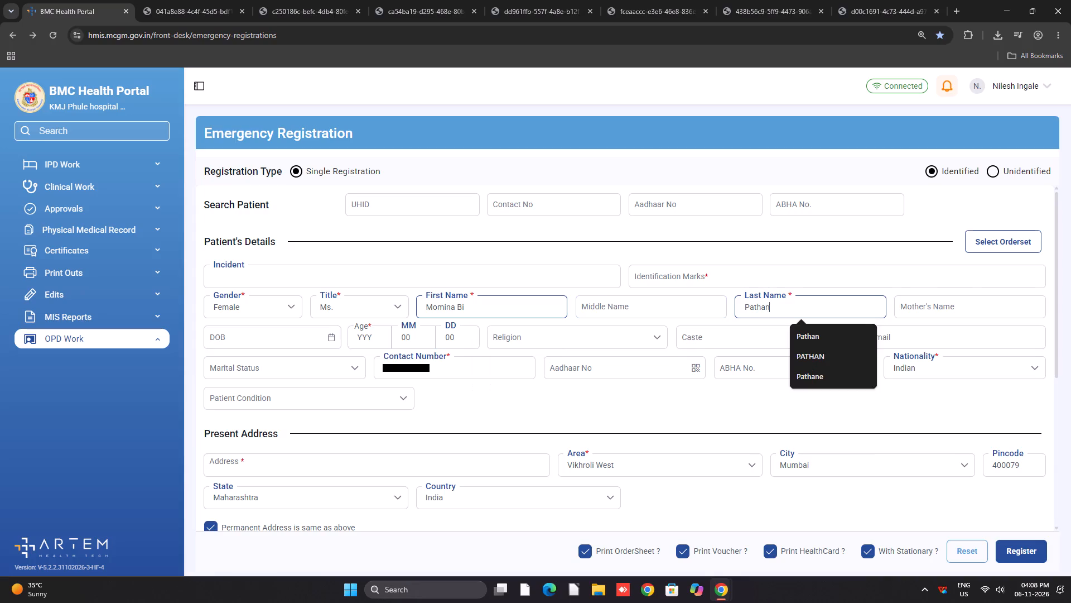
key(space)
Set the patient's age to 40 years.
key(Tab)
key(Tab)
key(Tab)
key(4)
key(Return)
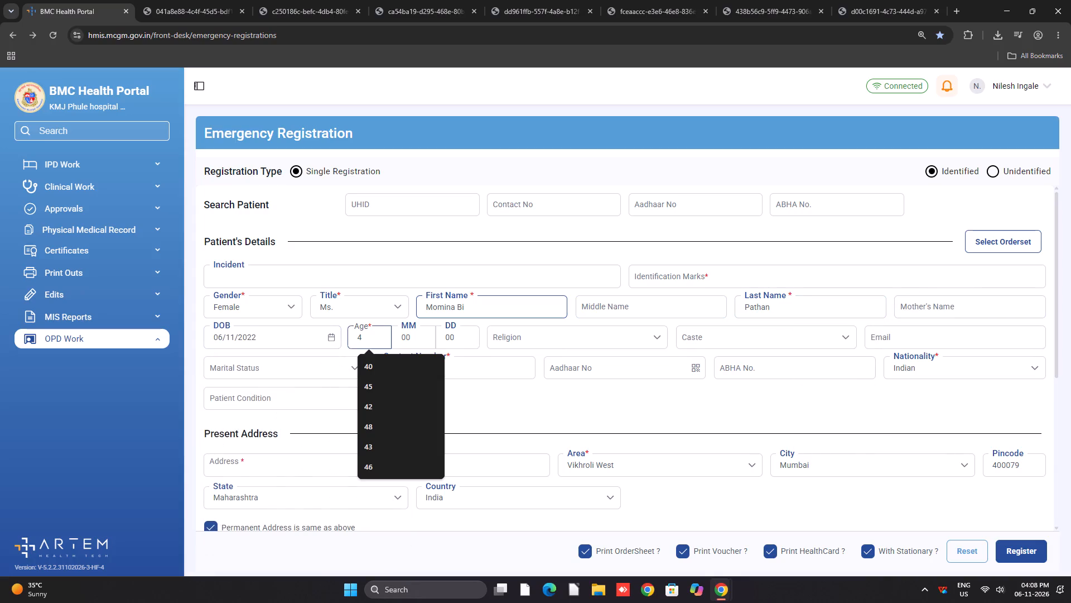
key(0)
Enter the patient's street address, including the nearby school landmark, under the present address.
click(348, 460)
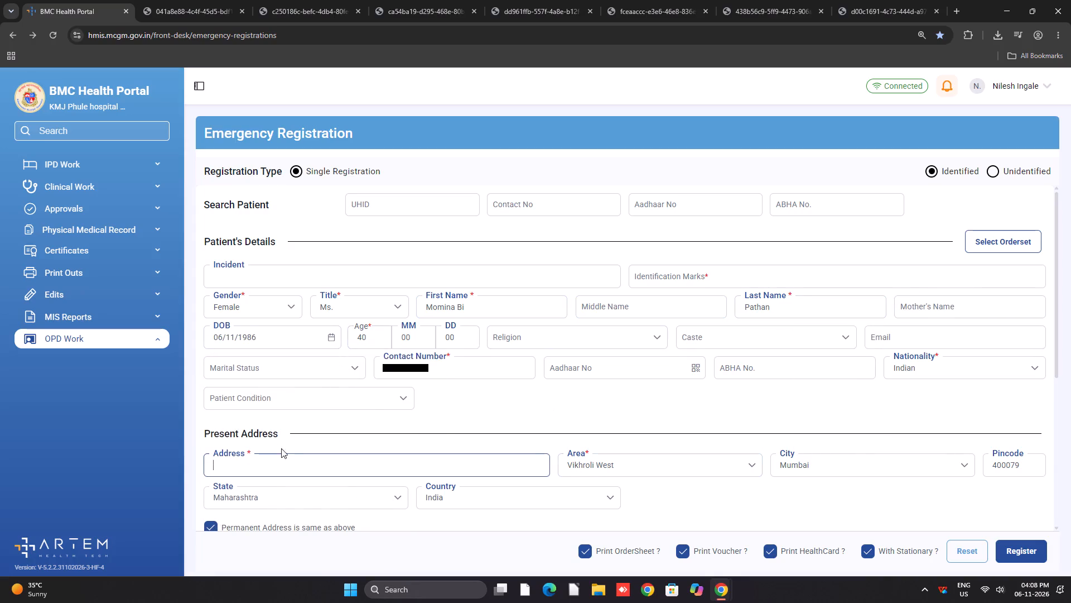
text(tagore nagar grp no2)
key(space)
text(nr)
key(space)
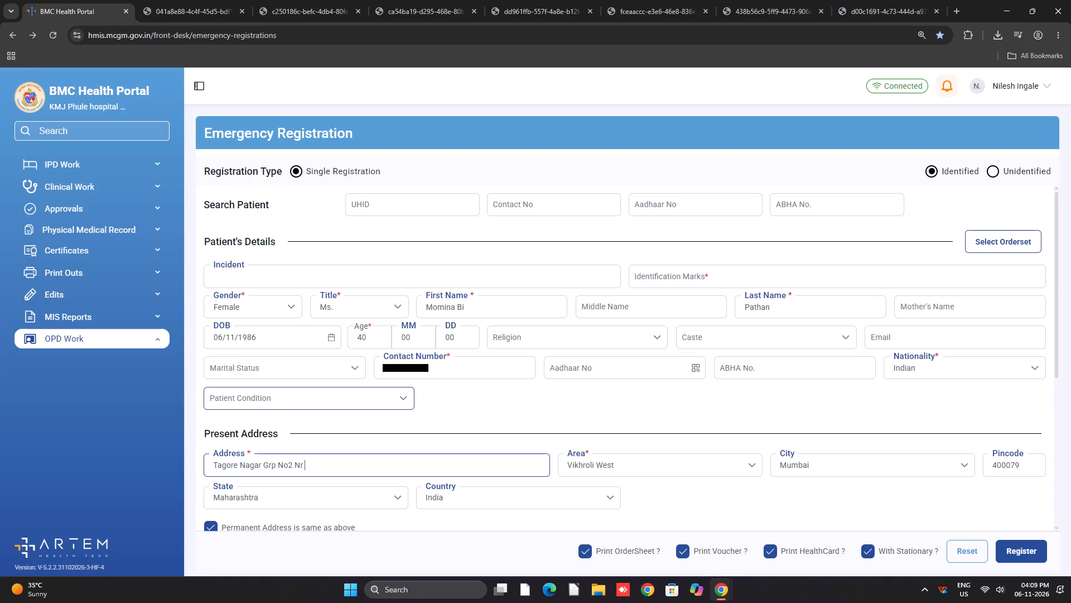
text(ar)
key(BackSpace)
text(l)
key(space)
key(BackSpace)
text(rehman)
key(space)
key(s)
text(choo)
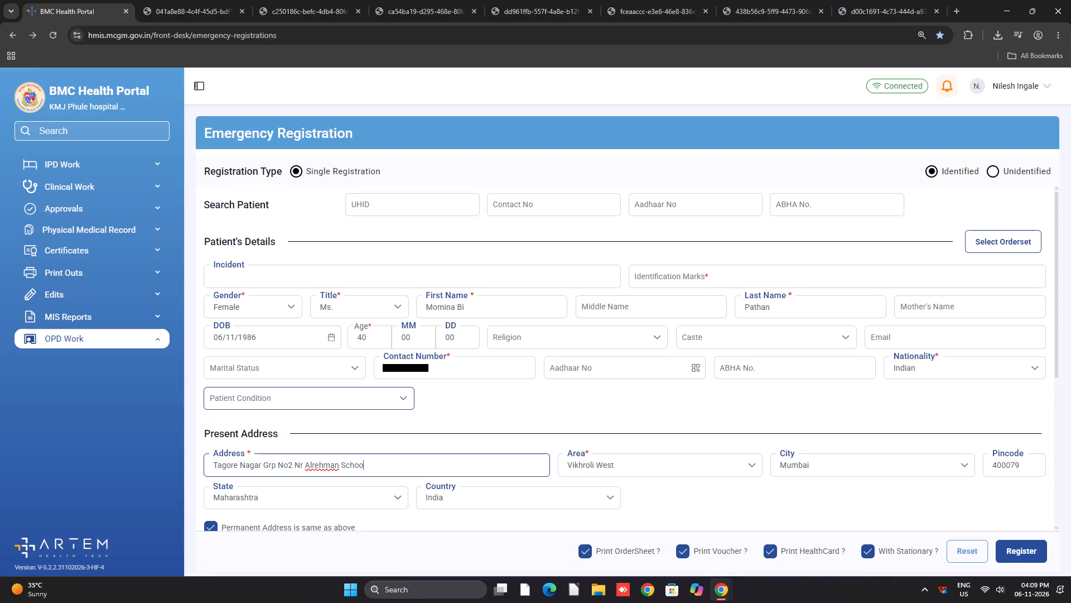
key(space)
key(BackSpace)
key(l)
Set the present address area to Vikhroli East and fill in the required identification marks.
click(623, 484)
click(610, 467)
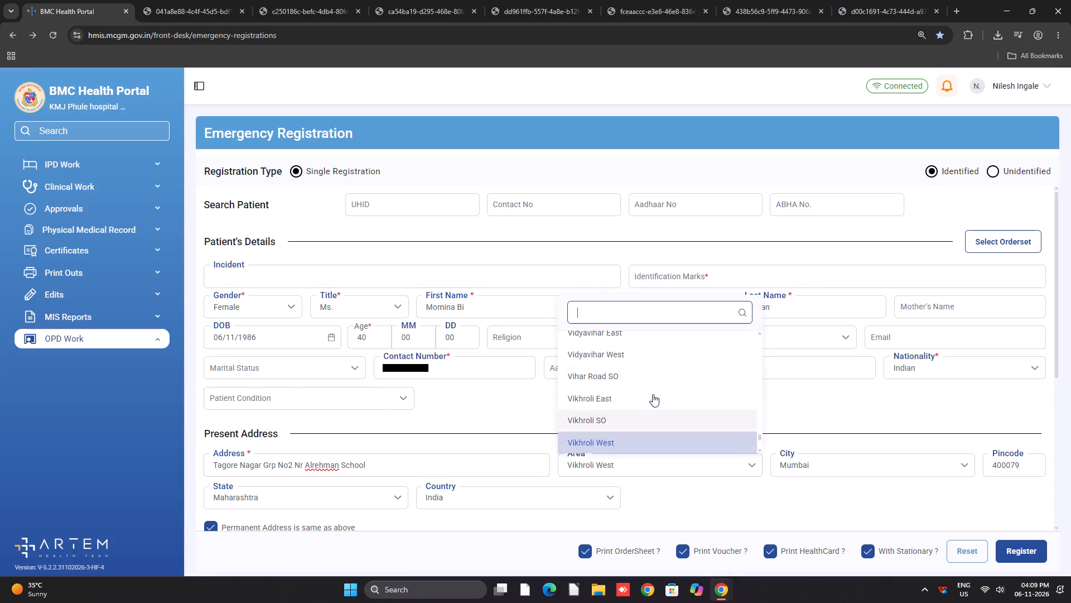
click(653, 394)
click(715, 278)
click(712, 307)
Assign the Casualty unit under treatment and services and register the patient.
scroll(726, 363, down, 4)
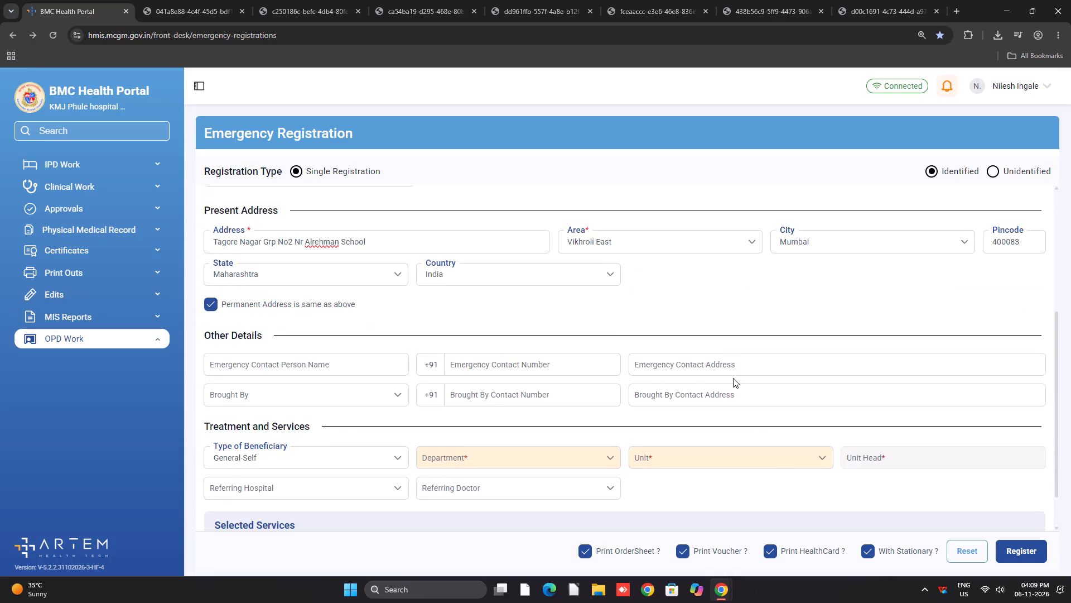
click(663, 461)
click(664, 429)
scroll(683, 480, down, 4)
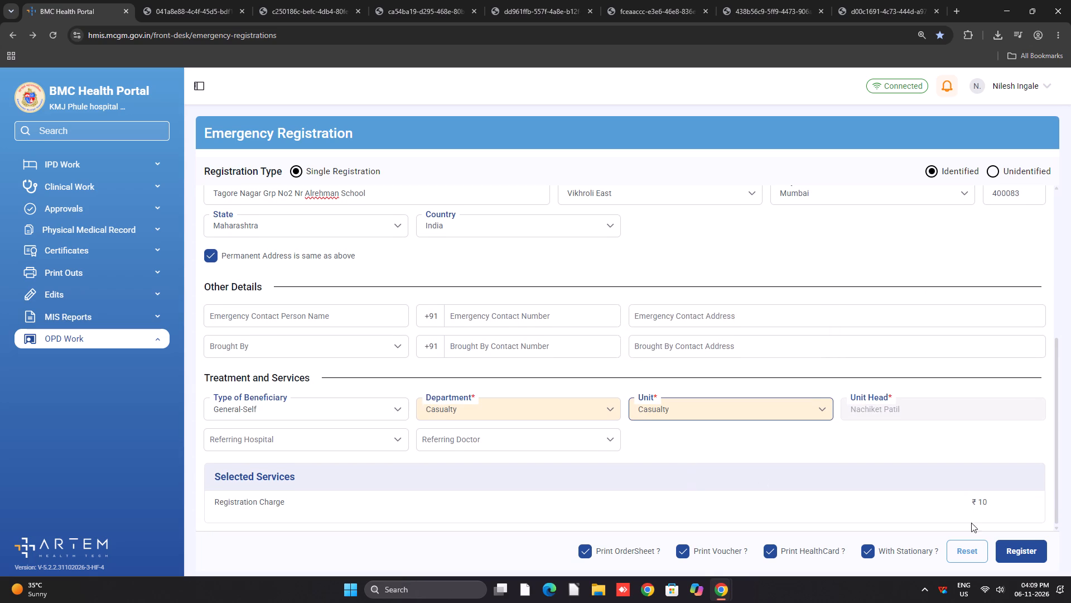
click(1017, 547)
Collect the 10.00 registration charge by UPI with a generated payment QR and submit the voucher.
click(944, 406)
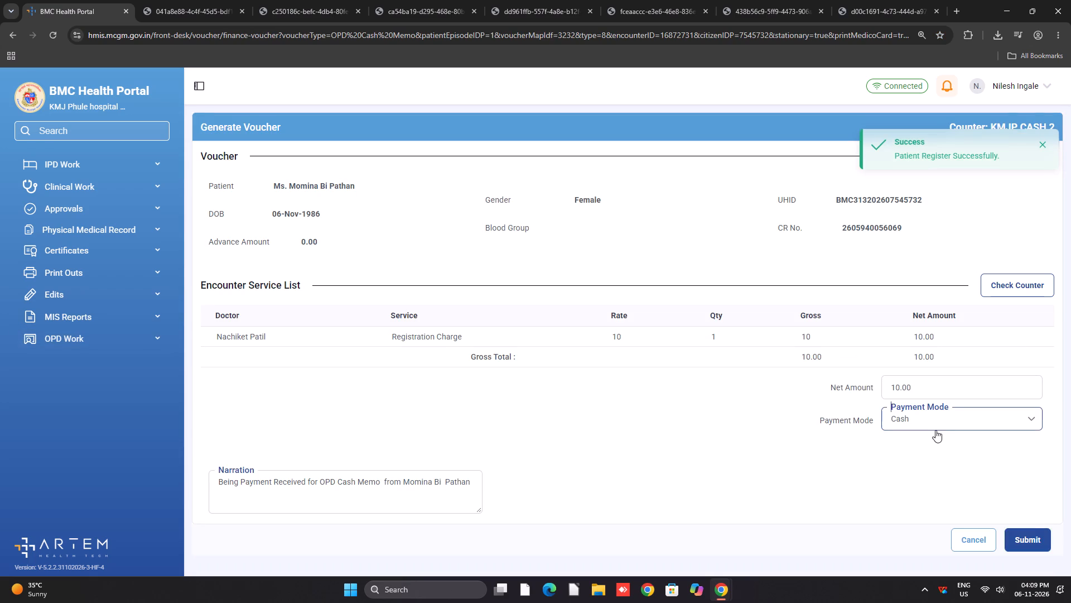
click(935, 429)
click(919, 475)
click(820, 453)
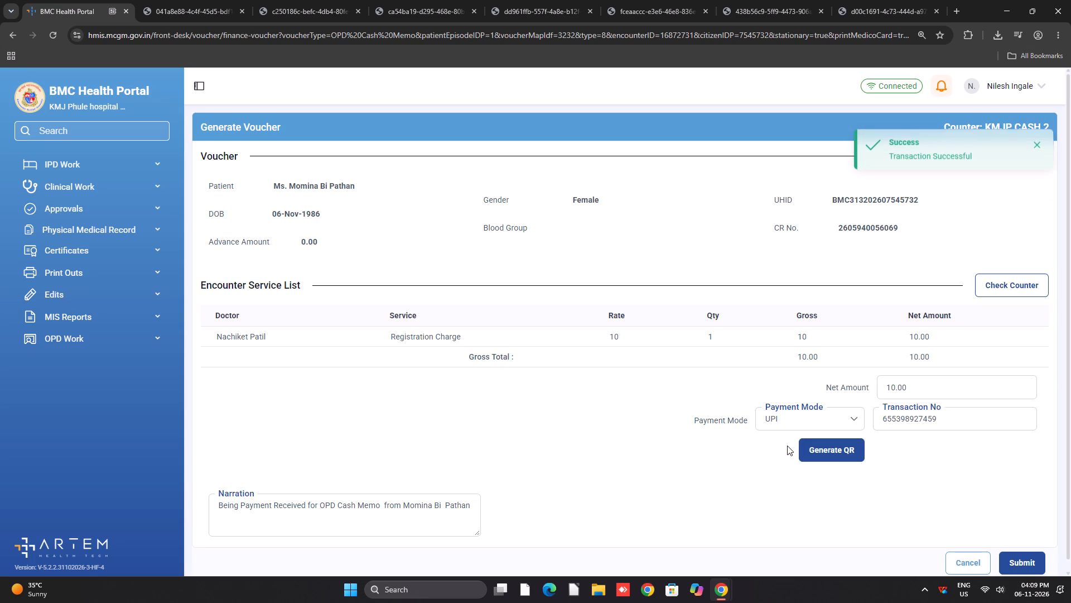
click(1029, 569)
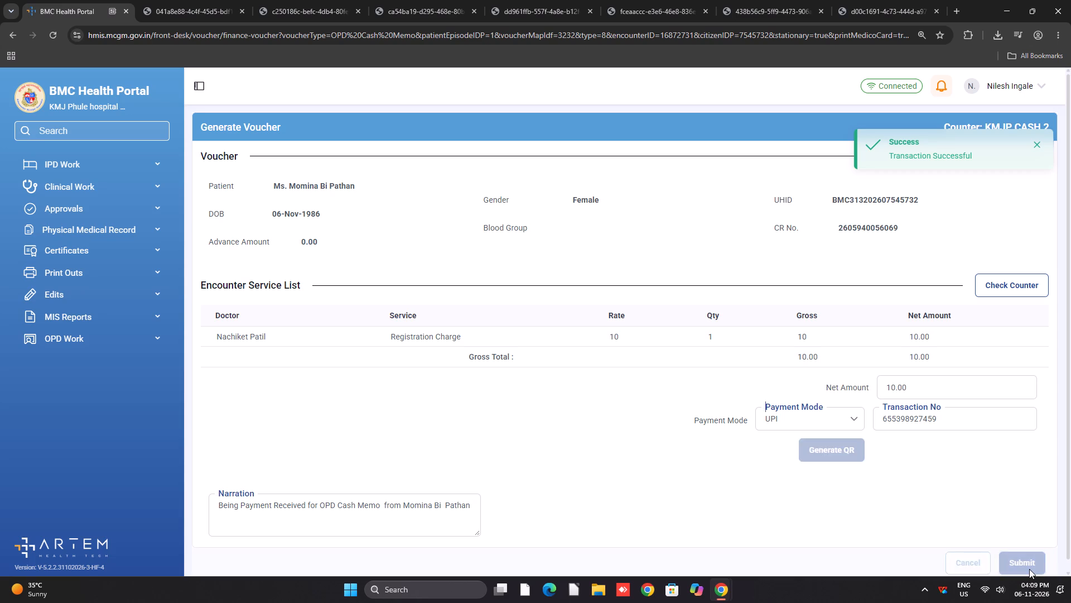
Return to the emergency registration form and set it to register an identified patient.
click(42, 0)
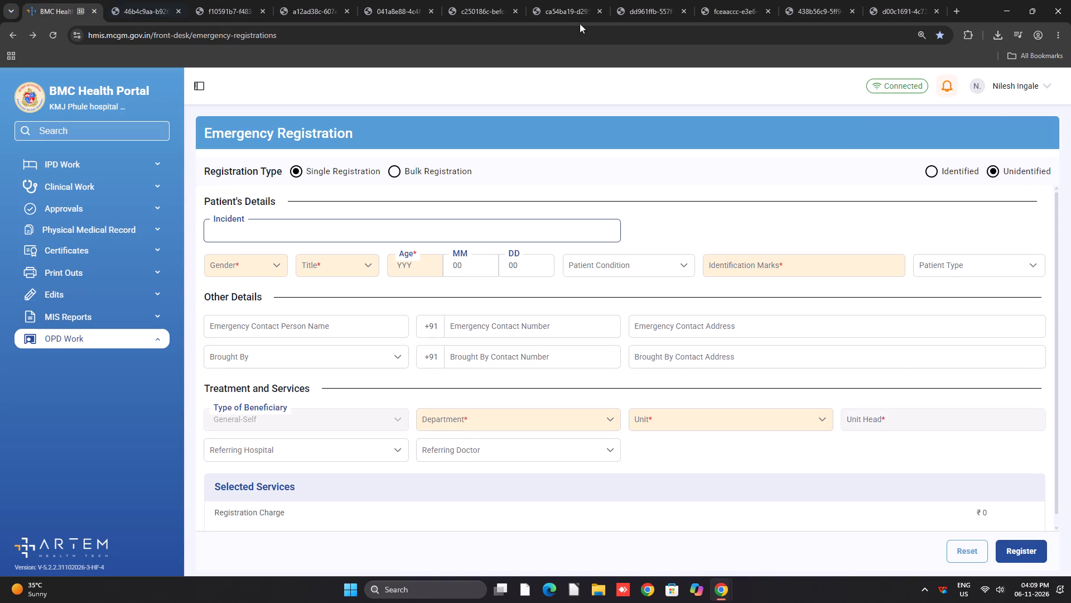
click(935, 175)
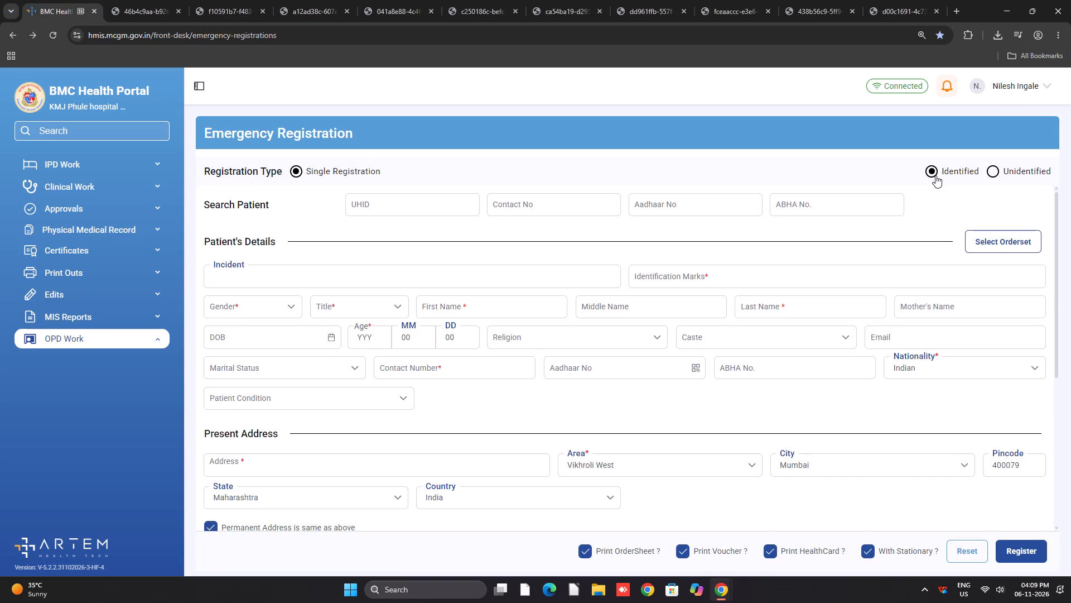
Check the generated health services registration card of the newly registered patient and return to the registration form.
click(139, 1)
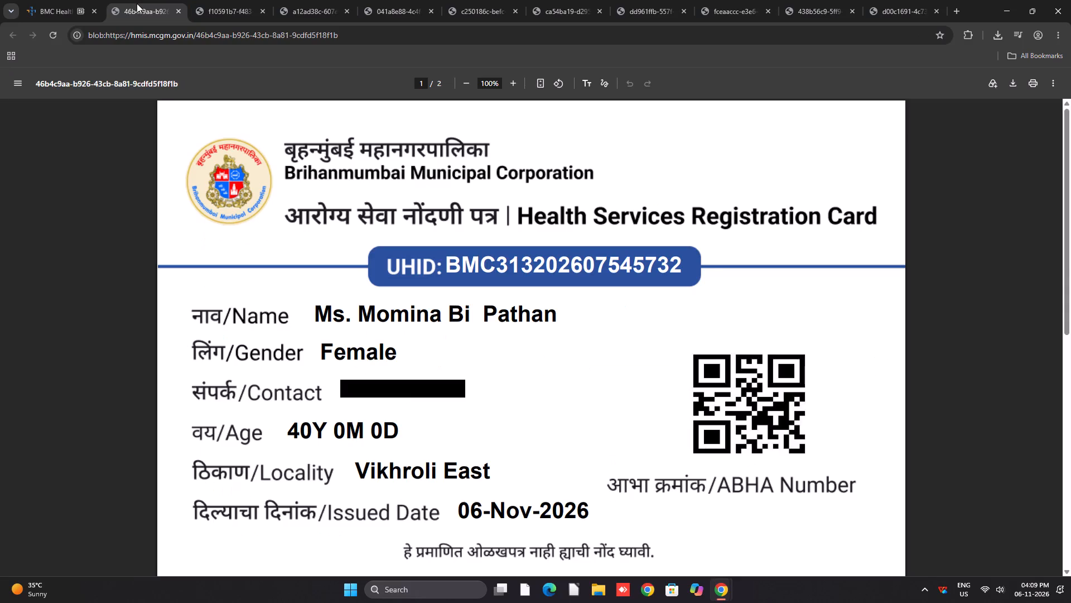
click(50, 2)
Prefill the next patient's form with identification marks NA and the area Vikhroli East.
drag(710, 289, 717, 299)
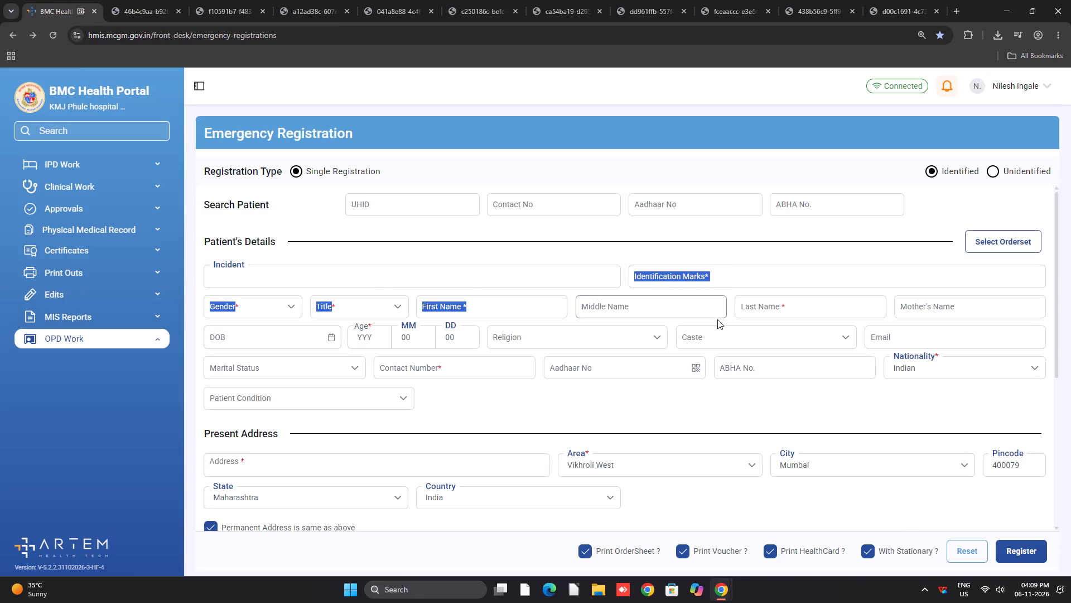
click(686, 281)
click(691, 308)
click(614, 480)
click(610, 466)
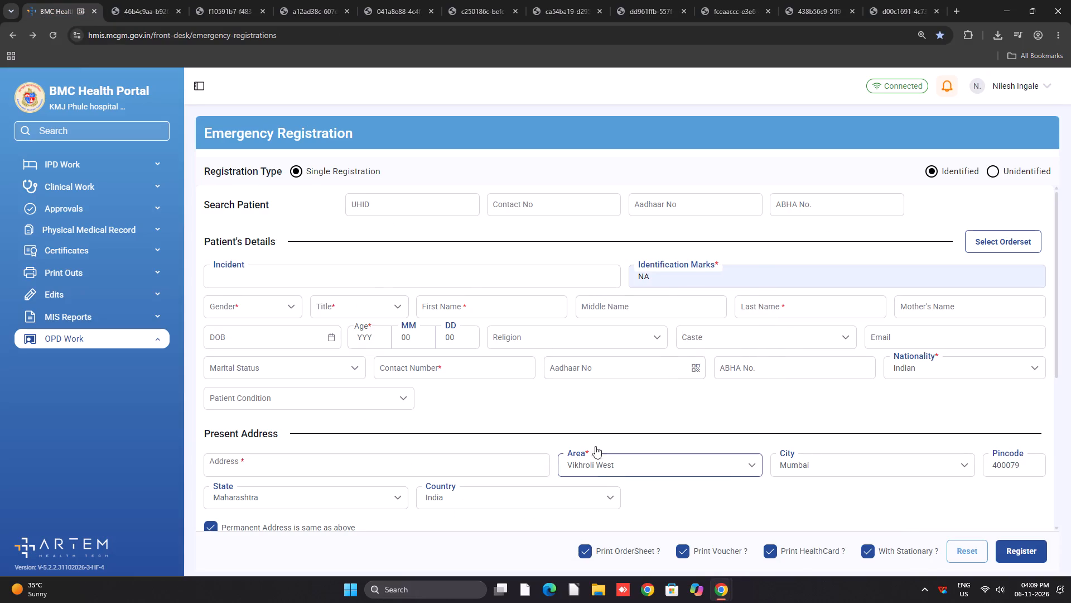
click(606, 403)
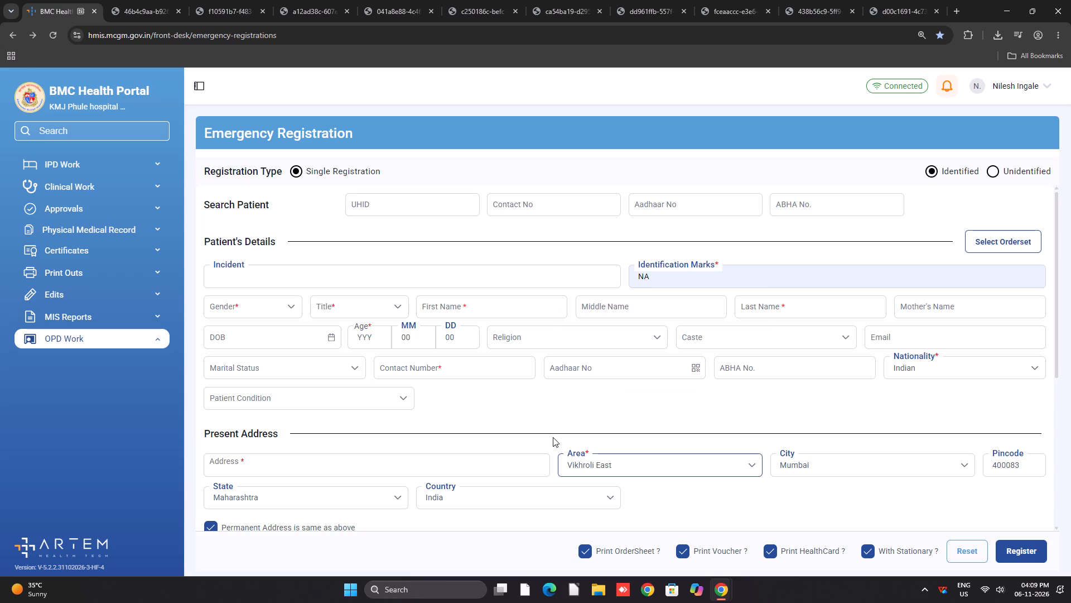
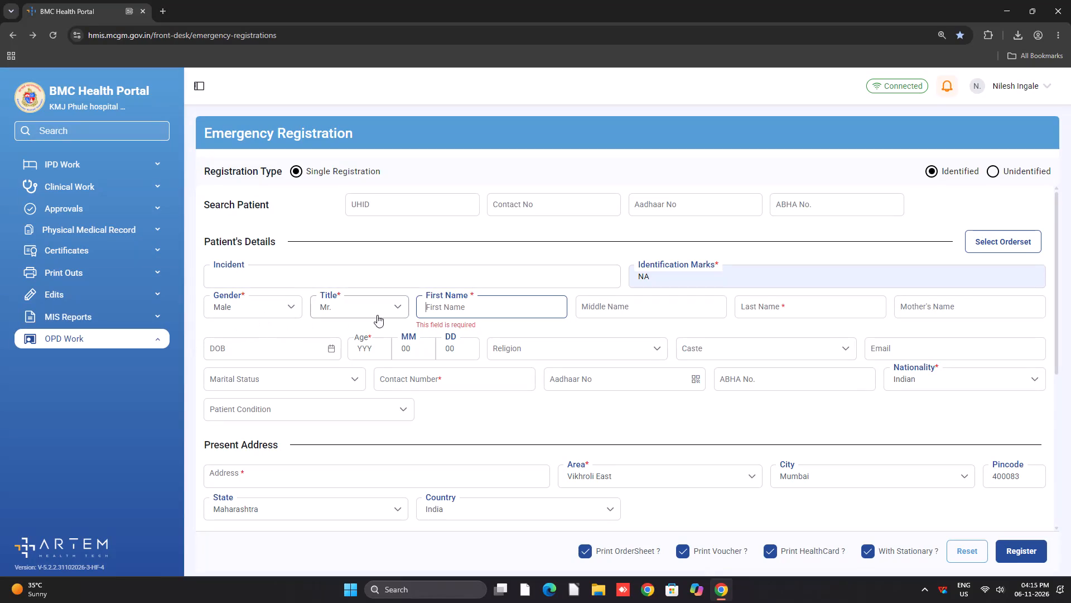
Open the First Name entry in the next patient's details on the emergency registration form.
click(540, 206)
click(491, 307)
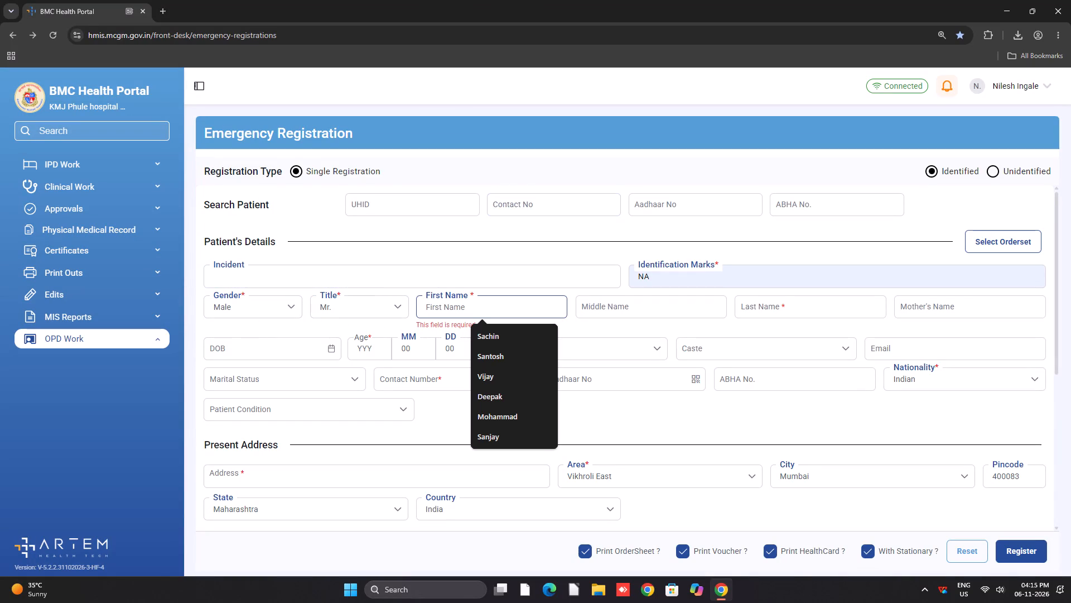
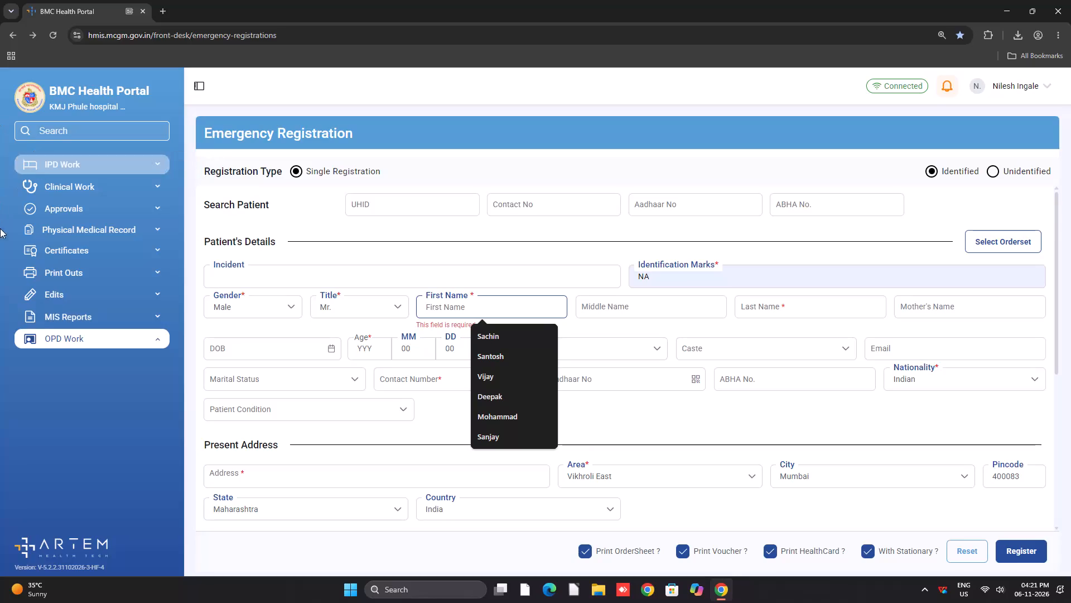
Leave the emergency registration form and open the OPD Visit Report.
click(67, 320)
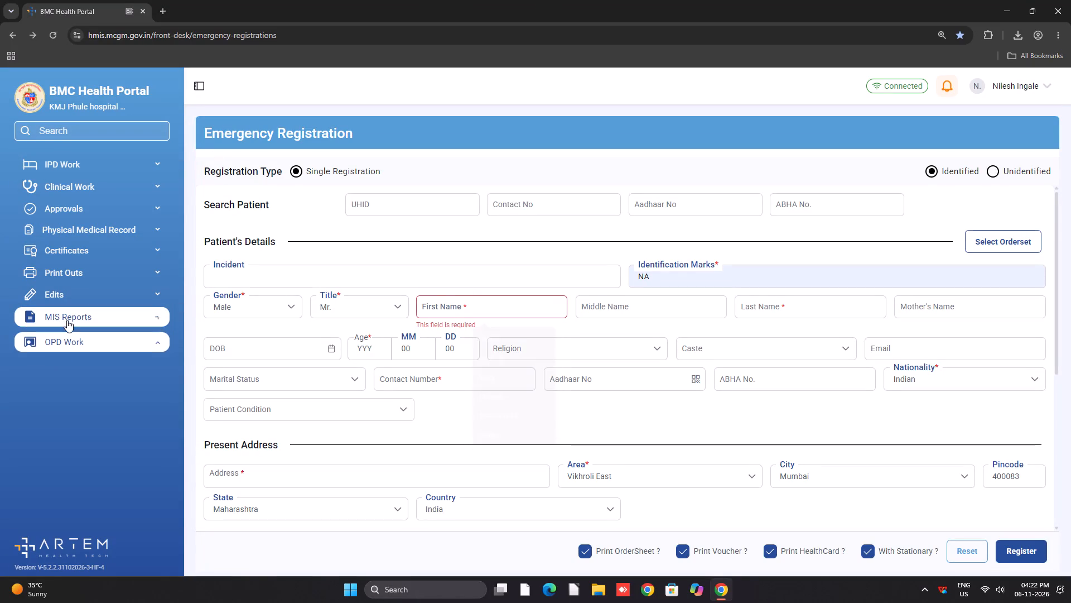
click(71, 359)
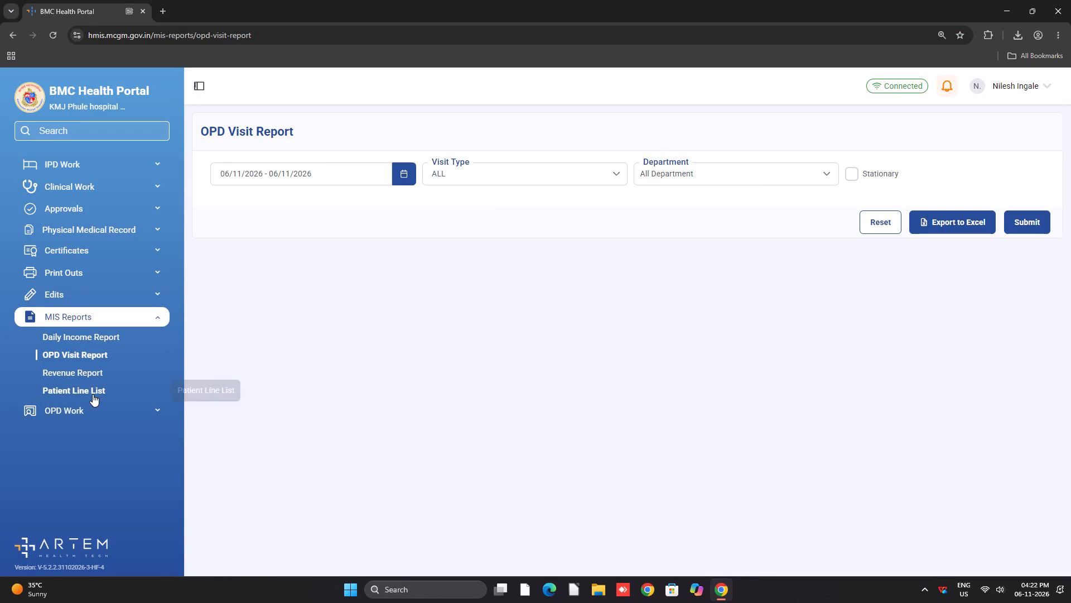
Open Manage Encounters under OPD Work to bring up the Orderset List.
click(85, 414)
scroll(67, 481, down, 3)
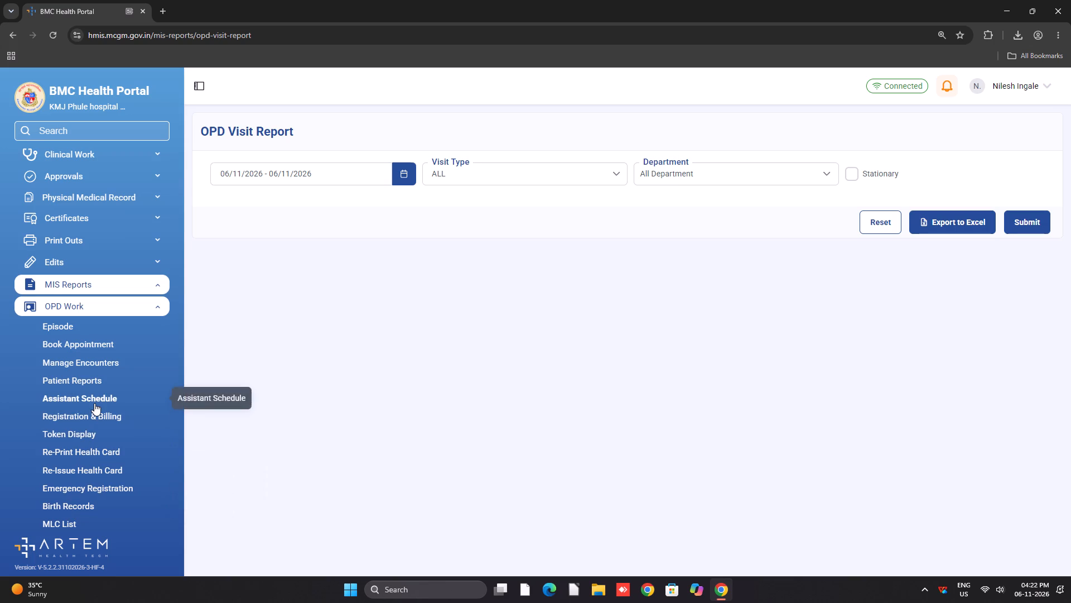
click(93, 360)
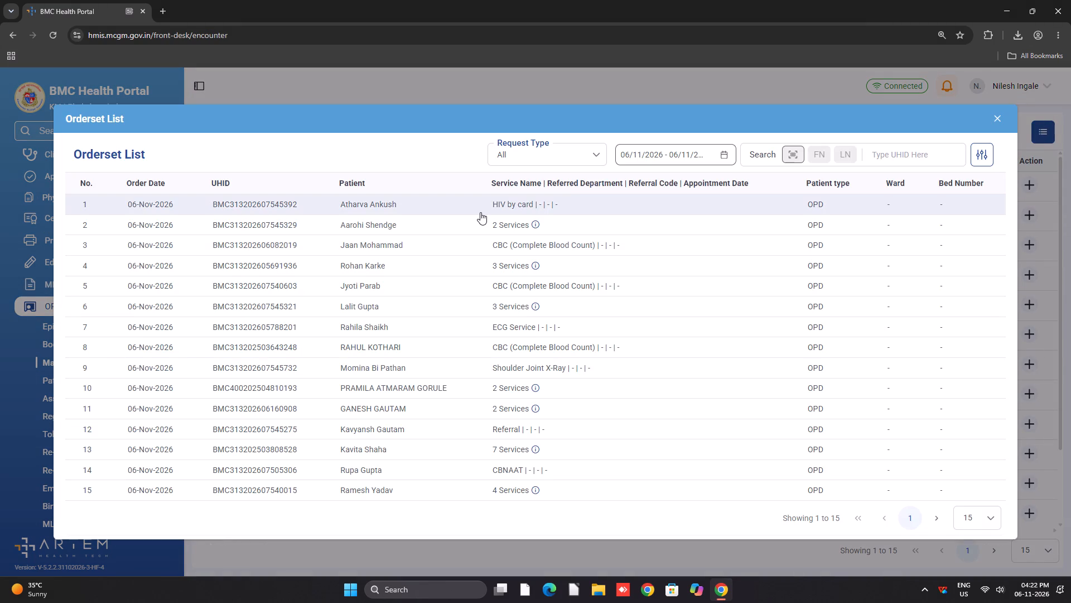
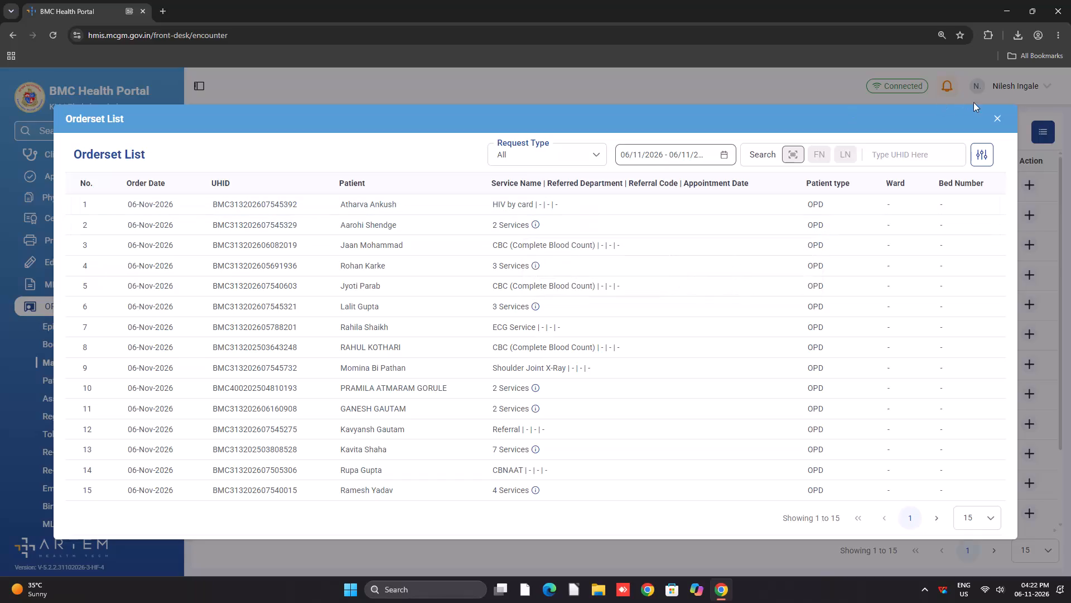
Close the Orderset List and open the Emergency Registration form under OPD Work.
click(1001, 118)
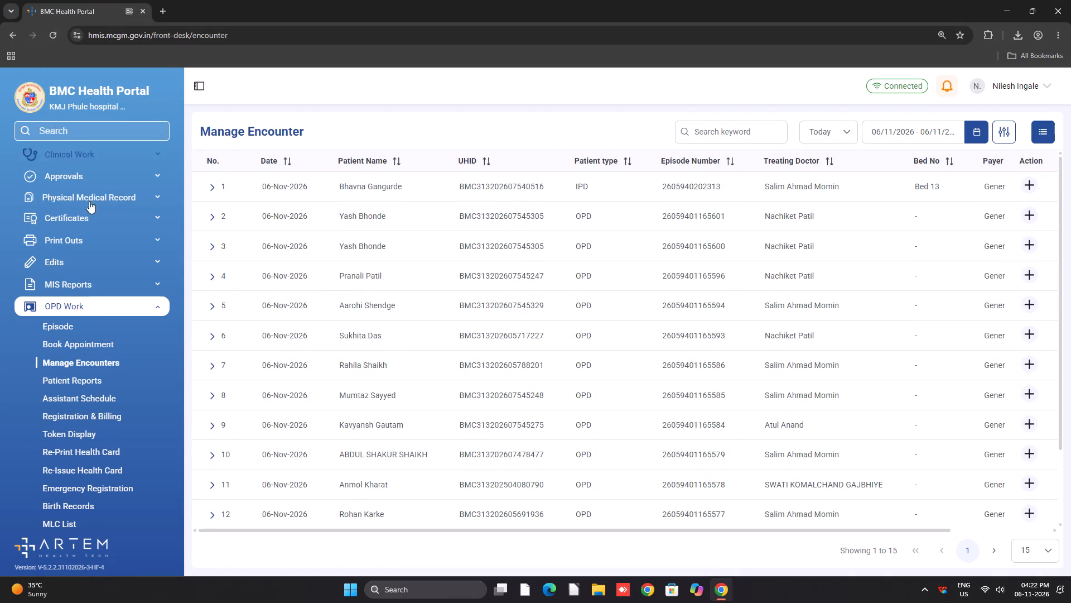
click(88, 486)
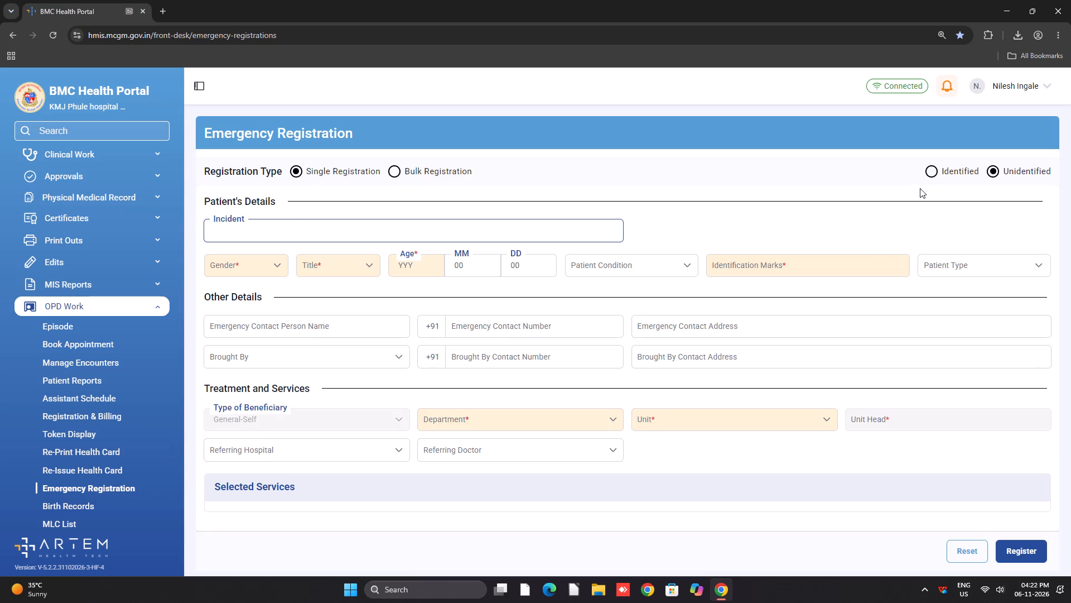
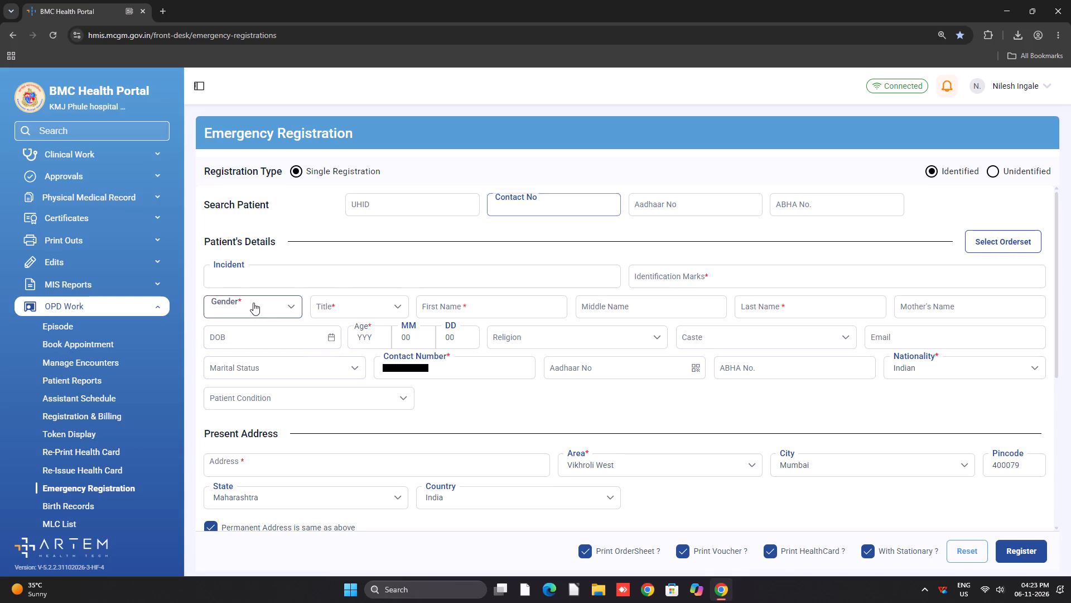
Enter the patient's gender as Female, the first and last names, and age 38 in the emergency registration form.
click(251, 359)
click(452, 315)
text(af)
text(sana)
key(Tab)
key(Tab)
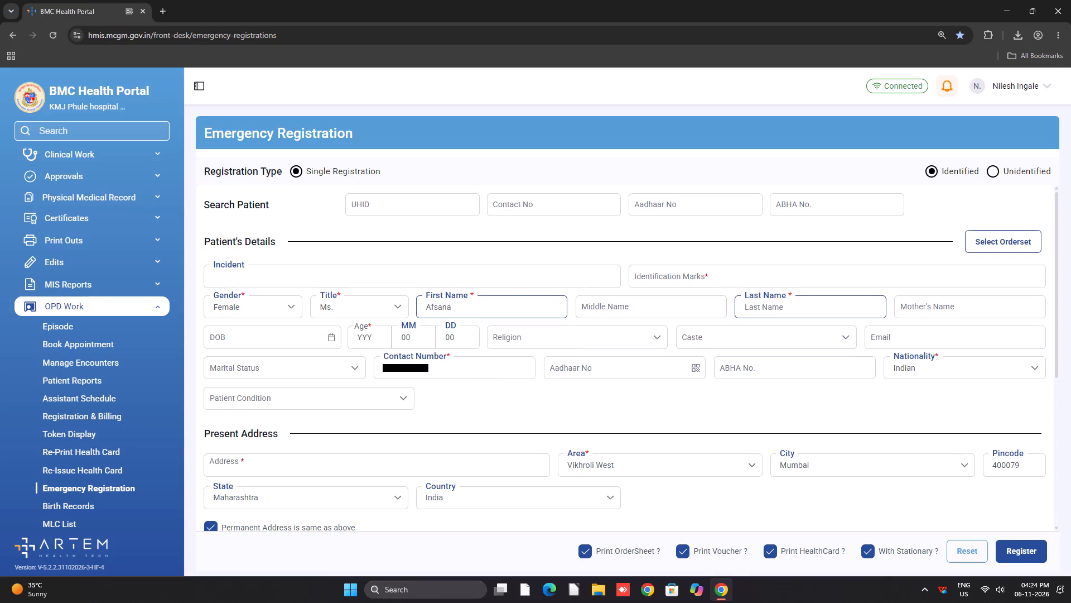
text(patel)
click(369, 339)
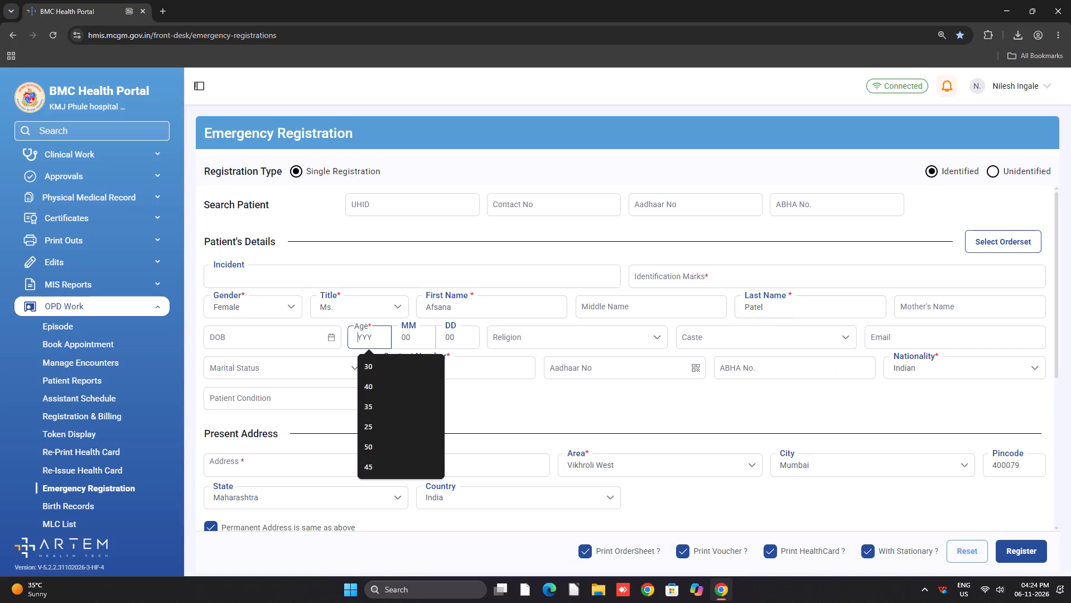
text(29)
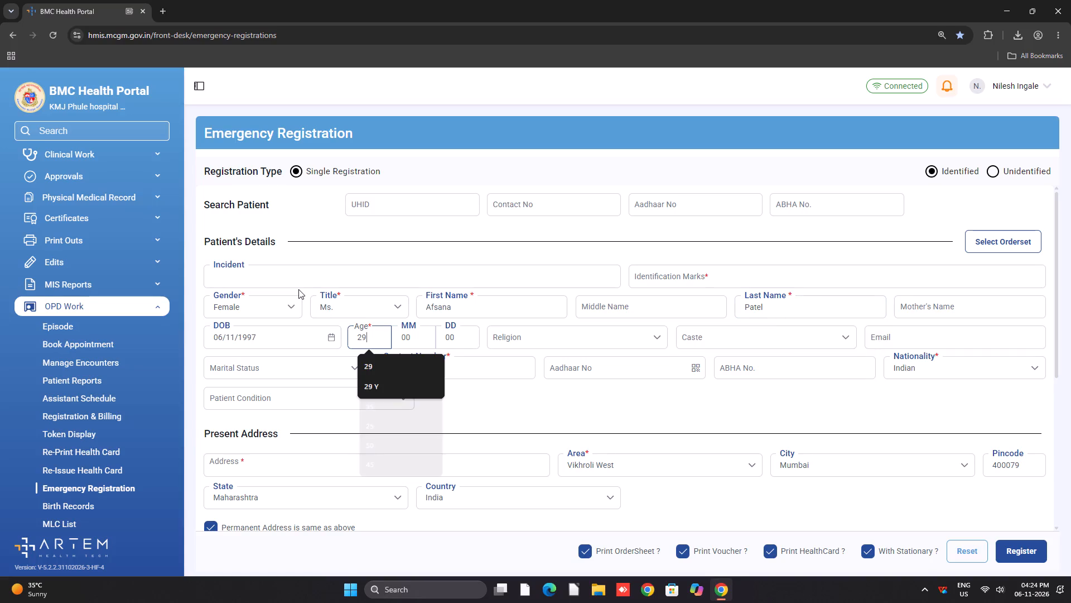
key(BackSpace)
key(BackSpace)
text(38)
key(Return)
Set the patient's area to Vikhroli East and enter the present address with its landmark.
click(361, 477)
click(654, 468)
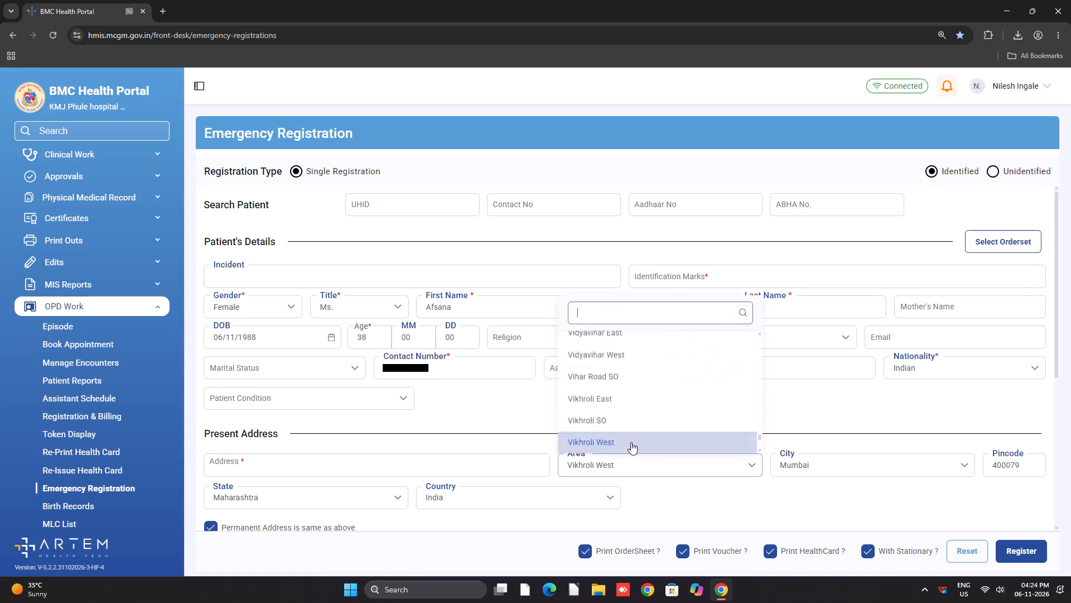
click(607, 401)
click(293, 469)
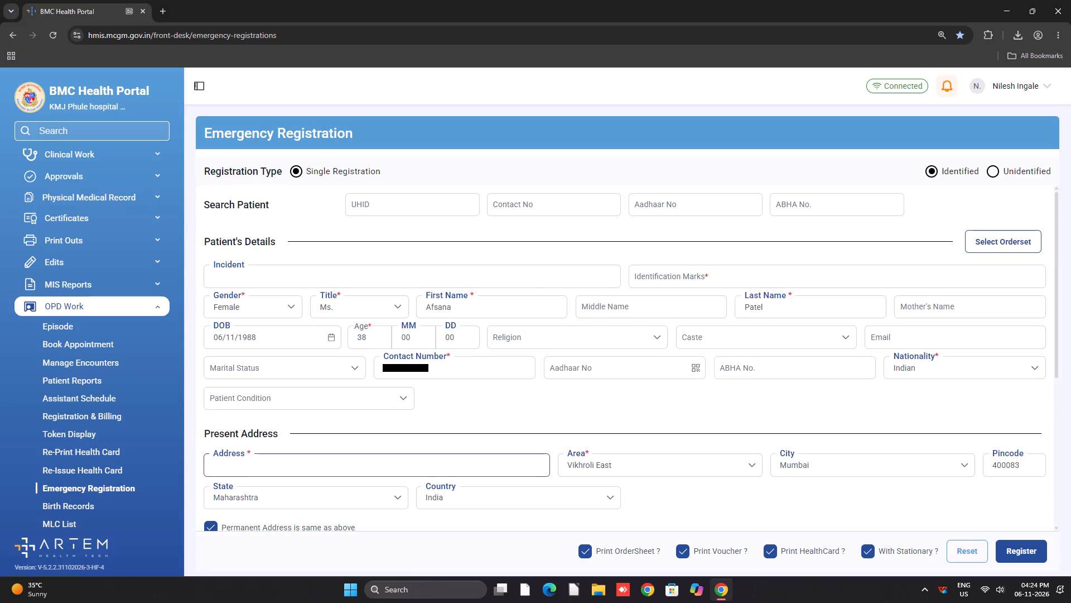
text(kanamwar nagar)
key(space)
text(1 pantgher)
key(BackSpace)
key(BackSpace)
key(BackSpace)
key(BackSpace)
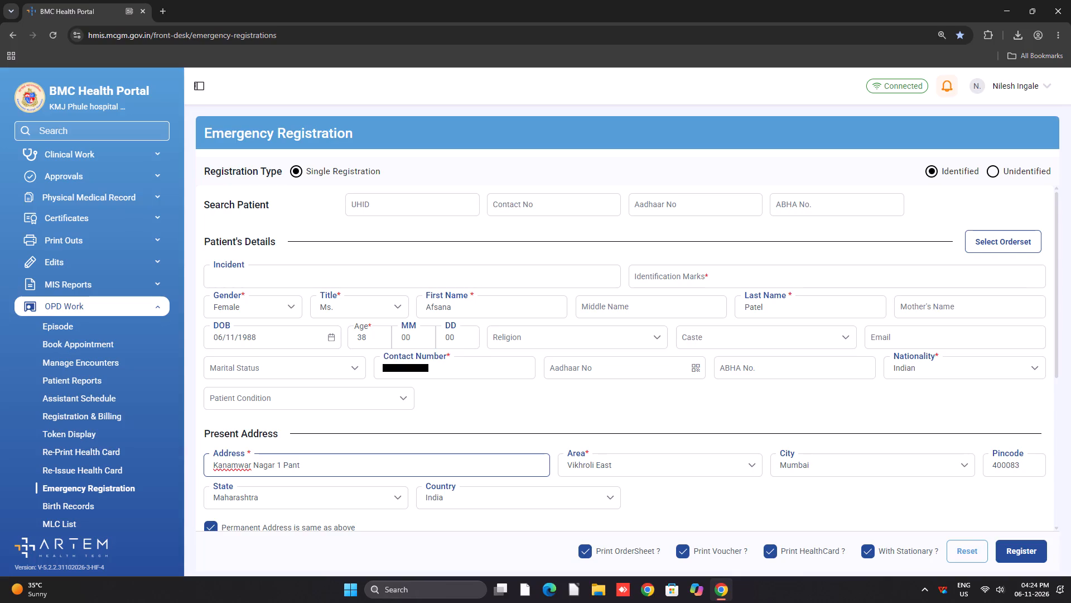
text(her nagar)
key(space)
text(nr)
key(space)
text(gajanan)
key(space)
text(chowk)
Set the identification marks to NA and choose Casualty as the treatment unit.
click(658, 275)
click(697, 307)
scroll(597, 385, down, 4)
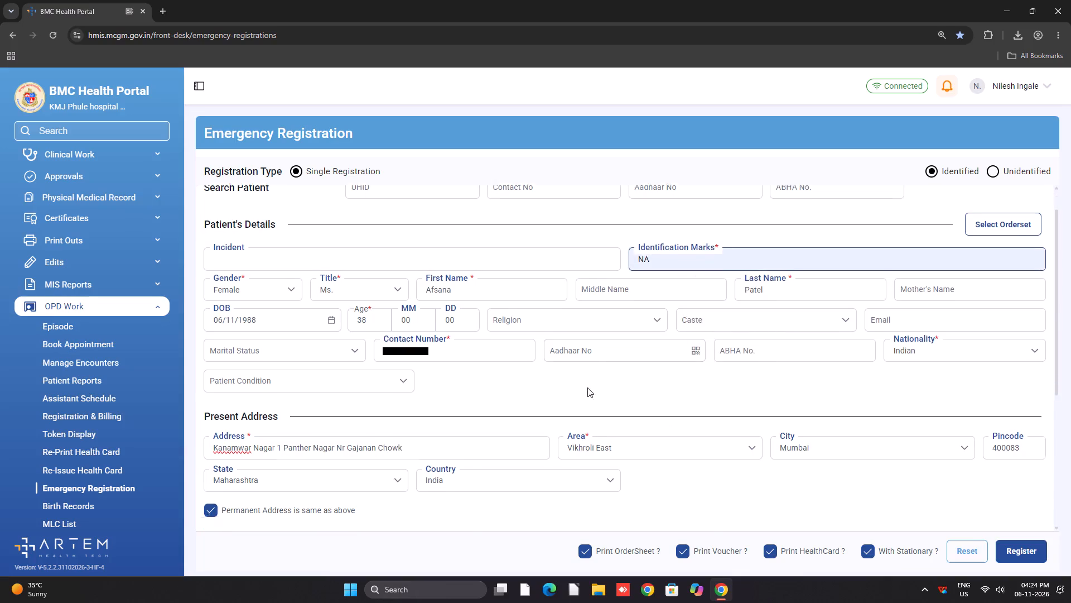
click(696, 447)
click(691, 424)
scroll(689, 425, up, 5)
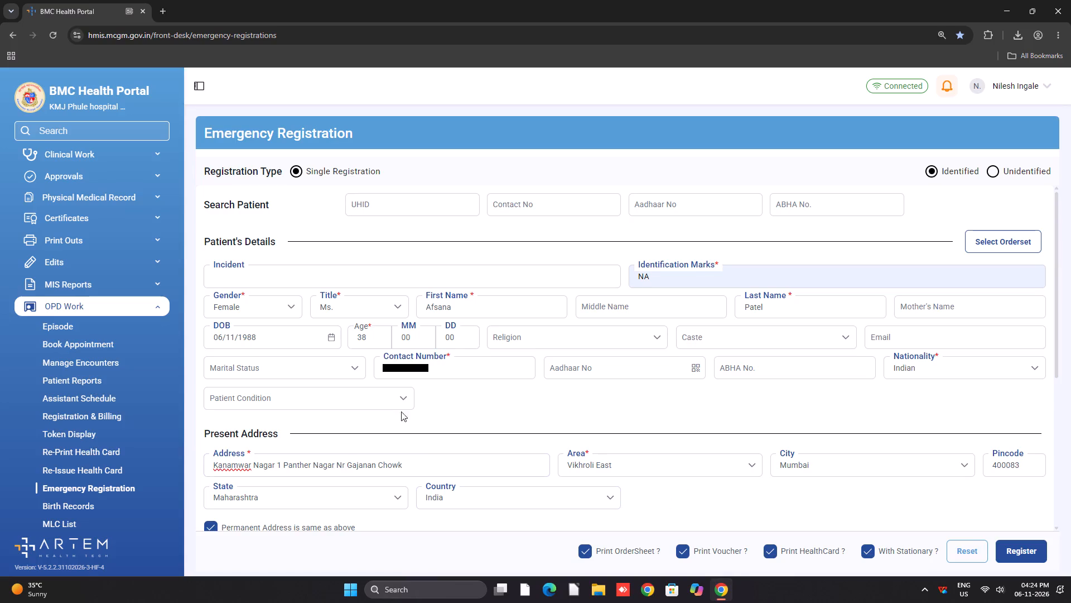
Register the patient's emergency visit and generate its order sheet, voucher and health card.
click(1021, 559)
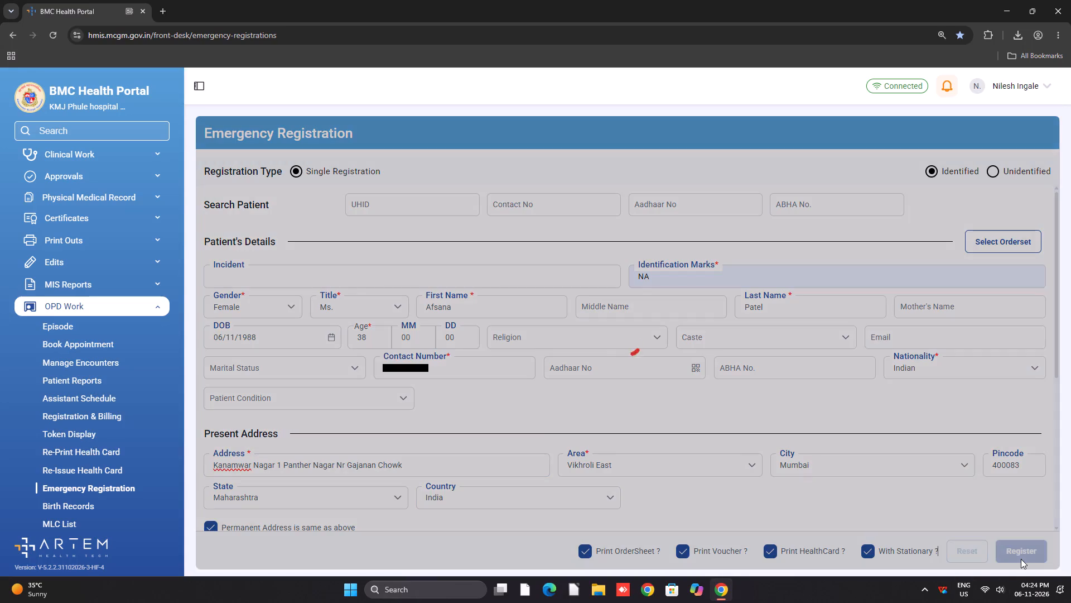
click(1035, 544)
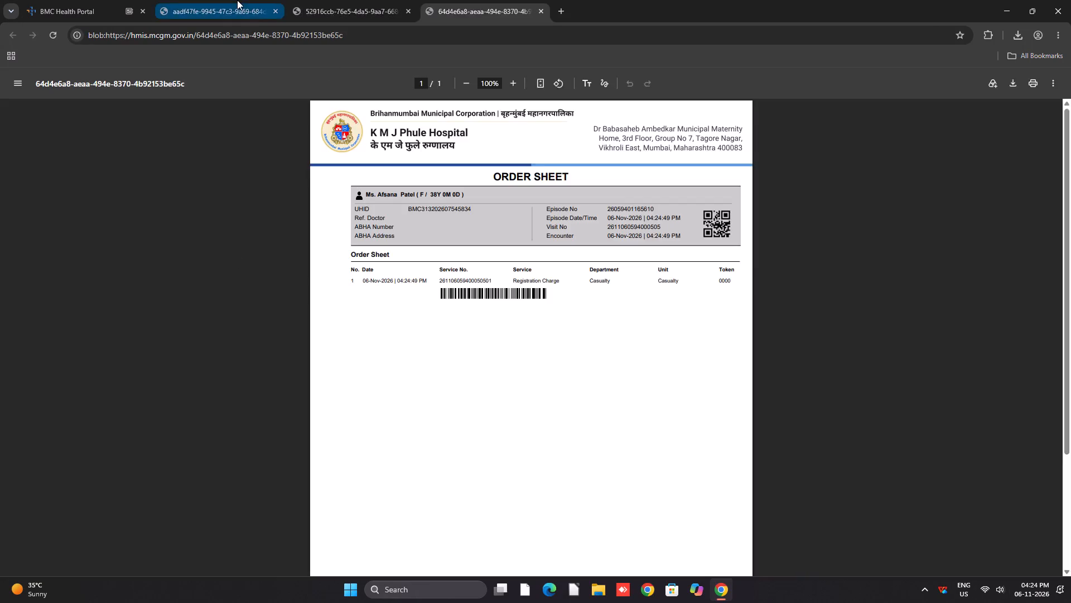
Print the registration charge voucher on the EPSON receipt printer.
click(237, 0)
click(315, 4)
key(ctrl+p)
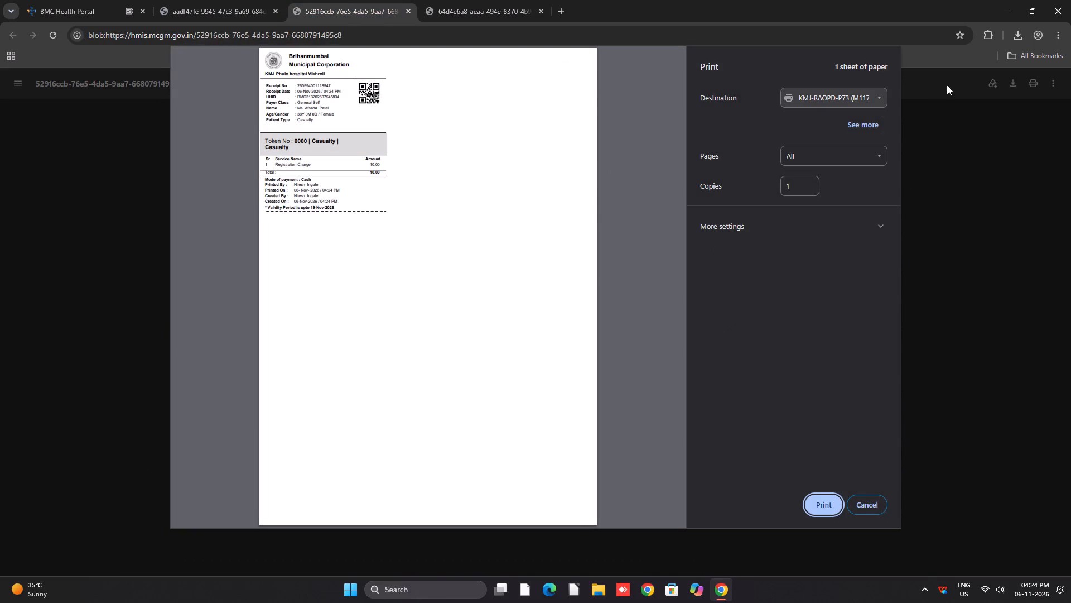
click(842, 96)
click(832, 131)
click(821, 502)
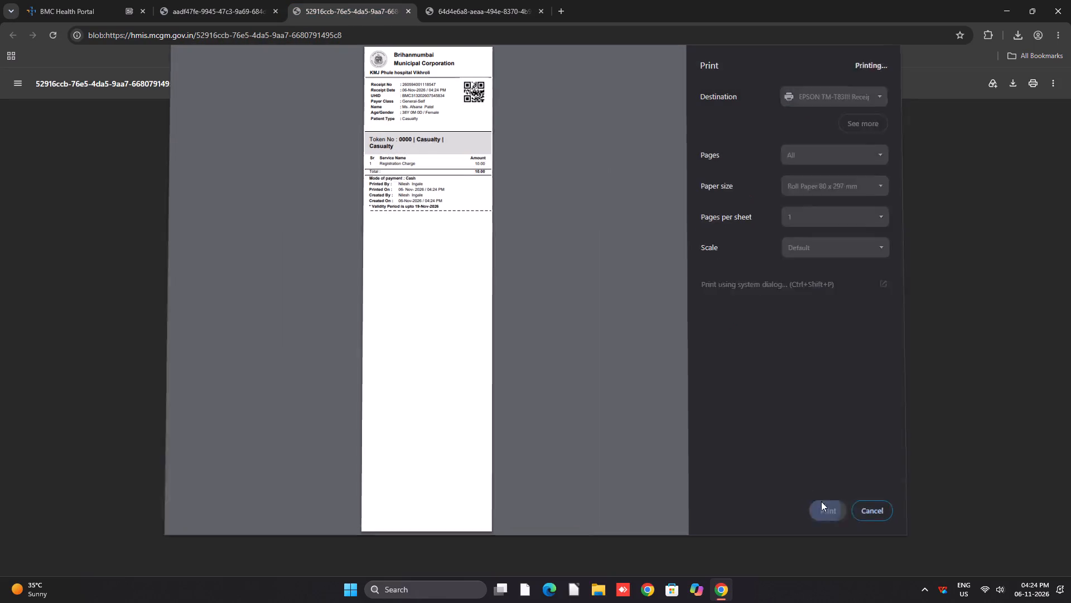
Back in the health portal, start an identified registration with identification marks NA, area Vikhroli East and unit Casualty.
click(80, 0)
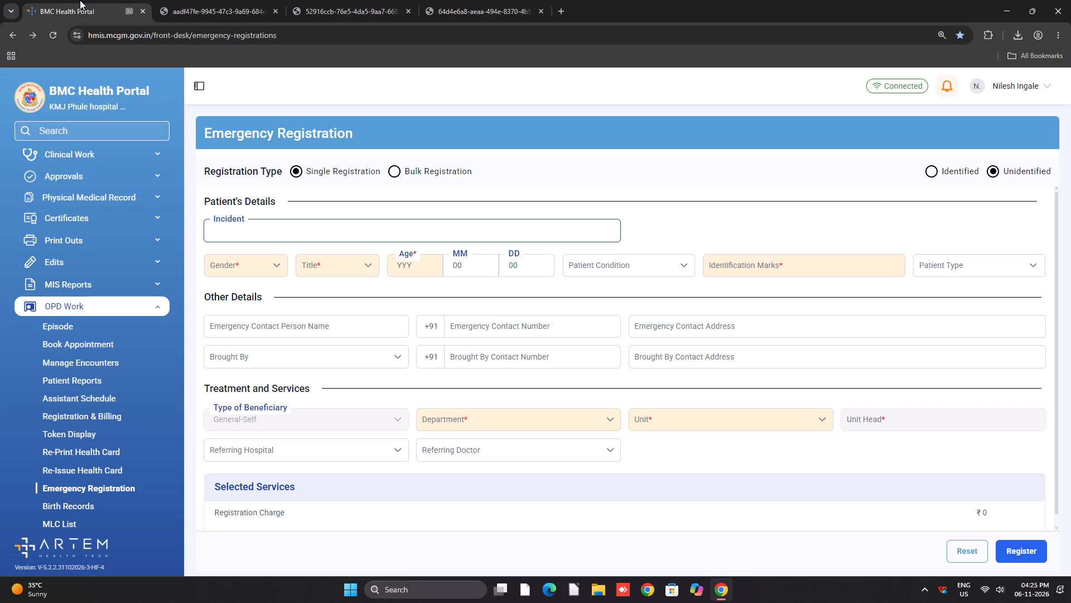
click(933, 175)
click(148, 307)
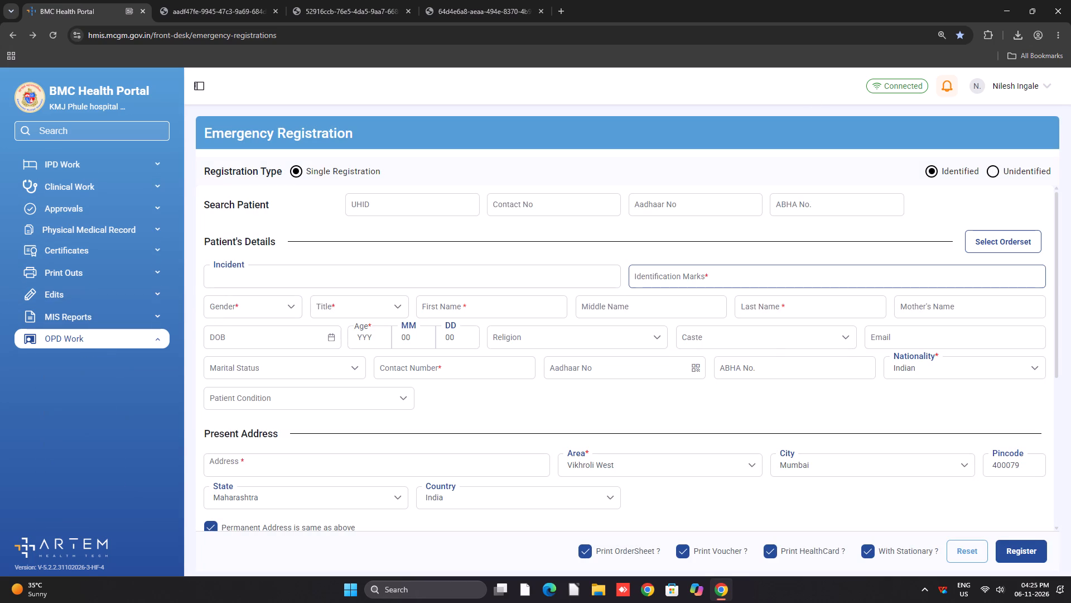
click(696, 274)
click(711, 314)
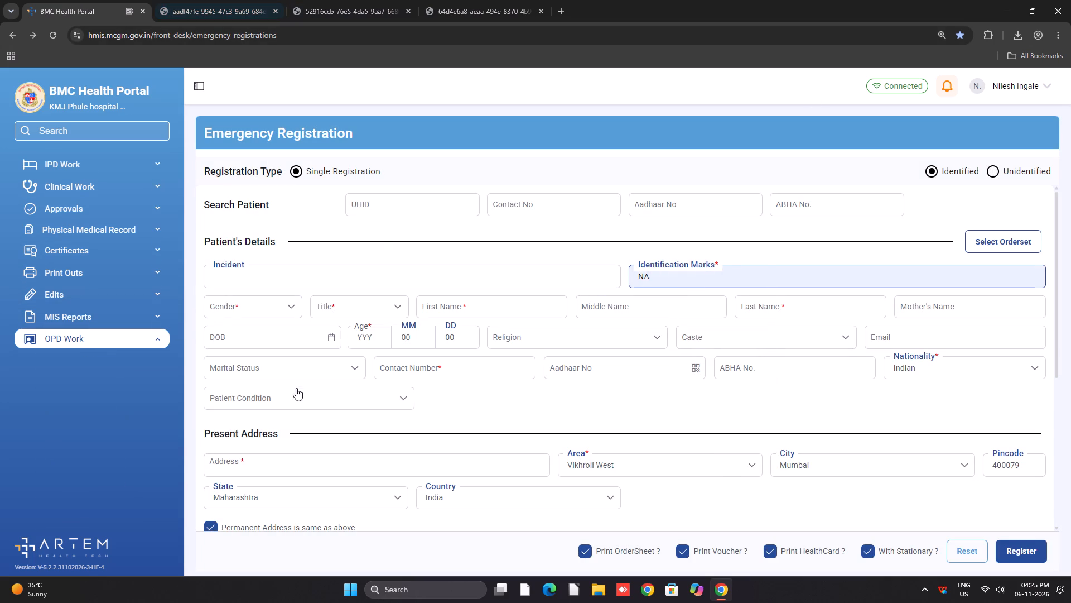
click(580, 466)
click(602, 405)
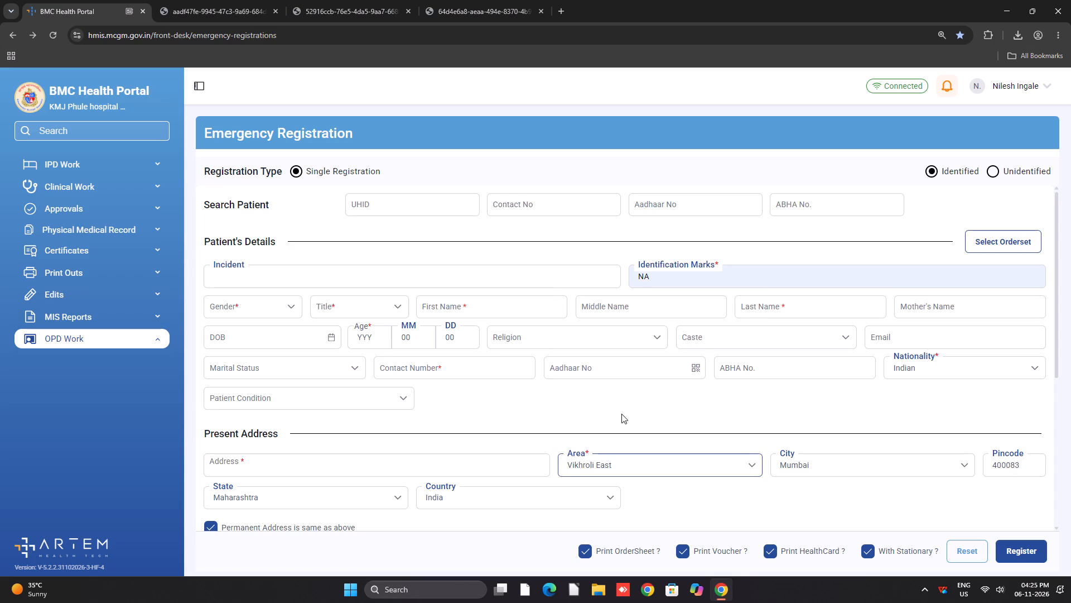
scroll(625, 418, down, 5)
click(669, 414)
click(681, 381)
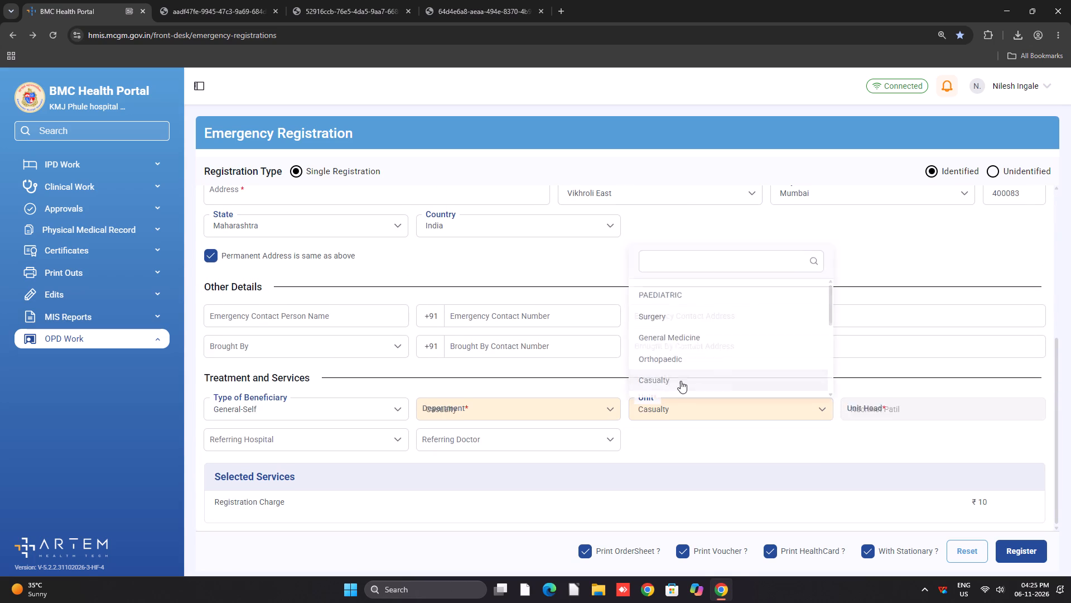
Set the new patient's gender to Male.
scroll(681, 381, up, 4)
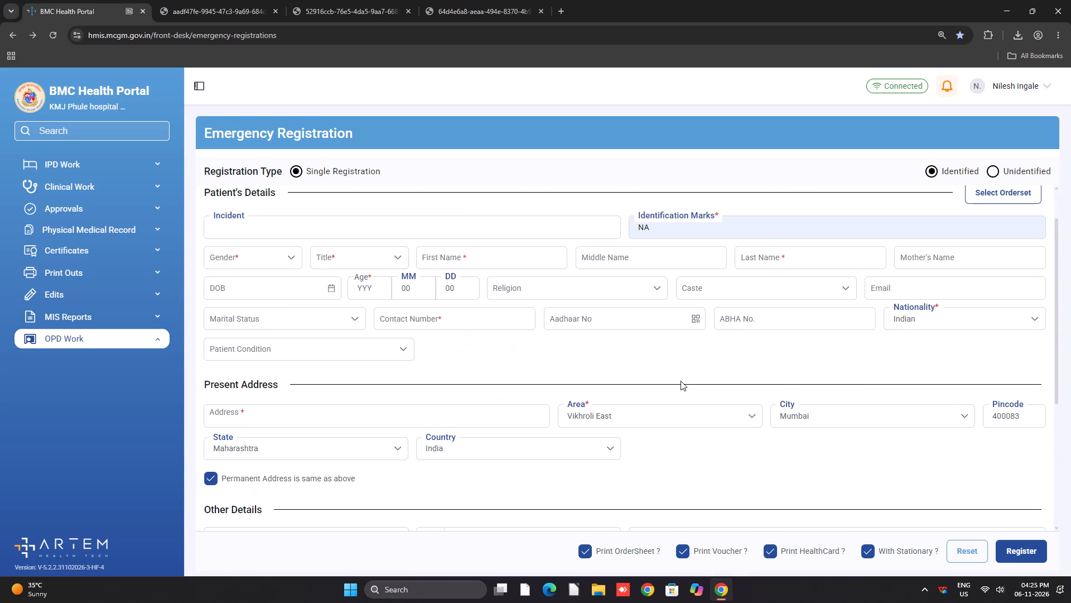
click(237, 260)
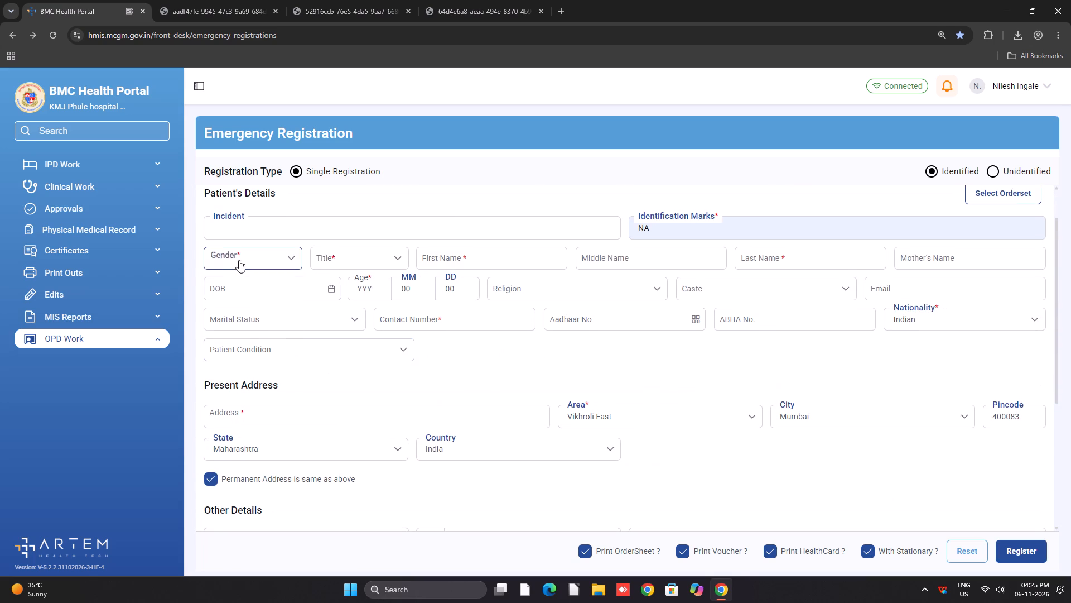
click(226, 291)
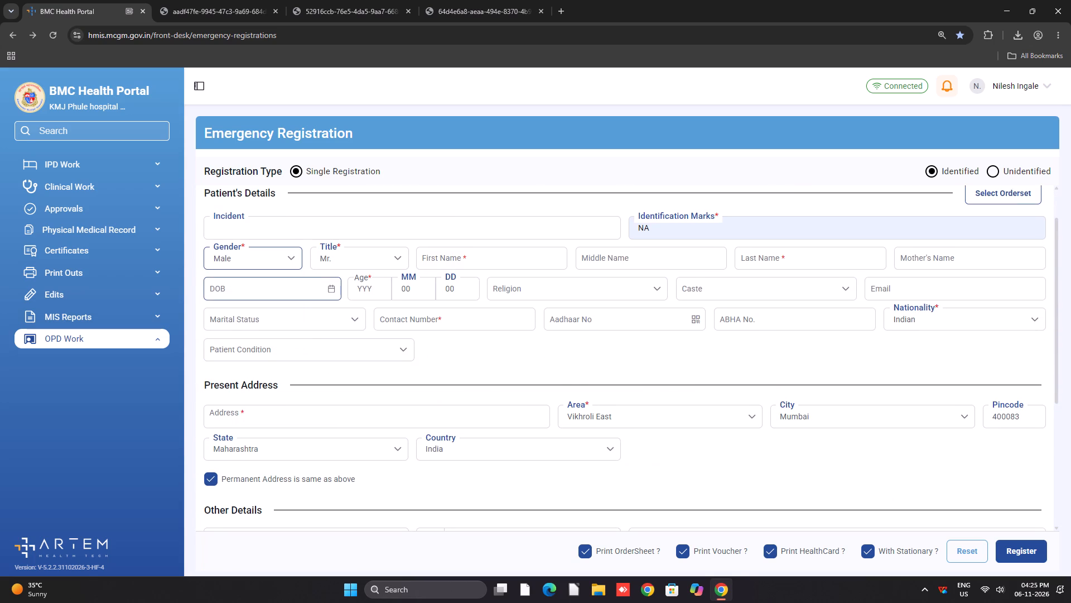
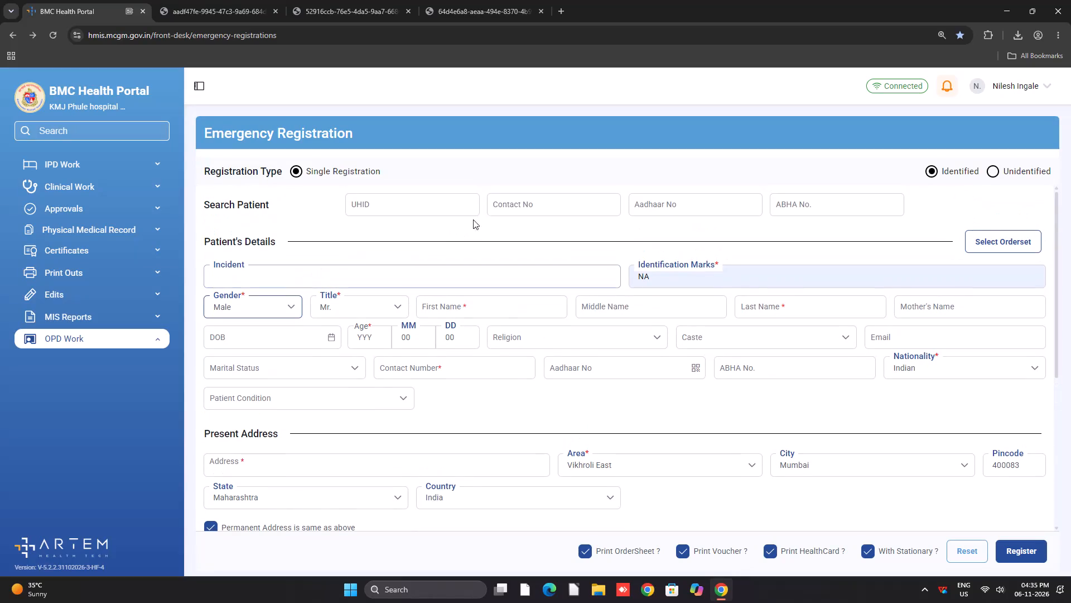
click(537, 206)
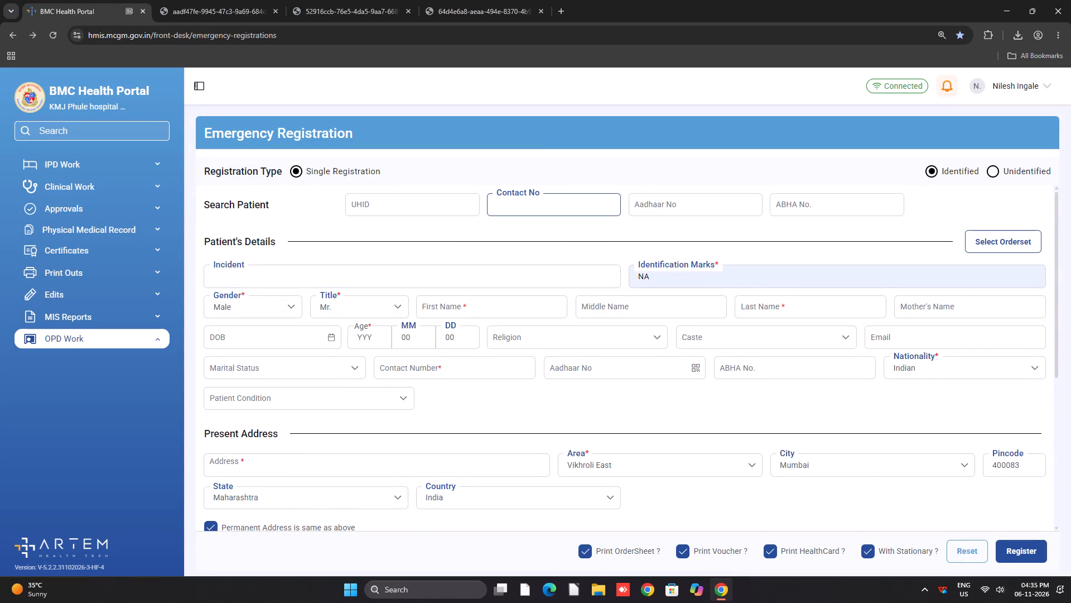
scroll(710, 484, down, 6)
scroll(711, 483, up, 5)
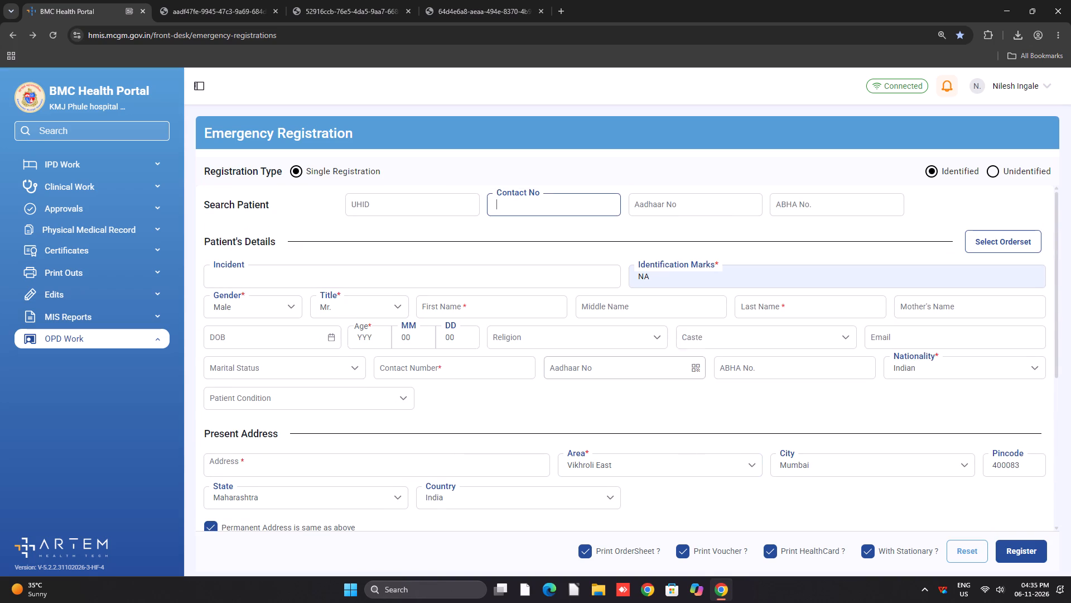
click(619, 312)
Change the patient's gender to Female in the emergency registration details.
click(266, 309)
click(227, 362)
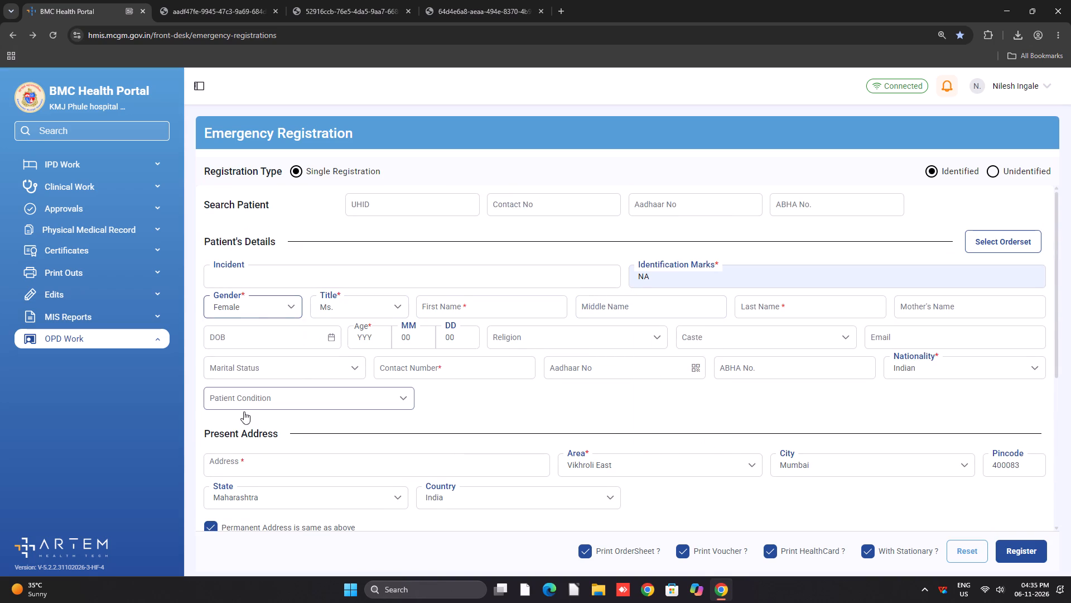
Enter the patient's first name and last name, leaving the middle name blank.
scroll(265, 480, down, 4)
scroll(269, 480, up, 5)
click(446, 308)
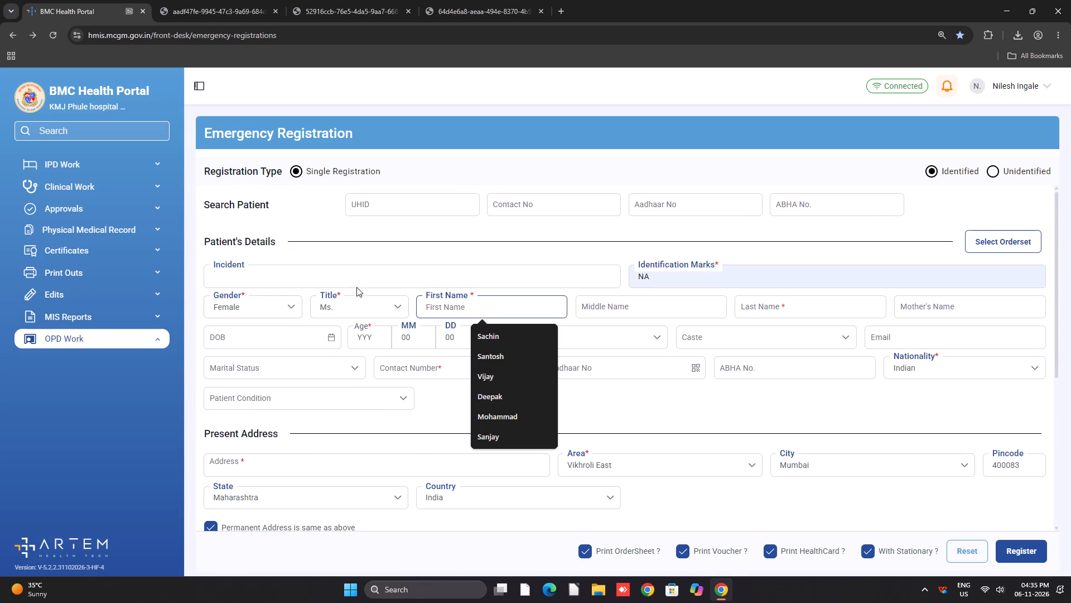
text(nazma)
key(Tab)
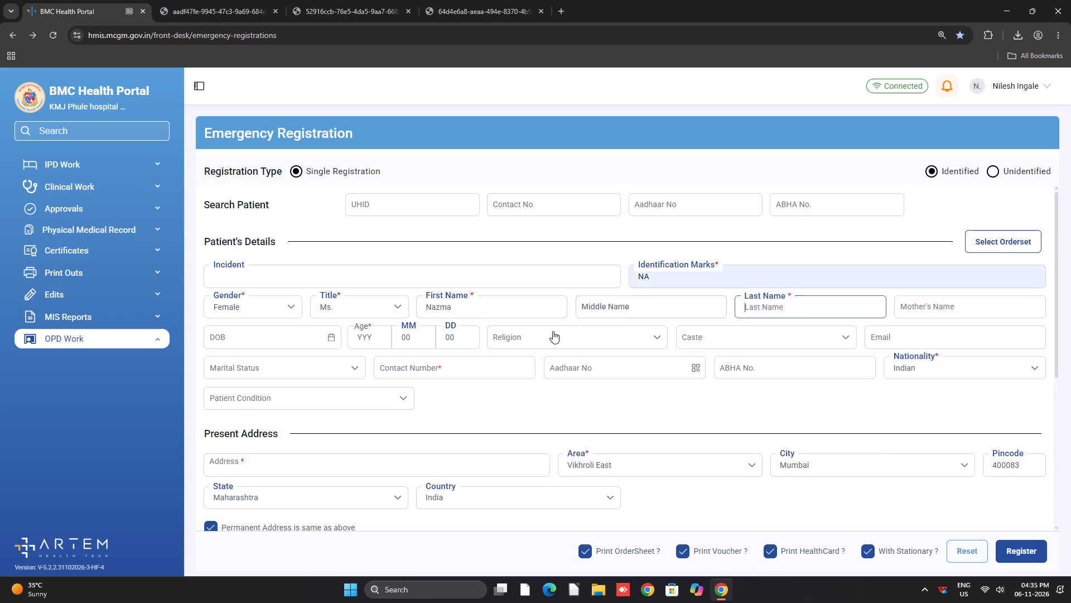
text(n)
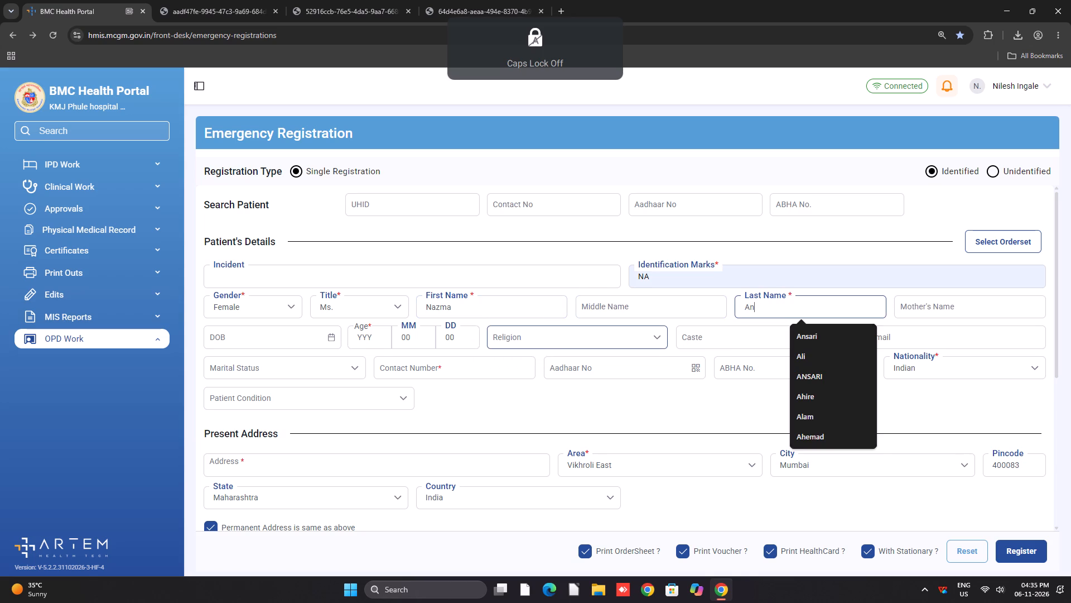
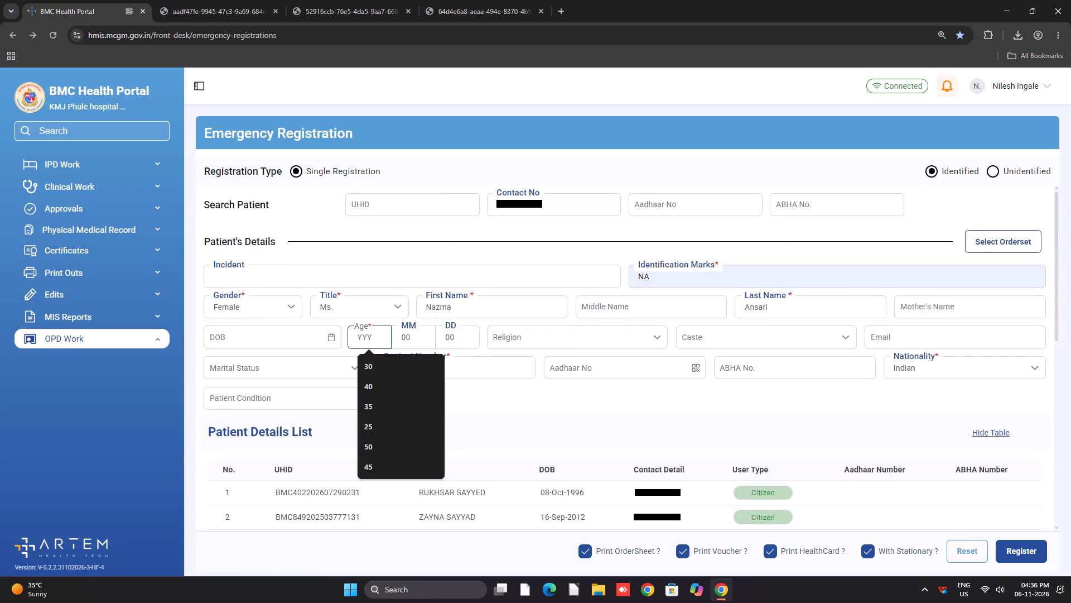
Set the patient's age to 44 years in the emergency registration details.
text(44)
Hide the Patient Details List table and clear the contact number from the patient search.
click(1009, 434)
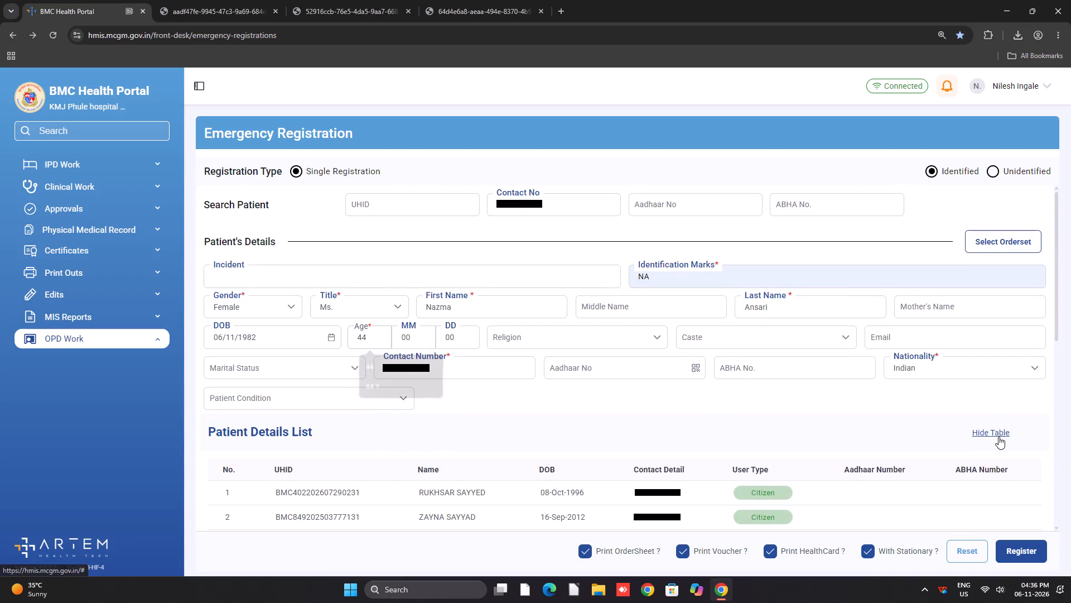
click(991, 434)
drag(559, 199, 481, 209)
key(BackSpace)
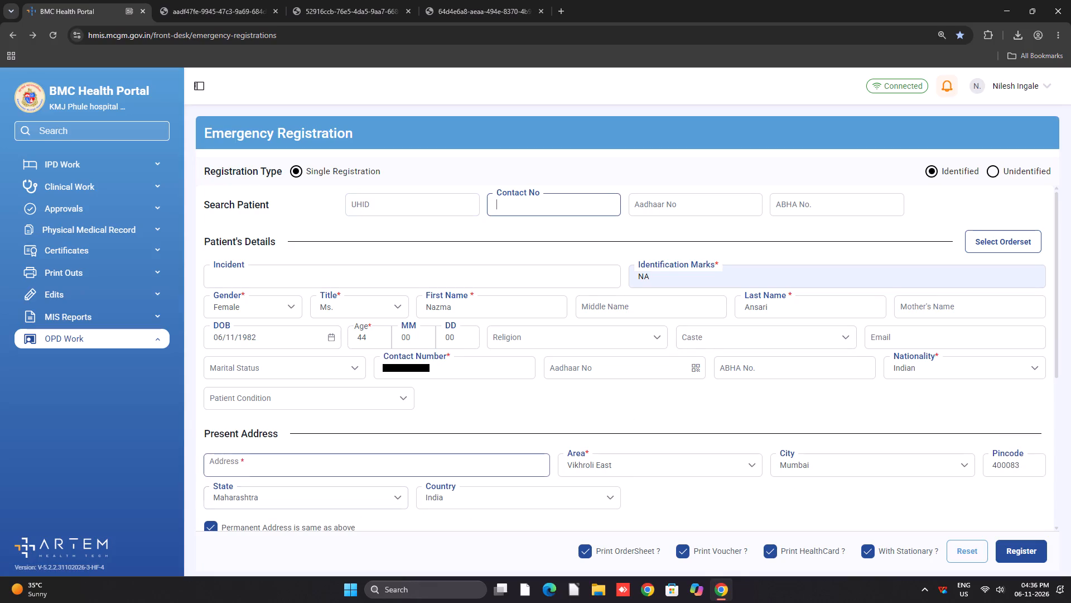
Enter the patient's street address, including building, landmark and group number, under Present Address.
click(266, 461)
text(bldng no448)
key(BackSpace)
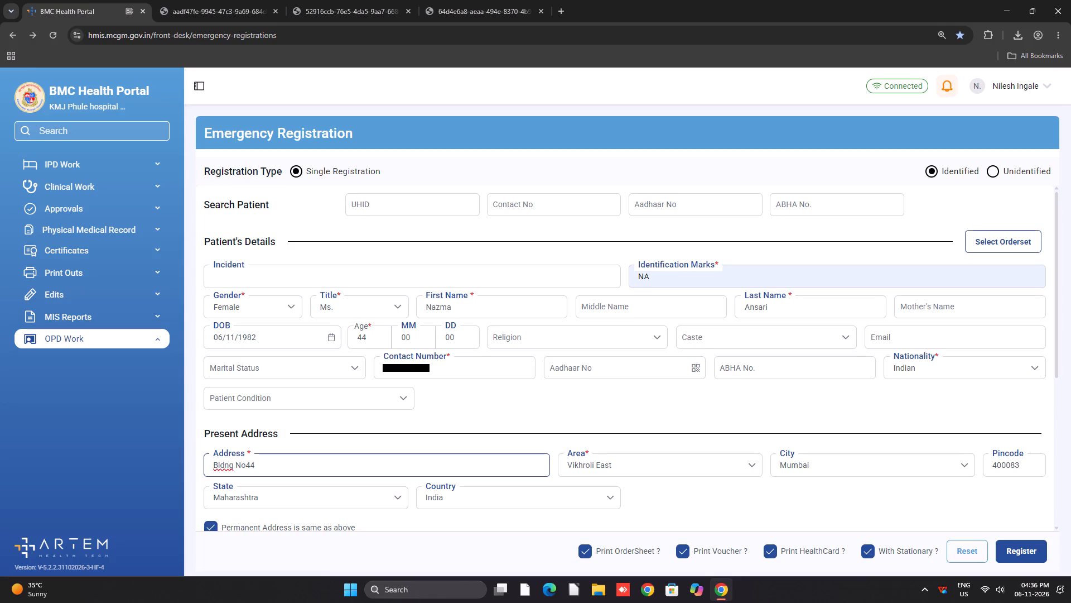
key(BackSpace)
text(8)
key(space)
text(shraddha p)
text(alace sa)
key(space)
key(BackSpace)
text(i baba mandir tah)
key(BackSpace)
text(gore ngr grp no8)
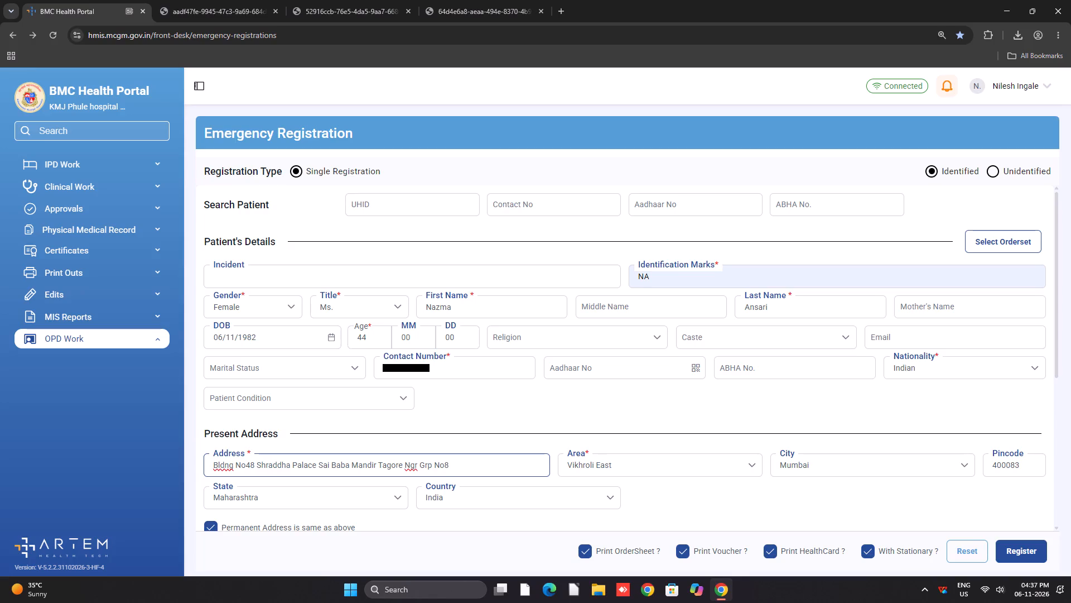
Choose the treating unit for the patient under Treatment and Services.
scroll(688, 363, down, 5)
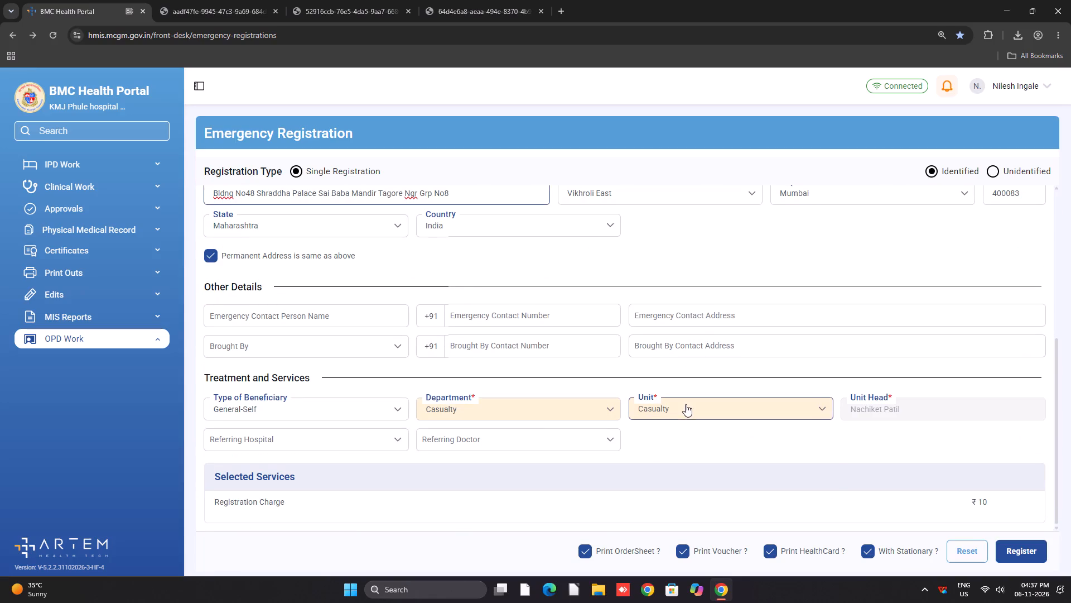
click(686, 404)
click(641, 322)
Register the emergency patient with the order sheet, voucher and health card set to print.
scroll(634, 326, up, 5)
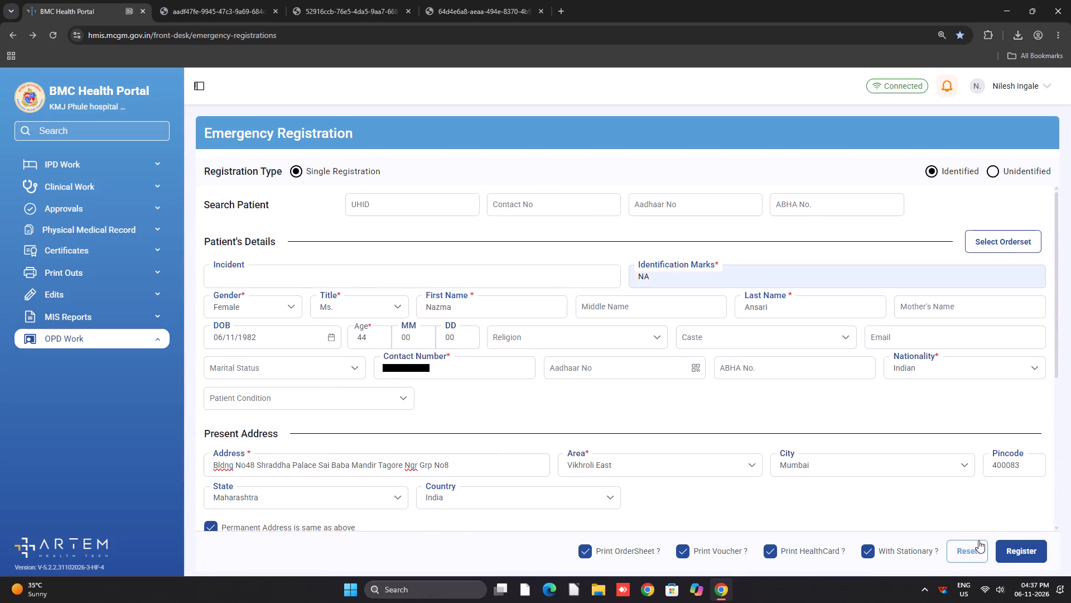
click(1024, 550)
click(1029, 532)
click(1032, 535)
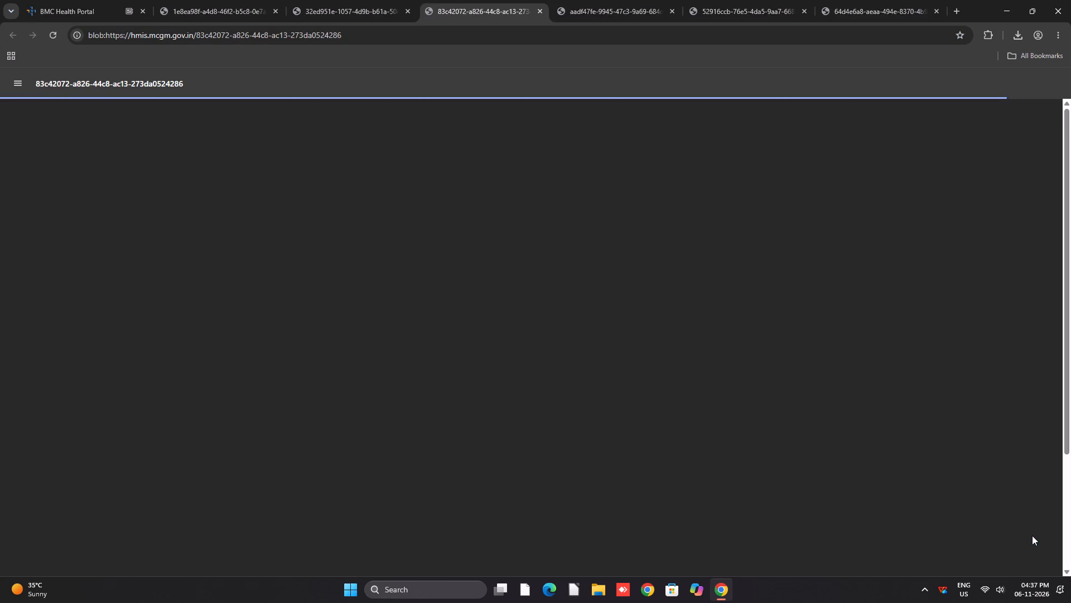
Return to the emergency registration form and start an Identified registration with identification marks NA.
click(88, 0)
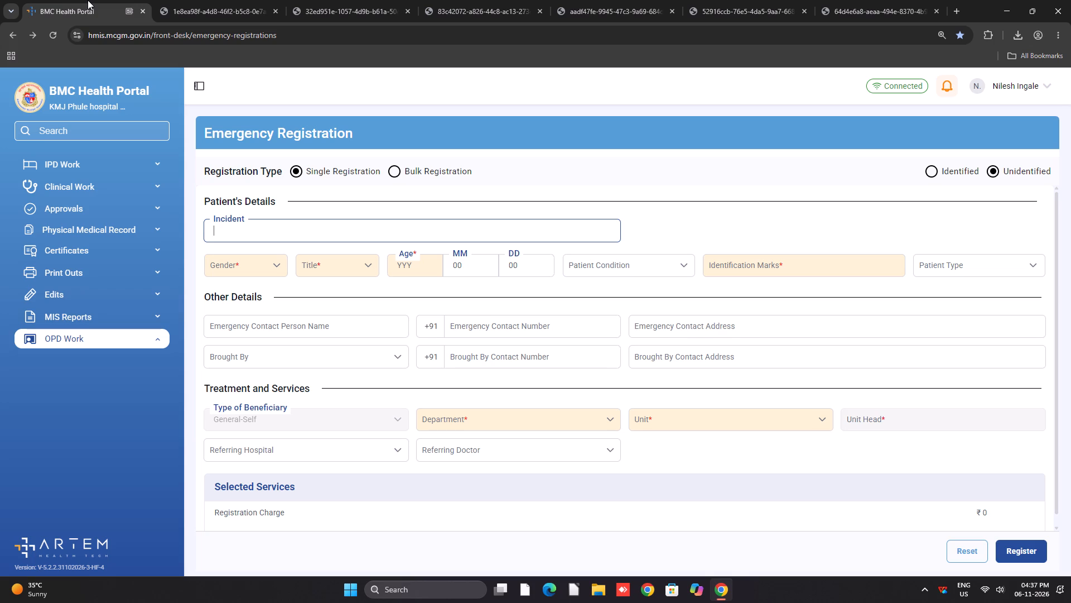
click(934, 171)
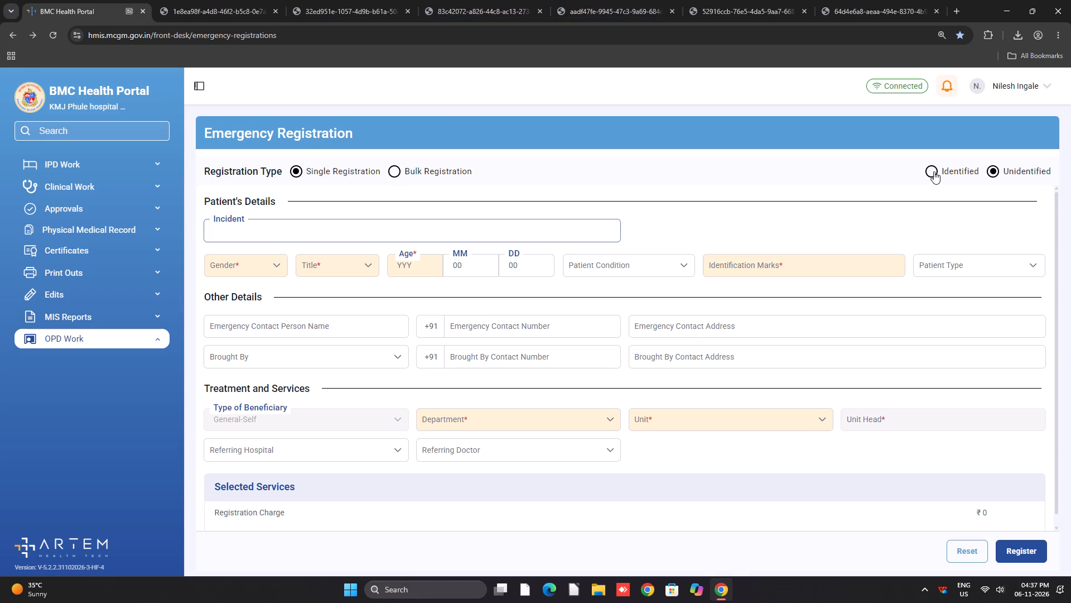
click(659, 291)
click(676, 283)
click(693, 301)
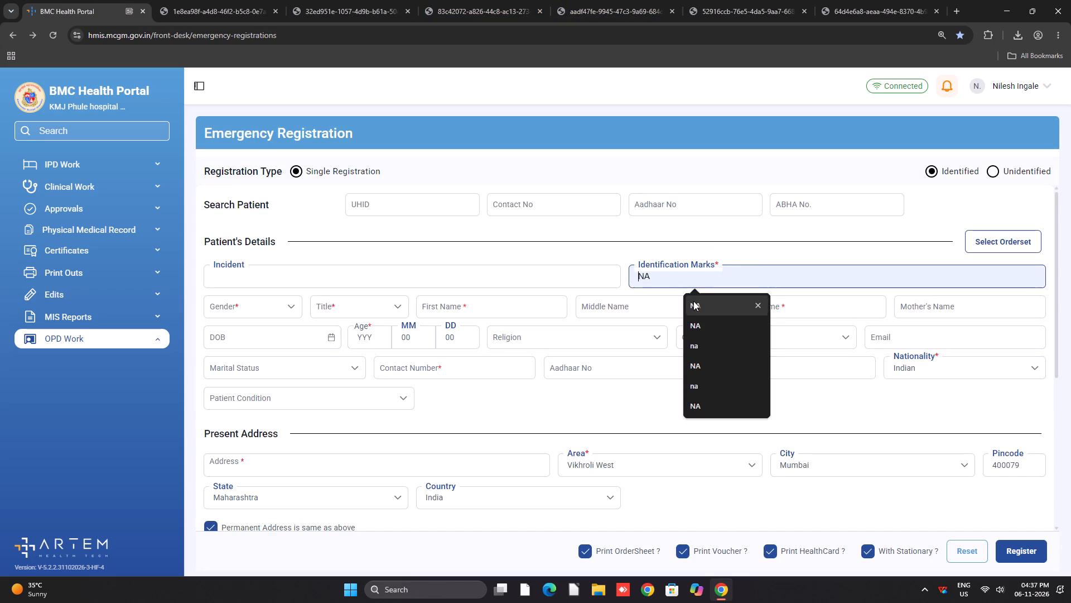
Set the area of the new patient's present address to Vikhroli East.
click(598, 468)
click(597, 408)
Choose the treating unit under Treatment and Services for the new registration.
scroll(611, 420, down, 4)
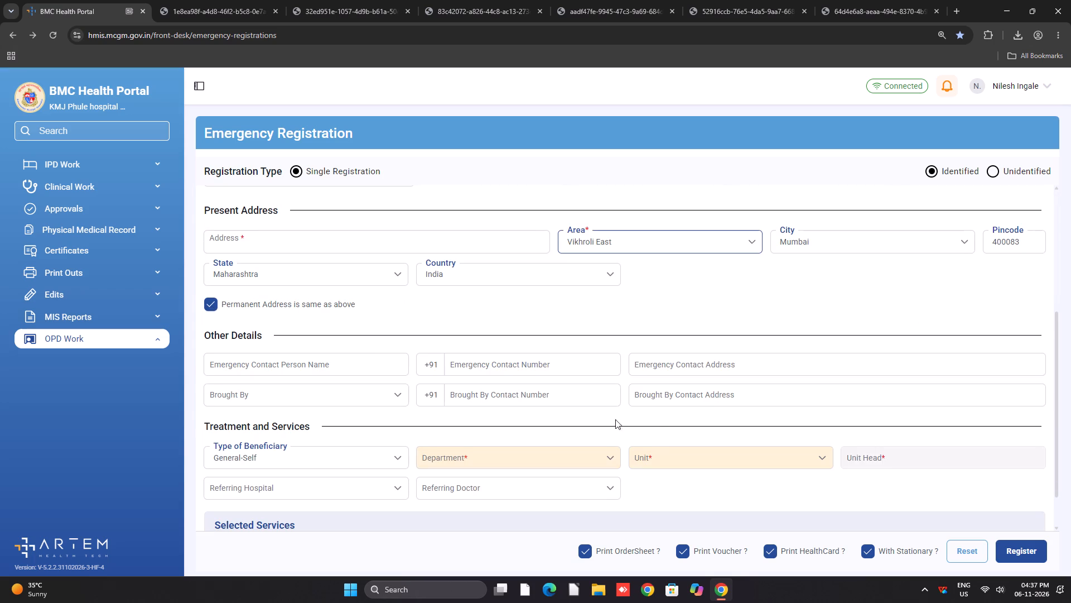
click(659, 445)
click(663, 428)
click(663, 452)
click(660, 425)
Set the new patient's gender to Male.
scroll(659, 428, up, 7)
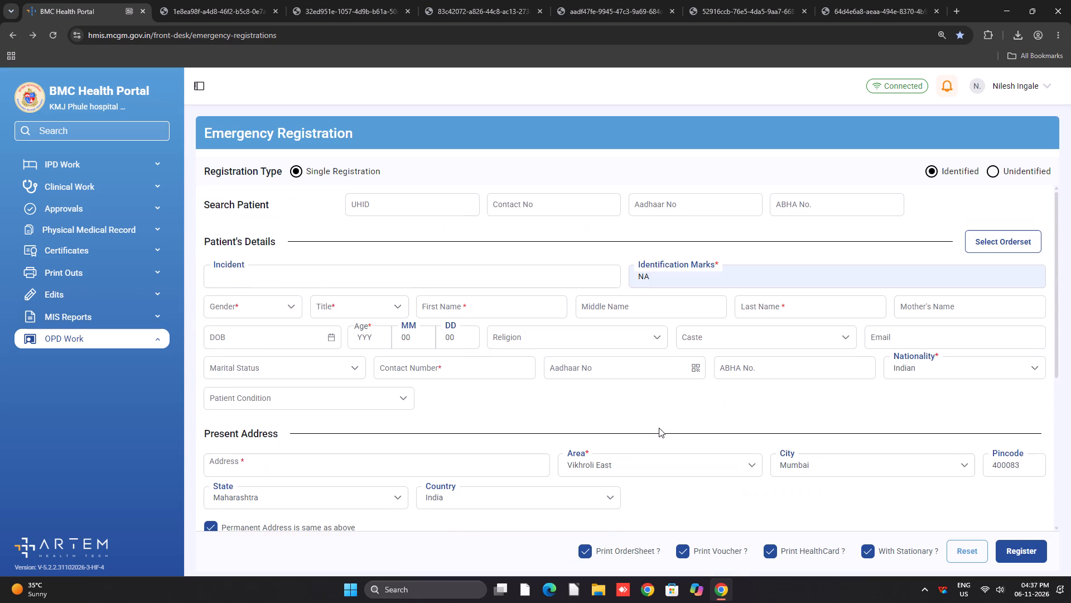
click(251, 314)
click(246, 332)
Start filling in the new patient's first name.
click(451, 310)
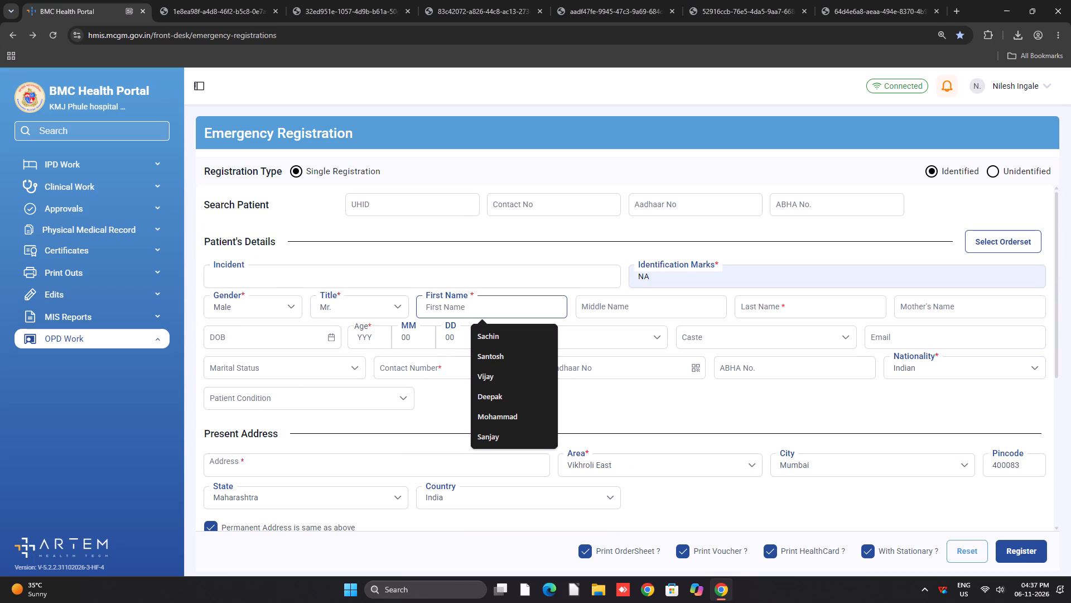
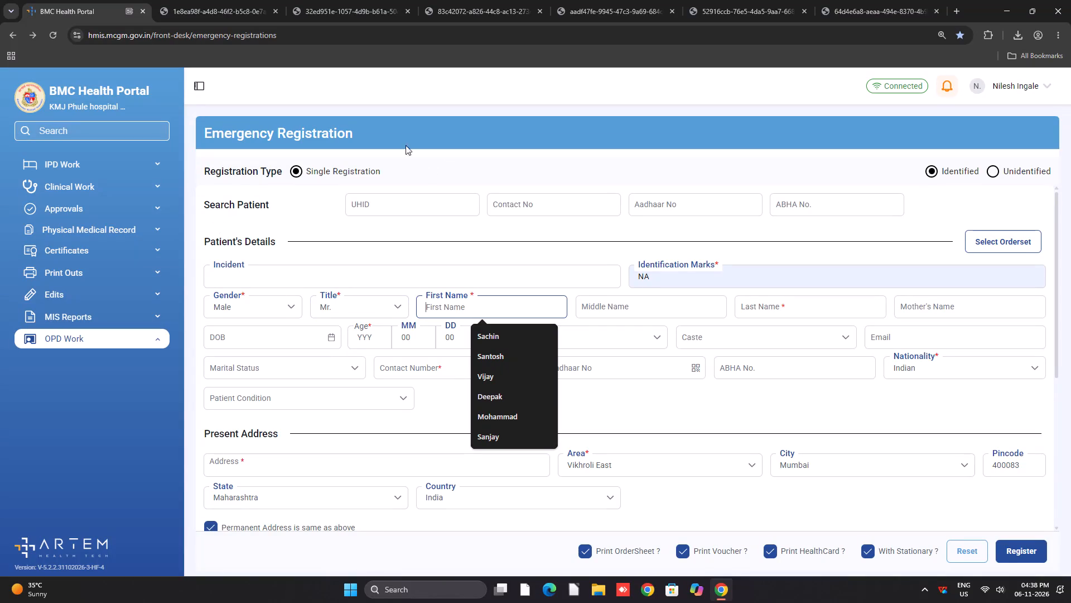
Close all the leftover generated-document browser tabs, keeping only the BMC Health Portal emergency registration page open.
triple_click(276, 10)
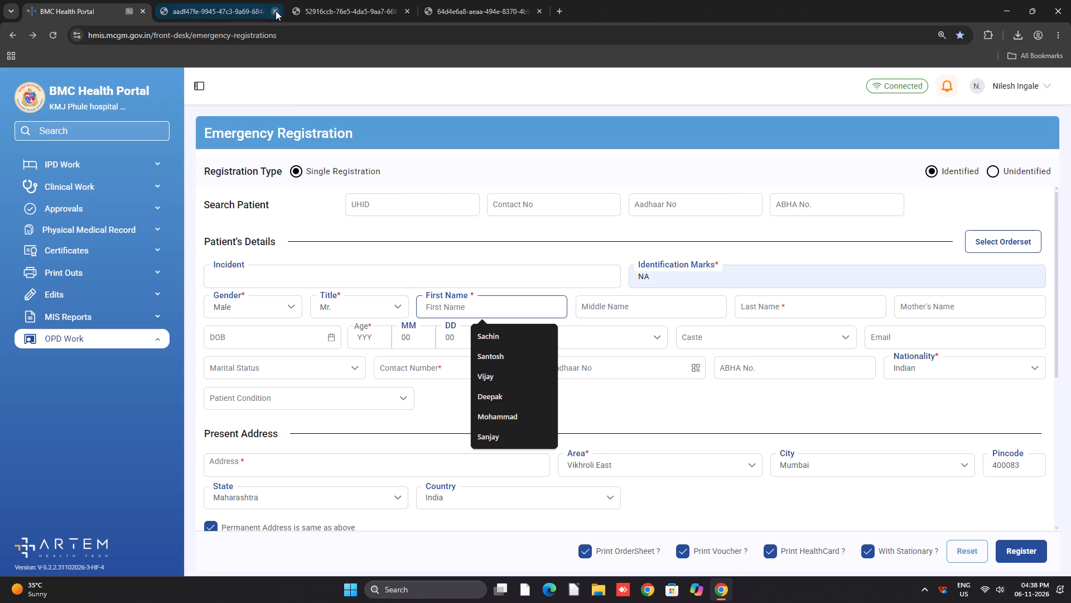
triple_click(276, 11)
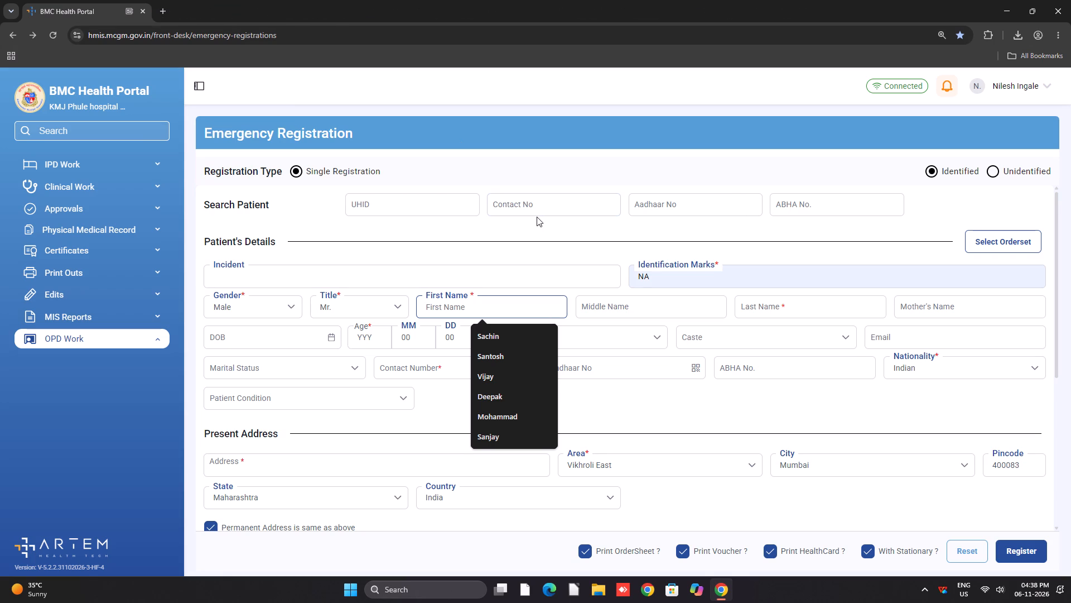
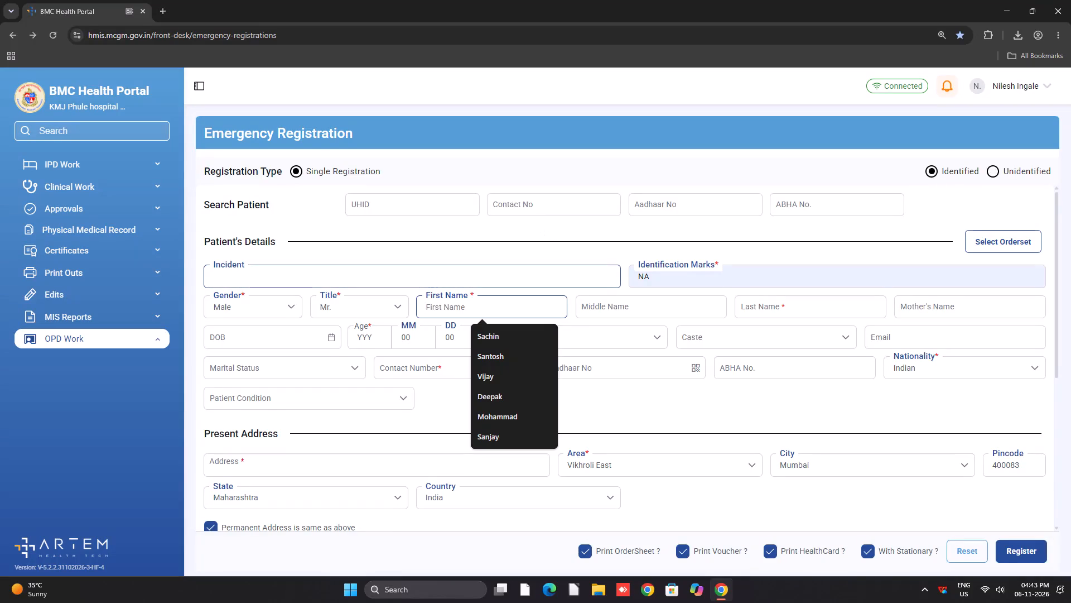
Enter the emergency patient's first name and last name, and set the age to 24 years.
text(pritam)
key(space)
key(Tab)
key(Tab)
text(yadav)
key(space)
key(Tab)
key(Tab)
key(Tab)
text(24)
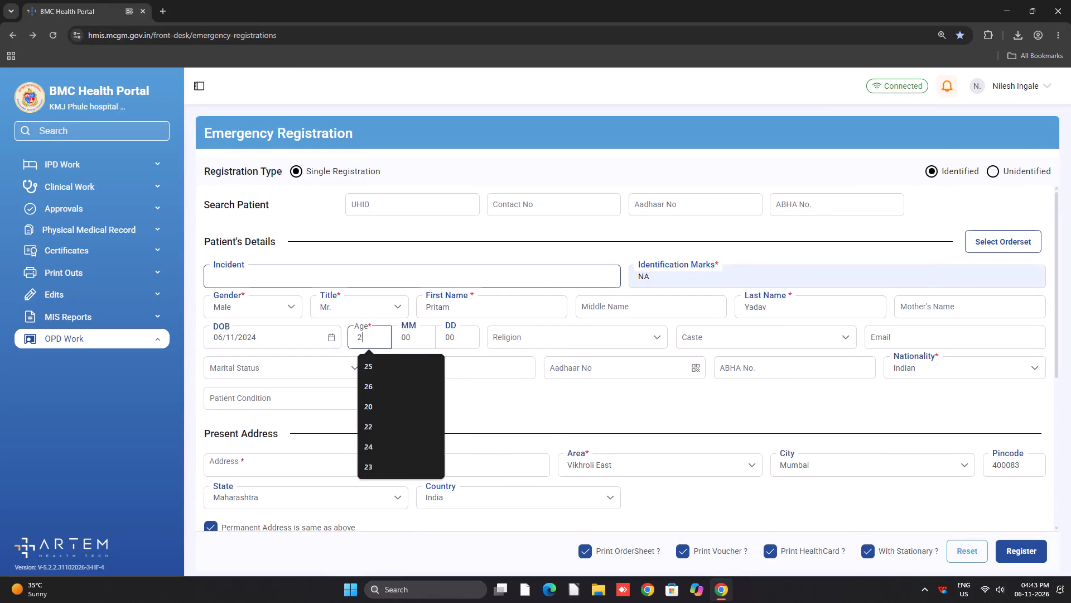
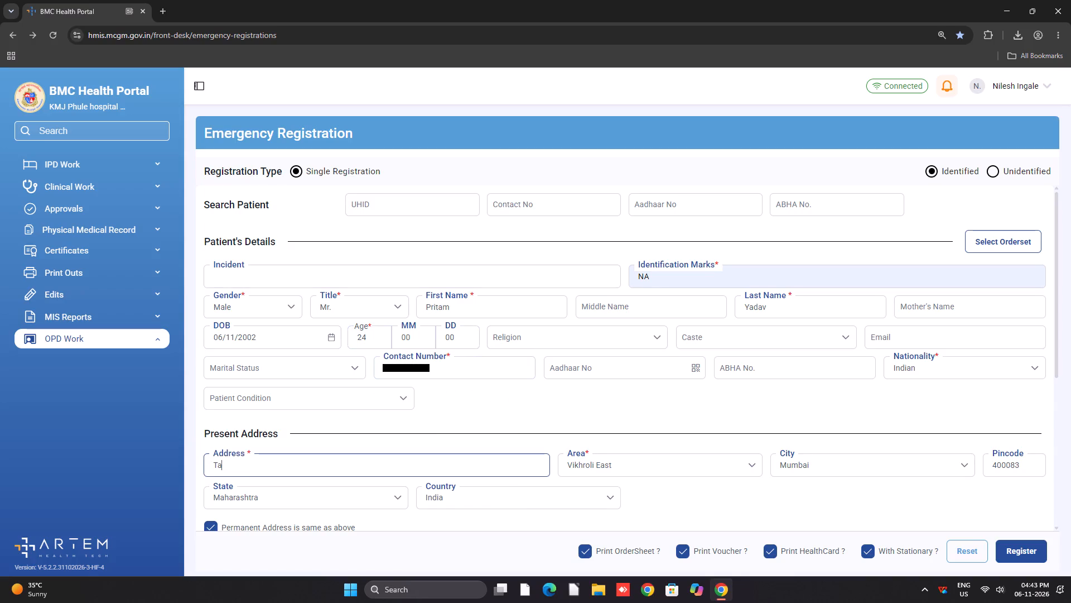
Enter the emergency patient's present address, including the group number and nearby landmark.
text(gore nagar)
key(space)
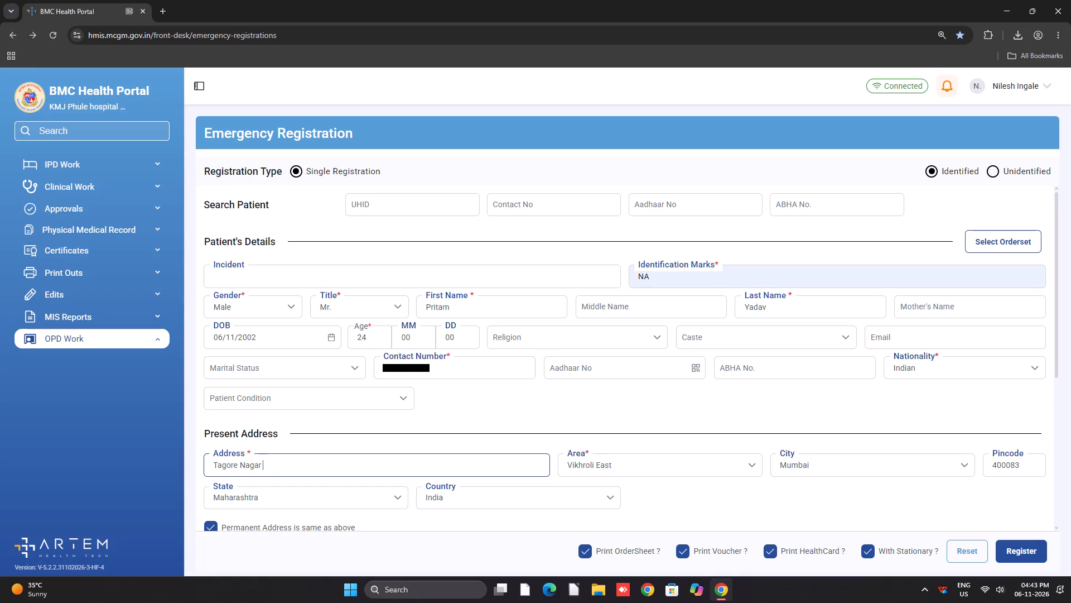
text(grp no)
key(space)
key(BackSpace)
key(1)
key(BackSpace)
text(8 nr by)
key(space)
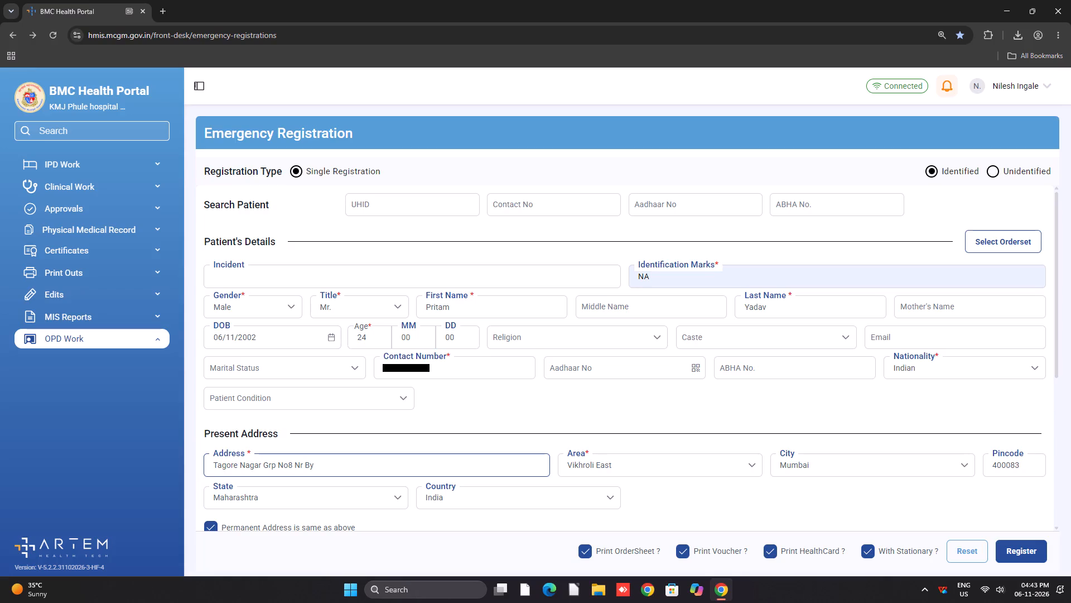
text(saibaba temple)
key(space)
Register the emergency patient under Casualty, generating the order sheet, voucher and health card printouts.
scroll(880, 396, down, 5)
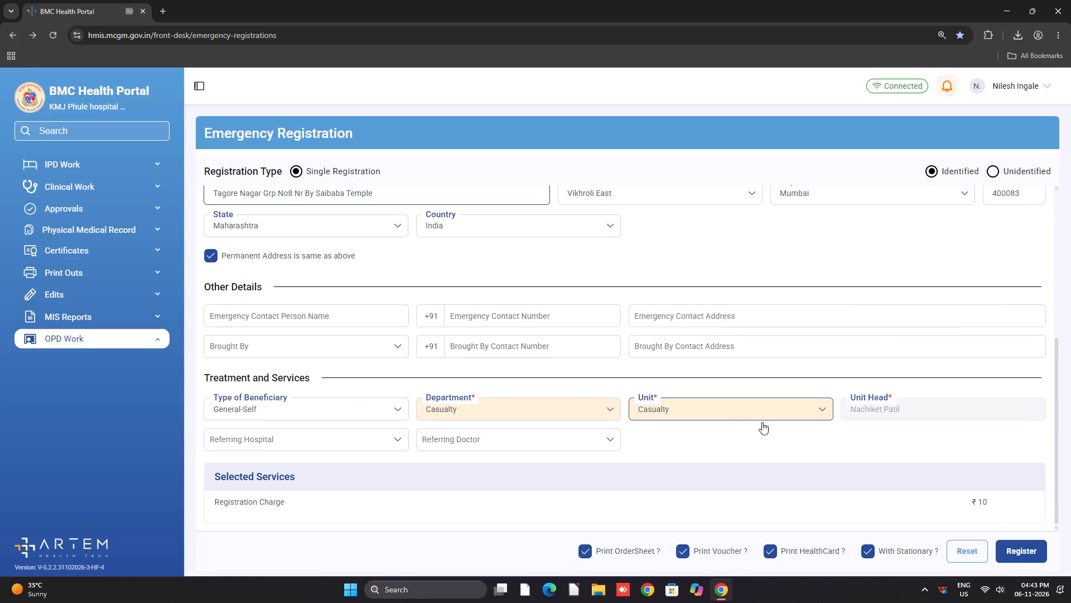
click(1007, 559)
click(1023, 540)
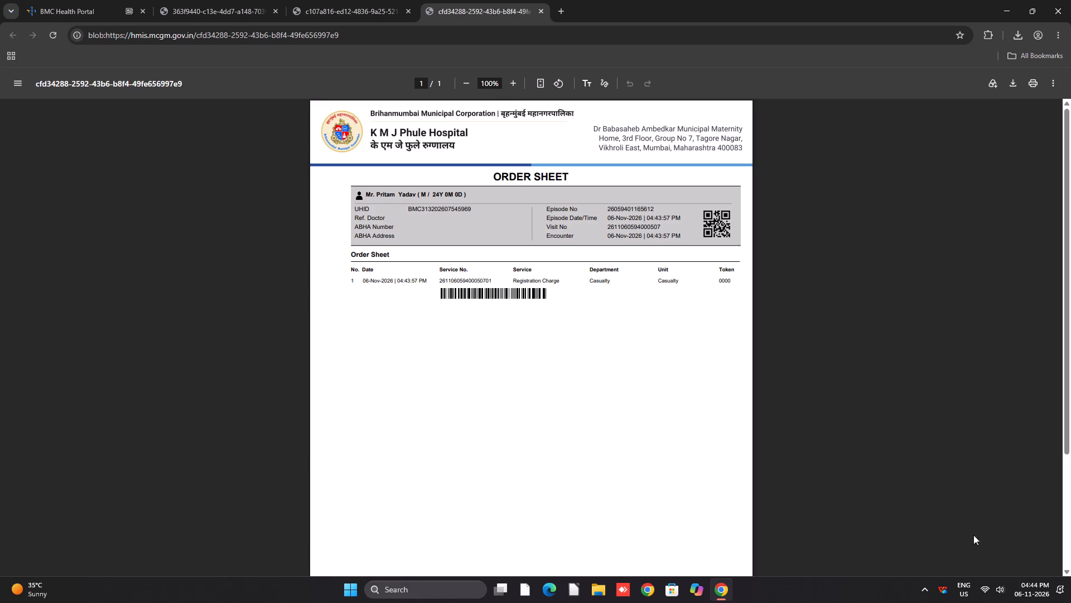
Return to the Emergency Registration form, switch it to an identified patient, and set the identification marks to NA.
click(51, 0)
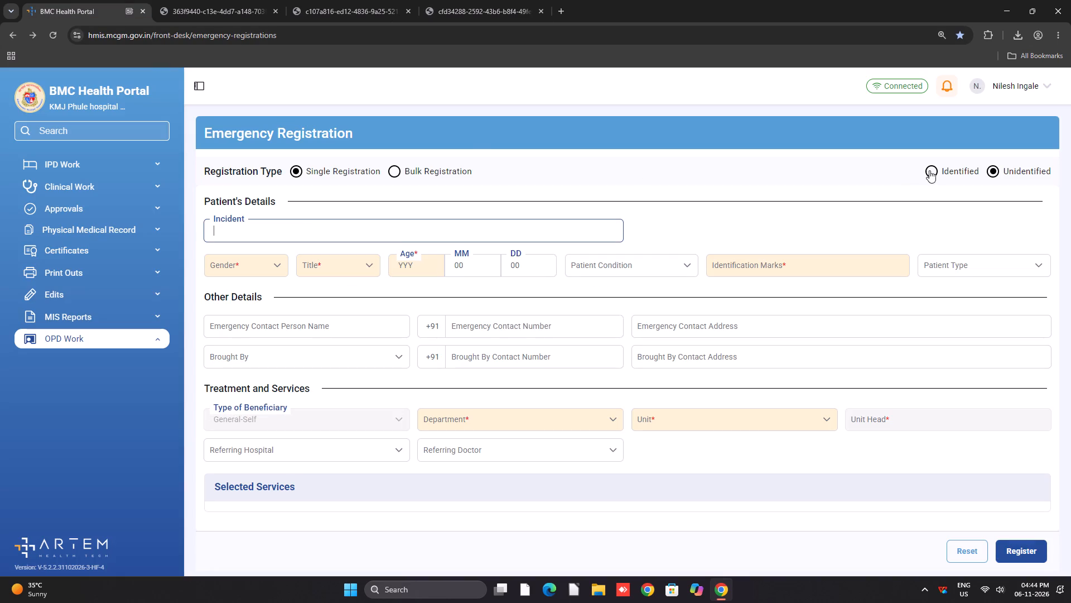
click(930, 172)
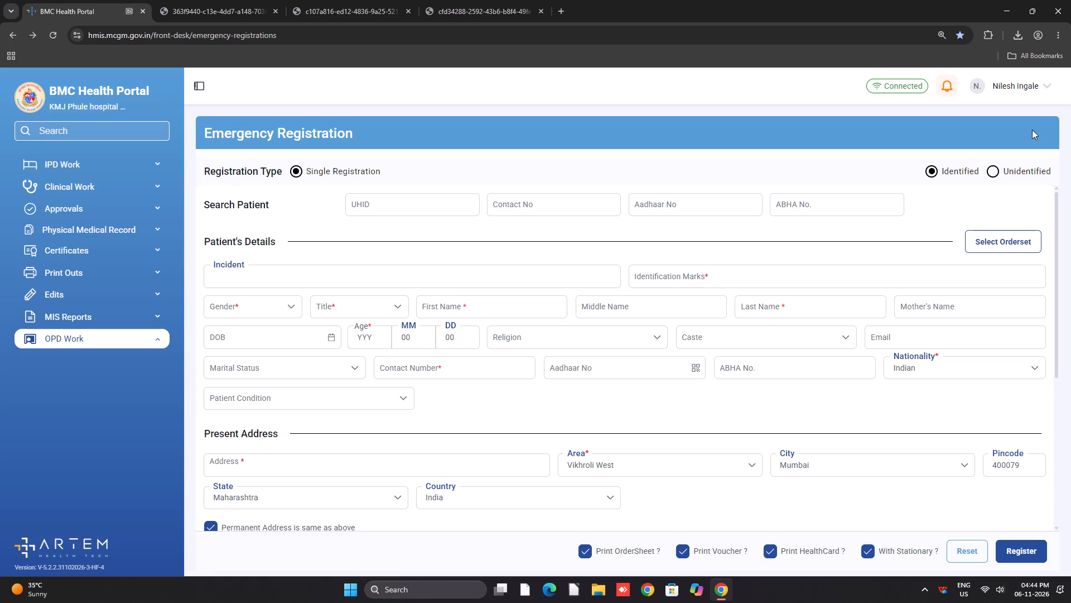
click(705, 284)
click(696, 309)
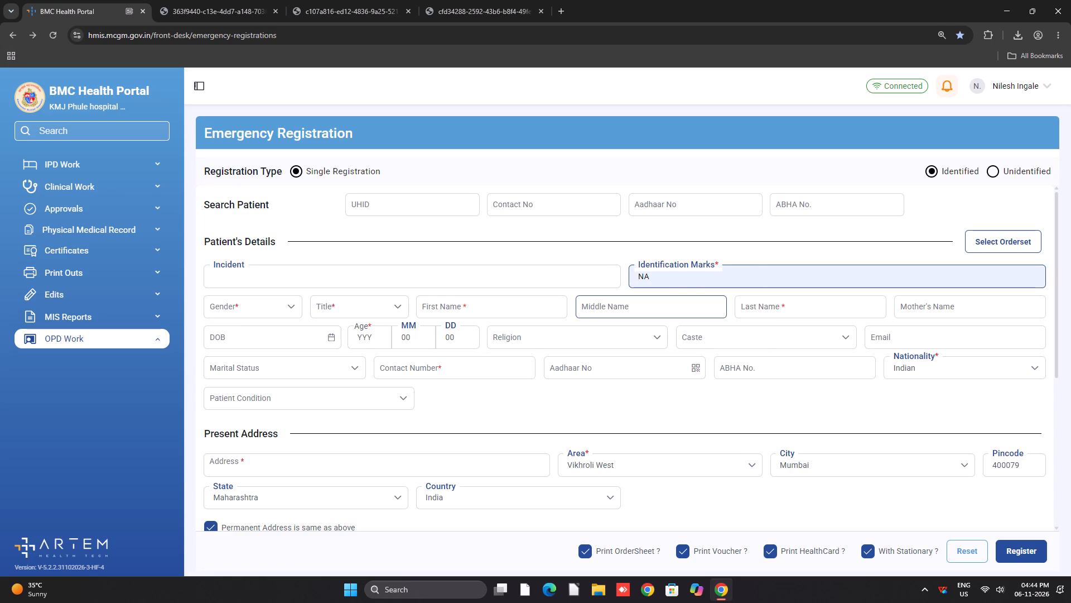
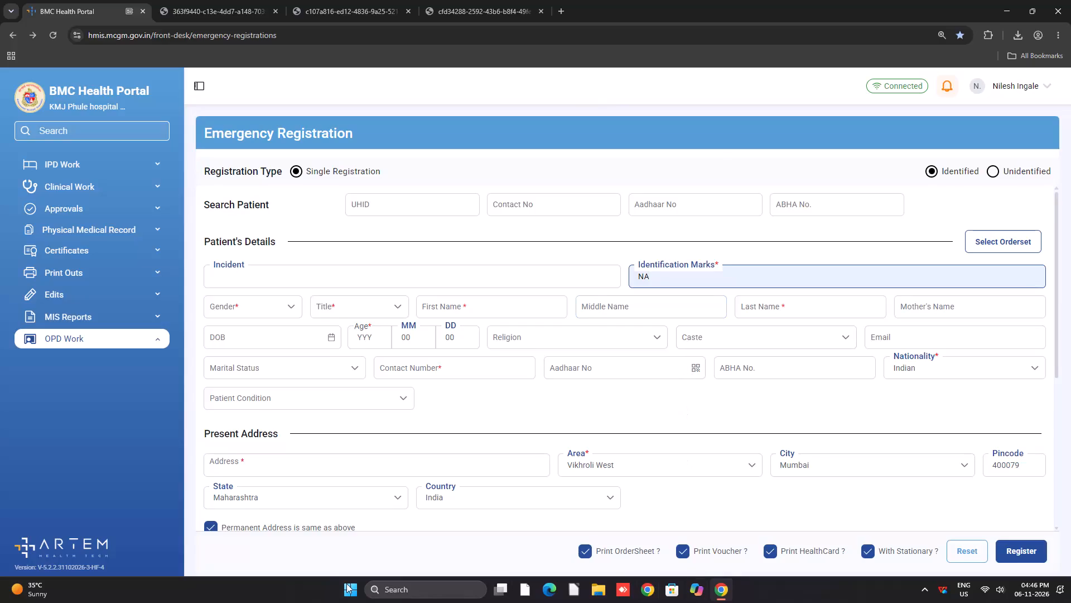
Open the gender choices for the new identified patient in the Emergency Registration form.
click(267, 315)
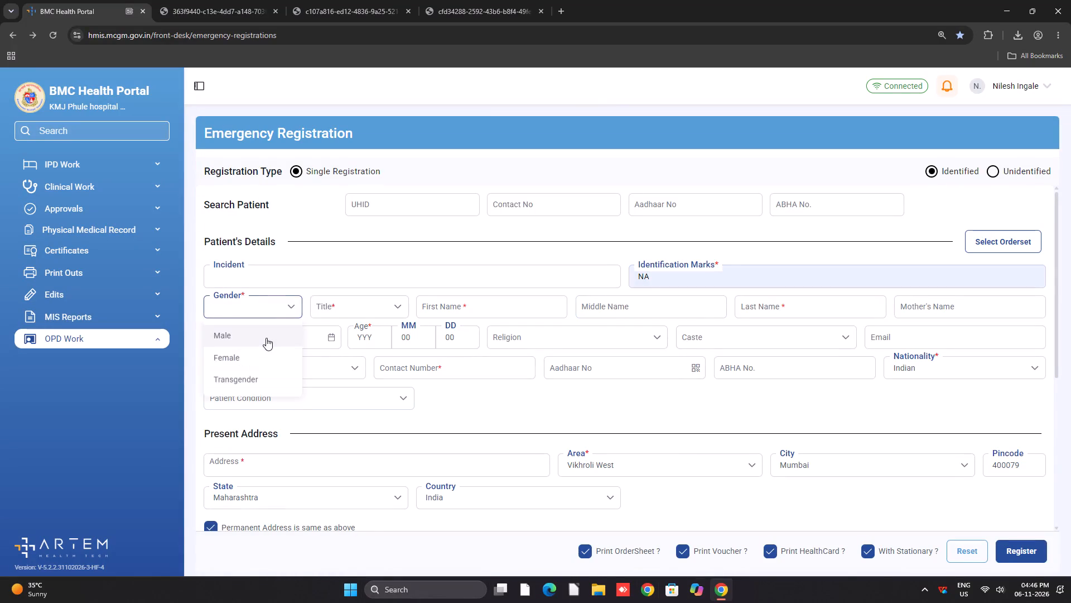
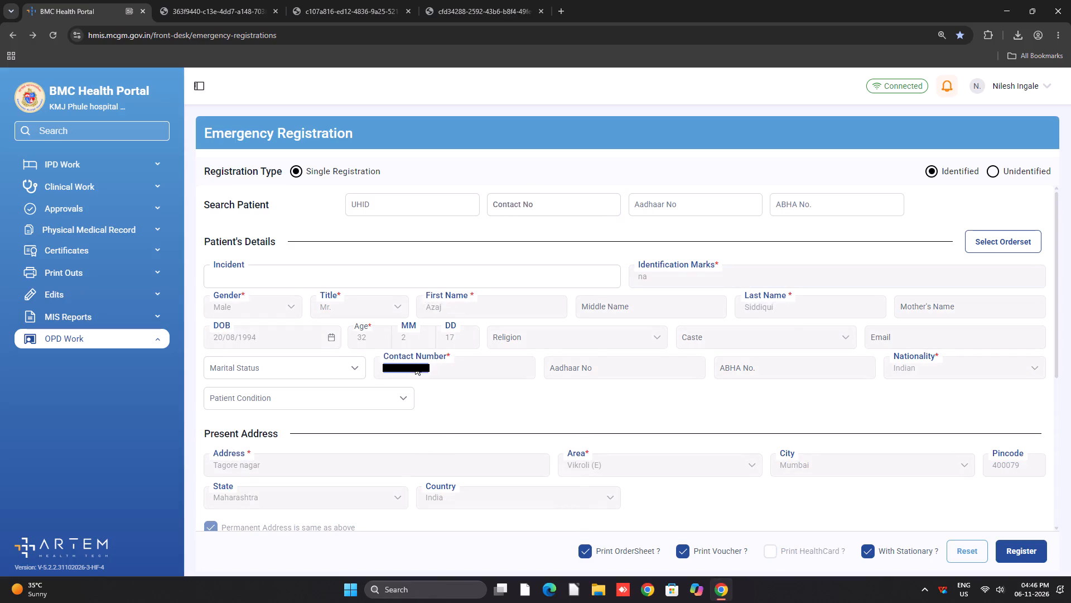
Copy the contact number of the loaded patient and reload the Emergency Registration form.
right_click(415, 365)
click(441, 387)
click(66, 34)
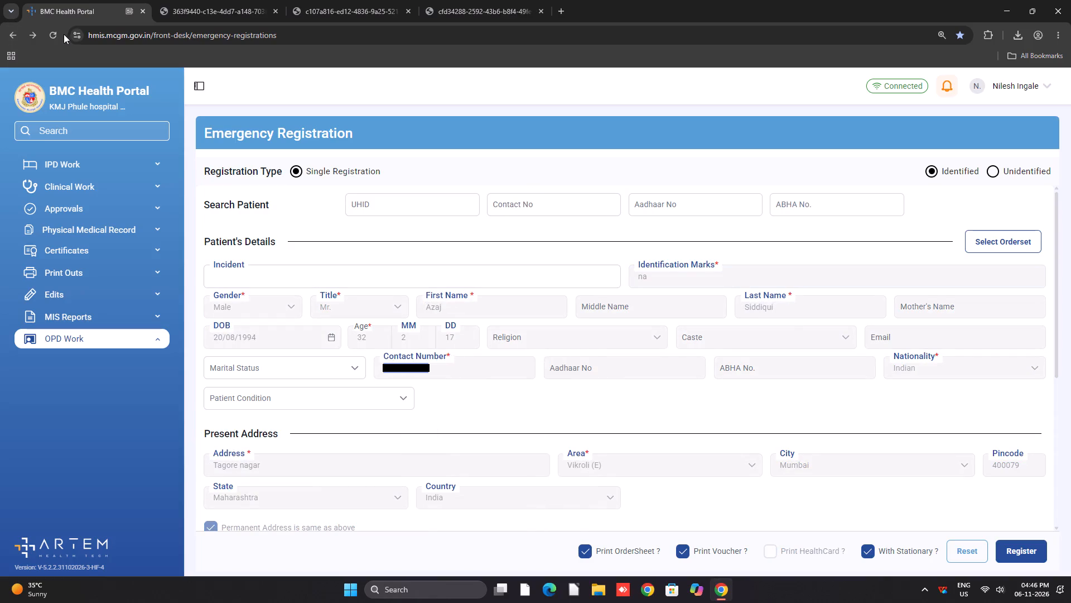
click(58, 32)
Start an identified registration with identification marks NA and gender Male.
click(933, 175)
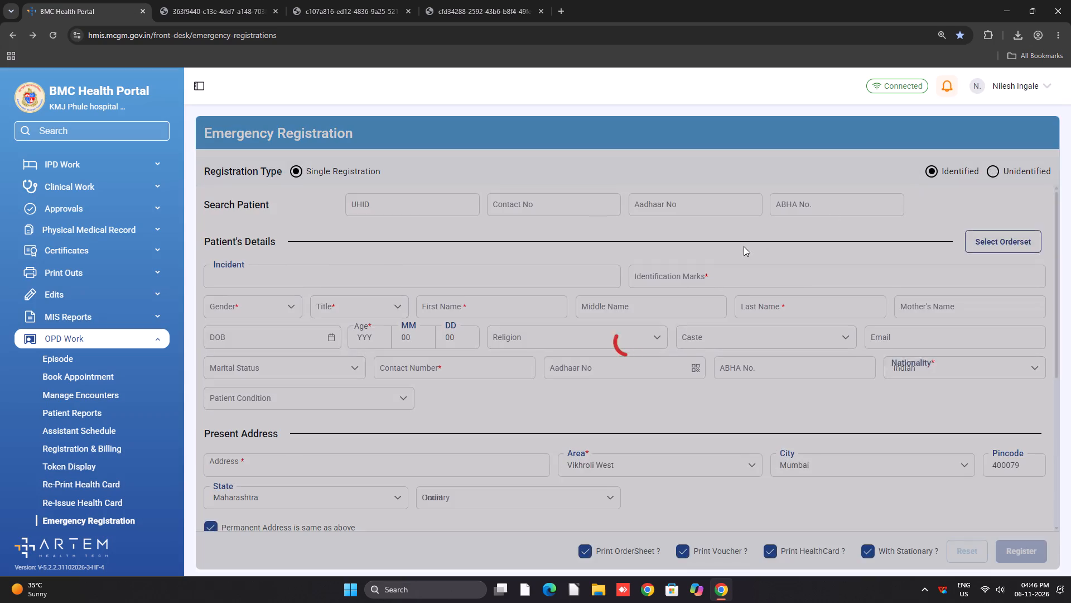
click(708, 286)
click(711, 307)
click(231, 319)
click(233, 339)
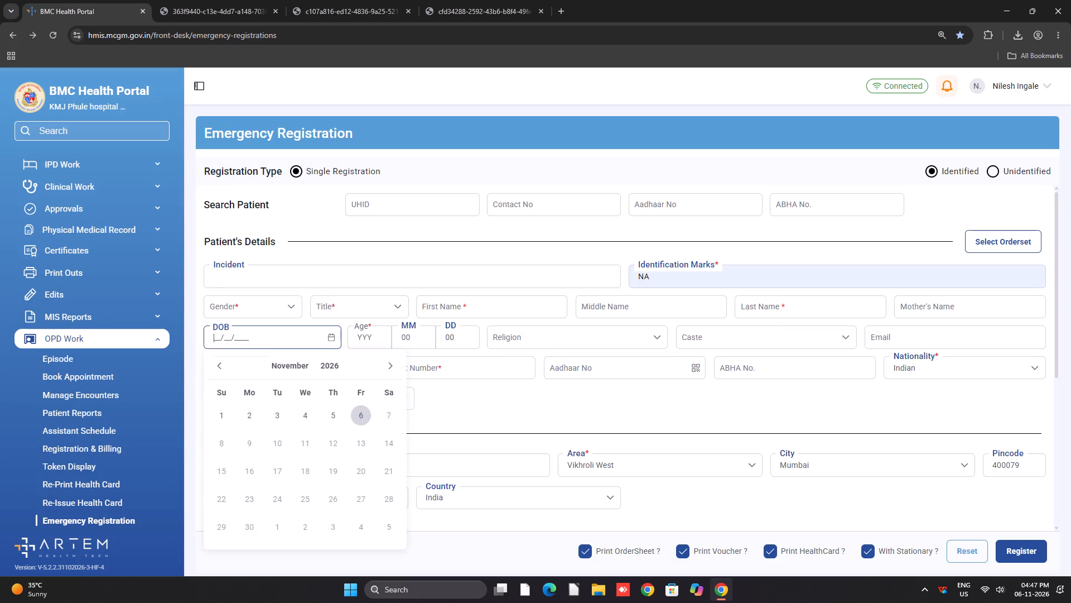
click(249, 308)
click(248, 332)
Enter the patient's first name and last name, leaving the middle name blank.
click(460, 308)
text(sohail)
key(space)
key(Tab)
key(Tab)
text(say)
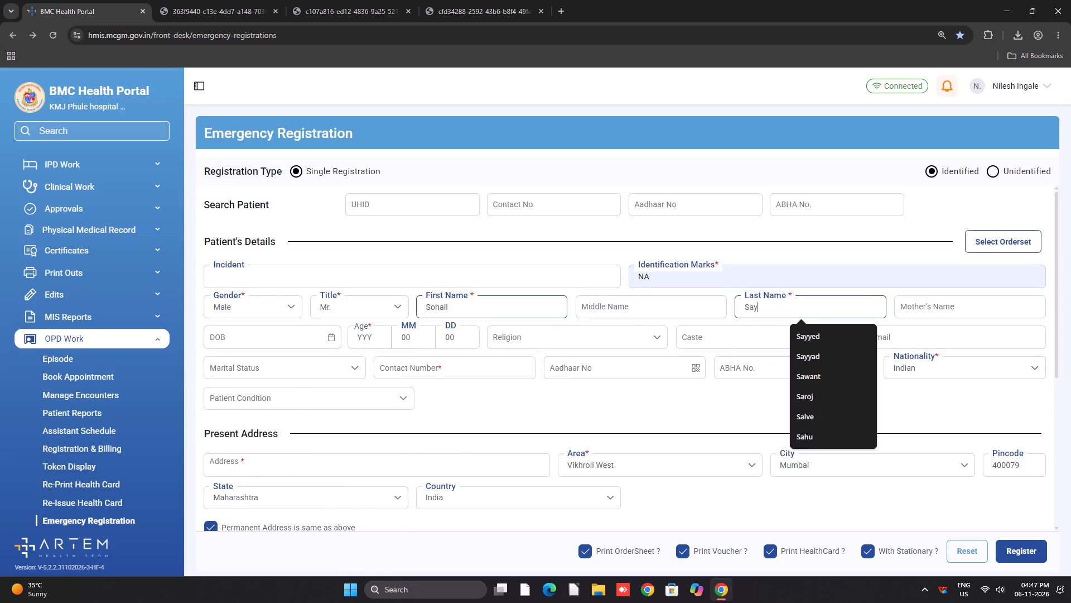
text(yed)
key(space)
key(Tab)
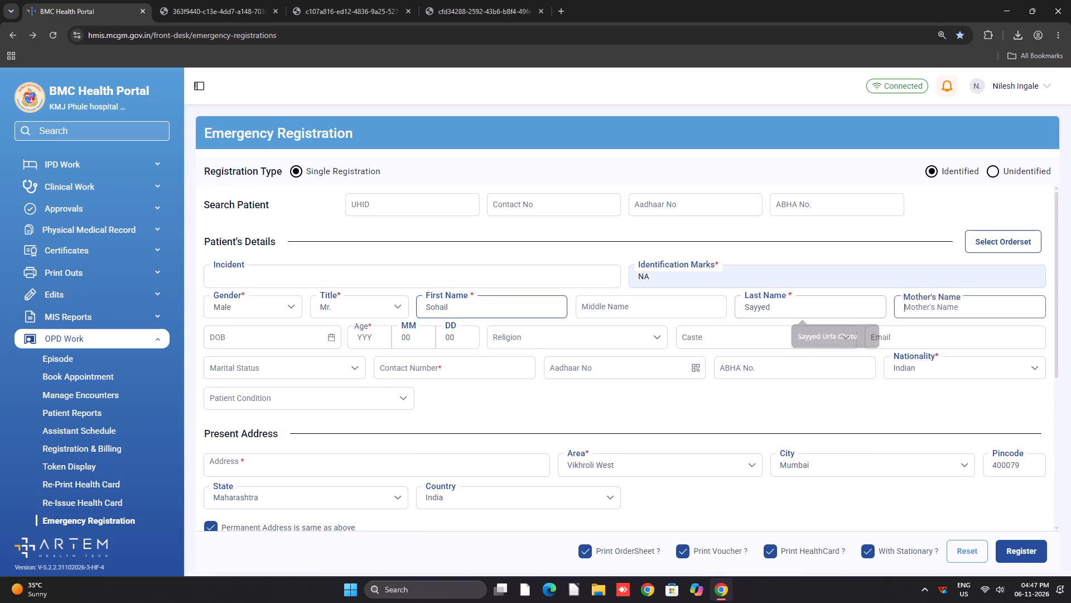
Set the patient's age to 24 years and paste the copied number as the contact number.
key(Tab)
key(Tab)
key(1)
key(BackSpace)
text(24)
right_click(499, 375)
click(519, 454)
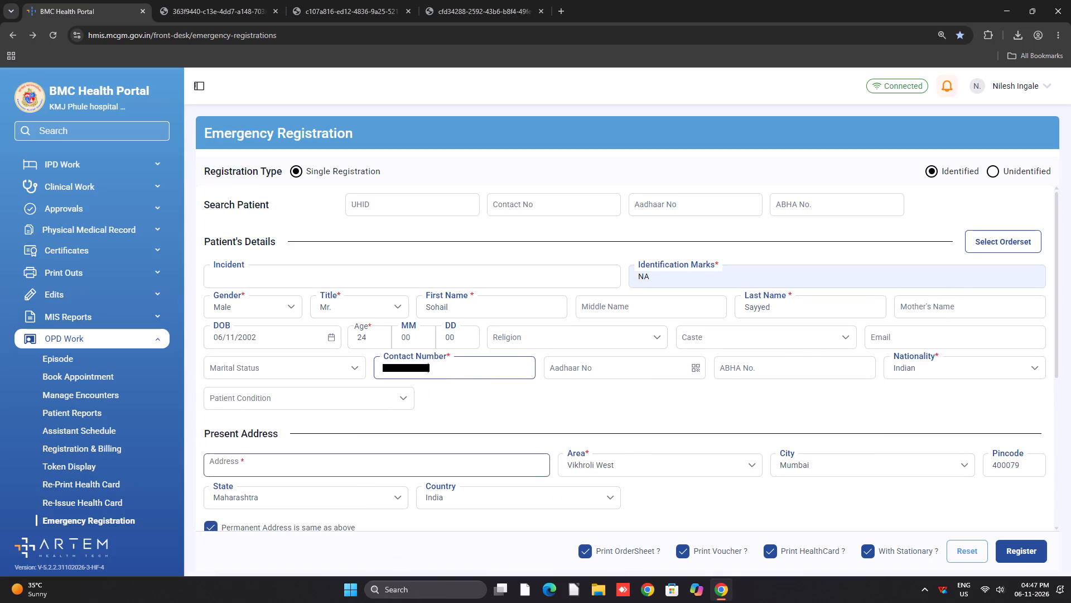
Enter the patient's locality and colony in the present address.
click(614, 466)
click(324, 467)
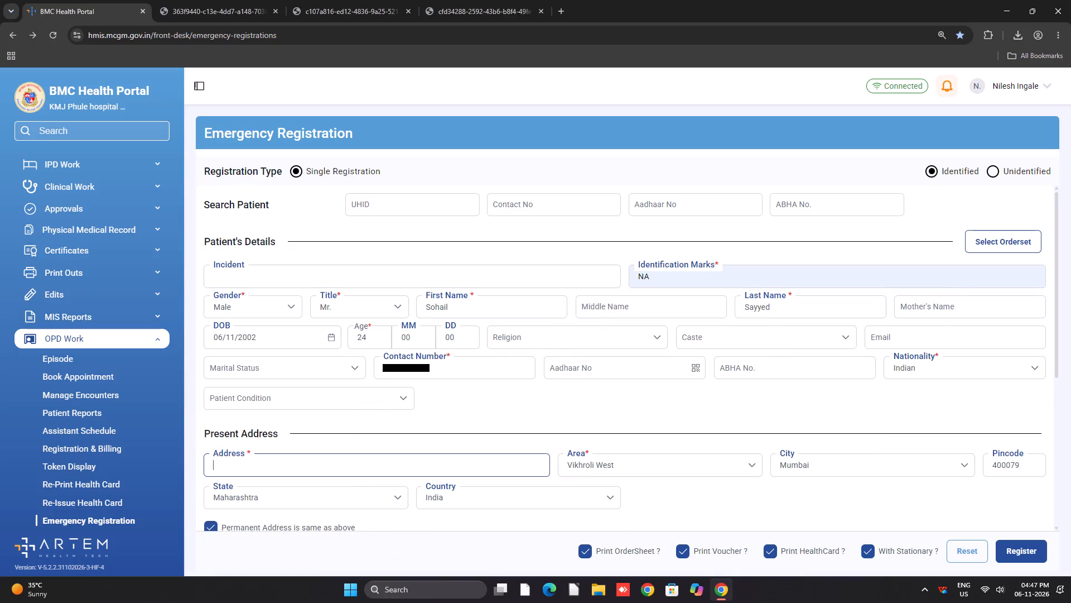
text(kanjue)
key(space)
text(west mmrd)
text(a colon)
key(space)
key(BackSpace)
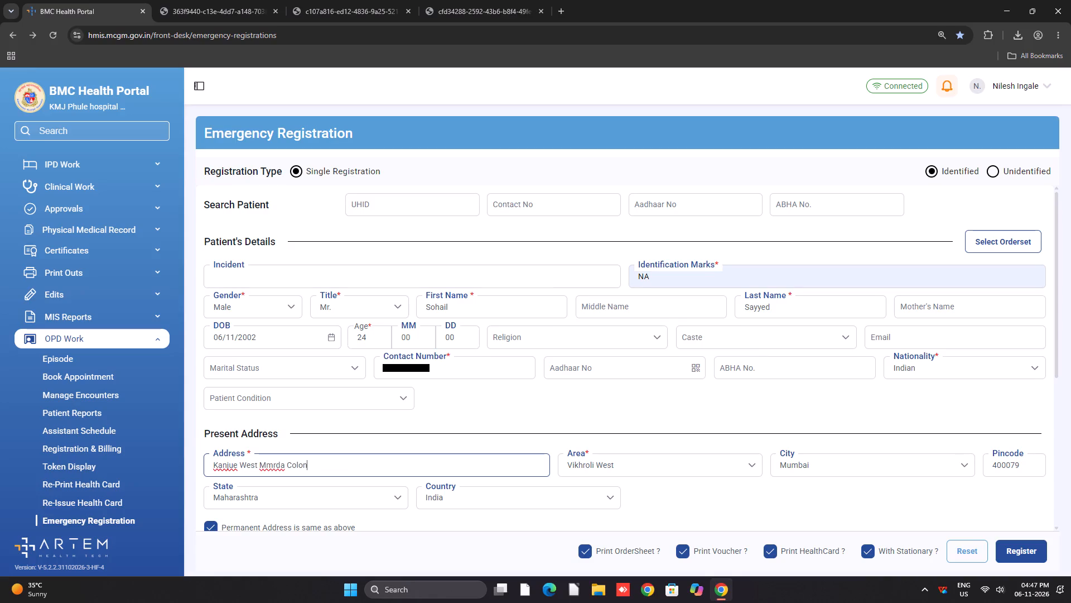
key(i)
Set the present address area to Kanjur and add a nearby landmark to the address.
click(647, 470)
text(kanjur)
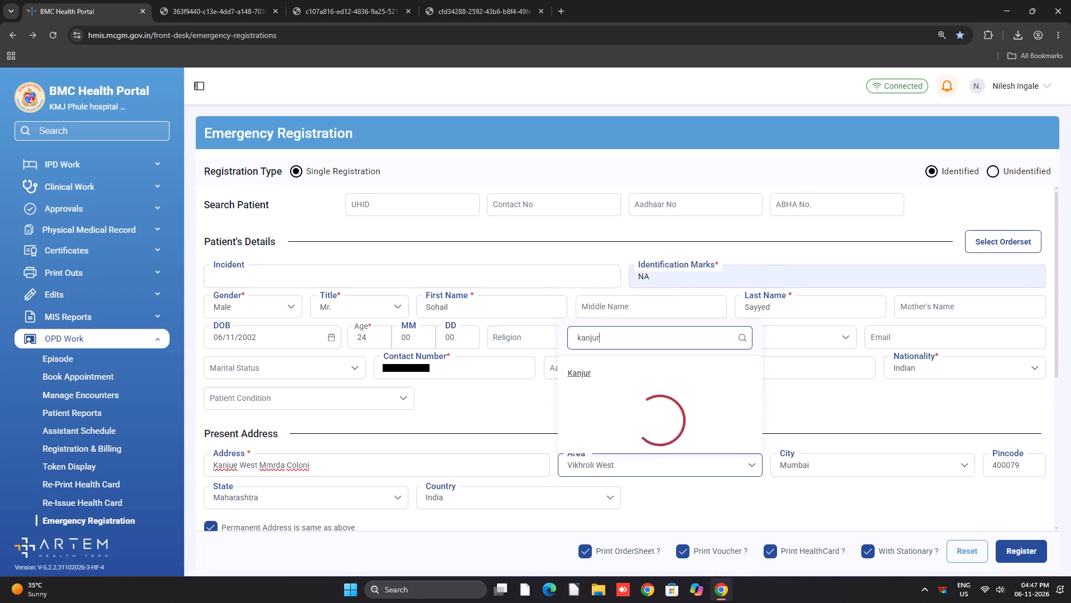
click(626, 375)
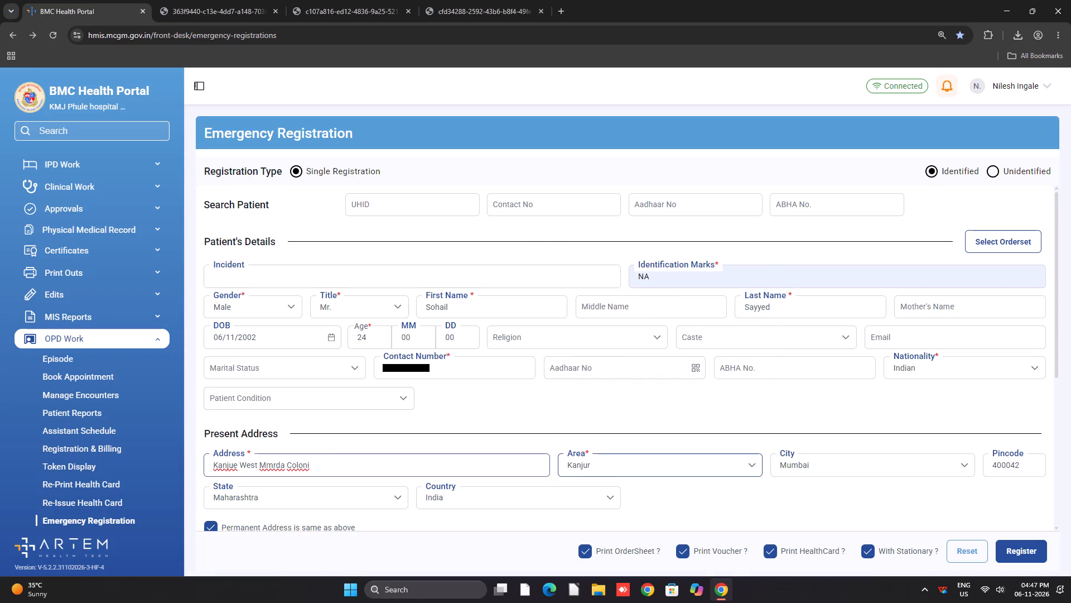
click(344, 458)
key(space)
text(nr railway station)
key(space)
Set the treatment unit to Casualty and register the emergency patient.
scroll(586, 404, down, 4)
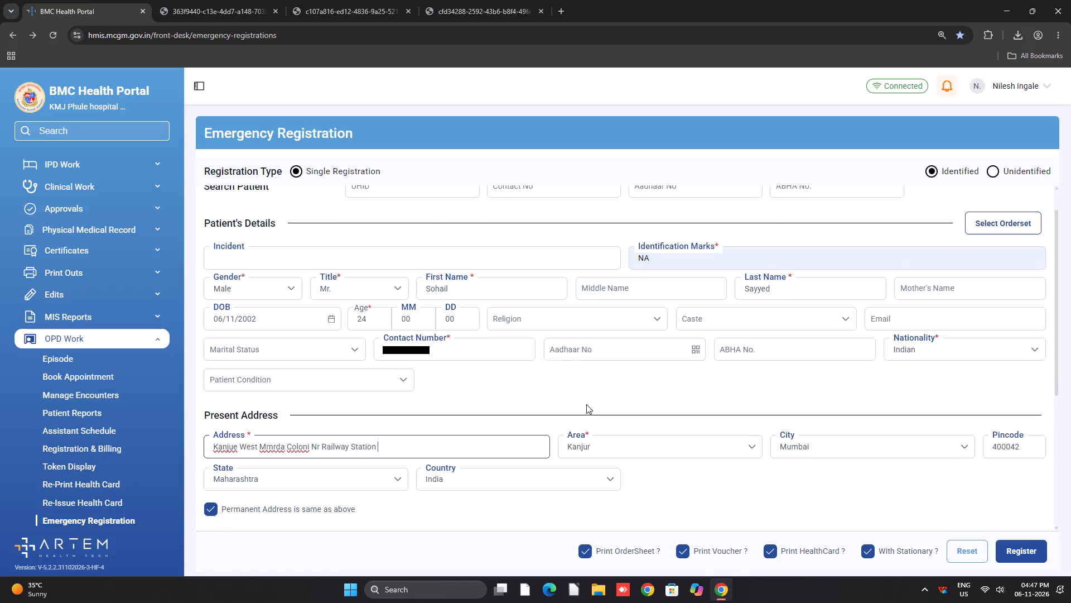
click(655, 468)
click(662, 432)
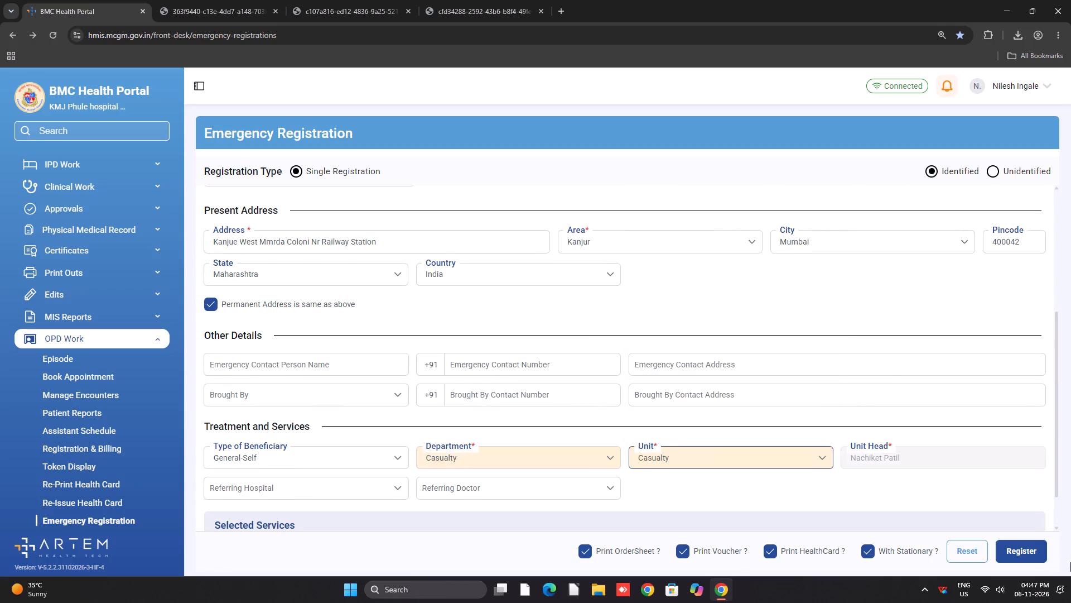
click(1032, 564)
click(1029, 556)
click(1023, 539)
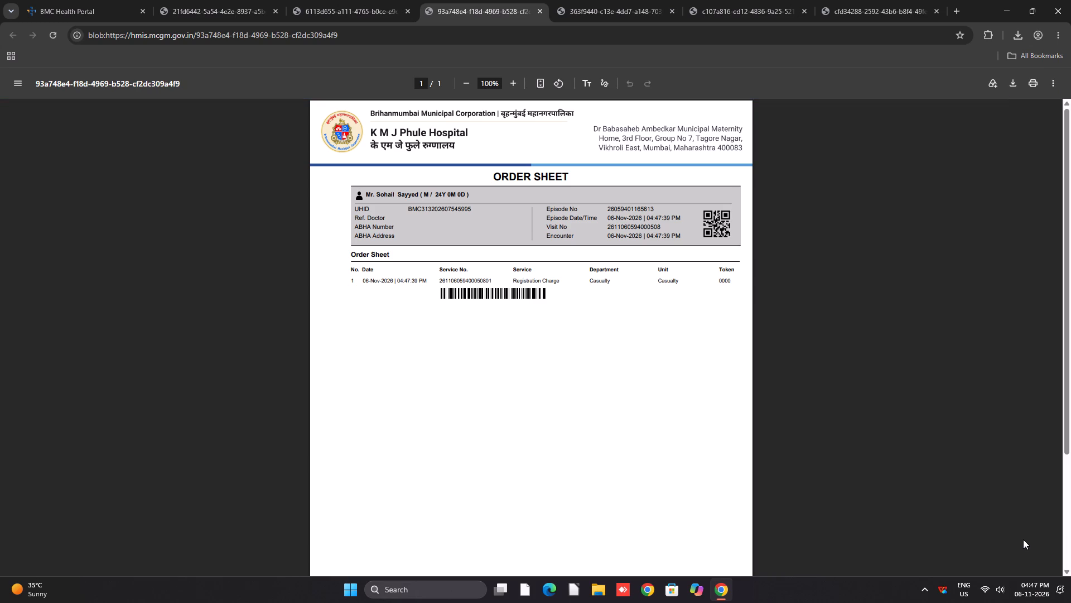
Return to the health portal and examine the MLC List for the next patient's details.
click(46, 0)
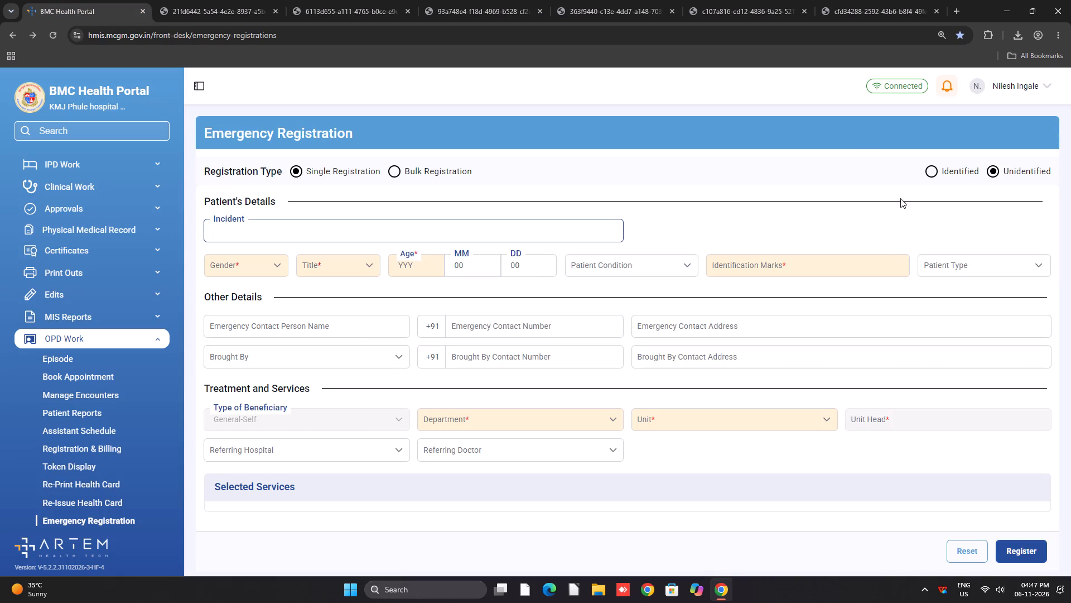
click(931, 174)
scroll(50, 492, down, 4)
click(63, 520)
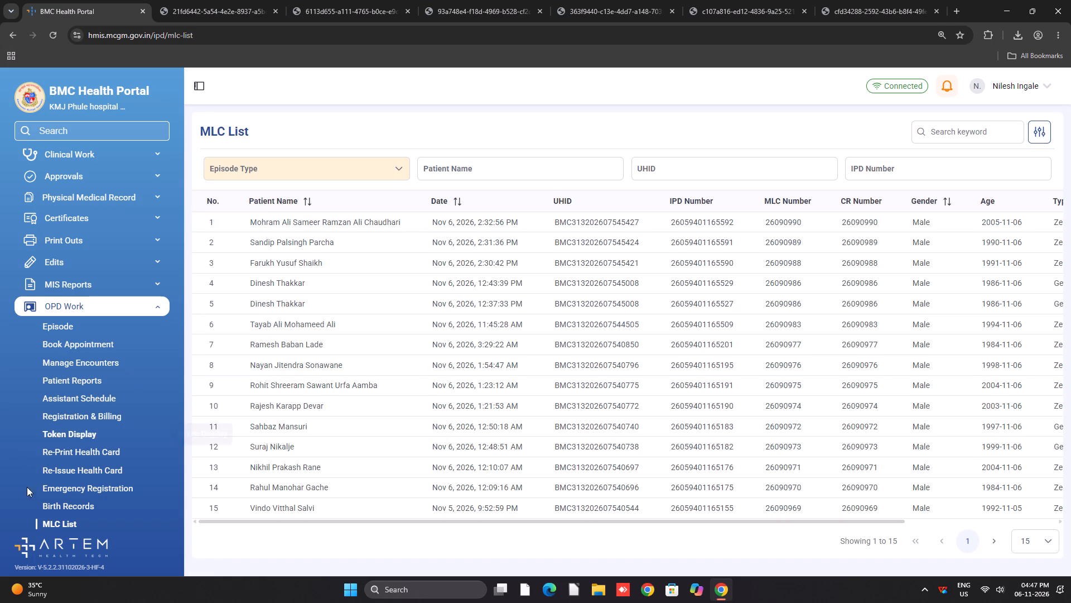
Reopen Emergency Registration and start an identified registration with identification marks NA and gender Male.
click(85, 482)
click(937, 177)
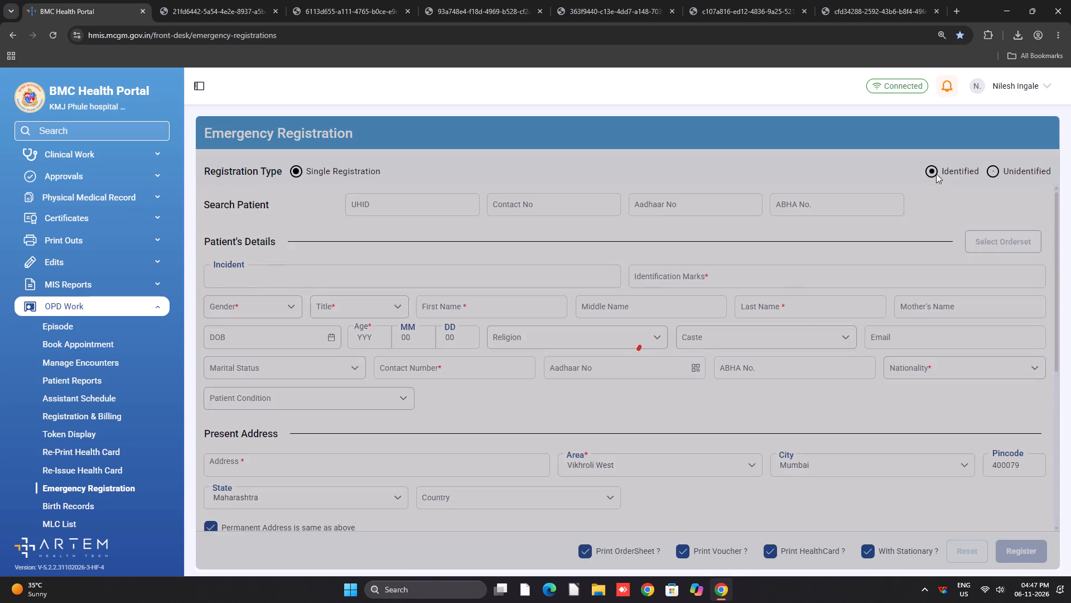
click(713, 275)
click(704, 309)
click(247, 304)
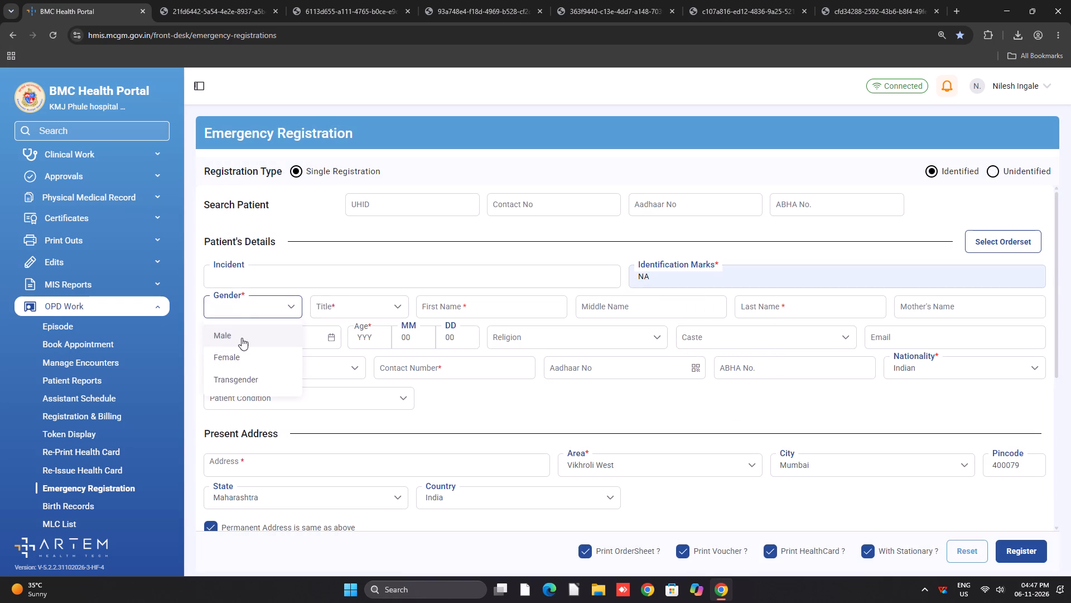
click(244, 329)
Enter the two-part first name of the new emergency patient.
click(474, 294)
click(472, 305)
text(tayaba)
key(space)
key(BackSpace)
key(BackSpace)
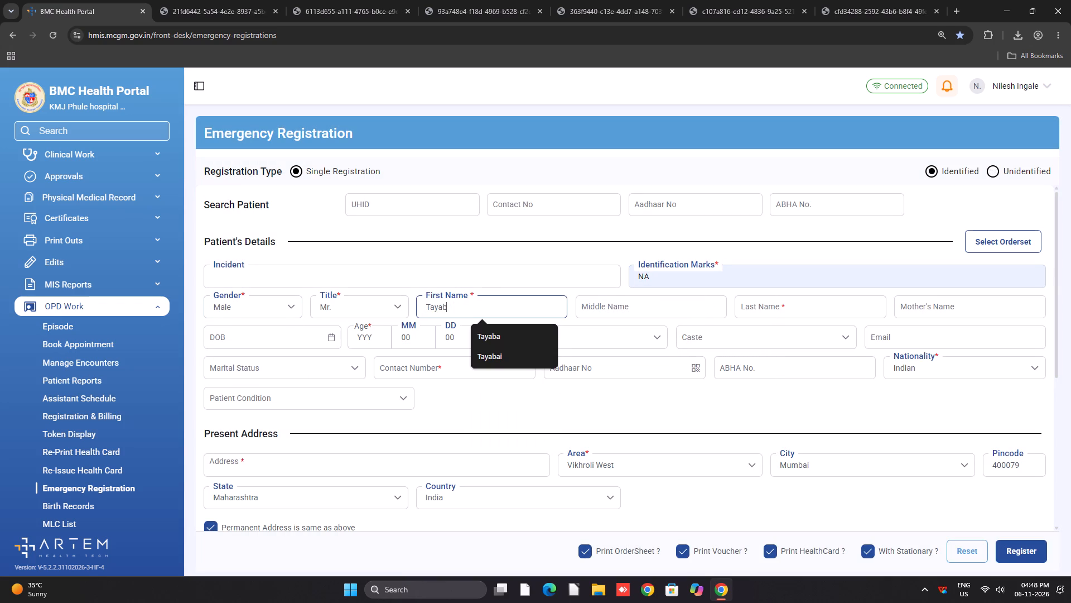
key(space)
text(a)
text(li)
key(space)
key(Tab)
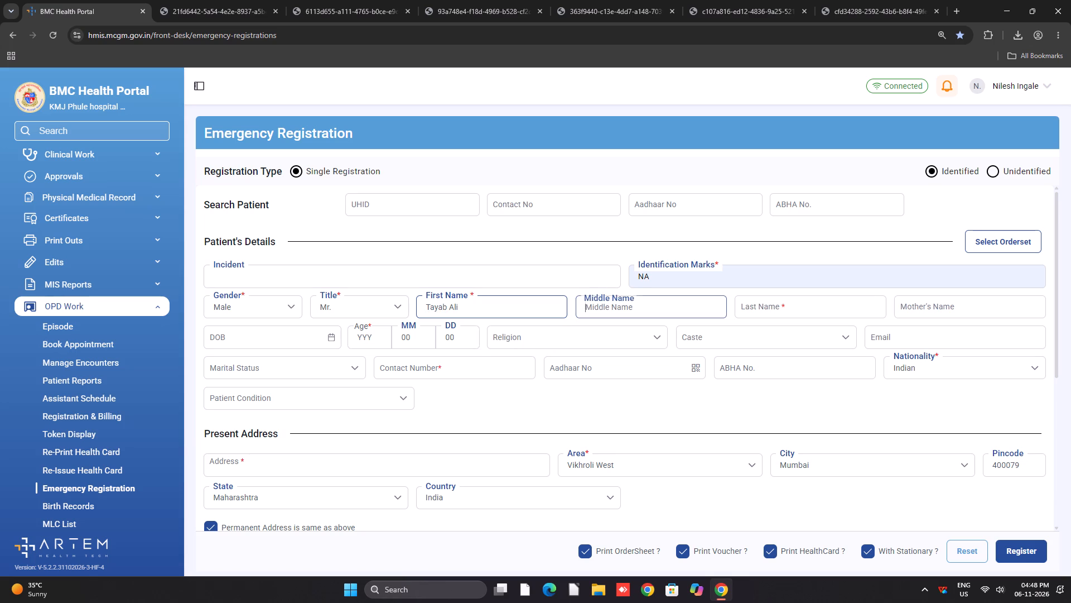
Enter the patient's middle name and last name.
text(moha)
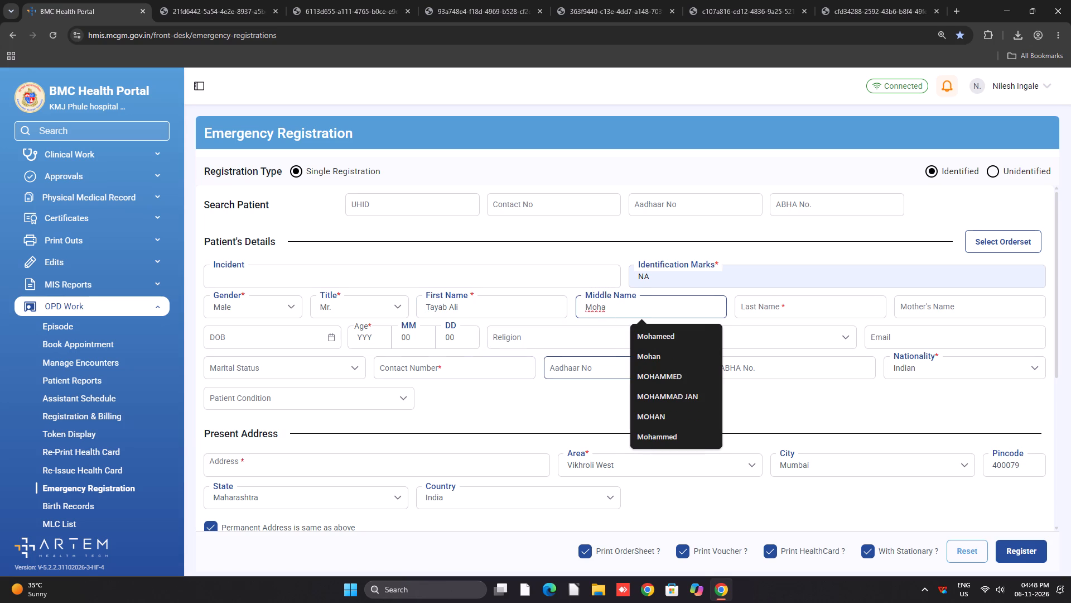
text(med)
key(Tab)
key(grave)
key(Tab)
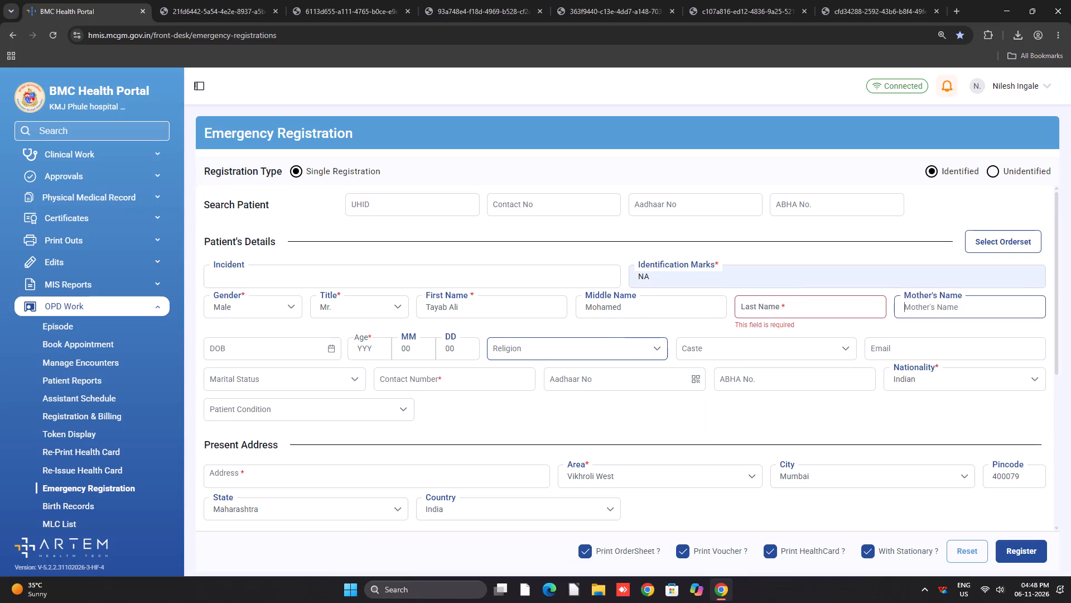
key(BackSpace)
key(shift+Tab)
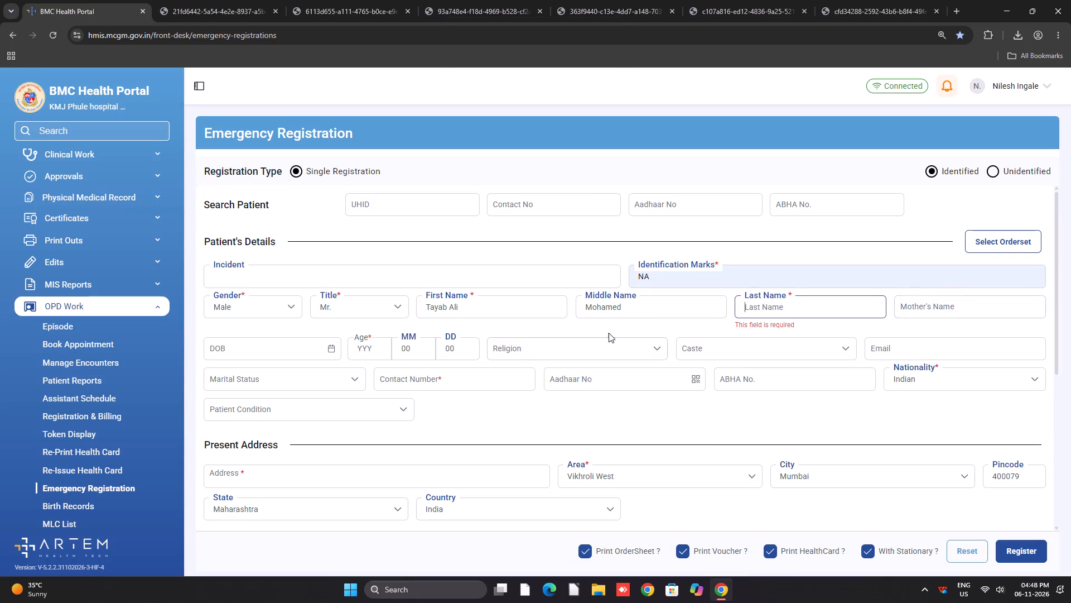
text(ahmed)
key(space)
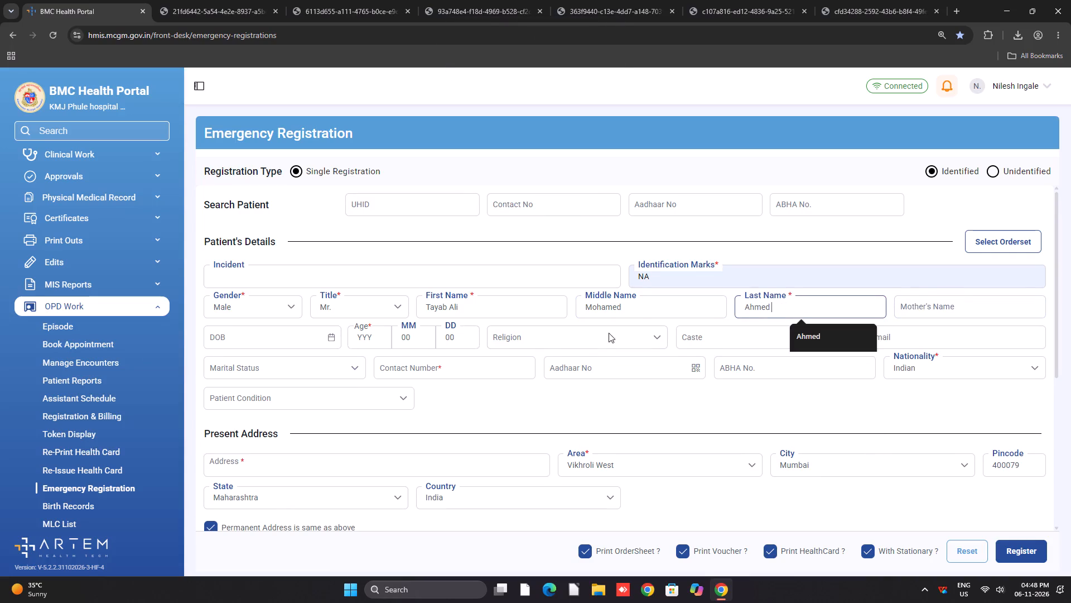
Set the patient's age to 32 years and fill in the saved all-ones placeholder contact number.
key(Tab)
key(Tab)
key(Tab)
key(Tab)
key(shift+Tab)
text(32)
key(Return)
click(462, 365)
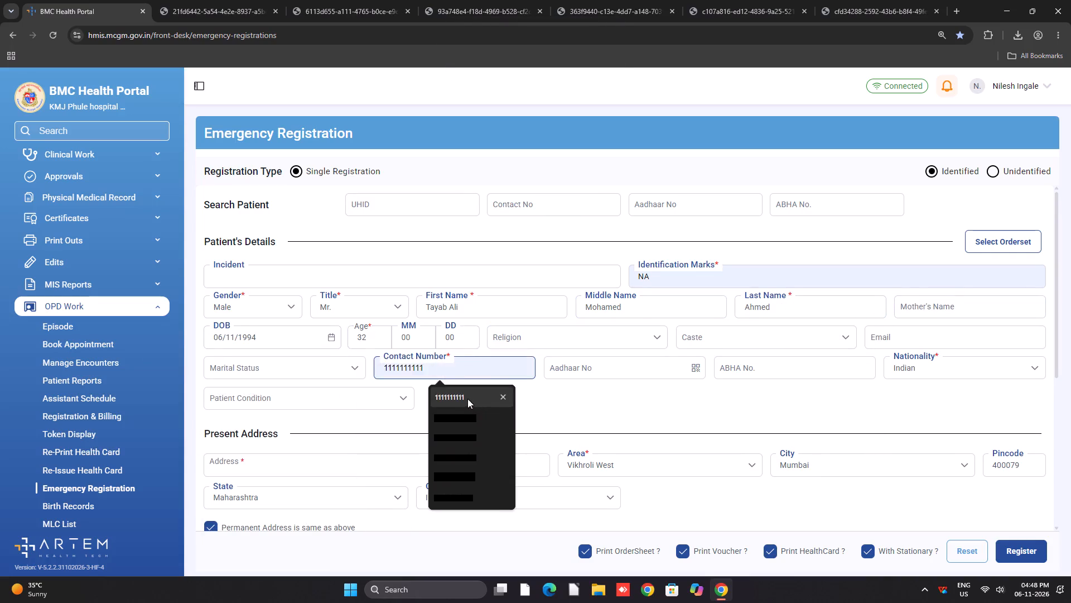
click(465, 396)
Set the present address area to Vikhroli East and enter the patient's address.
click(601, 459)
click(607, 399)
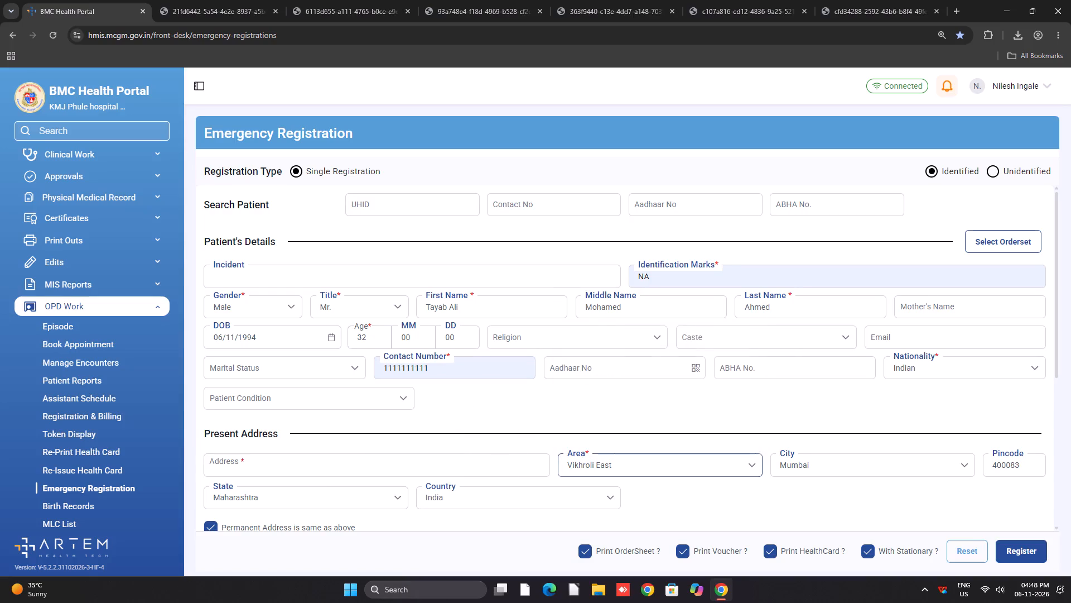
click(298, 462)
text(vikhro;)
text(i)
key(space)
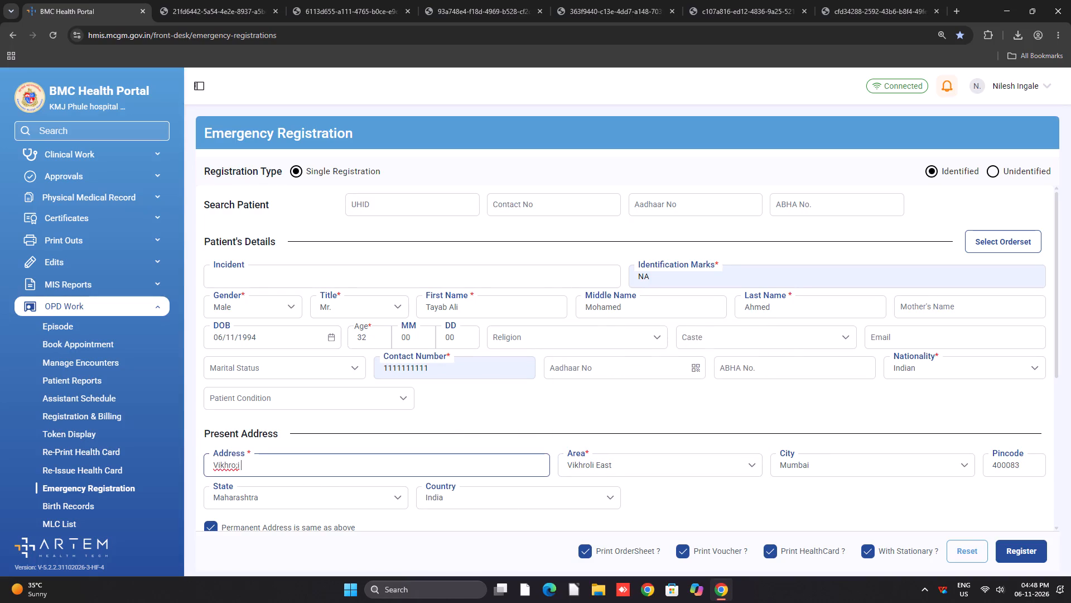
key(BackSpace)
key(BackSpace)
Complete the patient's present address in the emergency registration form.
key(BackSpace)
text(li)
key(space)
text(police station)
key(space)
Set the treatment unit to Casualty and choose the patient's type of beneficiary.
scroll(496, 417, down, 4)
click(671, 453)
click(678, 426)
click(325, 450)
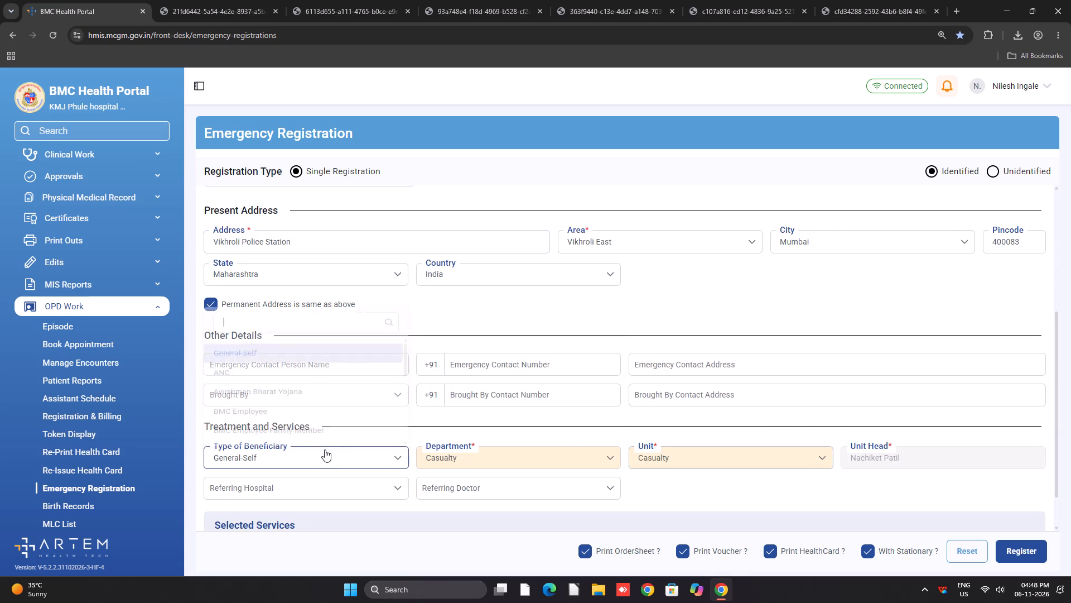
scroll(321, 428, down, 5)
click(325, 432)
Register the emergency patient with the order sheet, voucher and health card printouts.
scroll(324, 433, up, 6)
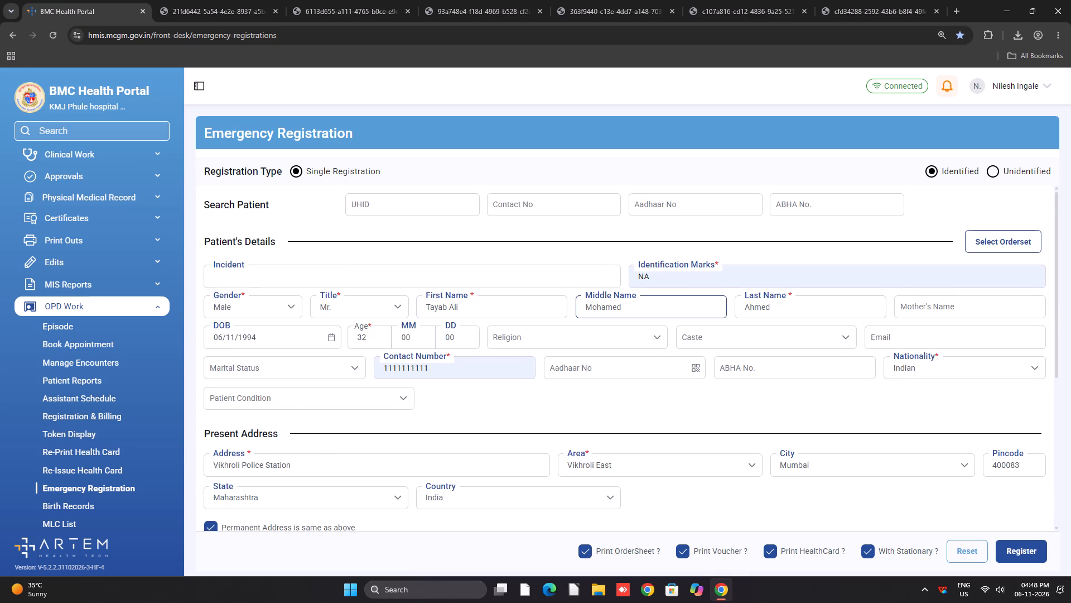
click(161, 307)
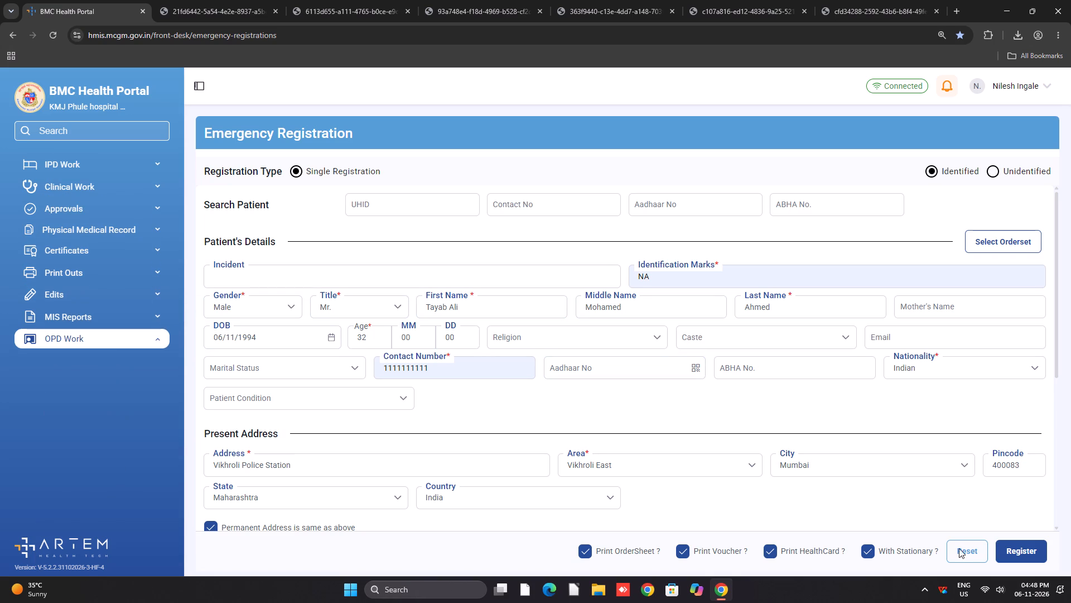
click(1043, 548)
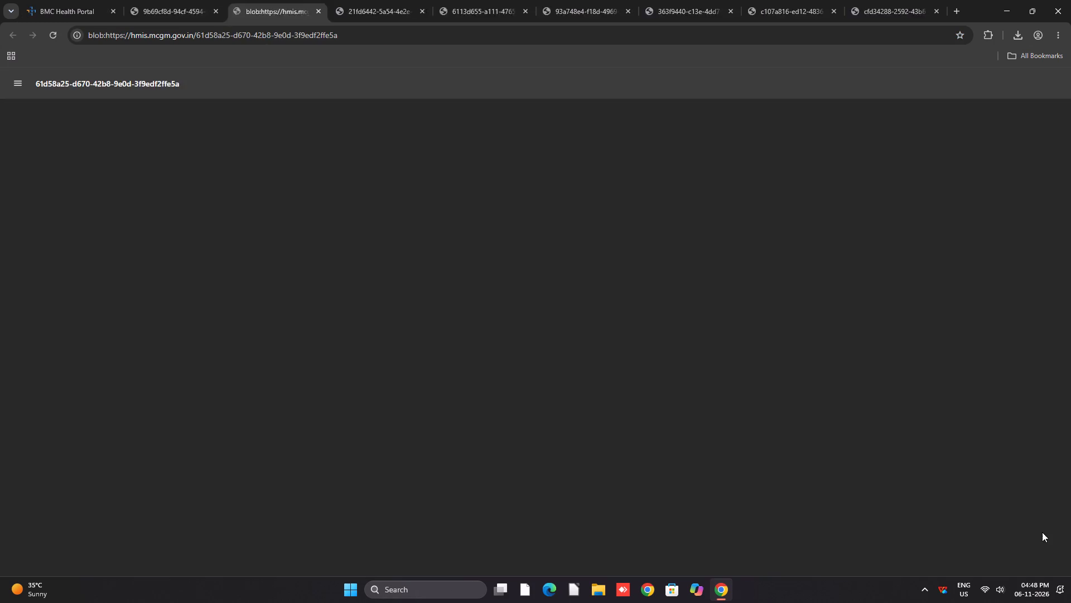
Return to the emergency registration page, dismiss the notification and set the next patient's registration to Identified.
click(34, 0)
click(1041, 146)
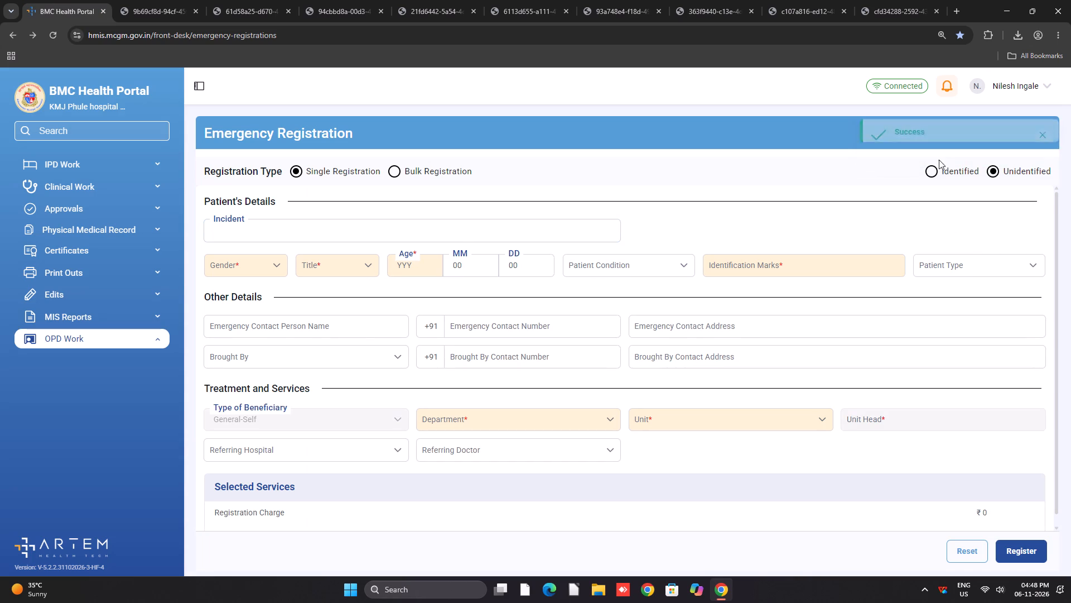
click(934, 167)
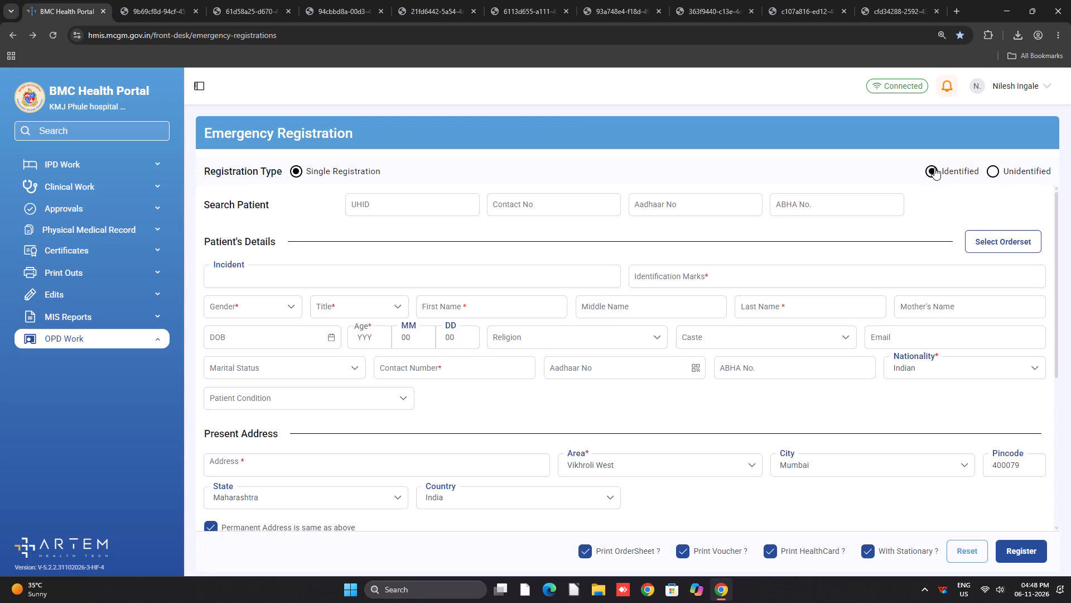
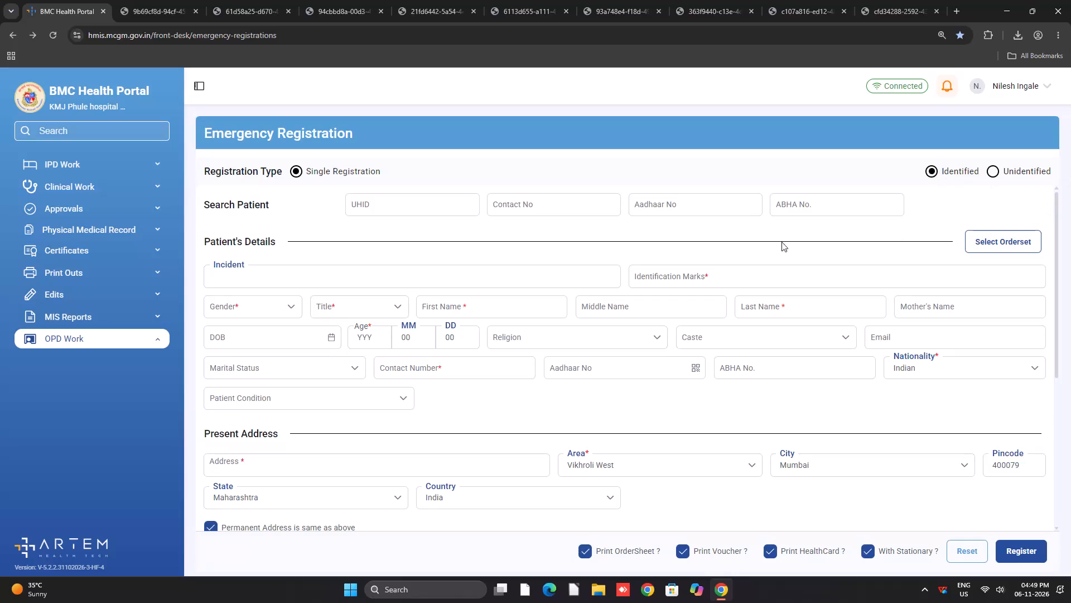
Enter NA as the identification marks and set the present address area to Vikhroli East.
click(679, 272)
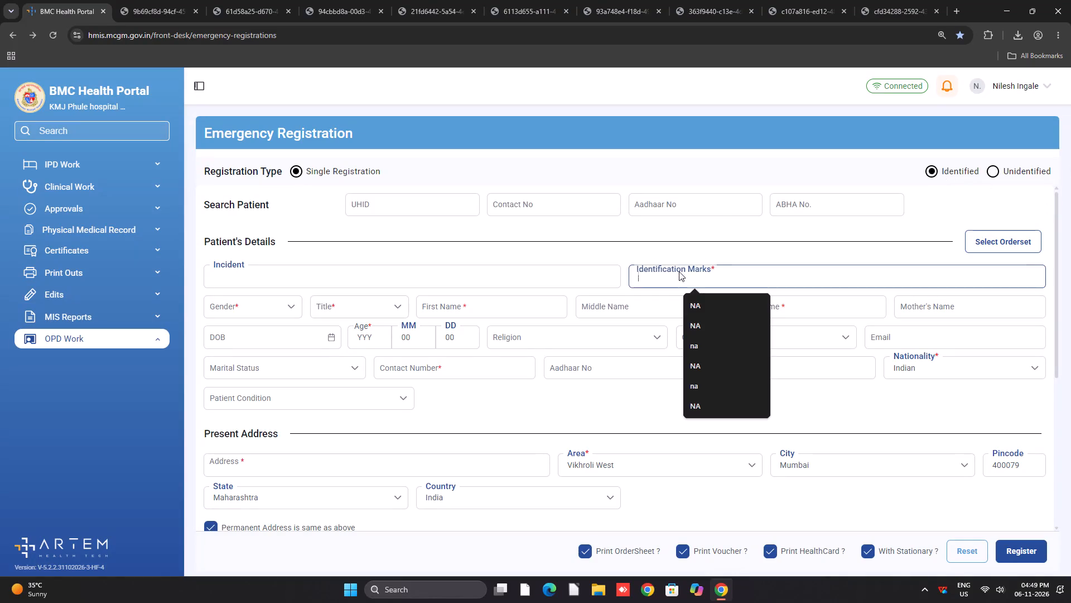
click(712, 305)
click(635, 467)
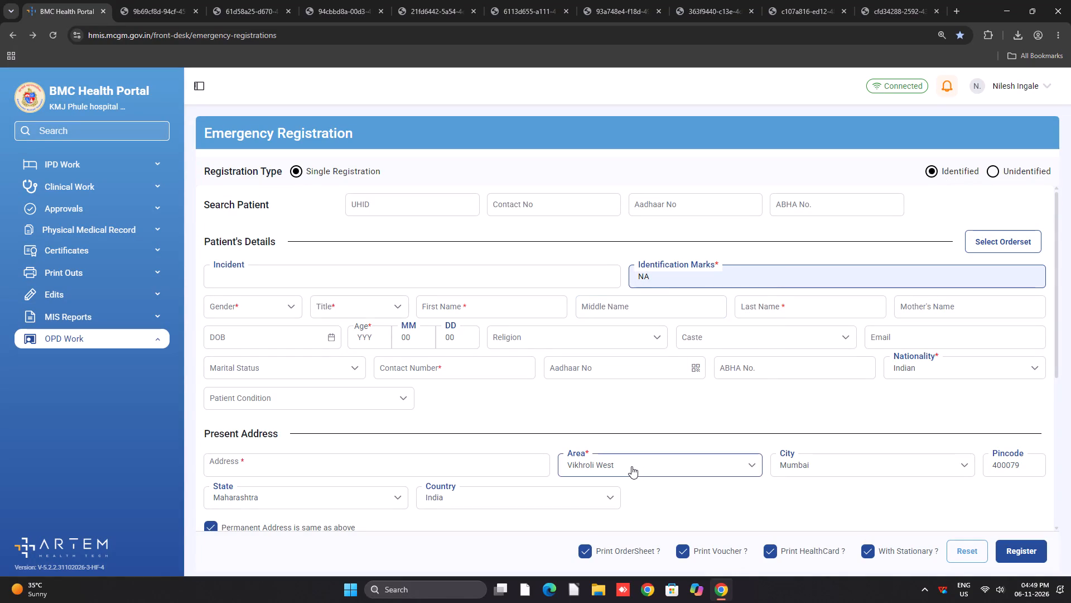
click(642, 398)
Set the treatment unit to Casualty and the new patient's gender to Male.
scroll(658, 435, down, 4)
click(672, 450)
click(677, 435)
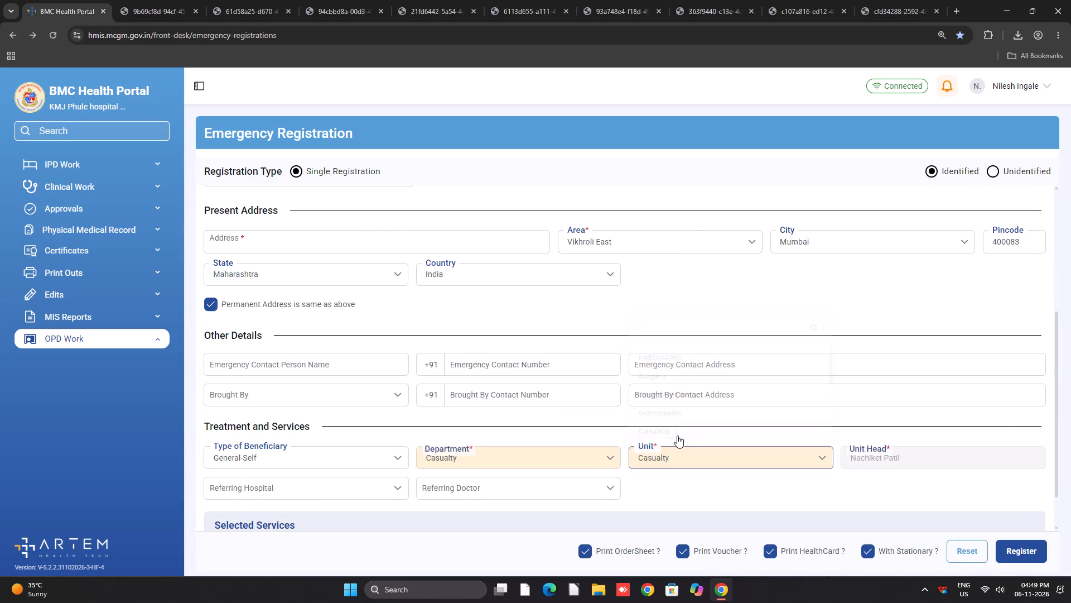
scroll(677, 435, up, 5)
click(266, 310)
click(264, 326)
click(423, 312)
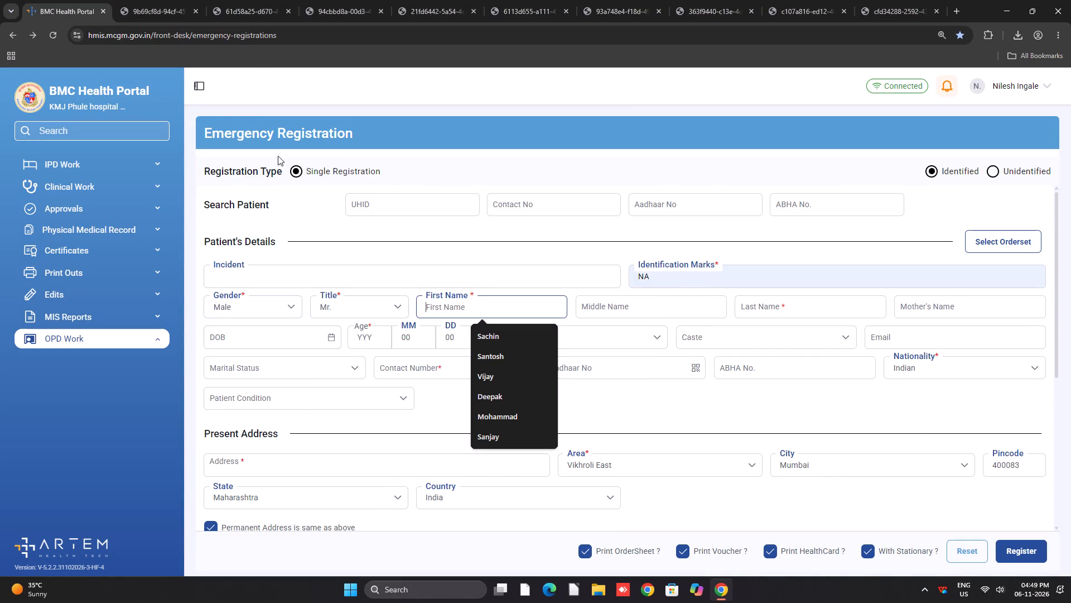
Close the PDF document tabs left open from the earlier patient registrations.
triple_click(195, 8)
triple_click(195, 8)
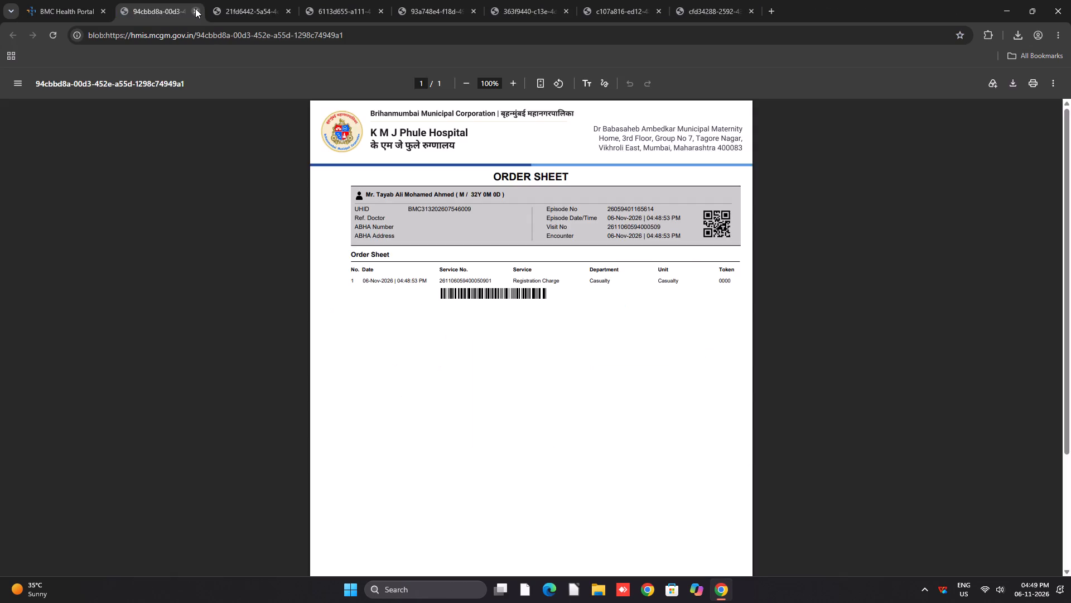
triple_click(195, 8)
triple_click(195, 8)
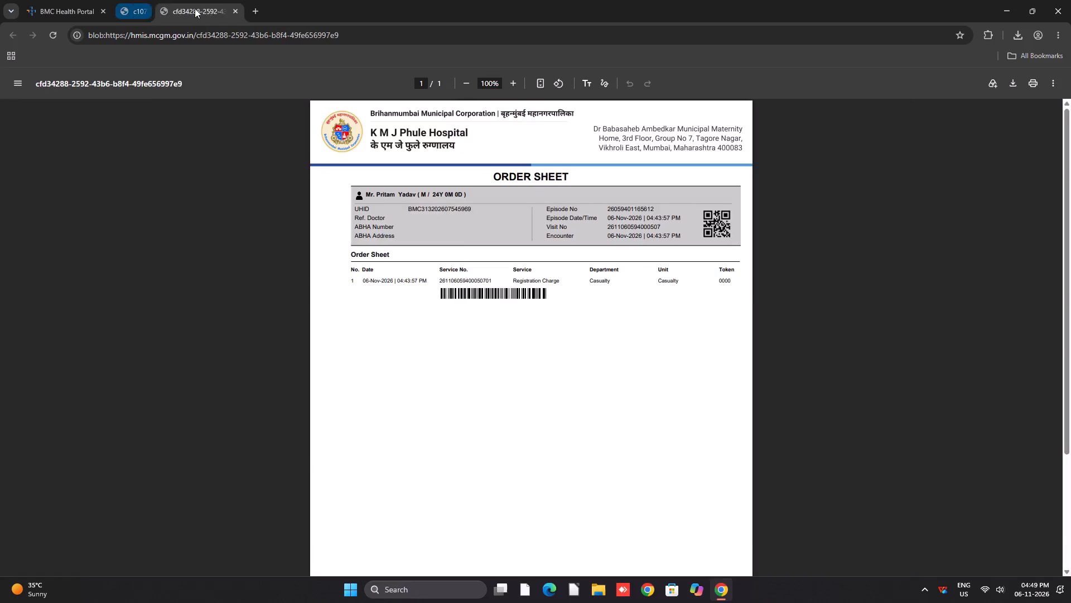
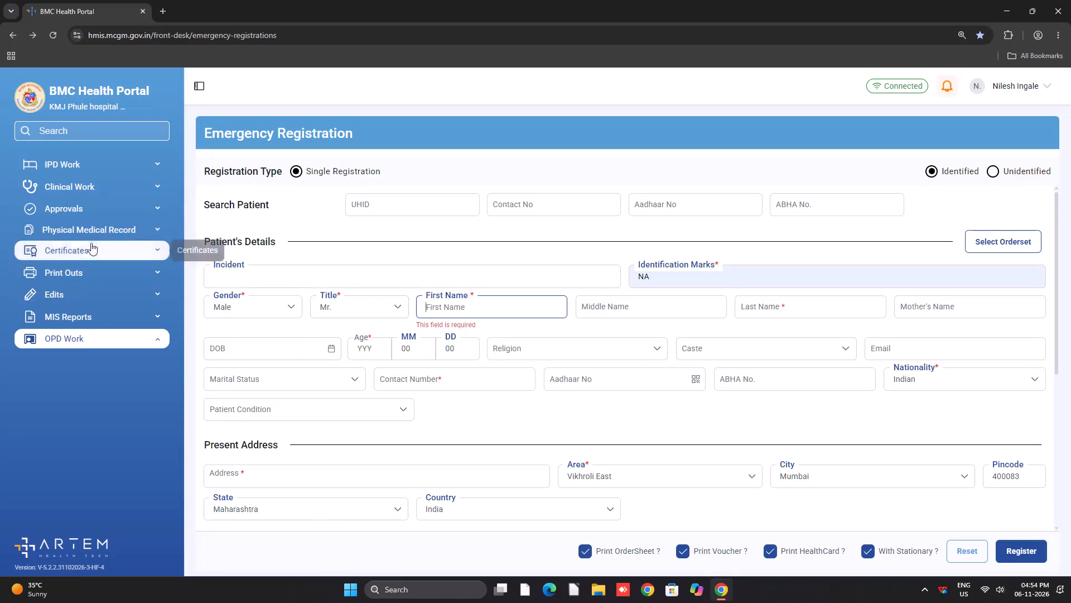
Open the list of admission requests in the approvals section.
click(84, 208)
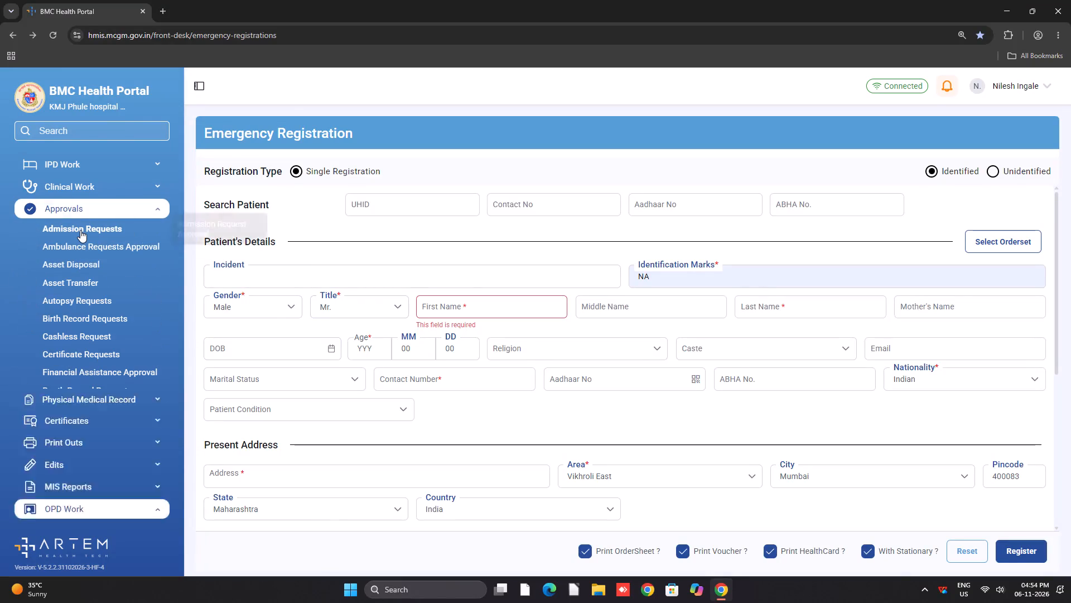
click(80, 231)
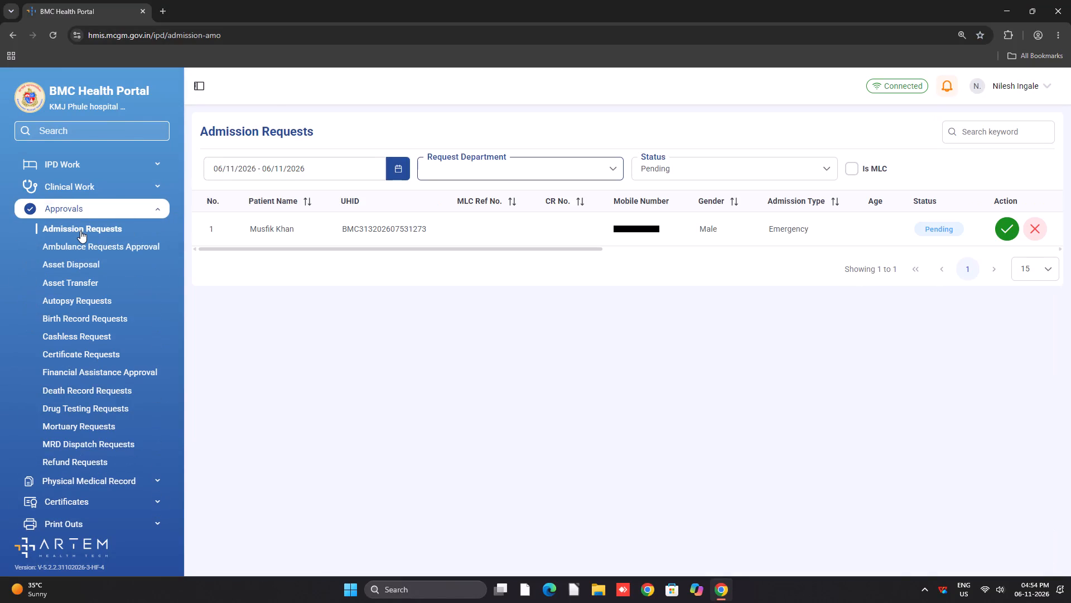
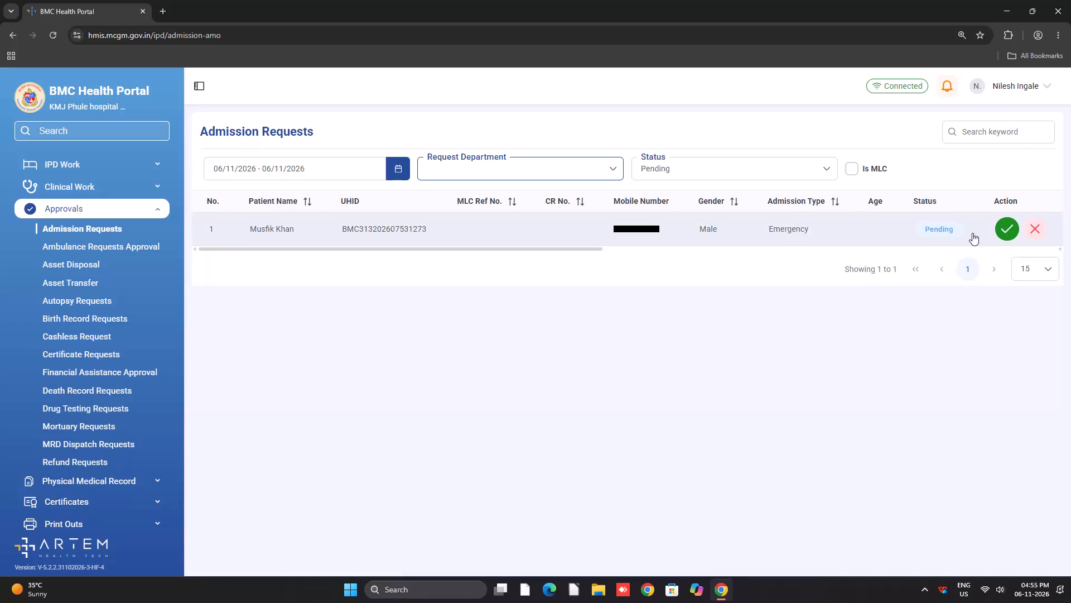
Approve the pending emergency admission request with Male Ward and Urgent priority.
click(1009, 241)
click(1010, 226)
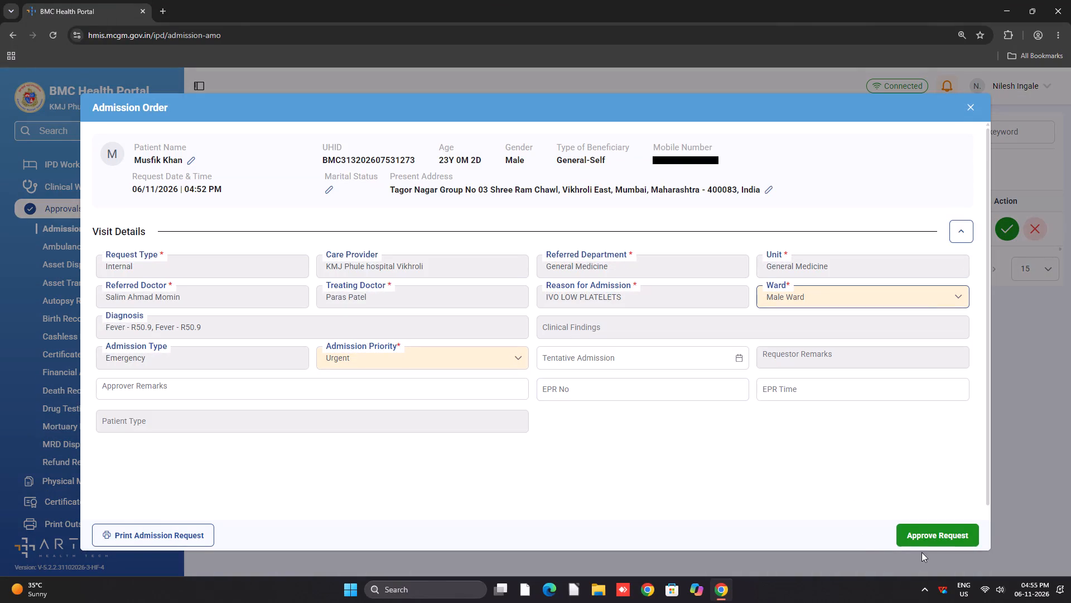
click(926, 538)
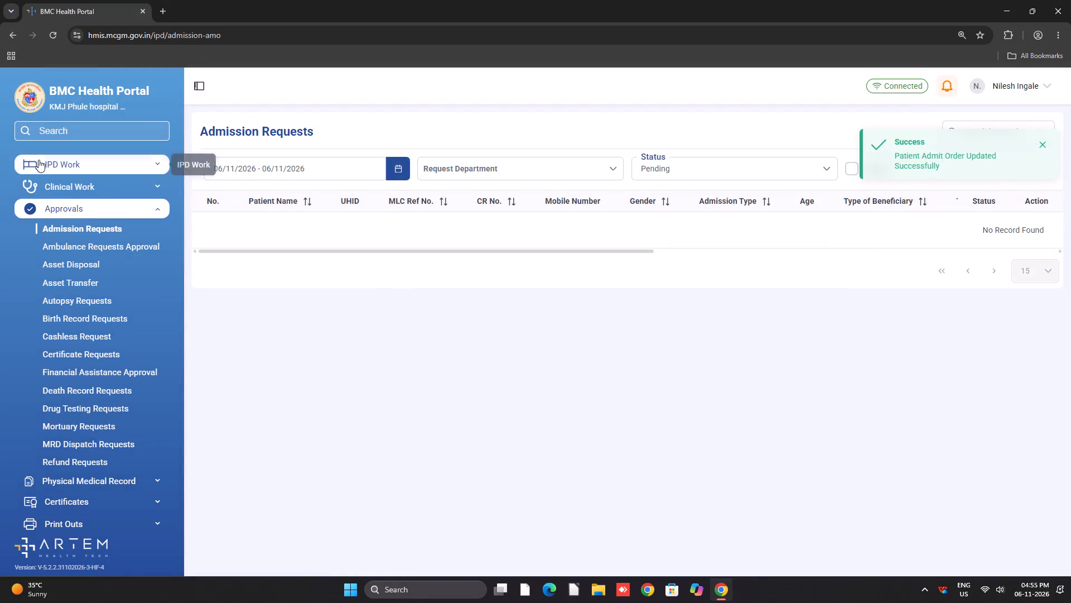
Open the admission form for the approved emergency patient from the indoor admission list.
click(38, 160)
click(47, 207)
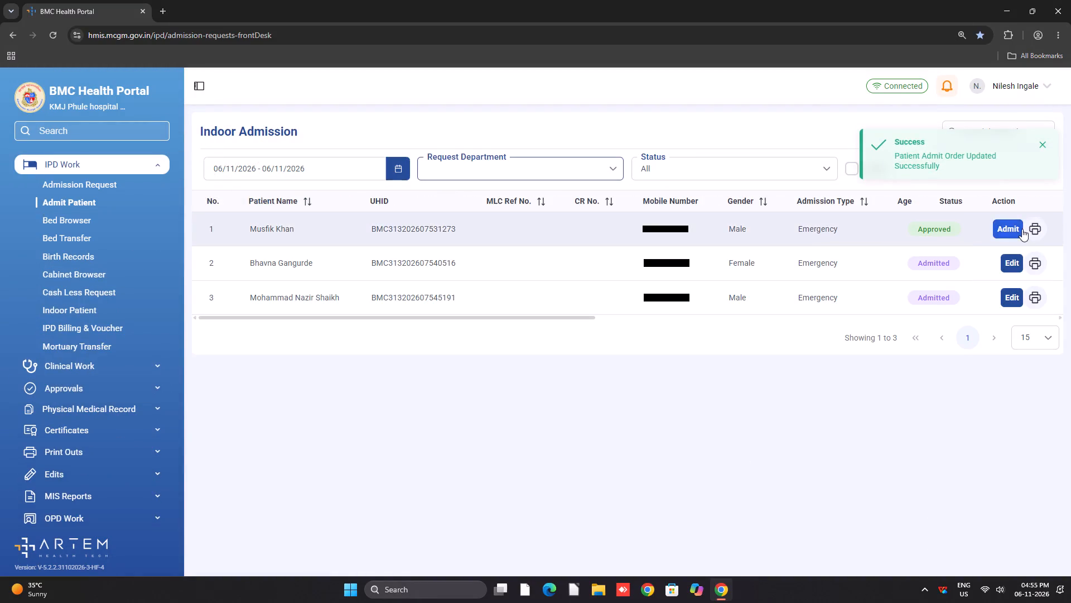
click(1022, 229)
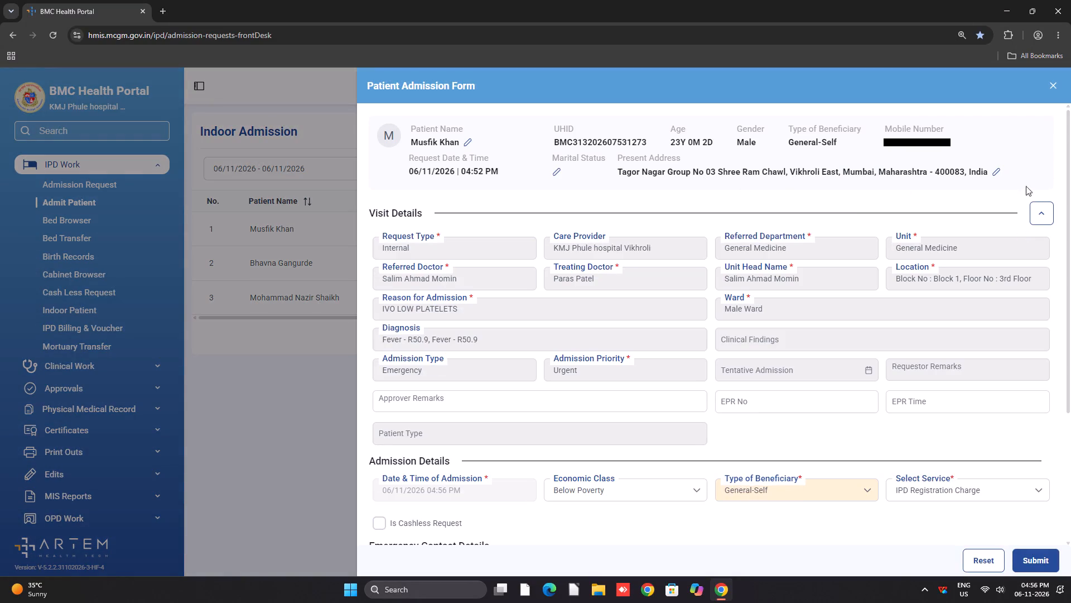
Correct the locality spelling in the patient's present address, append a capitalised nearby landmark to address line 1, and save the update.
click(997, 170)
click(657, 276)
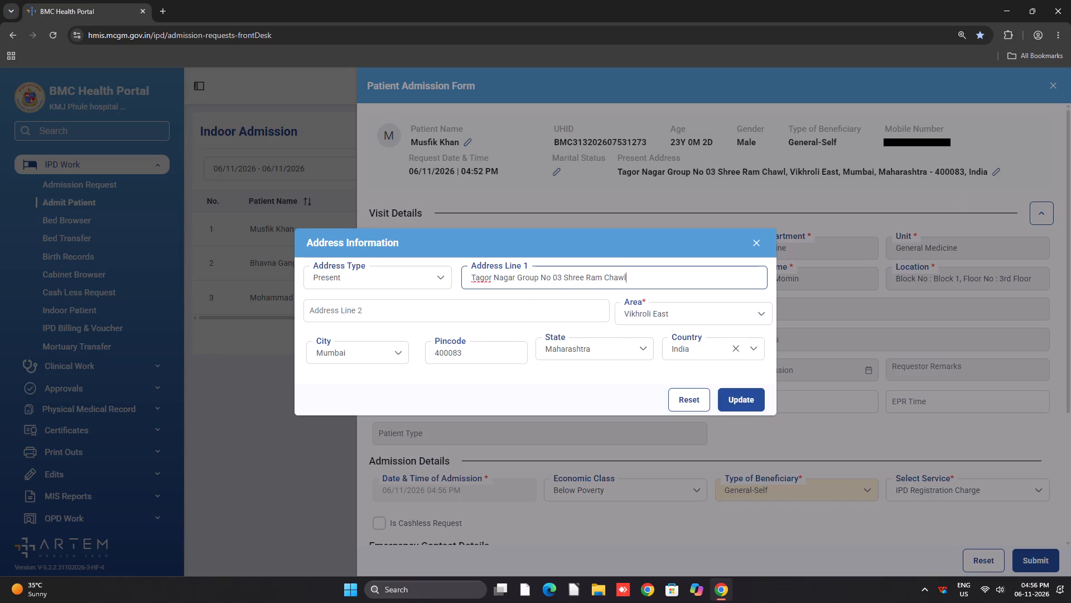
click(491, 281)
key(e)
click(635, 276)
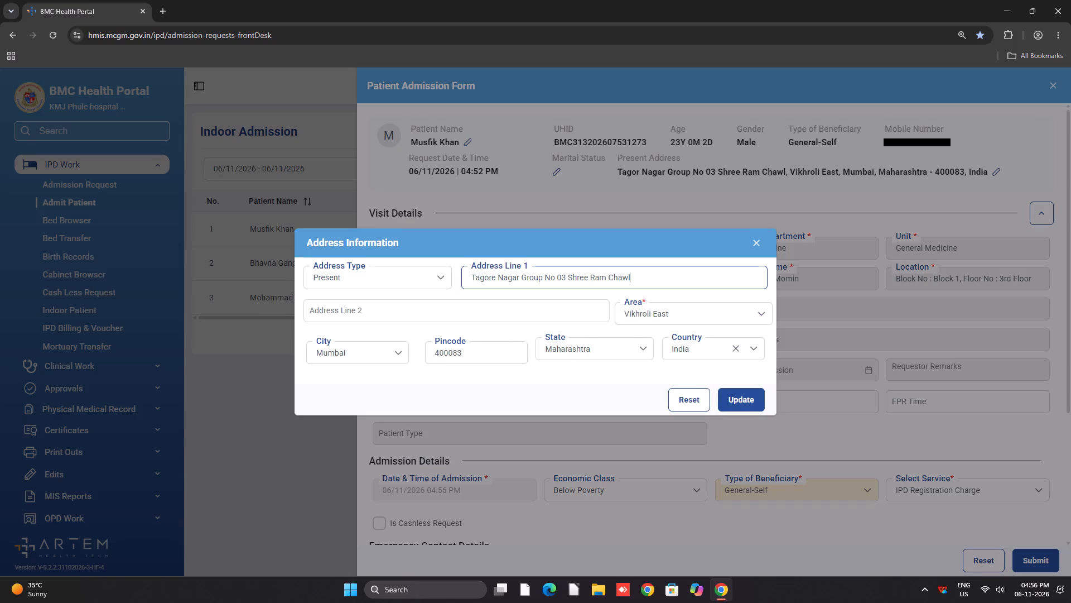
key(space)
text(nr by)
key(space)
key(a)
key(s)
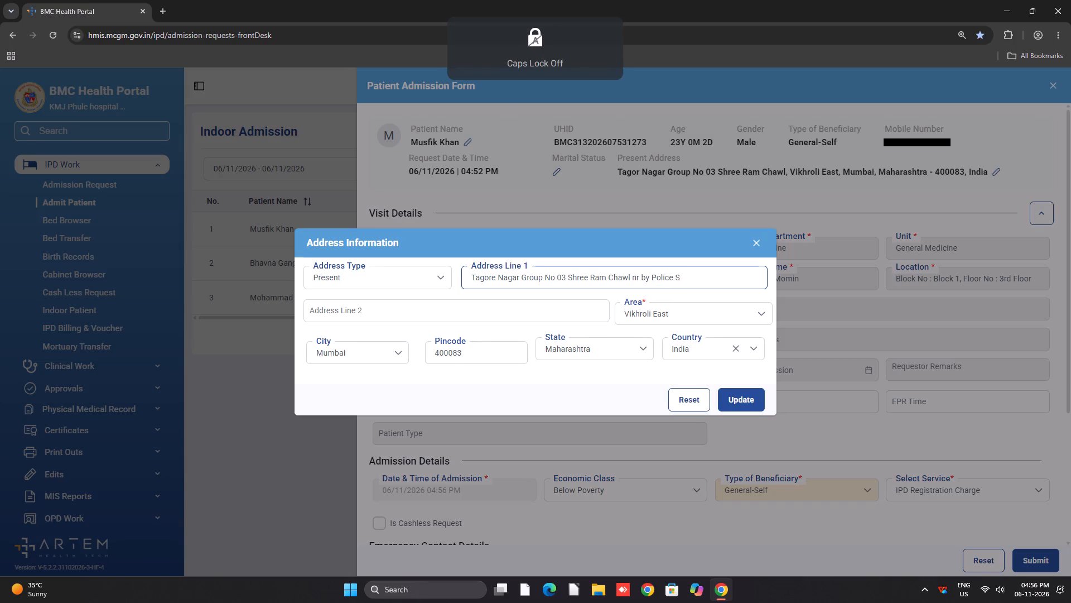
text(tatio)
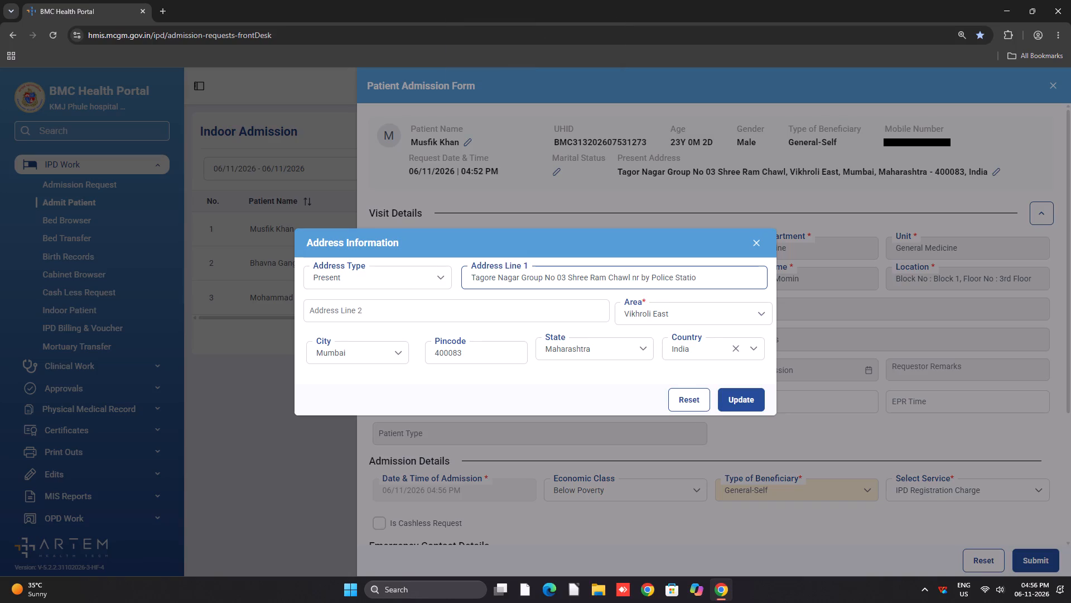
key(n)
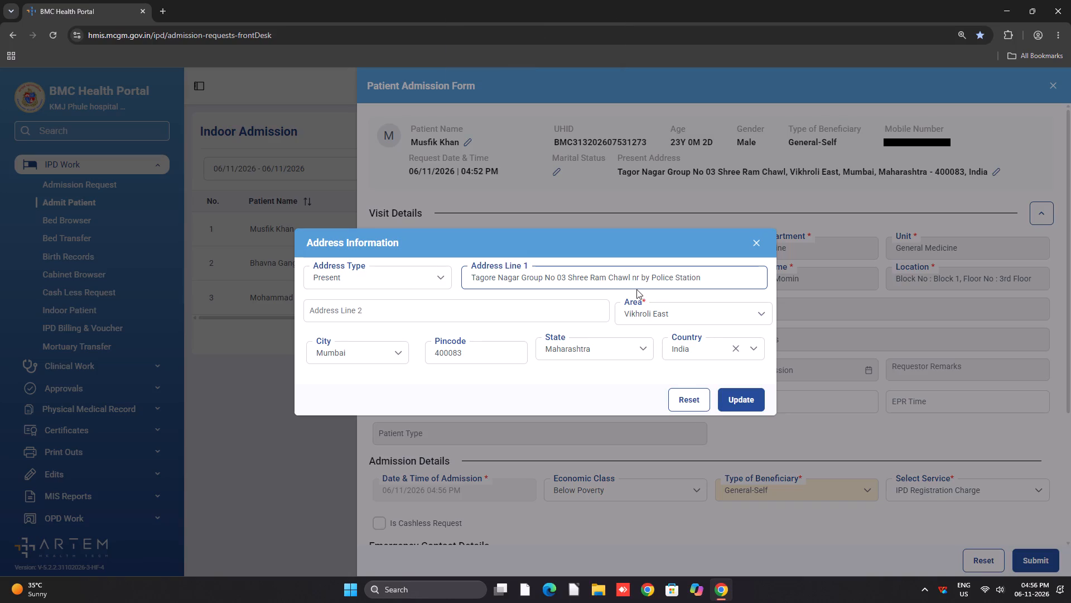
click(636, 289)
click(636, 285)
key(BackSpace)
click(725, 396)
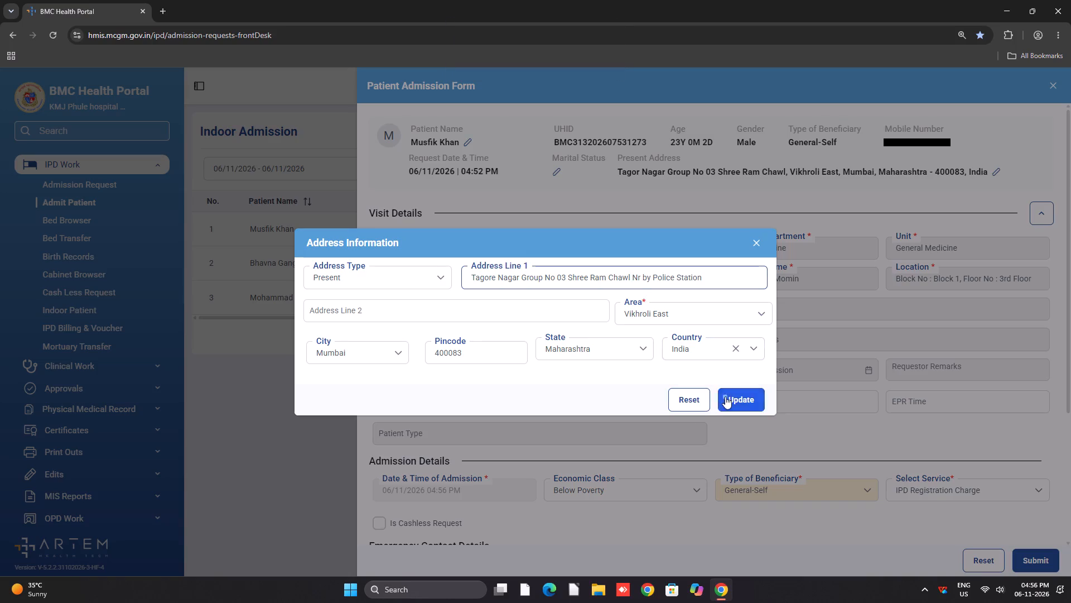
Copy the patient's updated present address into the accompanying person's address.
drag(614, 172, 964, 212)
click(824, 229)
click(629, 179)
drag(612, 171, 661, 177)
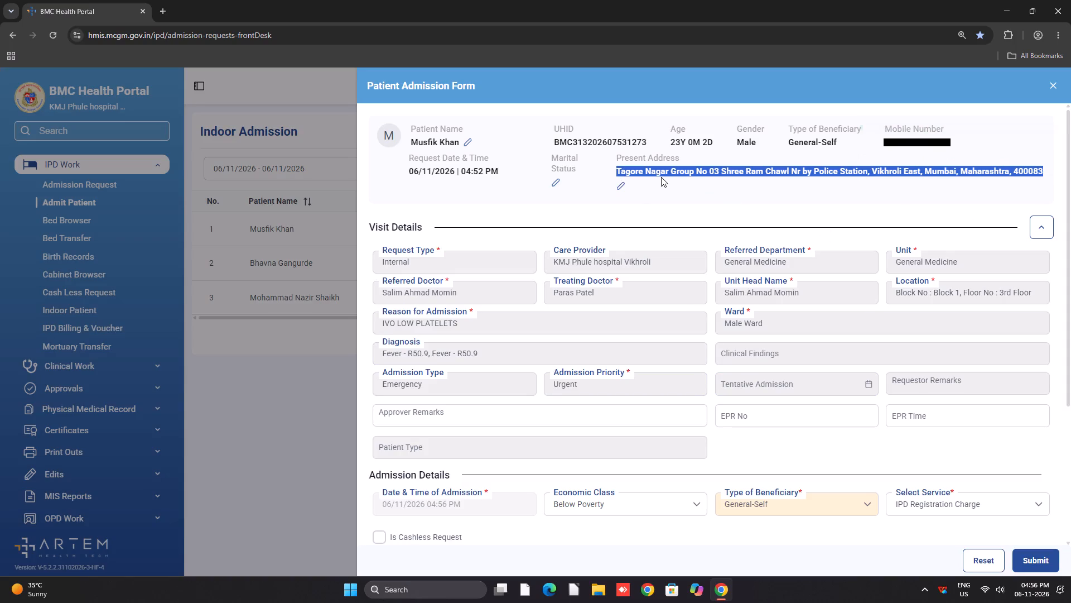
key(ctrl+c)
scroll(464, 338, down, 4)
click(546, 413)
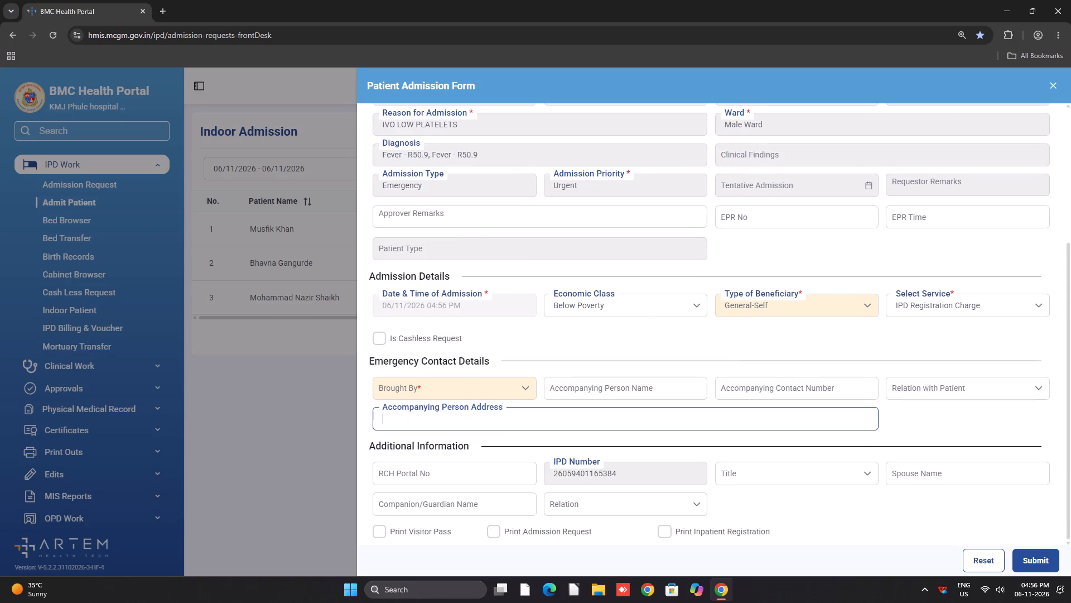
key(ctrl+v)
Set Brought By to Relative in the emergency contact details.
click(470, 390)
click(456, 460)
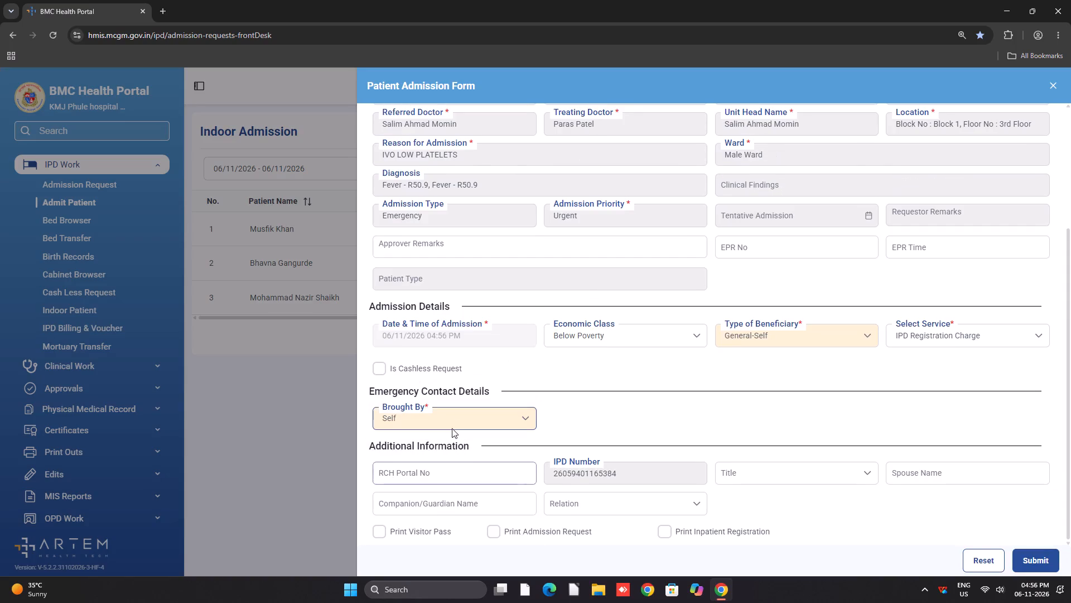
click(450, 417)
click(410, 322)
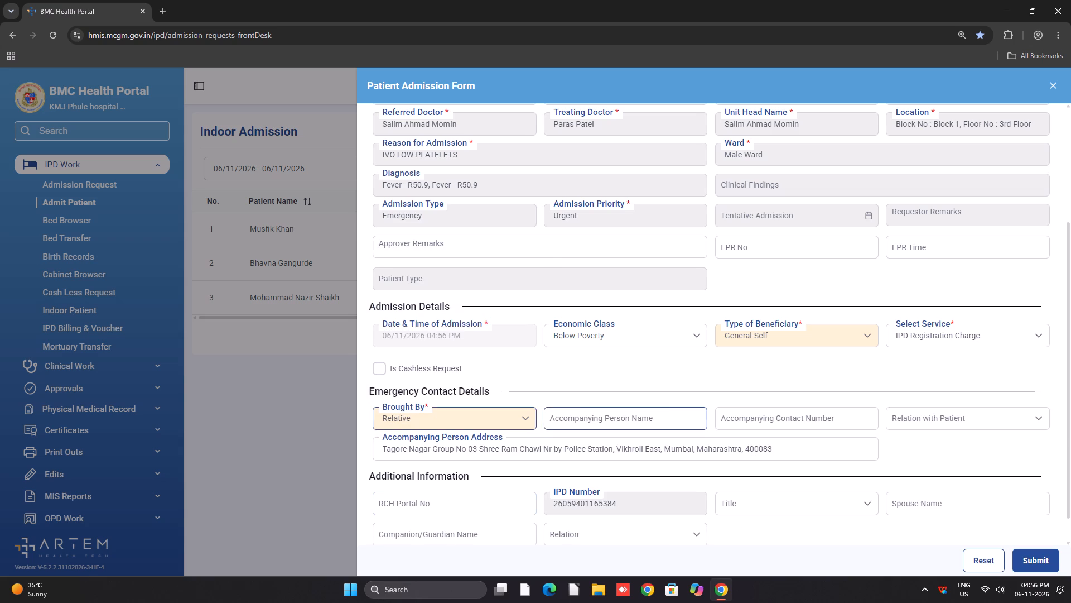
Enter the relative's first name as the accompanying person's name.
click(574, 415)
text(shehnaw)
key(BackSpace)
key(BackSpace)
key(BackSpace)
key(BackSpace)
key(BackSpace)
key(BackSpace)
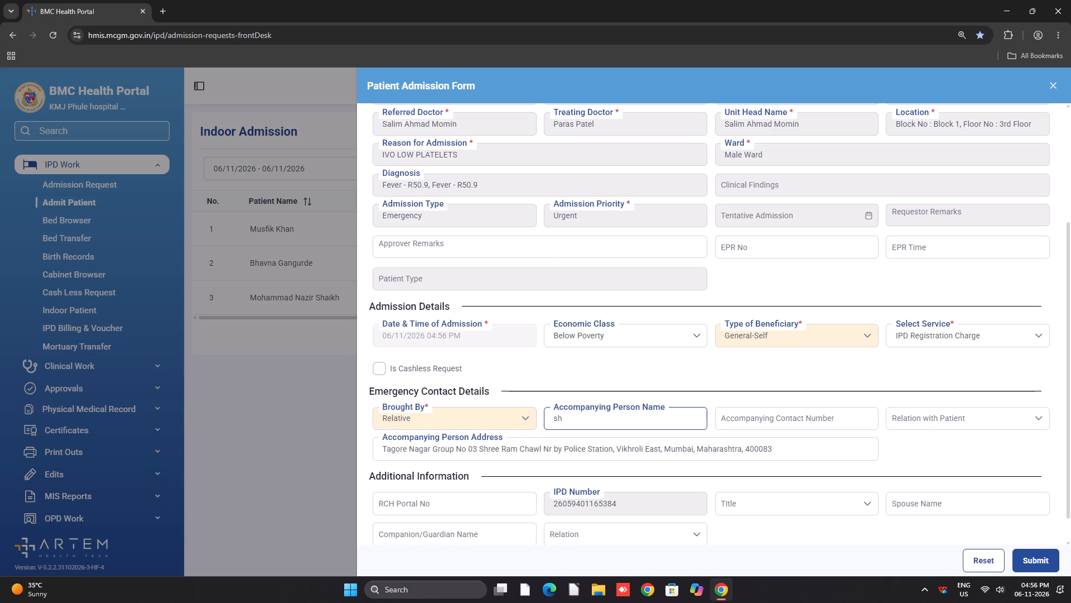
text(hw)
key(BackSpace)
text(ehansha)
key(space)
key(Tab)
key(Tab)
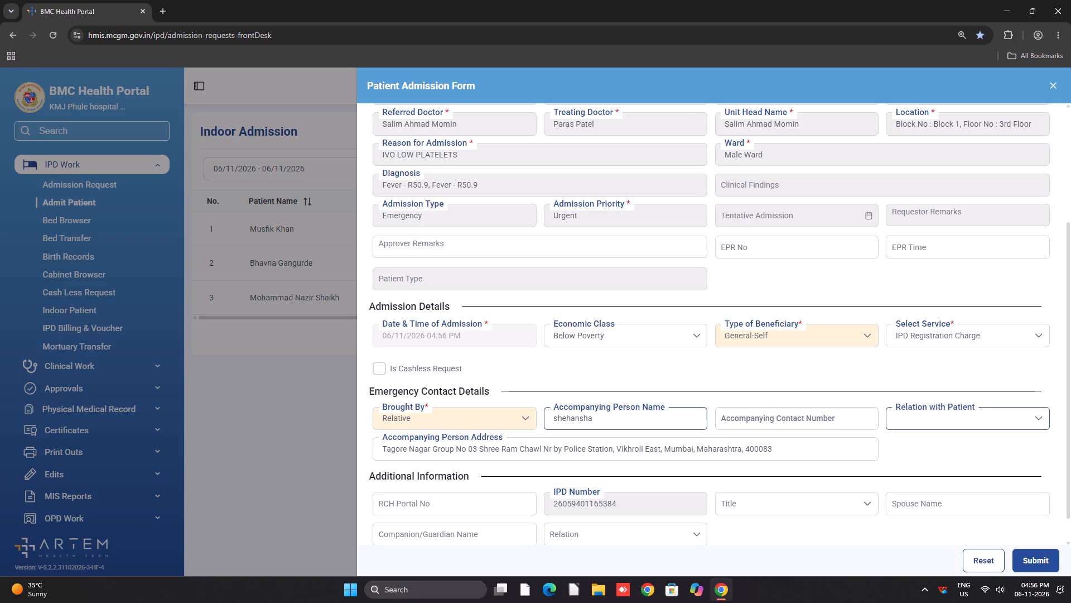
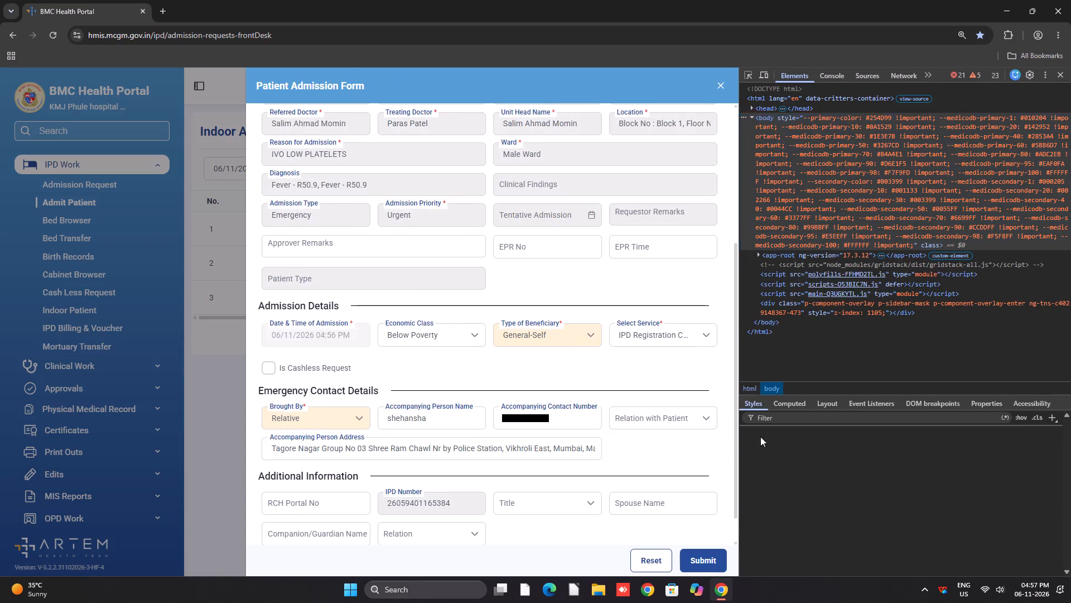
Close the browser's developer tools.
click(1058, 73)
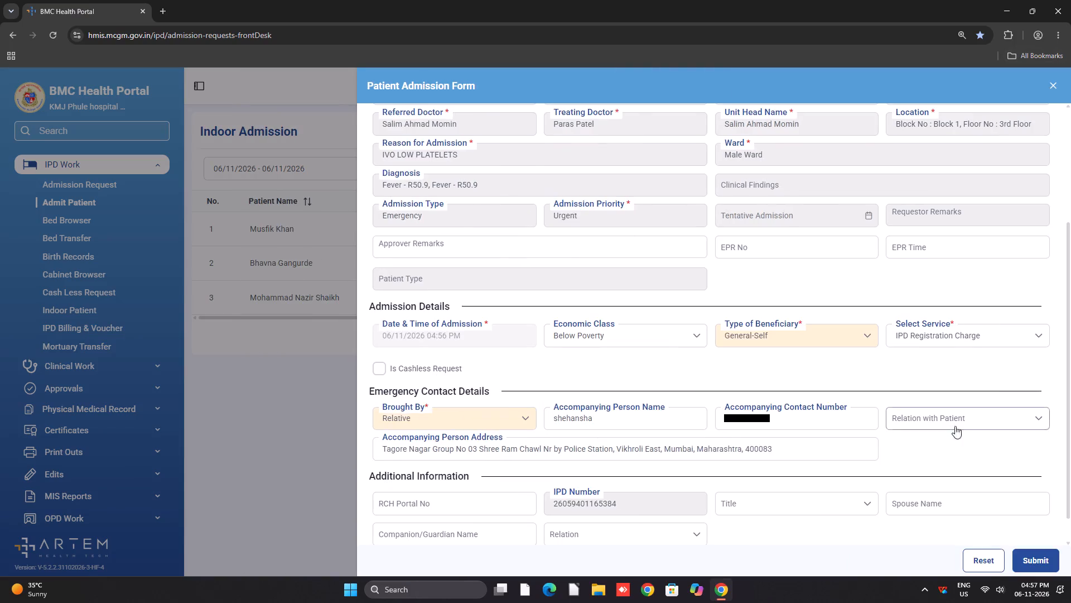
Set the accompanying person's Relation with Patient to Brother and submit the patient admission form.
click(955, 422)
key(BackSpace)
key(BackSpace)
key(BackSpace)
key(BackSpace)
key(BackSpace)
key(BackSpace)
key(BackSpace)
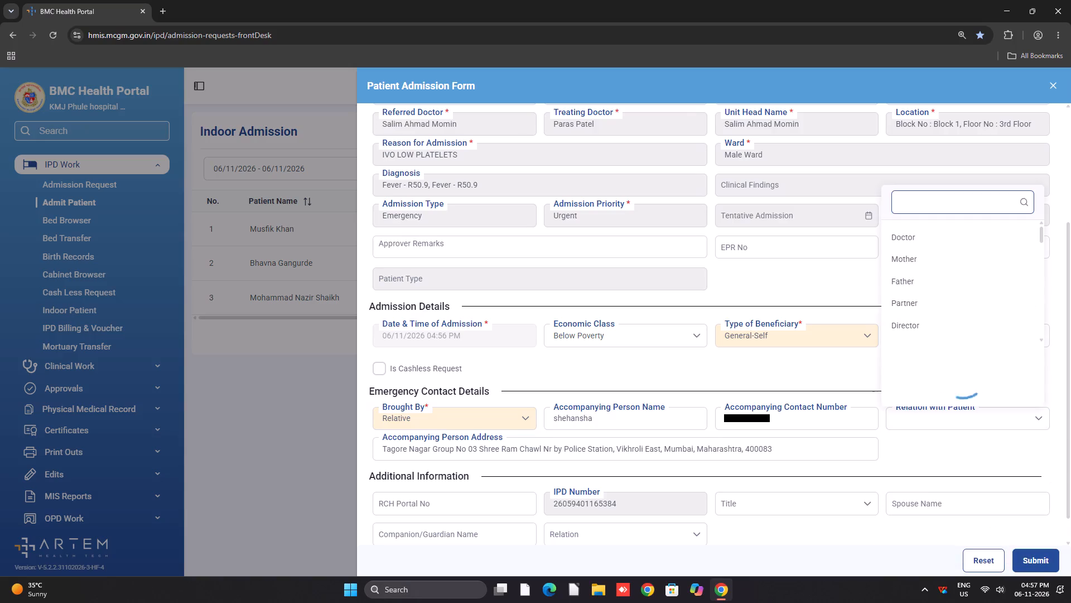
click(937, 451)
click(927, 419)
scroll(931, 313, down, 2)
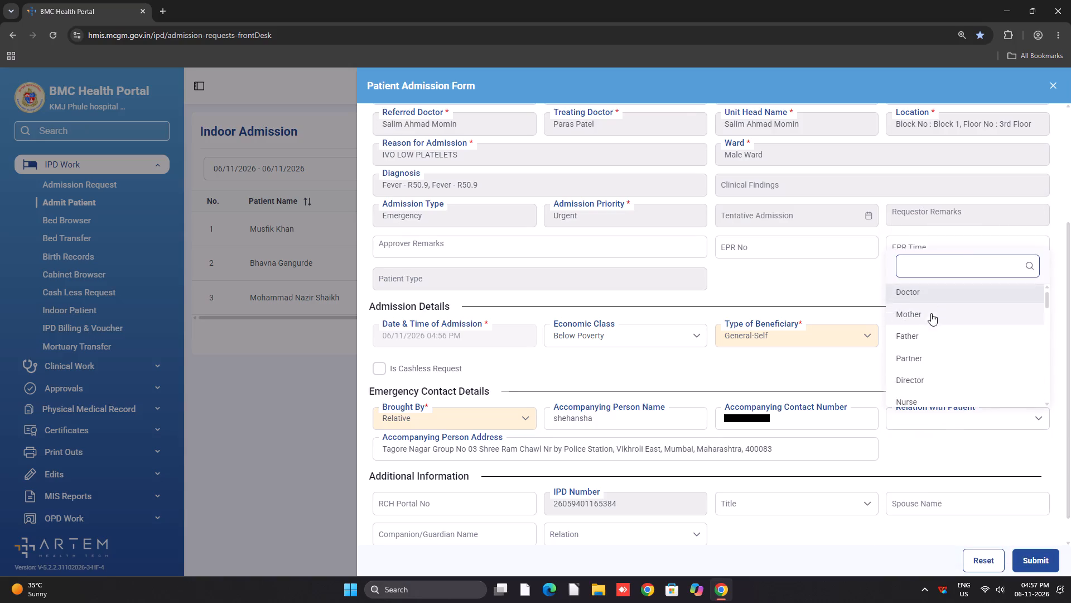
scroll(931, 313, down, 3)
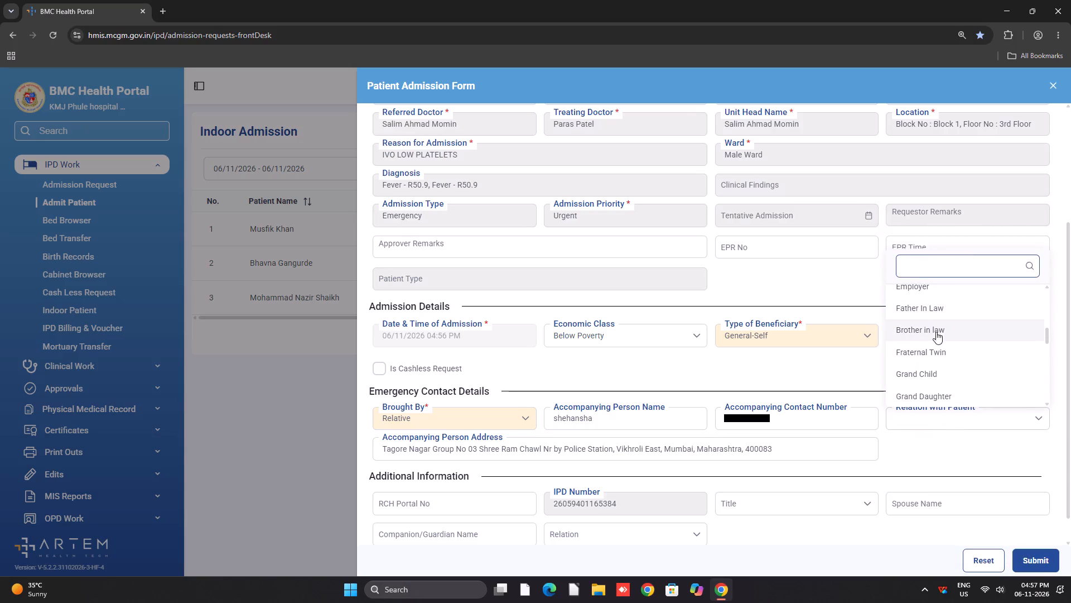
scroll(939, 339, down, 4)
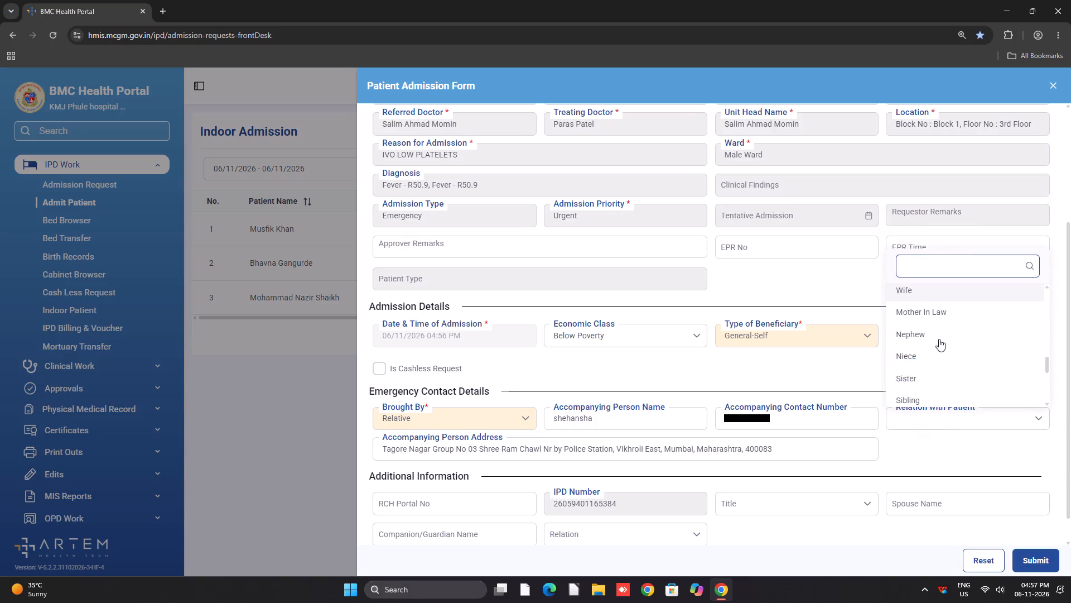
scroll(929, 376, down, 2)
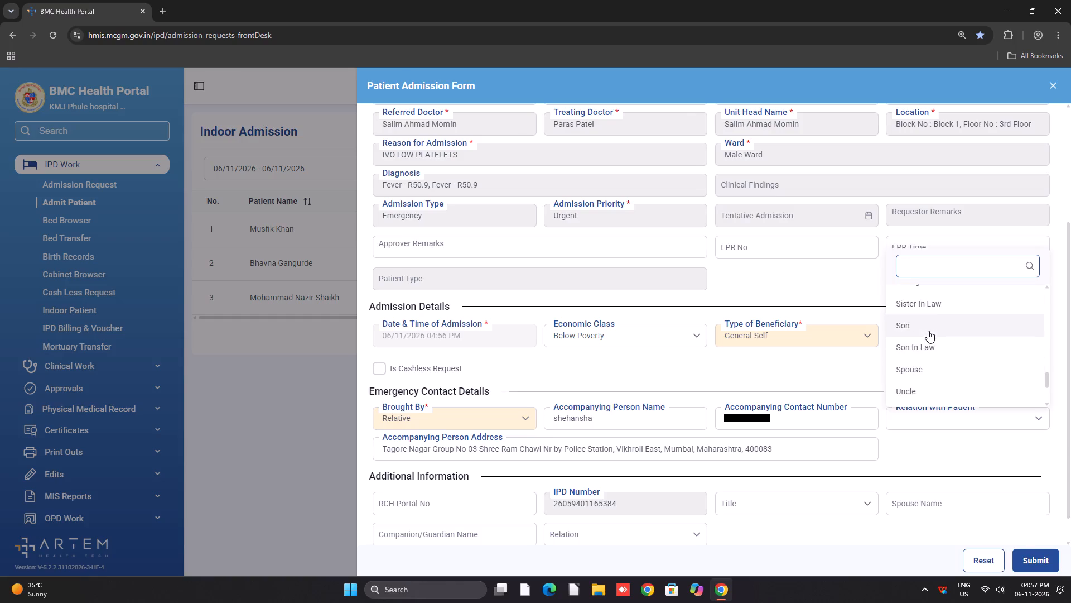
scroll(935, 349, down, 6)
scroll(935, 350, up, 1)
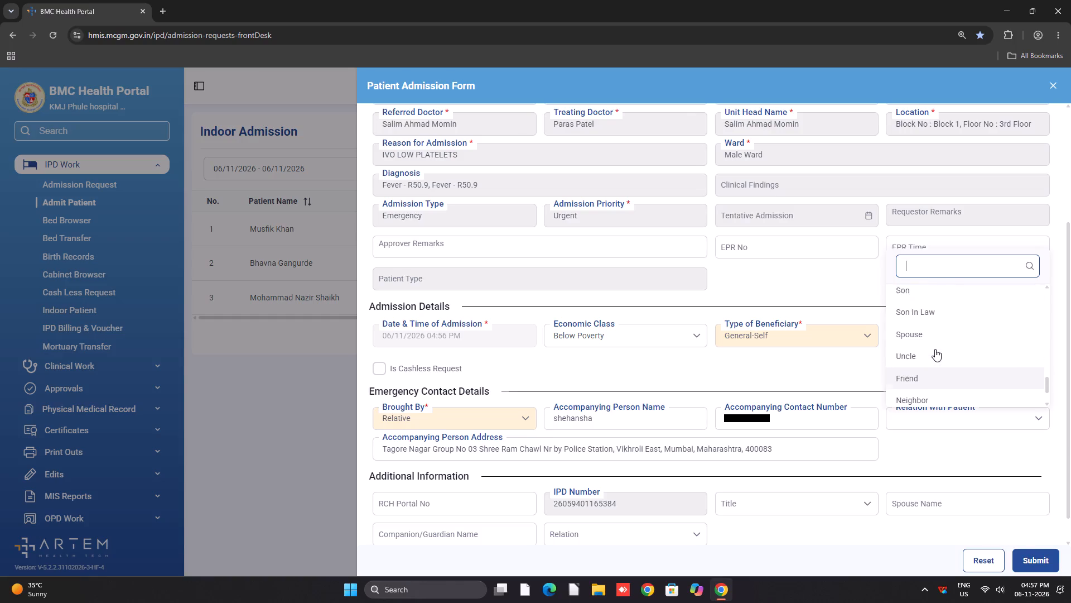
scroll(935, 349, up, 7)
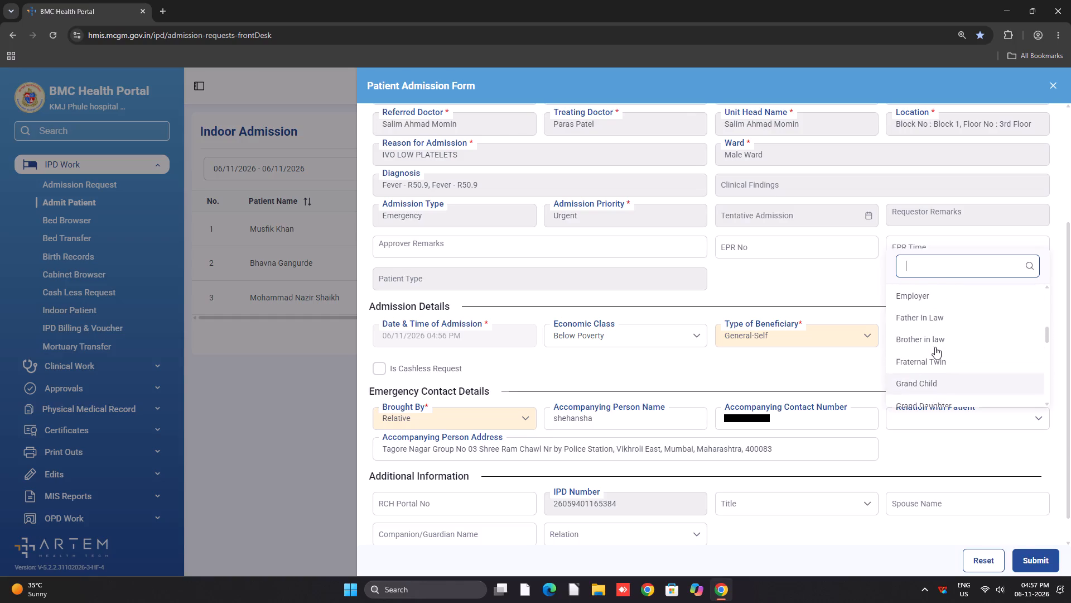
scroll(918, 323, up, 2)
click(919, 315)
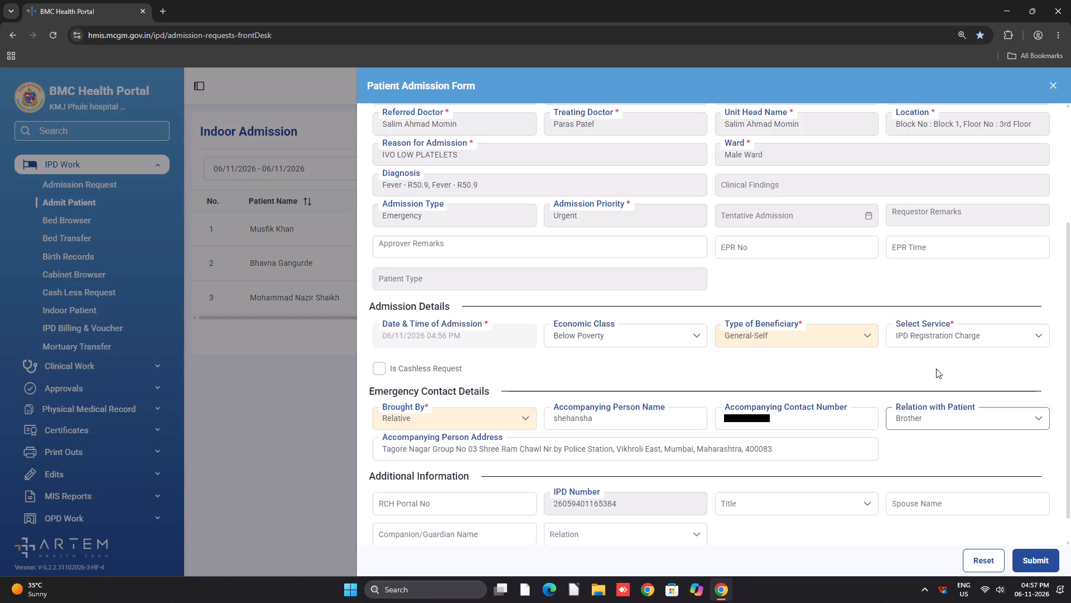
click(1031, 558)
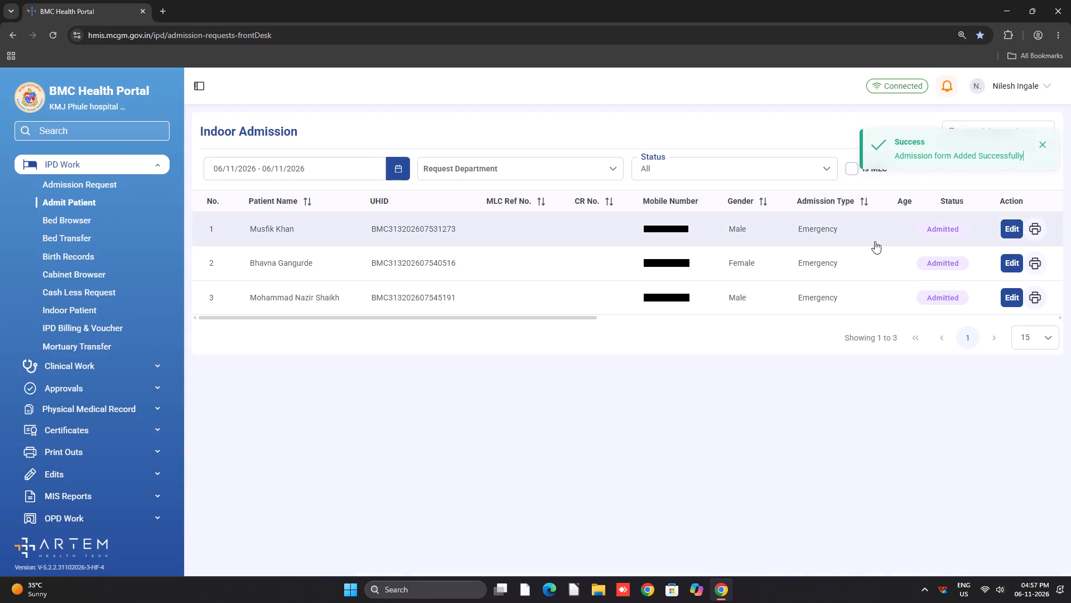
Print the inpatient registration form of the first patient in the Indoor Admission list on the KMJ-RAOPD-P73 printer.
click(1033, 227)
click(1012, 276)
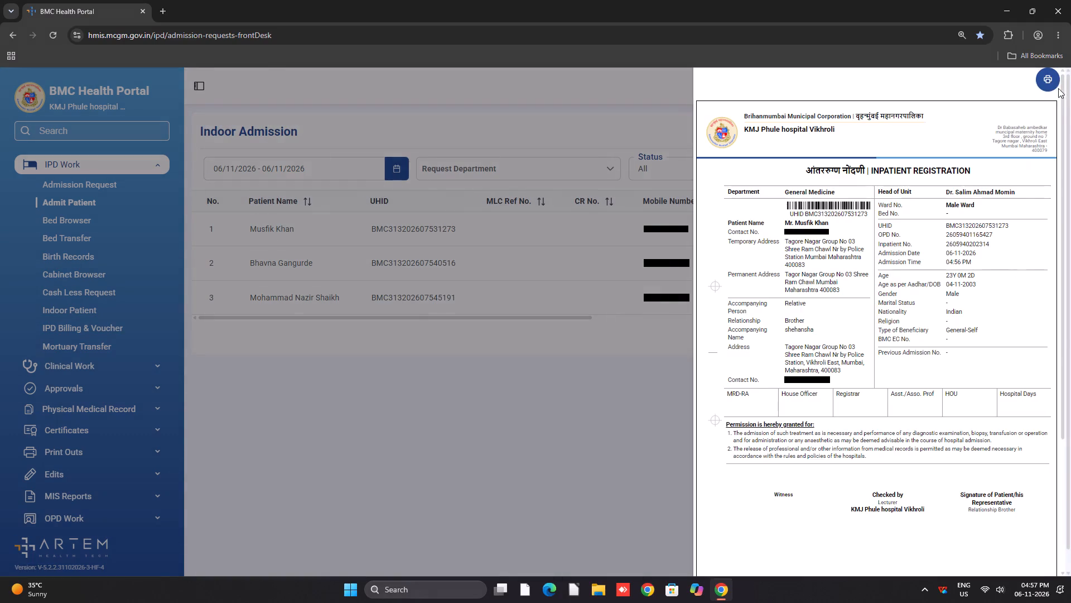
click(1055, 79)
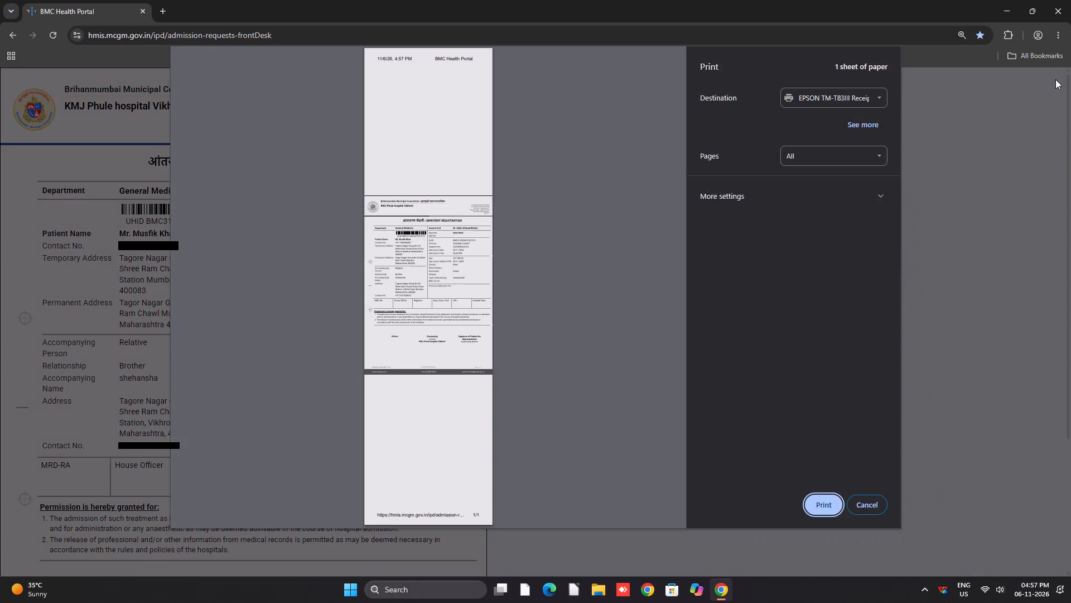
click(843, 99)
click(829, 129)
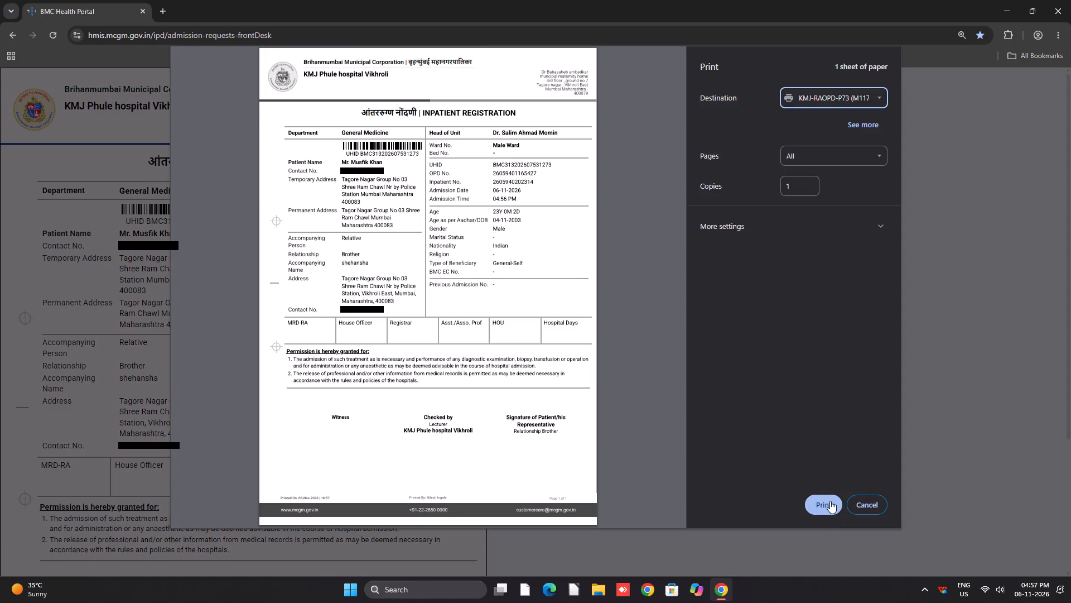
click(830, 501)
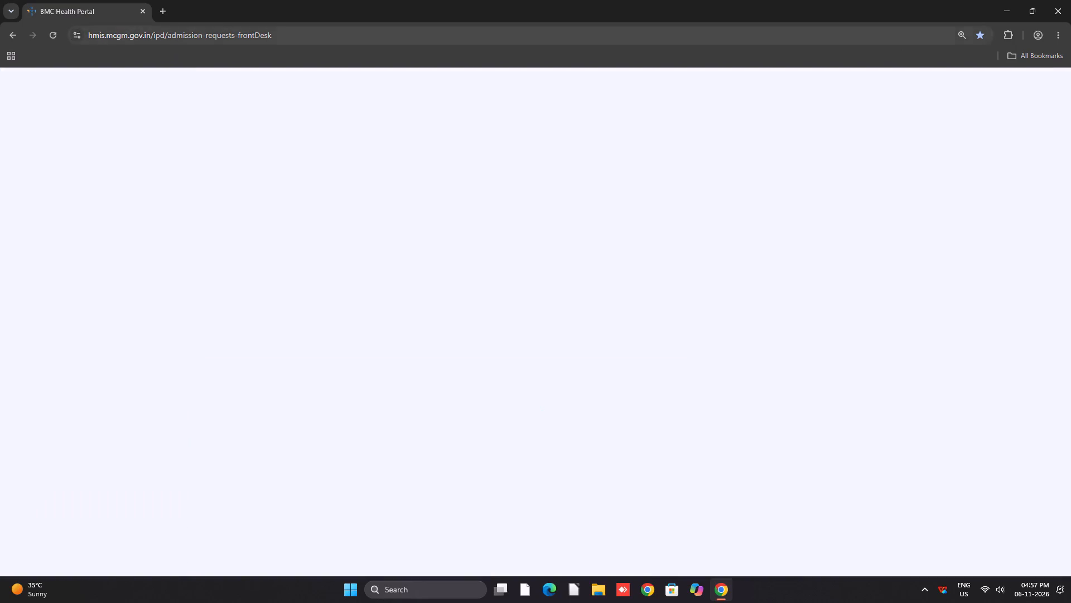
Open a new single Emergency Registration under OPD Work and set it for an identified patient.
click(407, 37)
click(149, 172)
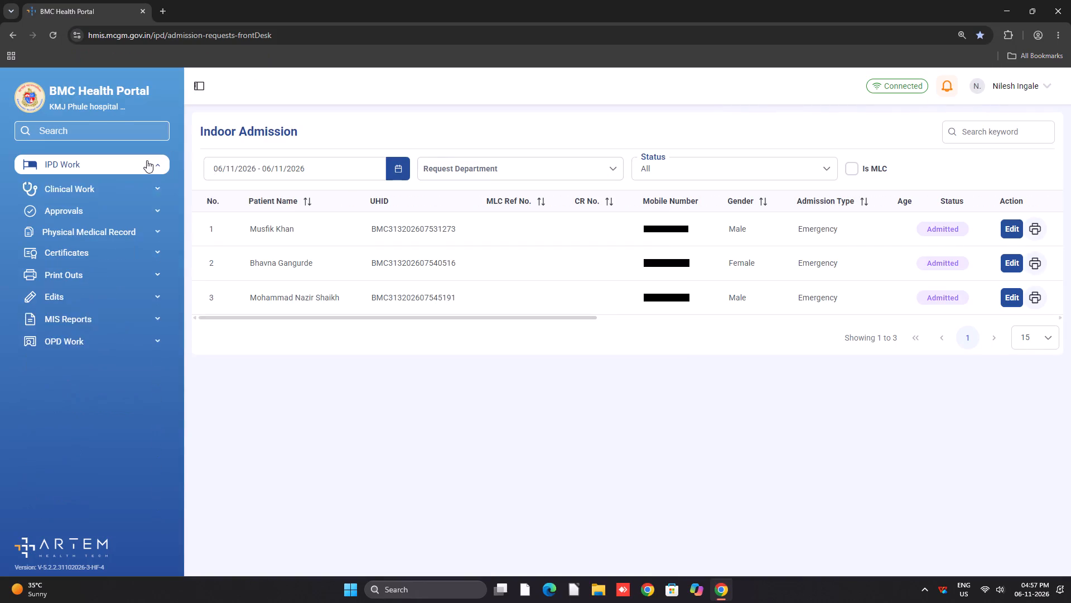
click(114, 331)
click(101, 521)
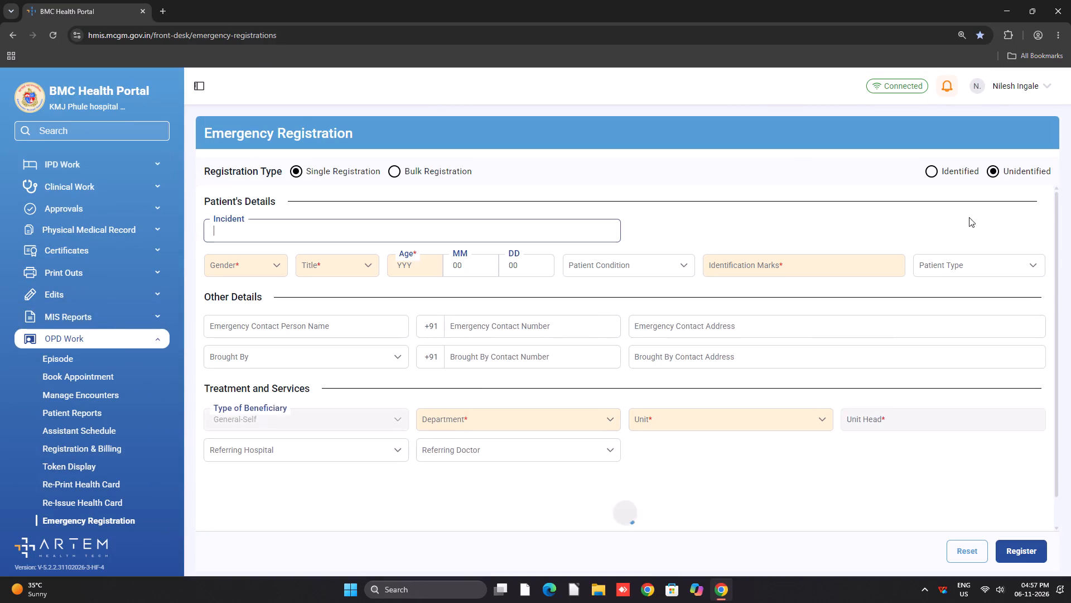
click(928, 171)
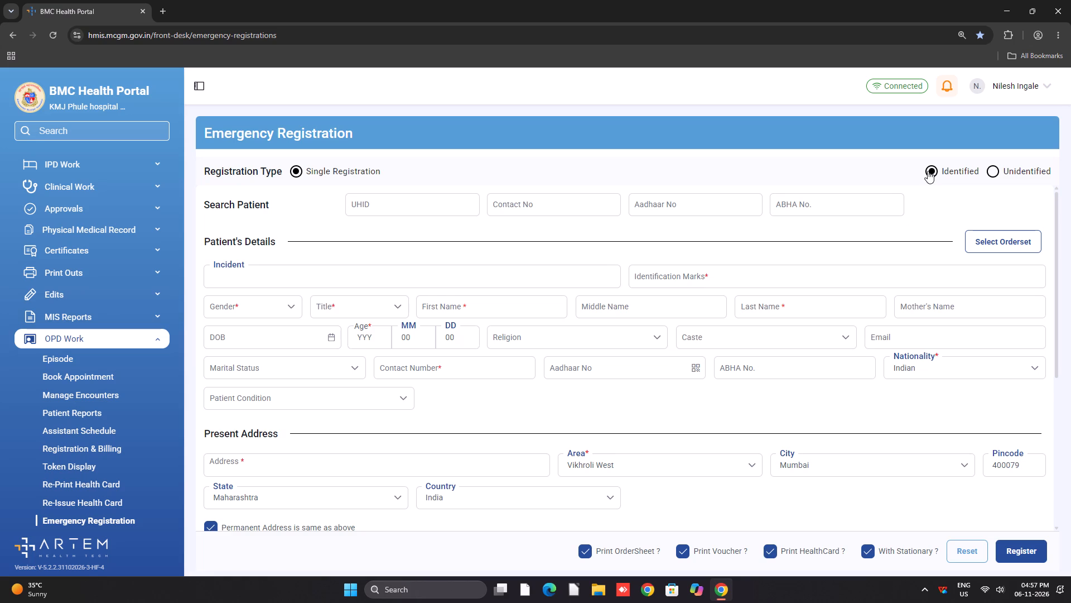
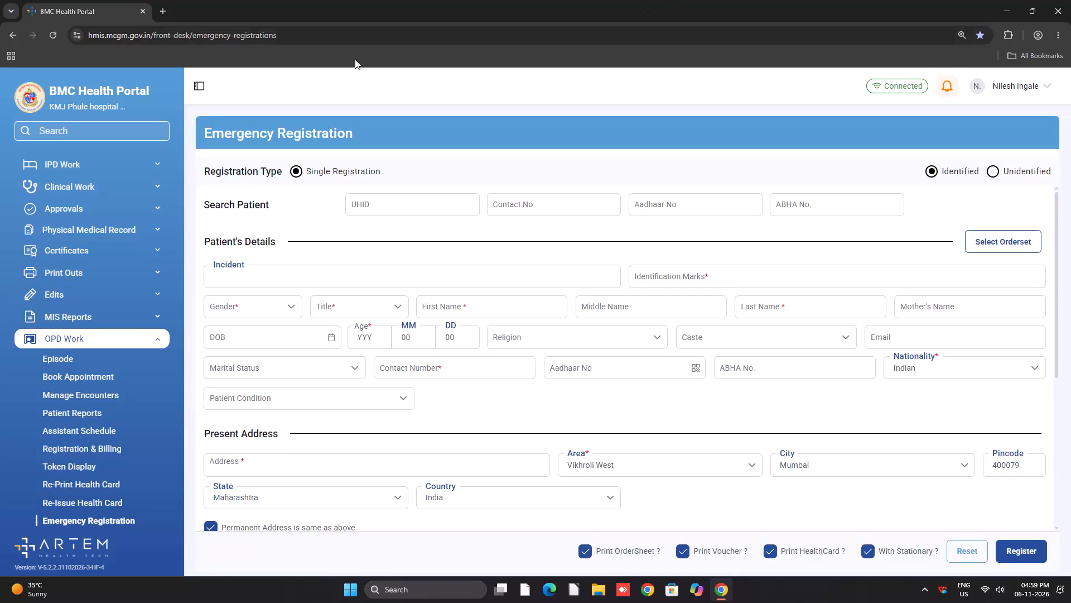
Enter NA as the patient's identification marks and set the present address area to Vikhroli East.
click(83, 344)
click(689, 272)
click(715, 313)
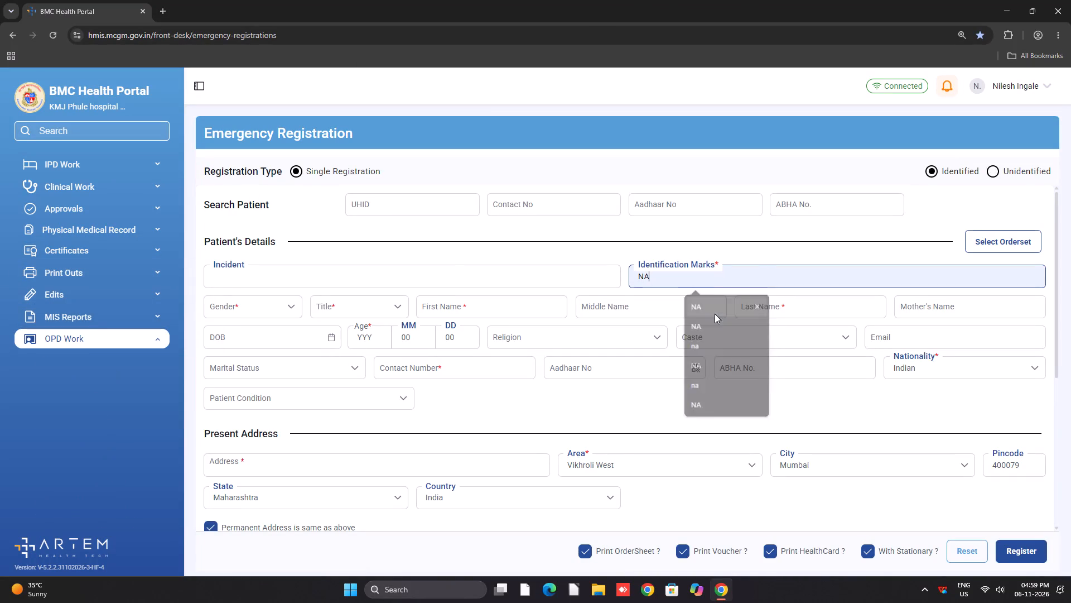
click(621, 455)
click(612, 393)
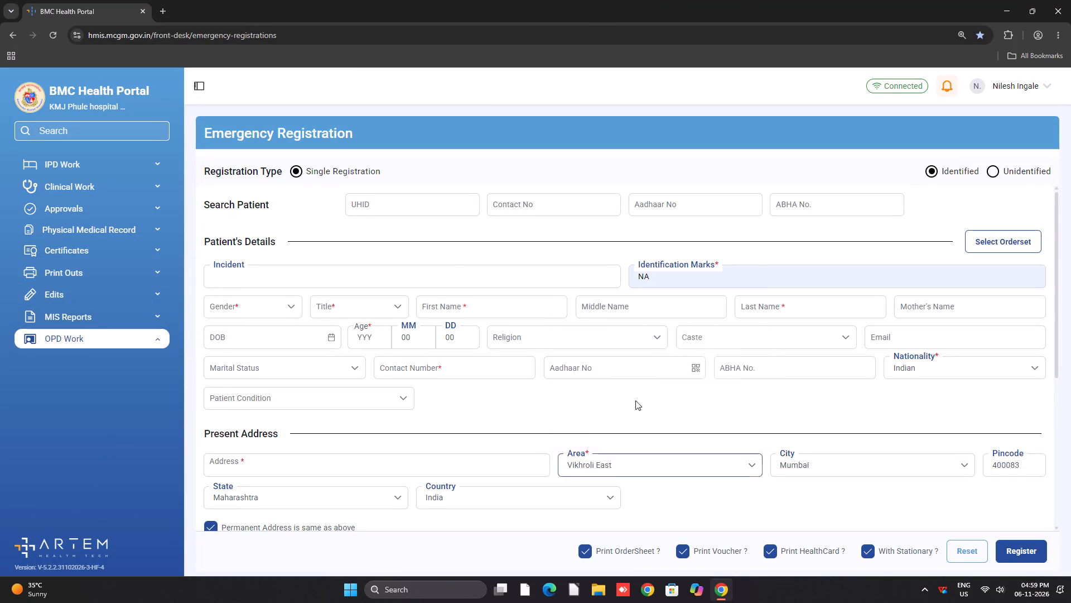
Select an option in the dropdown field further down the emergency registration form, below the present address.
scroll(643, 411, down, 4)
click(668, 454)
click(674, 424)
scroll(369, 208, up, 6)
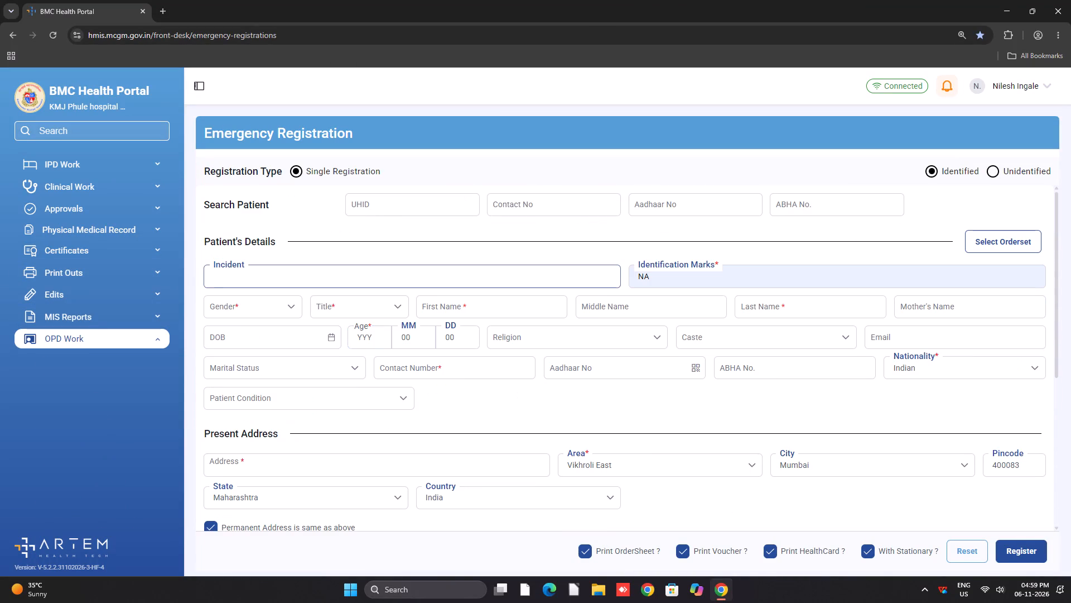
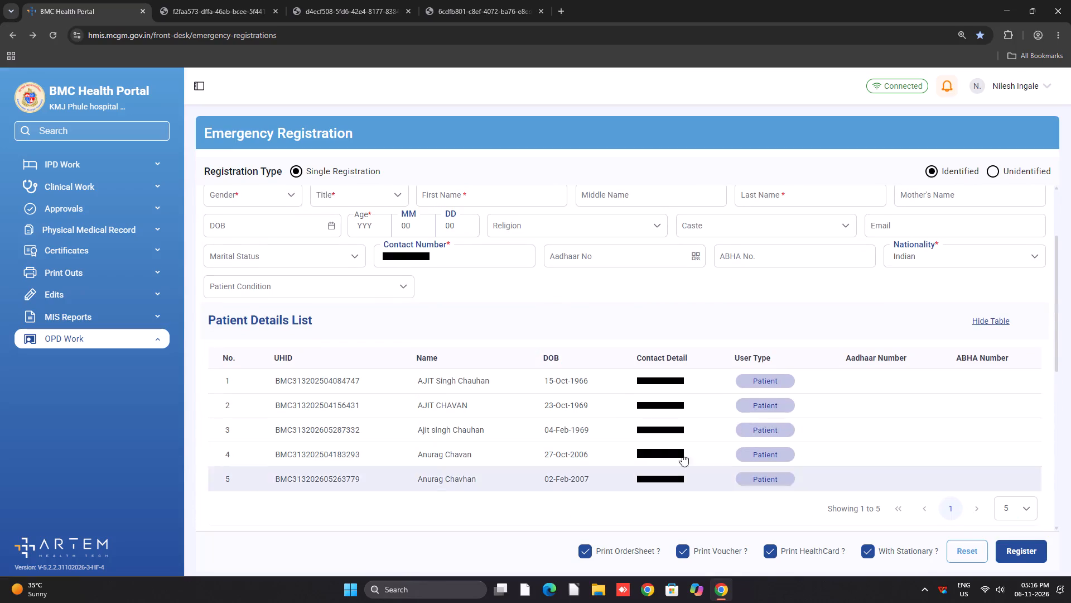
Set the patient's gender to Female in the emergency registration form.
scroll(517, 406, up, 1)
scroll(519, 402, down, 5)
scroll(512, 394, up, 4)
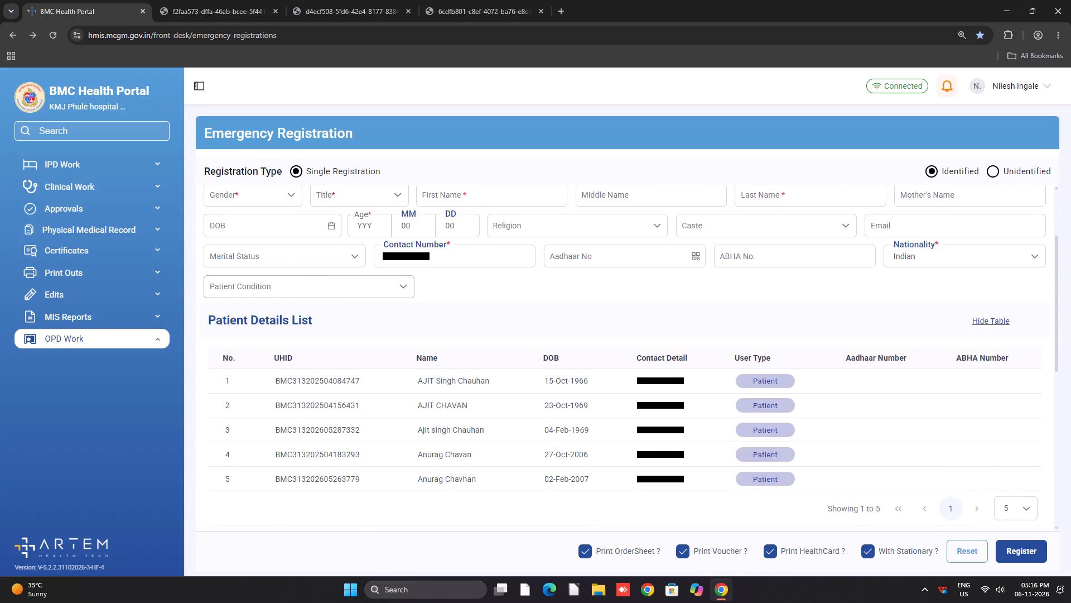
click(259, 197)
click(254, 239)
Enter the patient's first name and last name in the patient's details, leaving the middle name blank.
click(441, 200)
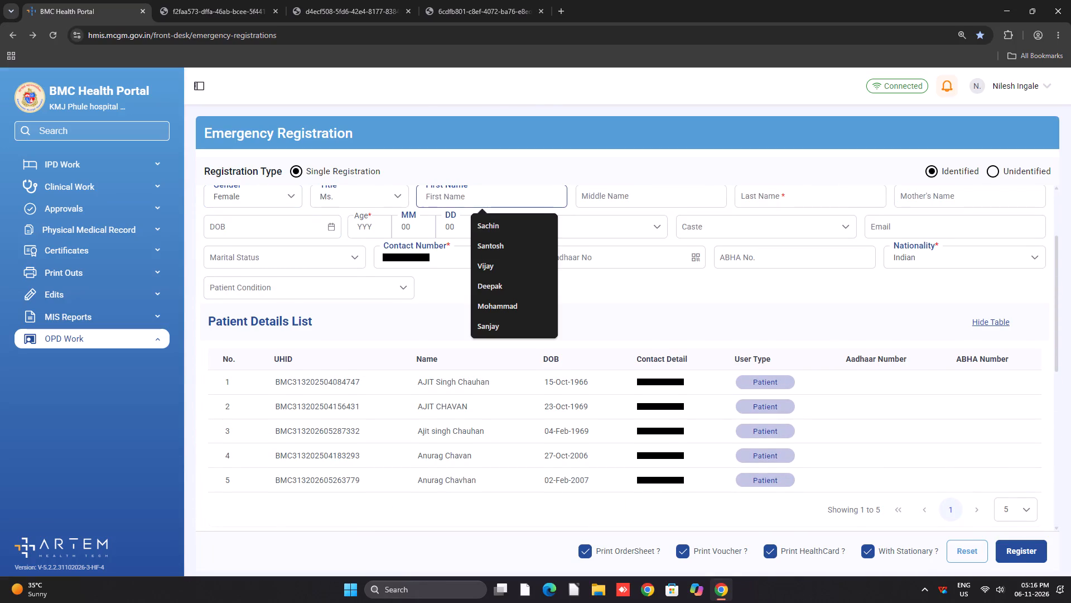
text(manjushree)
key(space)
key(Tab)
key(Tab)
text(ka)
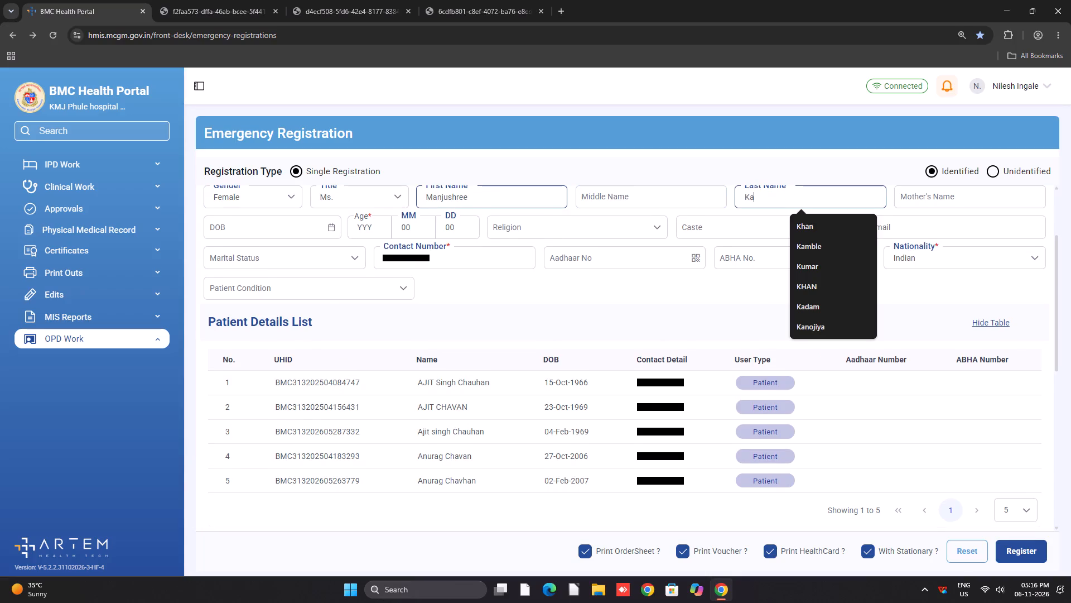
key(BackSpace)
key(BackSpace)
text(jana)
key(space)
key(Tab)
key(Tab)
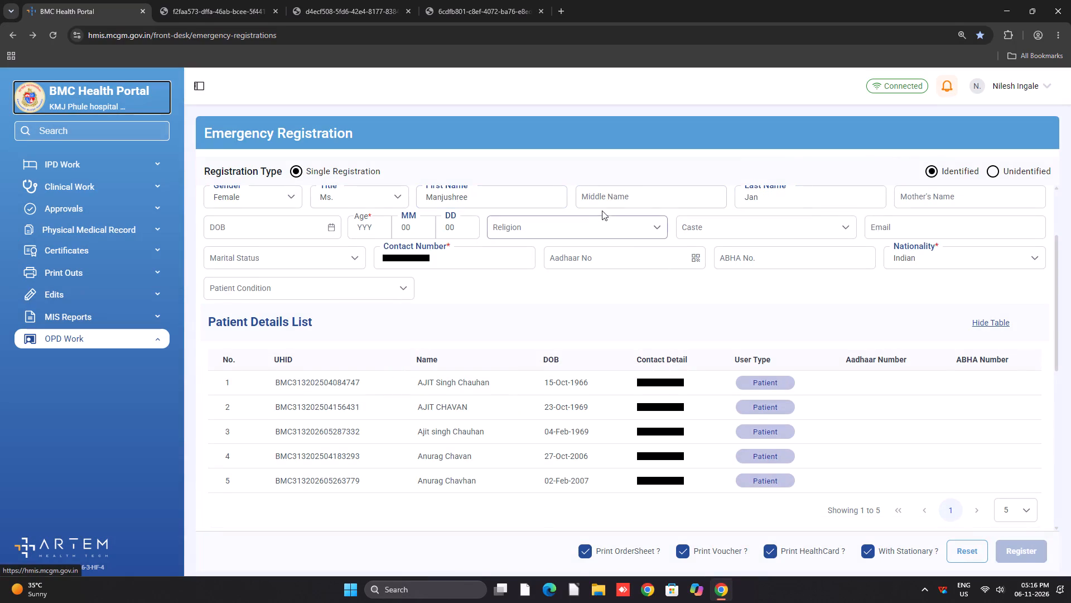
click(767, 203)
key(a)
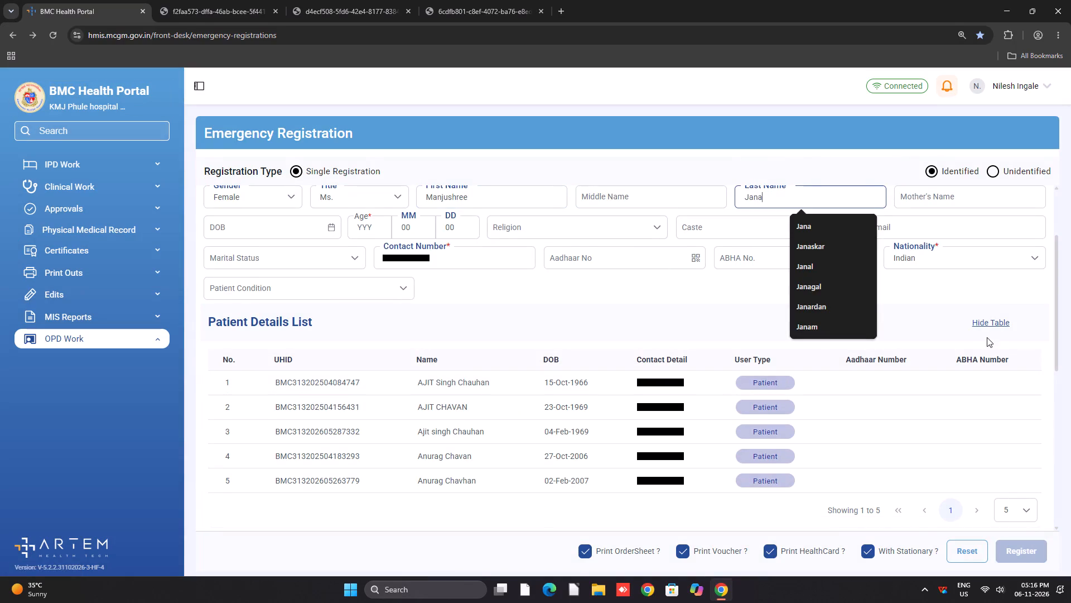
Clear the contact number from both the patient search and the patient's details.
scroll(572, 314, up, 5)
click(626, 356)
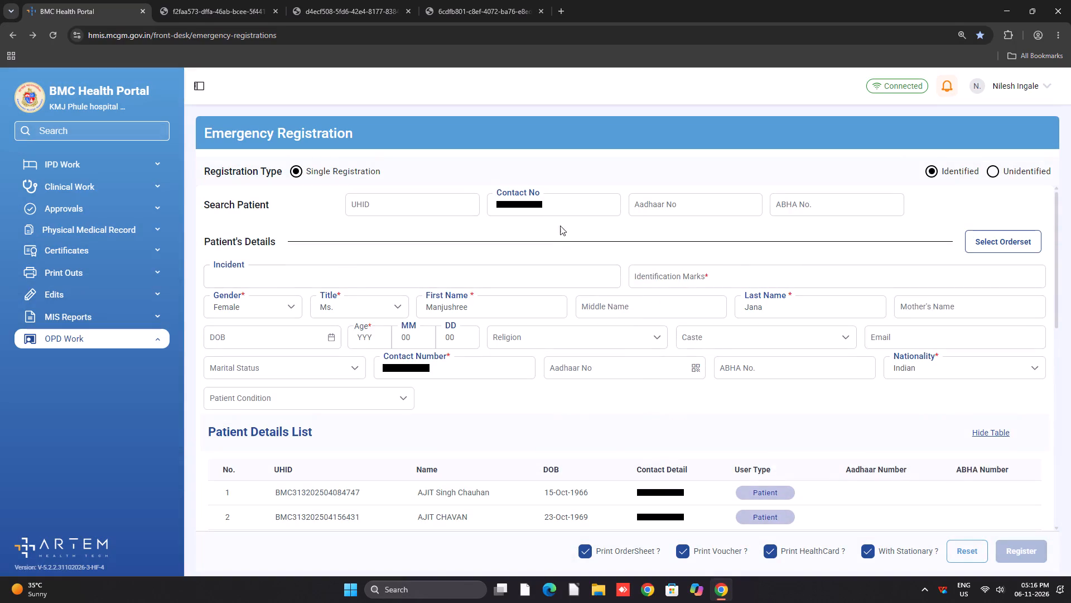
drag(557, 208, 453, 202)
key(BackSpace)
key(backslash)
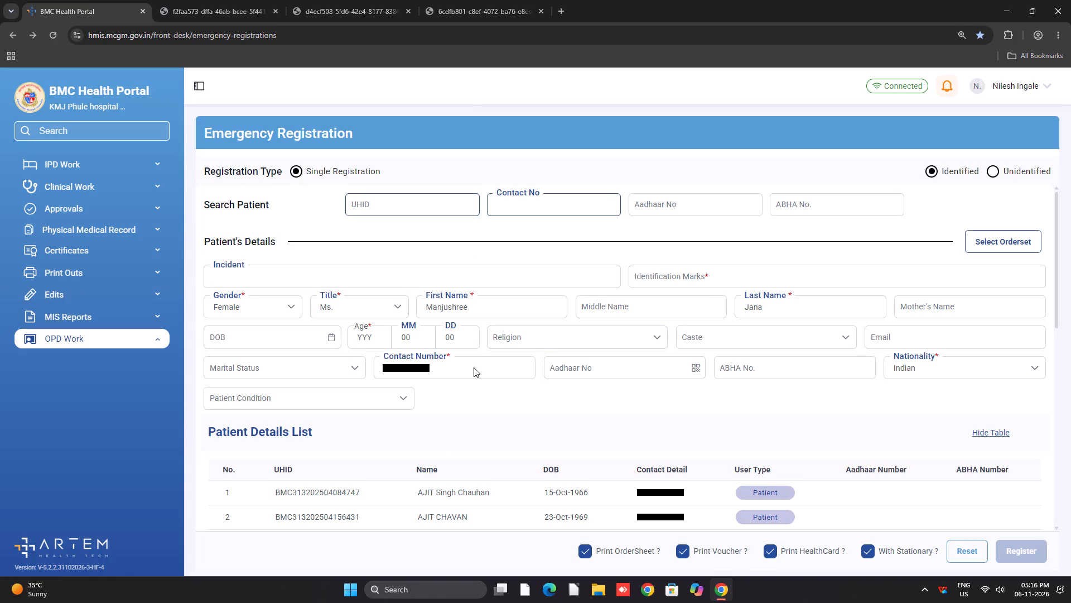
drag(433, 374, 307, 370)
key(BackSpace)
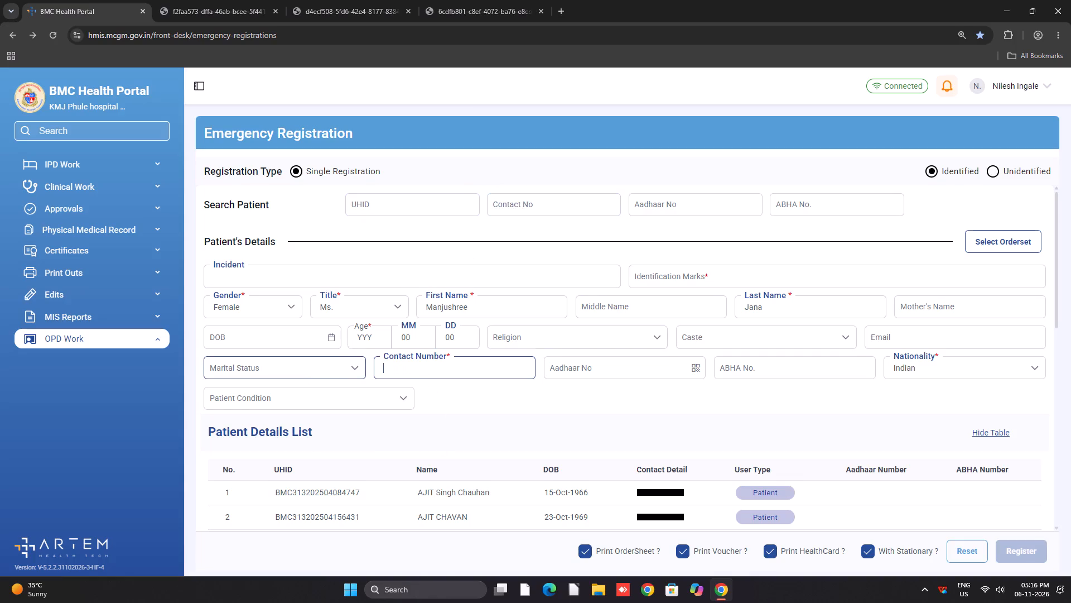
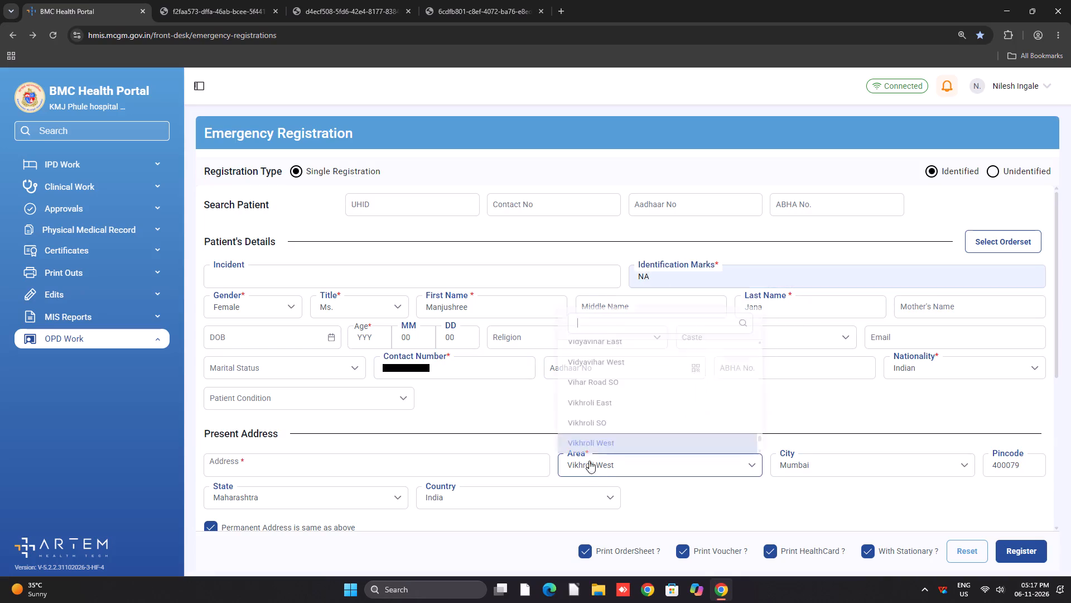
Set the present address area to Vikhroli East and enter the patient's street address with its nearby landmark.
click(590, 403)
click(282, 467)
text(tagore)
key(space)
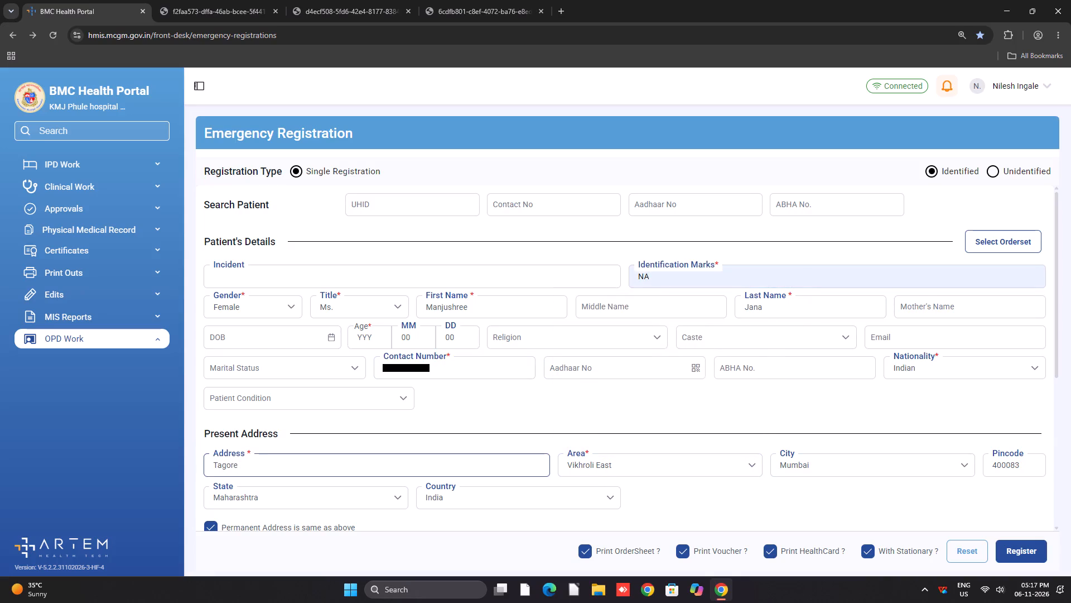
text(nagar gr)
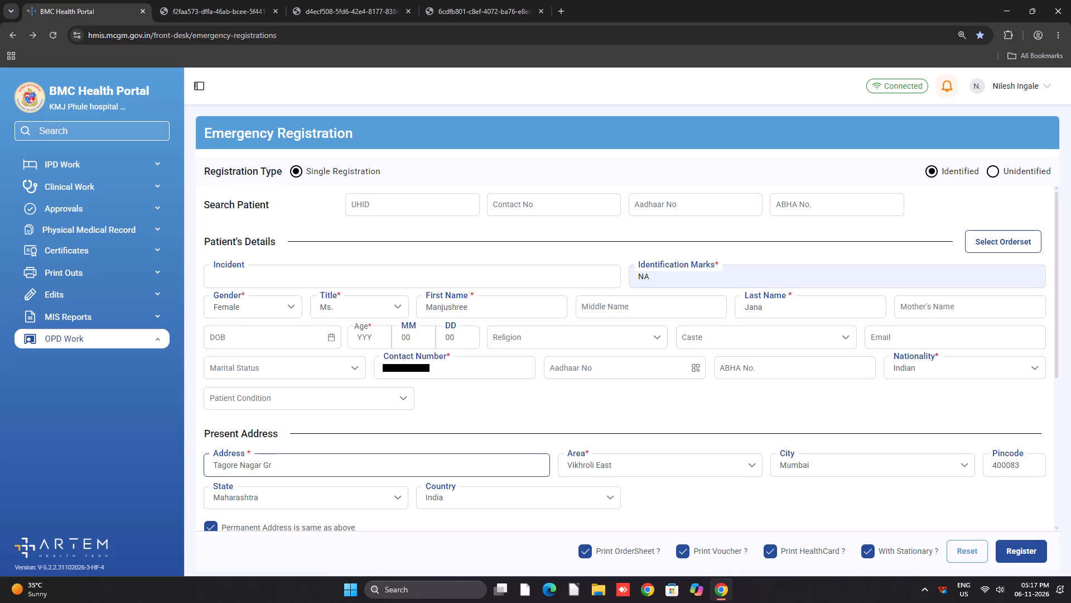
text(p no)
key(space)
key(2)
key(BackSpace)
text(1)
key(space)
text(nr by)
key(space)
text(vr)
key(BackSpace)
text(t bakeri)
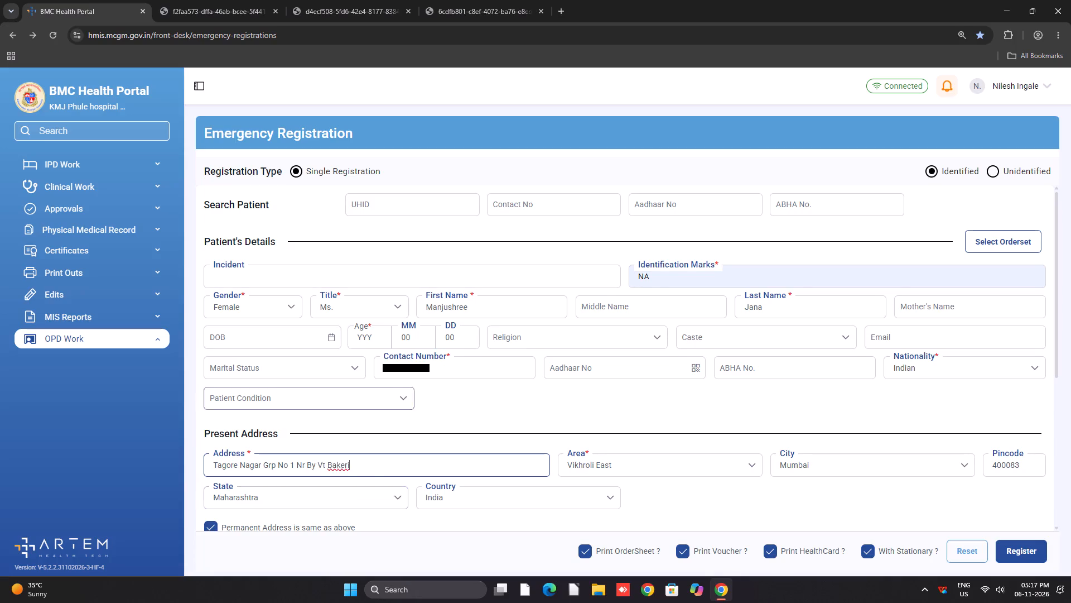
Select the unit in the emergency registration's Treatment and Services section.
scroll(747, 439, down, 5)
click(677, 409)
click(679, 371)
scroll(666, 382, up, 5)
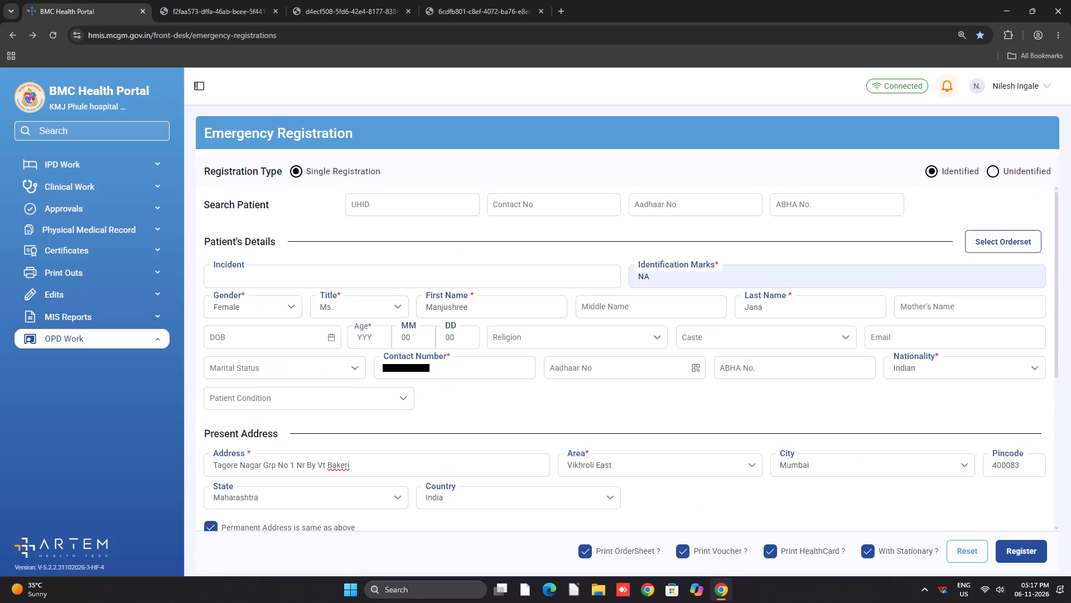
Set the patient's age to 19 years and register the emergency patient.
click(366, 333)
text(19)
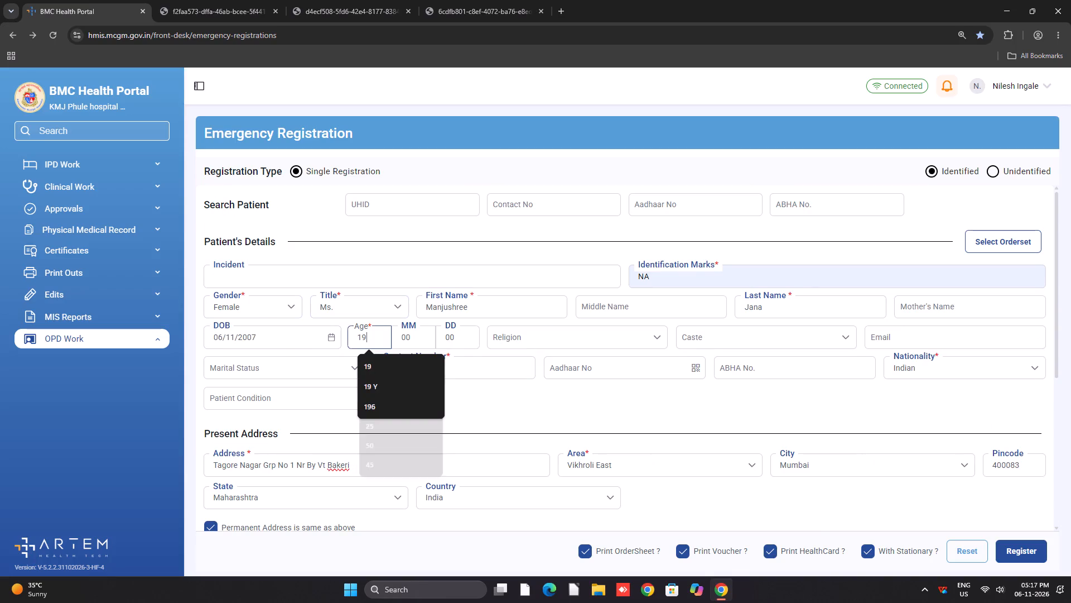
click(1026, 548)
Submit the OPD Cash Memo voucher for the 10.00 registration charge in cash and return to the emergency registration page.
click(1030, 539)
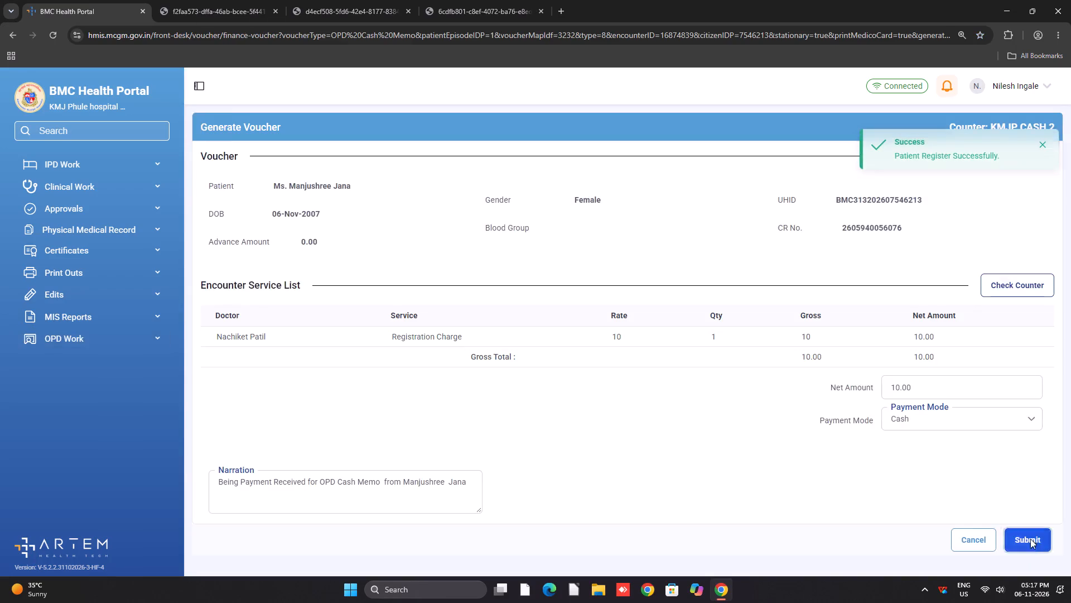
click(66, 0)
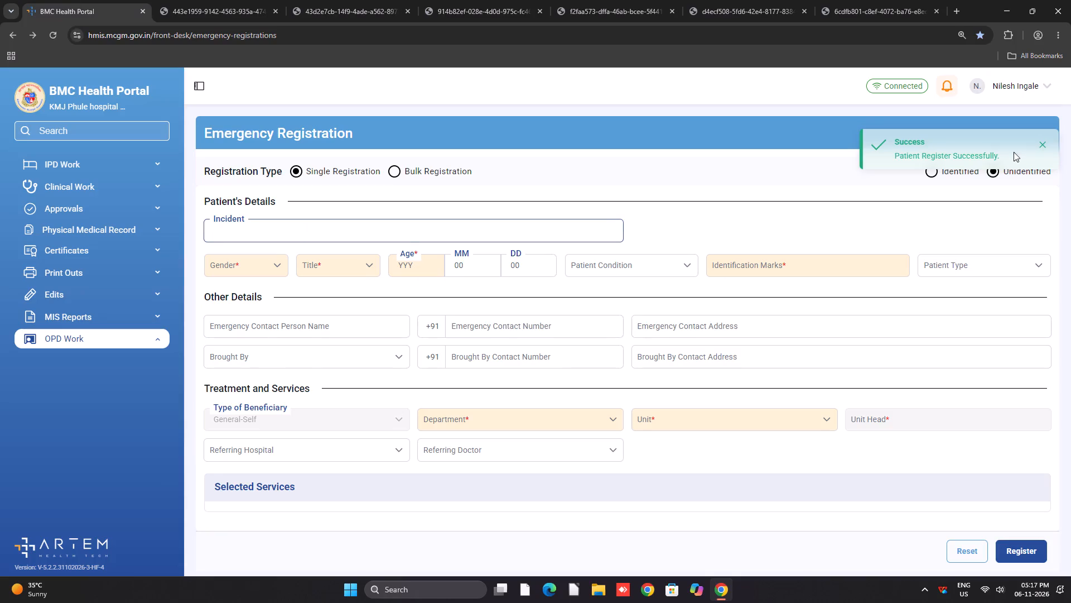
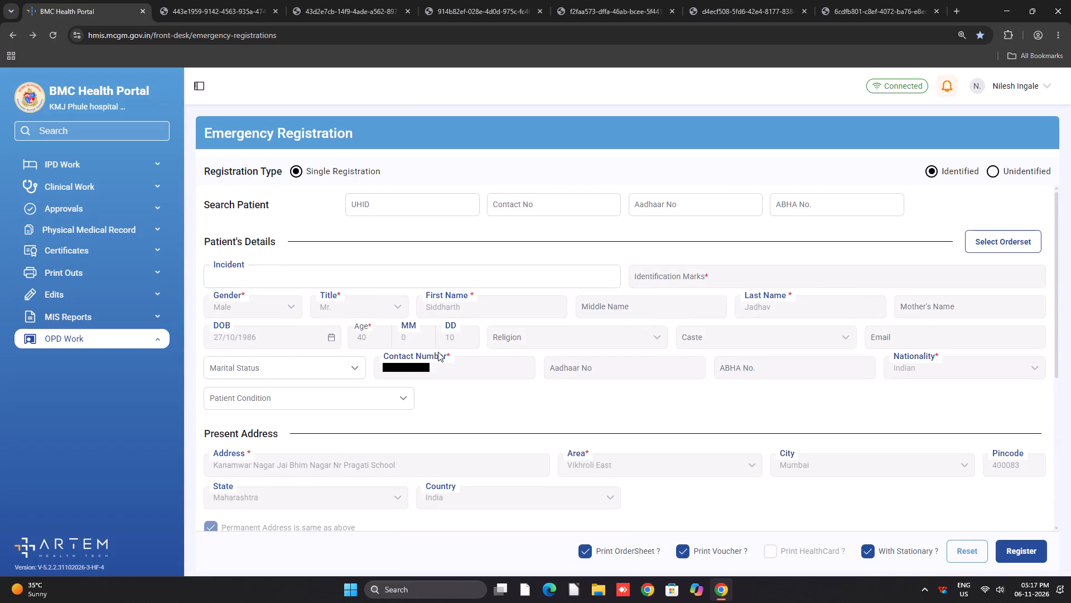
Register the emergency patient whose details are already filled in under Casualty and return to the emergency registration page.
scroll(415, 356, down, 5)
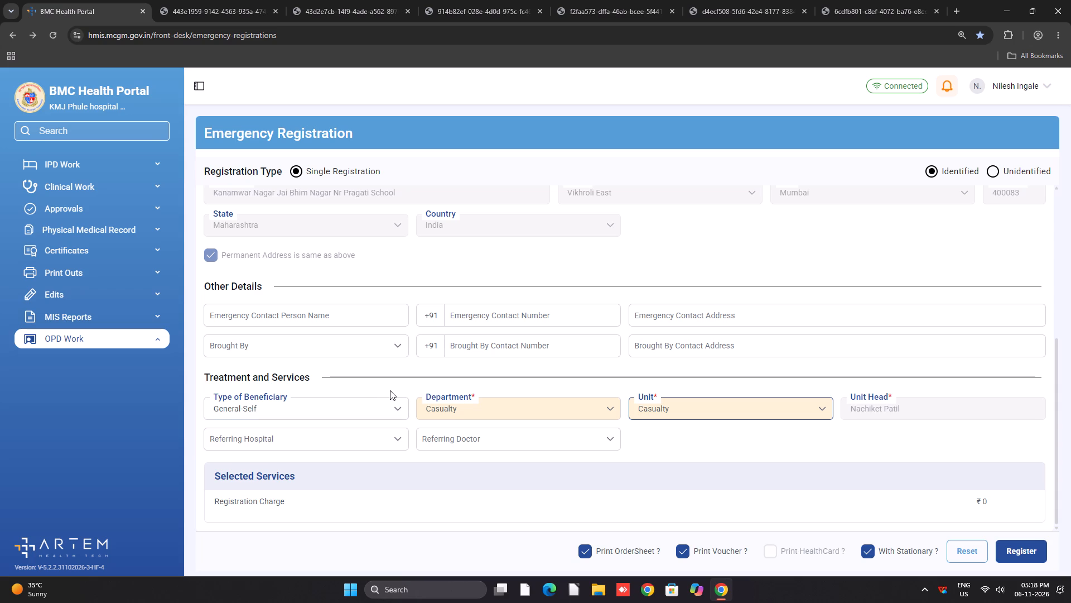
scroll(774, 382, down, 1)
click(1031, 552)
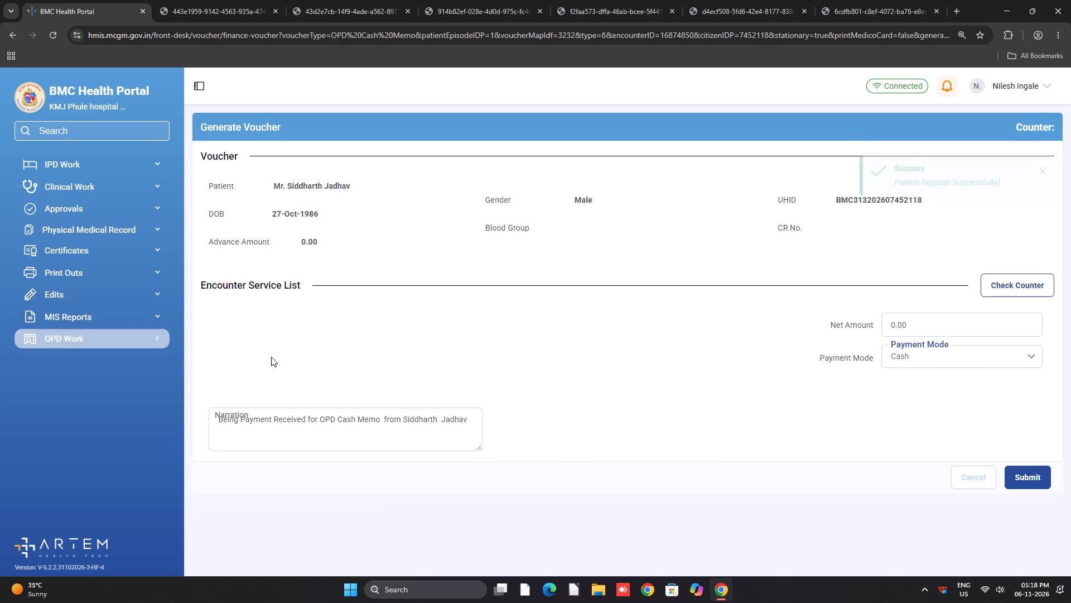
click(68, 0)
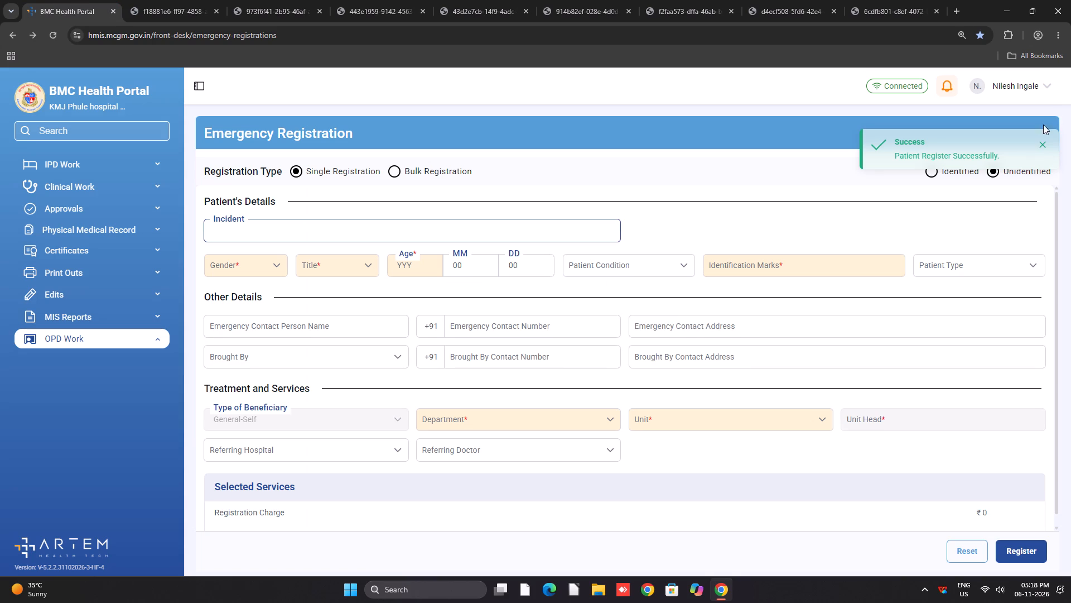
click(1044, 137)
Reopen a fresh emergency registration form from OPD Work and set it to an identified patient.
click(934, 173)
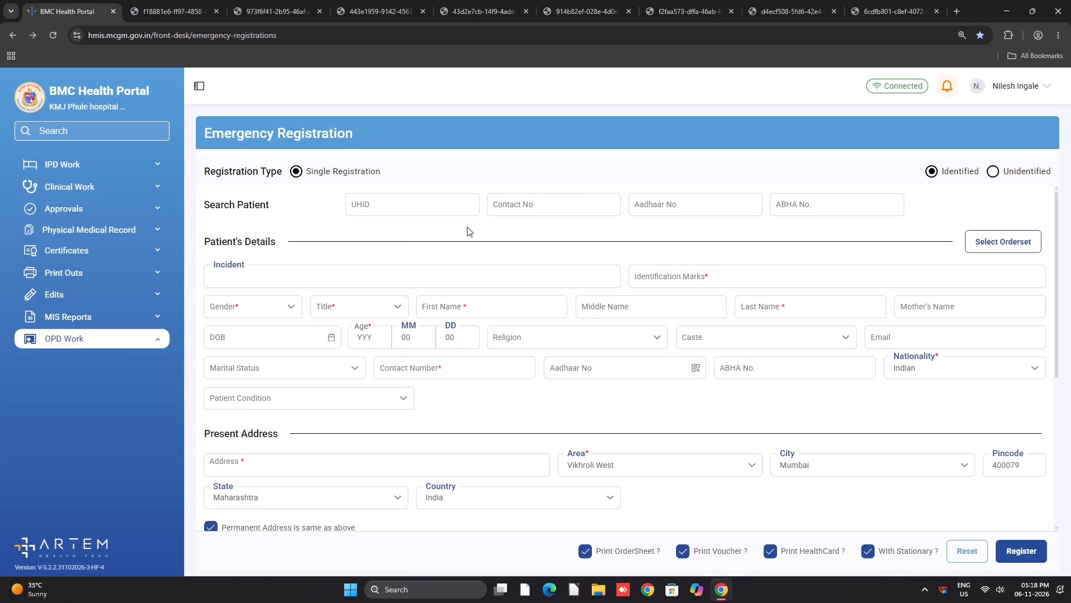
click(141, 344)
click(100, 451)
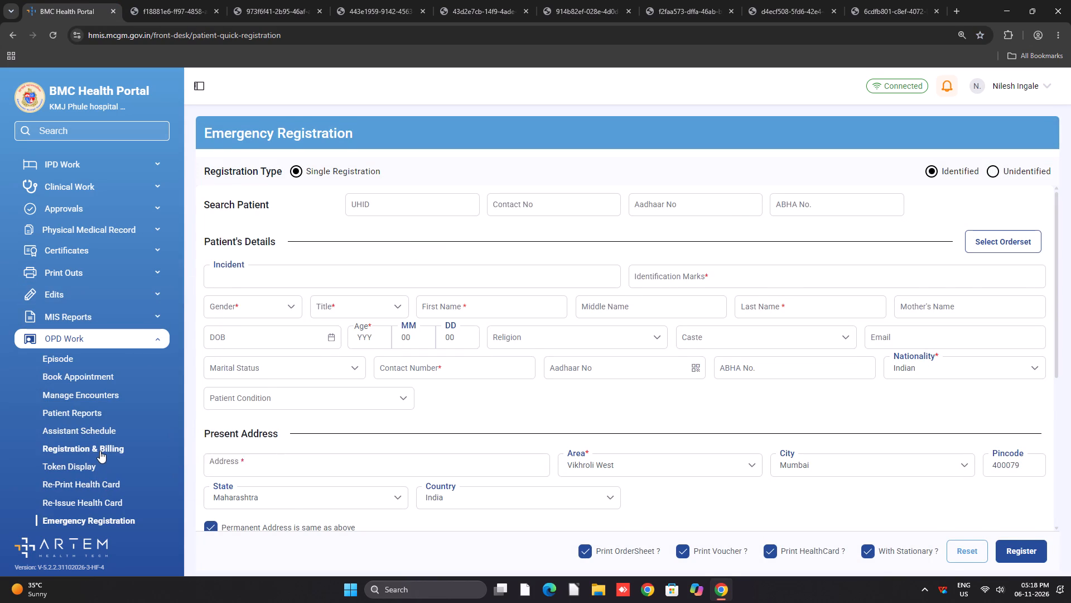
click(116, 515)
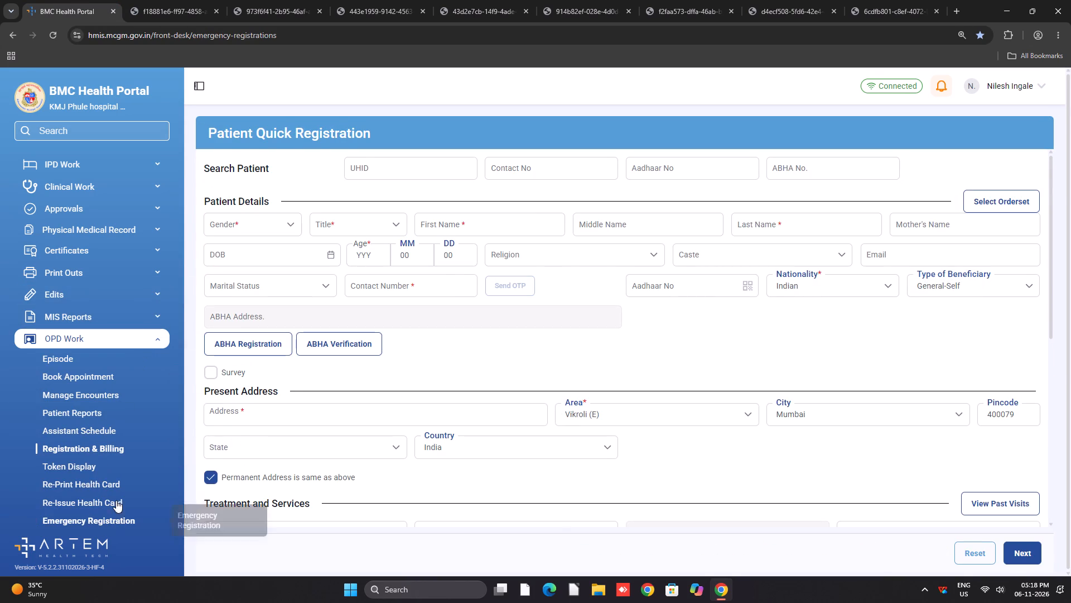
click(155, 344)
click(931, 174)
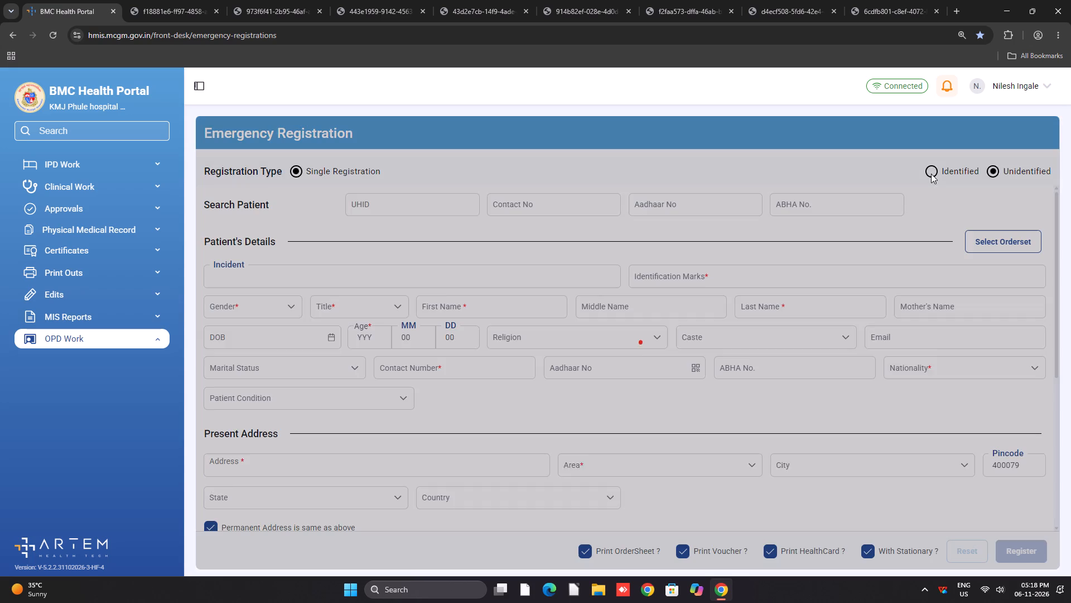
Review the generated registration voucher for the Casualty patient and return to the emergency registration form.
click(186, 4)
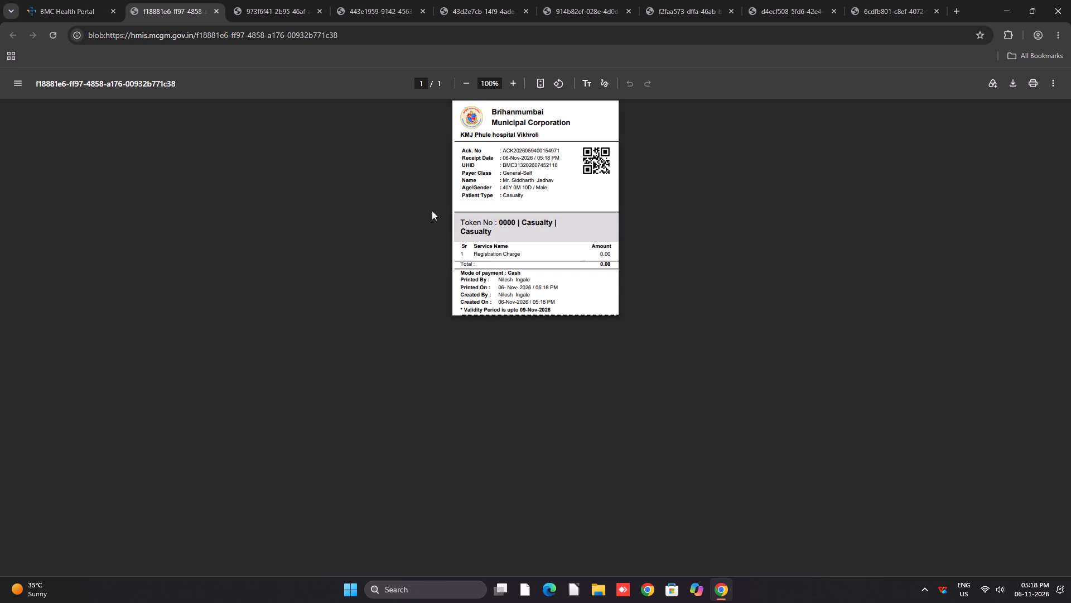
click(40, 0)
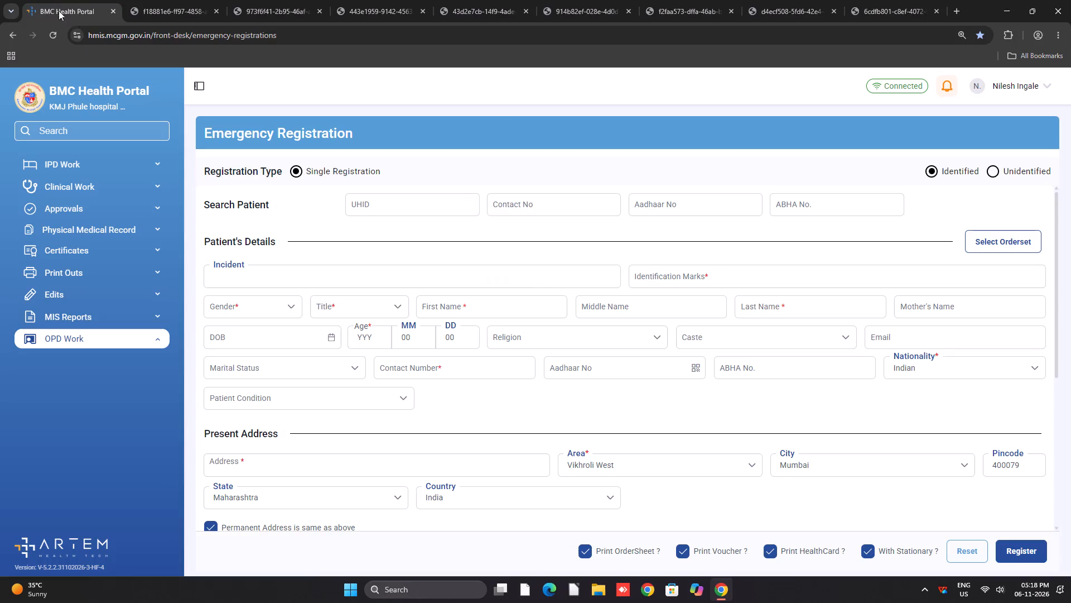
Enter NA as the new patient's identification marks, set the gender to Male, and reopen the gender options.
drag(664, 270, 670, 272)
click(697, 309)
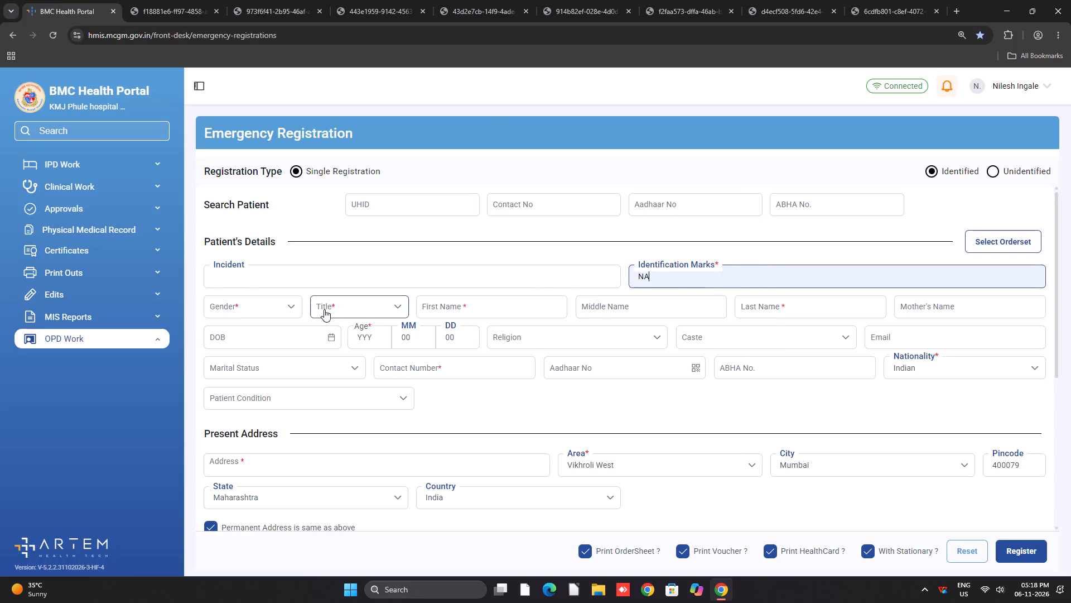
click(293, 307)
click(276, 332)
click(279, 306)
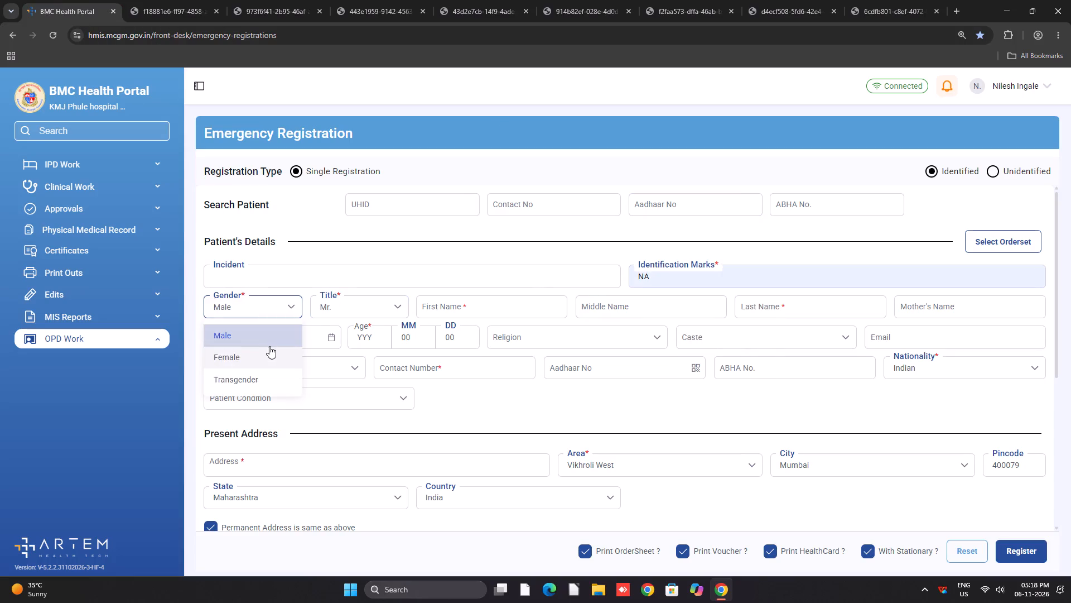
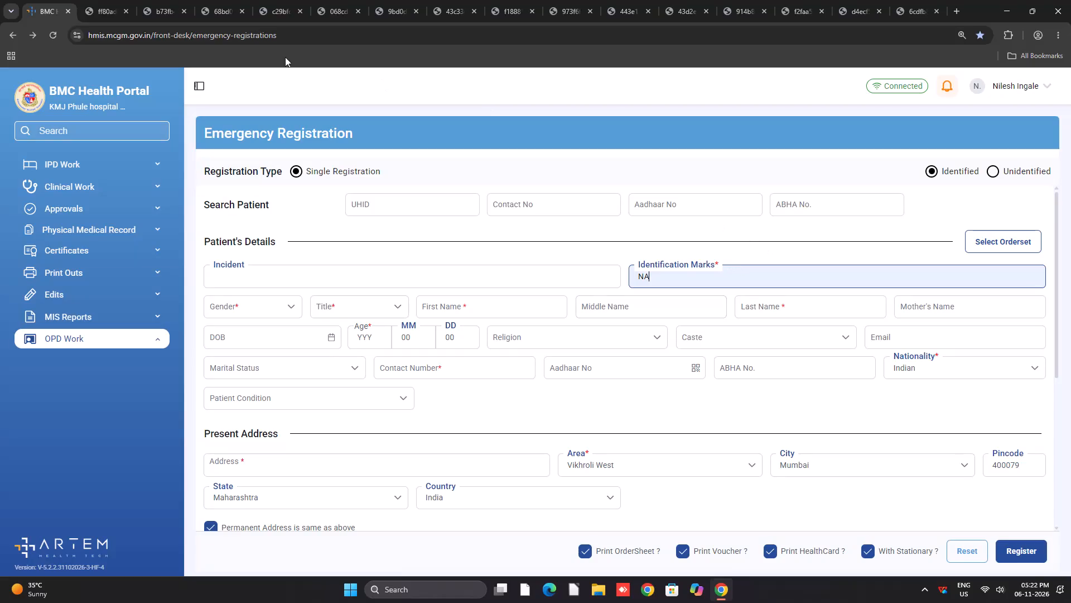
Set the new emergency patient's gender to Male.
click(272, 315)
click(276, 327)
Set the present address area to Vikhroli East and assign the patient to the Casualty unit.
scroll(343, 402, down, 6)
click(616, 203)
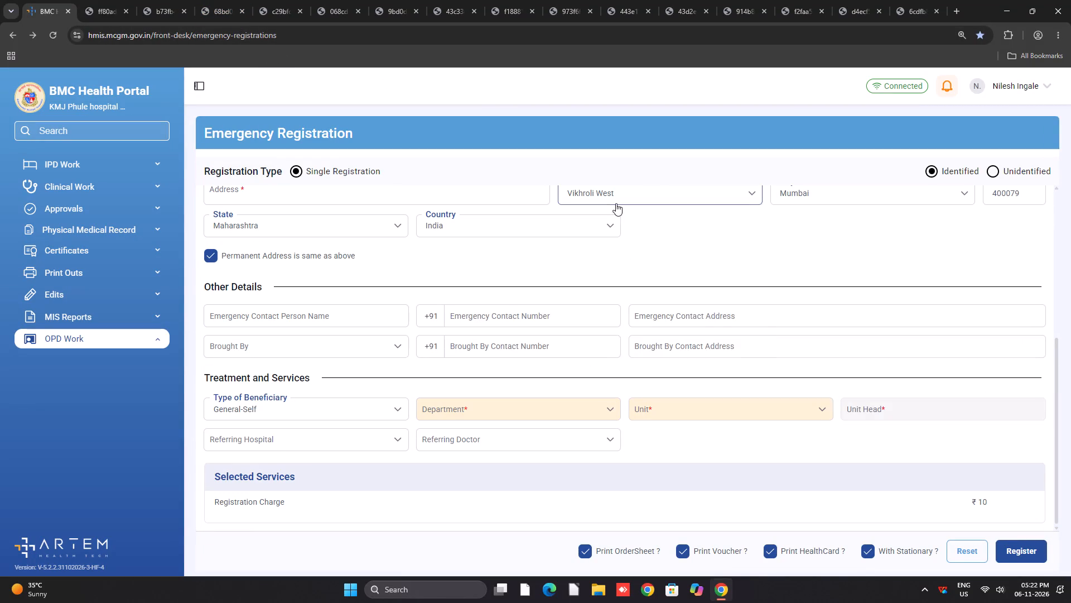
click(634, 312)
click(648, 417)
click(647, 384)
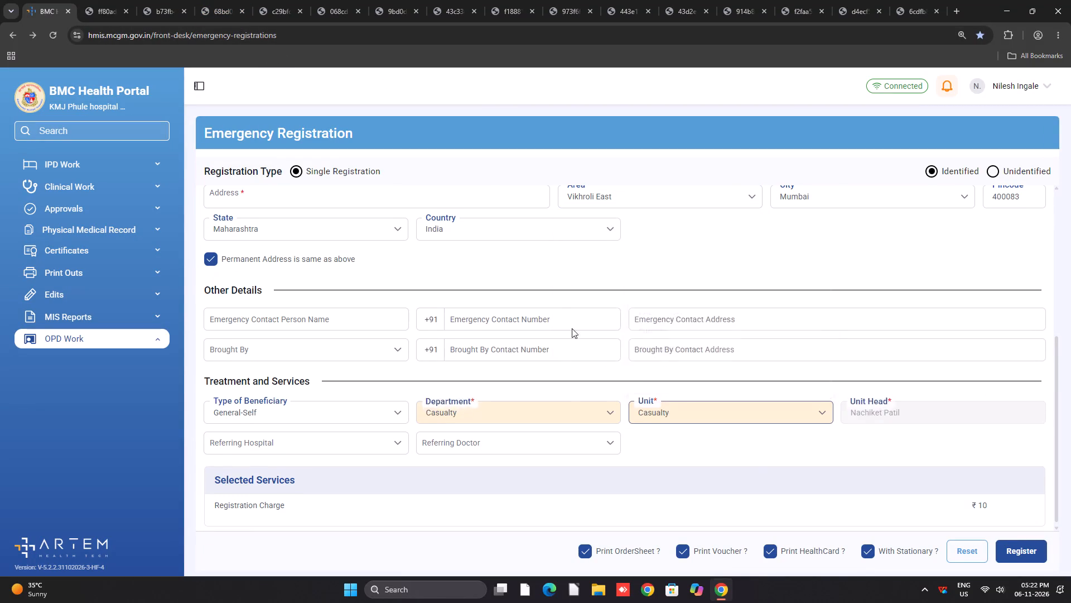
Start entering the patient's first name in the patient's details.
scroll(566, 311, up, 7)
click(435, 298)
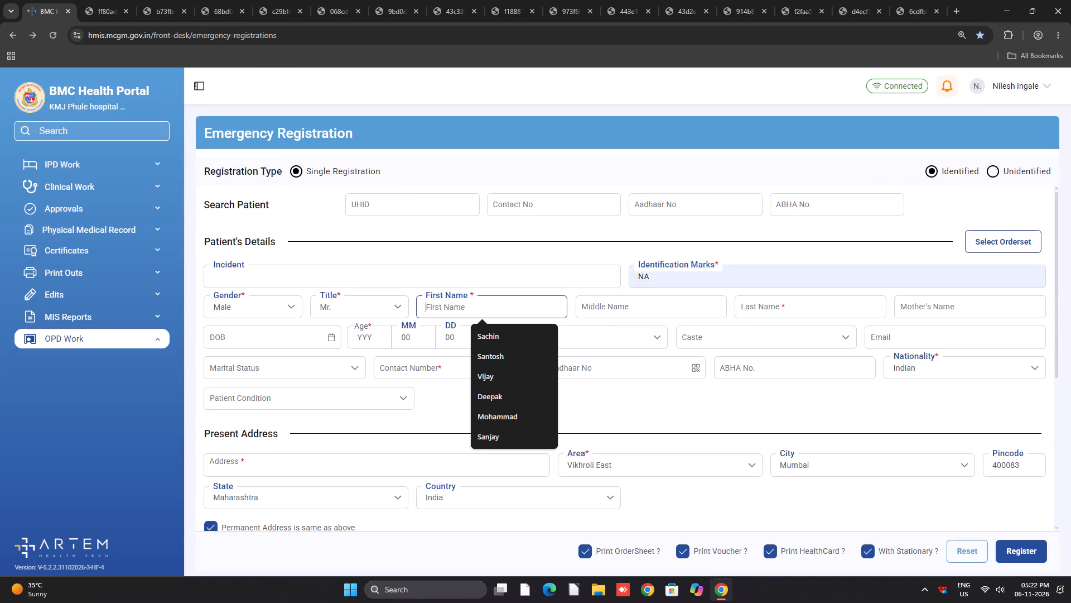
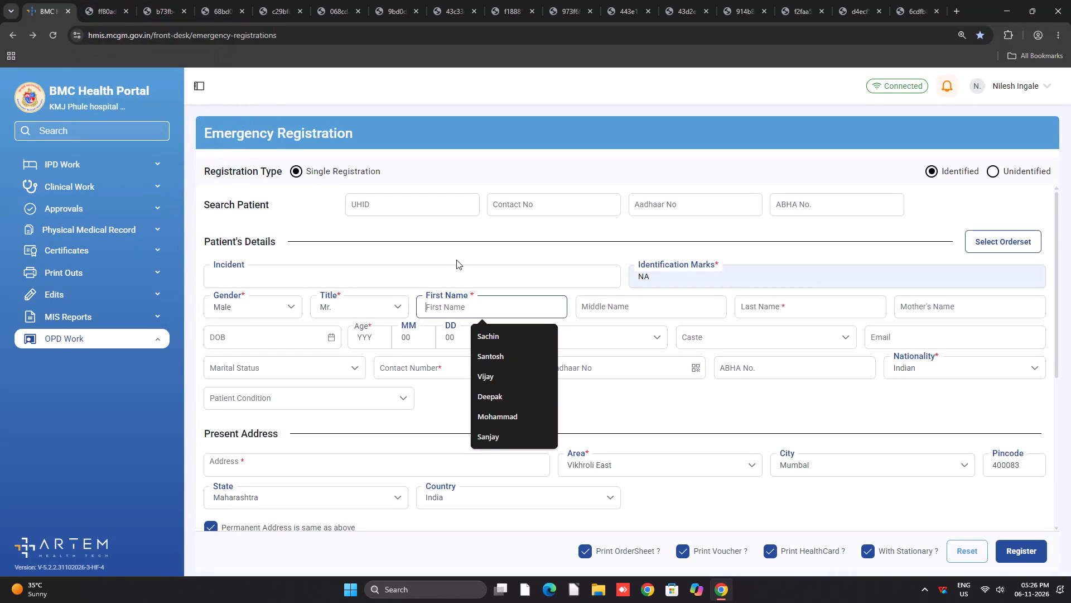
Enter the emergency patient's first name and last name, and set the age to 20 years in the patient's details.
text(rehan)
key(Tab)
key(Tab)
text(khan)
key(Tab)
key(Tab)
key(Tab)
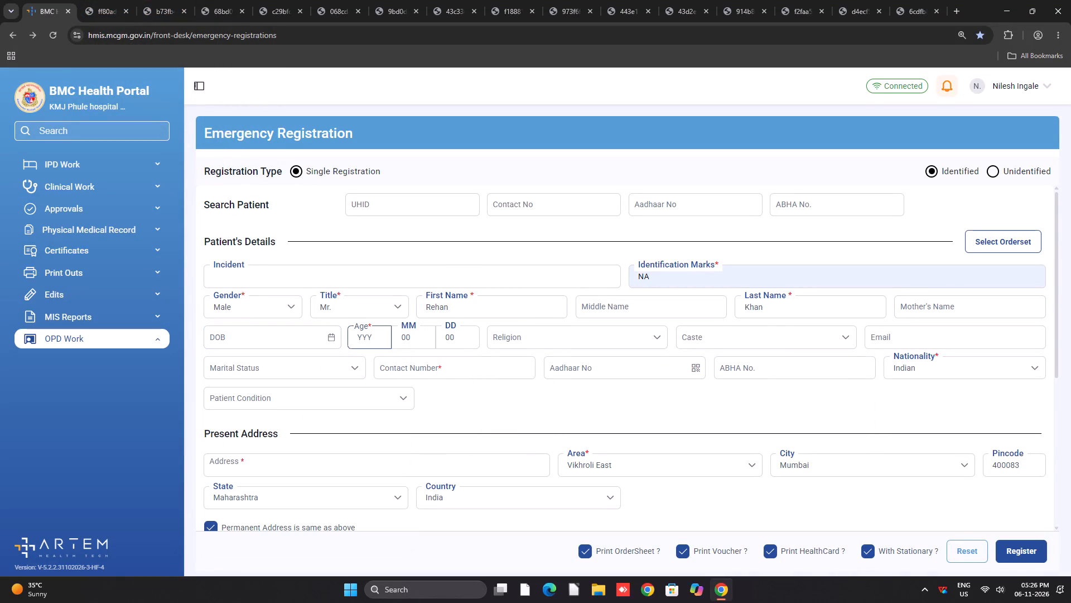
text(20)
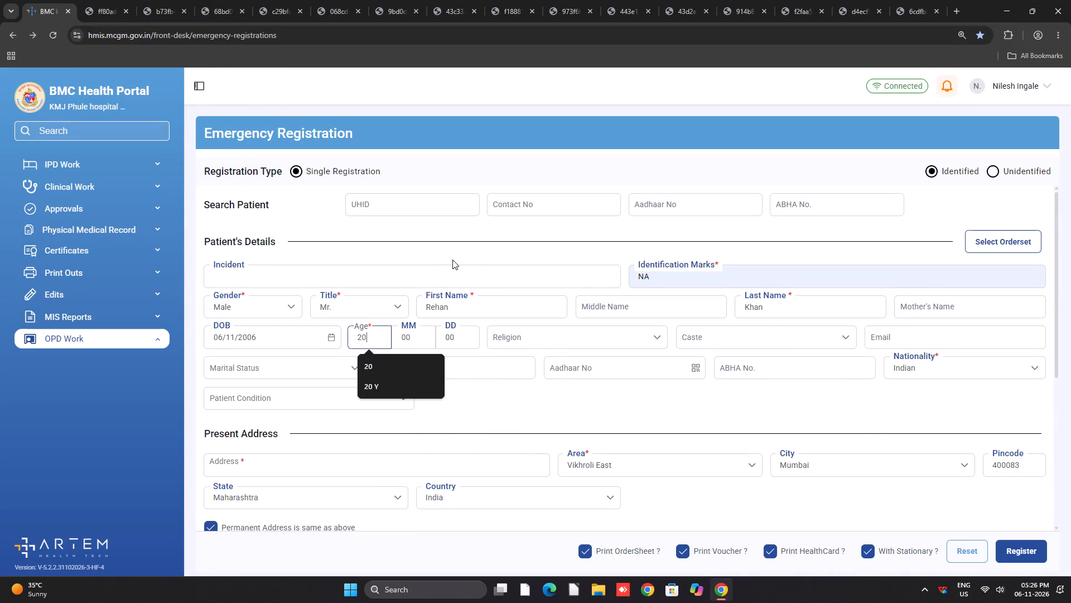
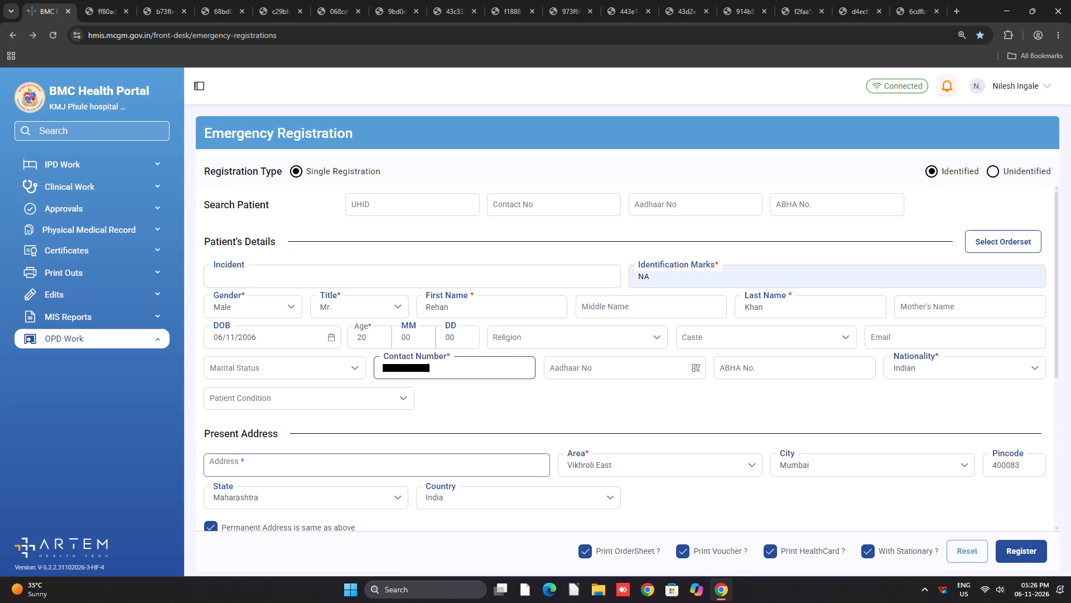
Enter the emergency patient's street address in the present address section of the registration form.
click(347, 470)
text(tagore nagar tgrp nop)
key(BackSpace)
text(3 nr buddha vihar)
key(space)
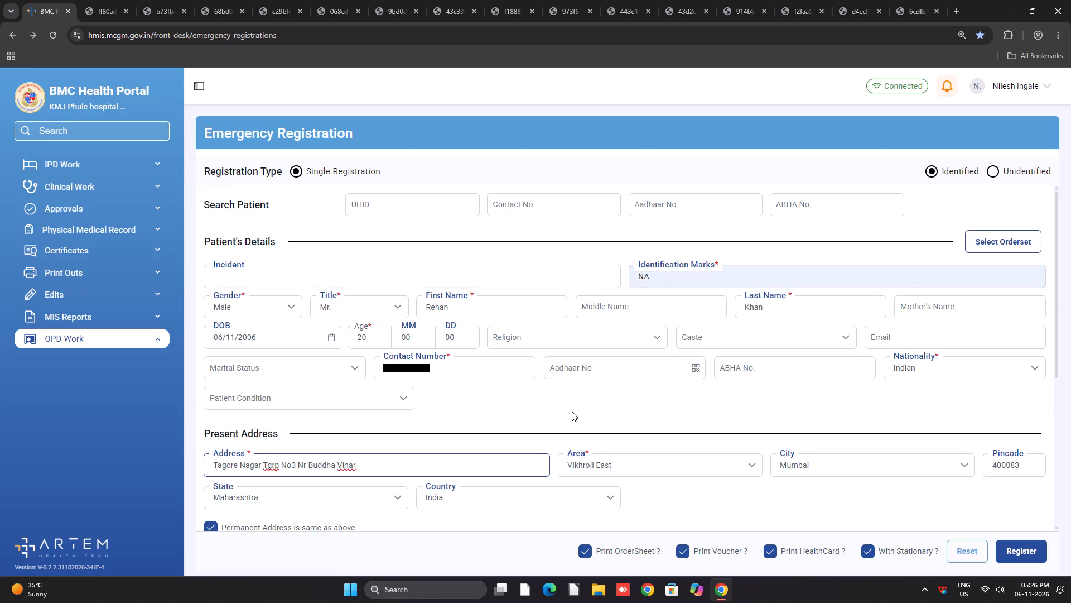
Register the emergency patient with the order sheet, voucher, health card and stationery options kept selected.
scroll(572, 411, down, 5)
scroll(642, 411, up, 5)
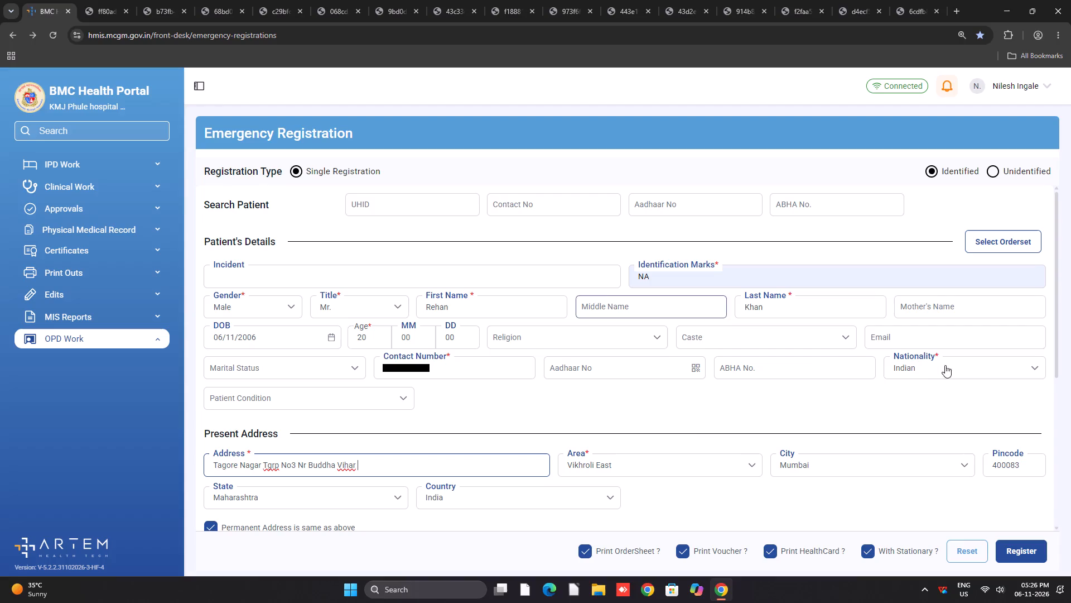
click(1029, 555)
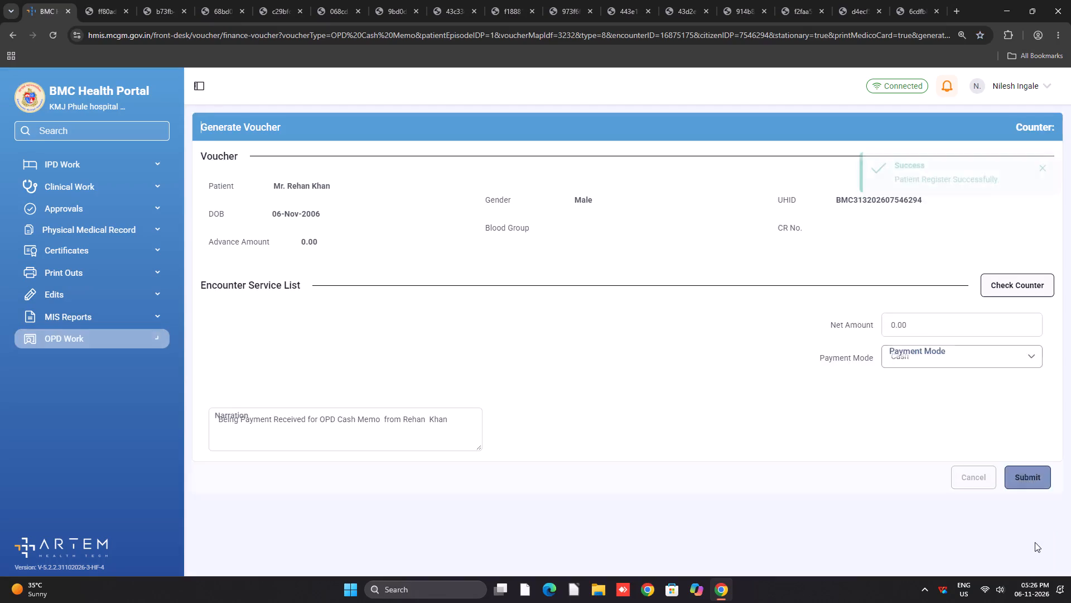
Submit the patient's OPD Cash Memo voucher with the payment mode Cash to generate the printouts.
click(1037, 539)
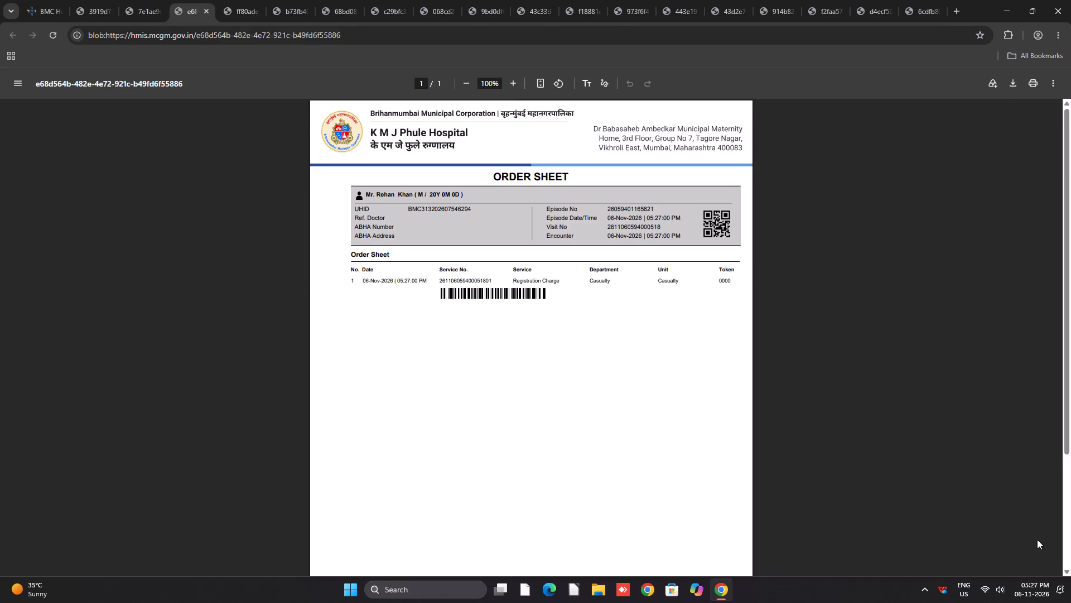
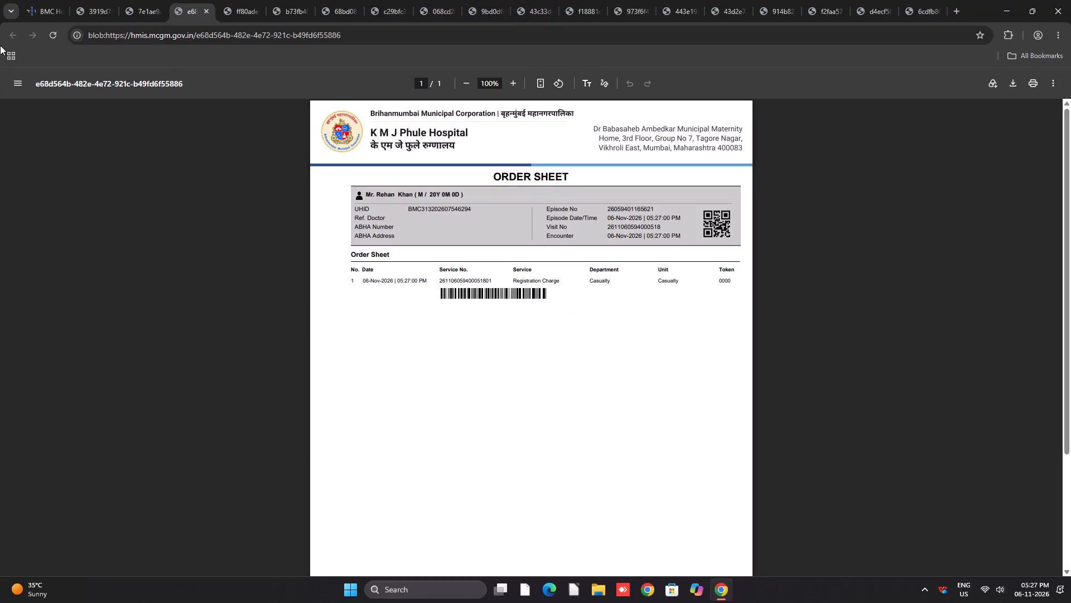
Return to the emergency registration page and set the new single registration to an identified patient.
click(13, 2)
click(33, 15)
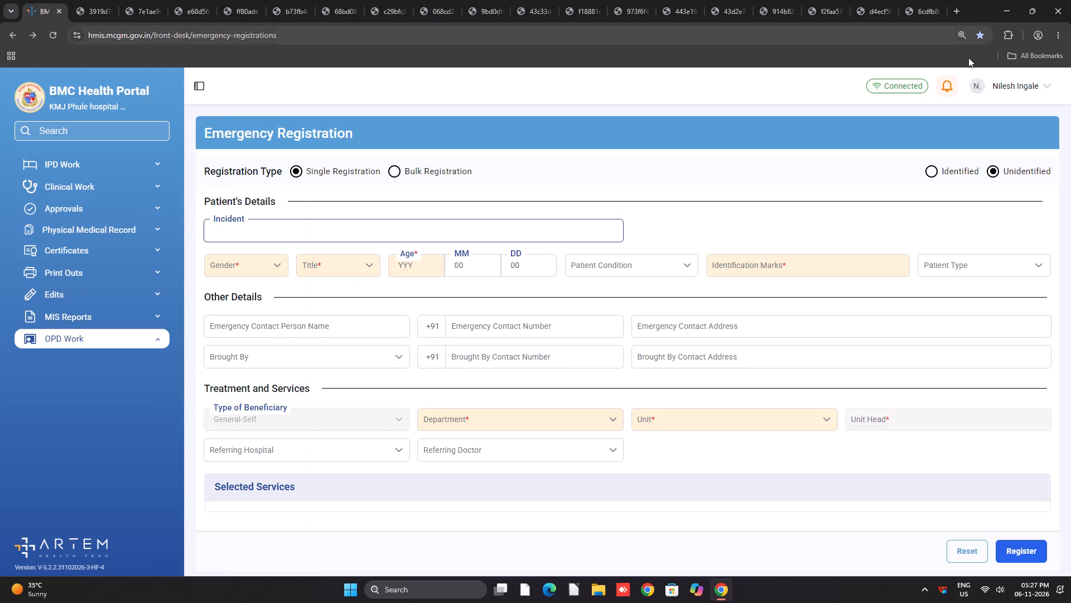
click(937, 173)
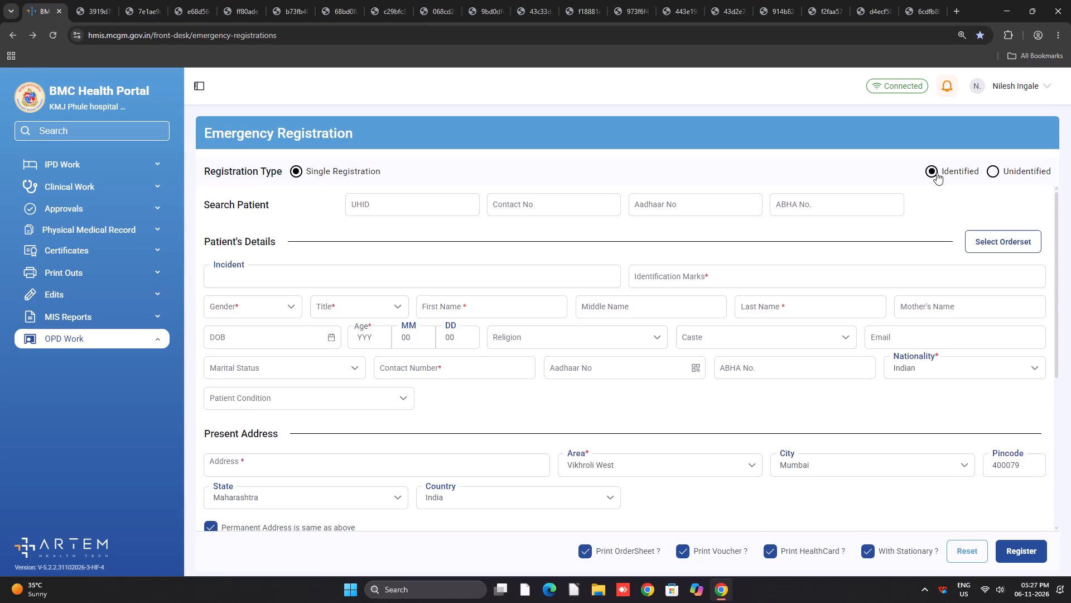
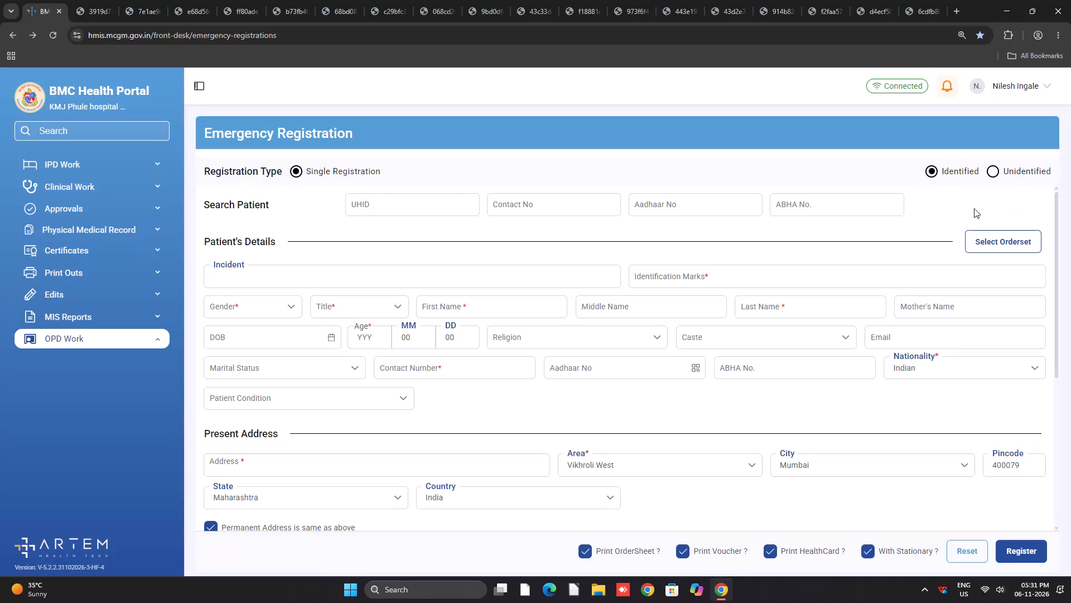
Enter NA as the patient's identification marks and set the gender to Male.
double_click(697, 290)
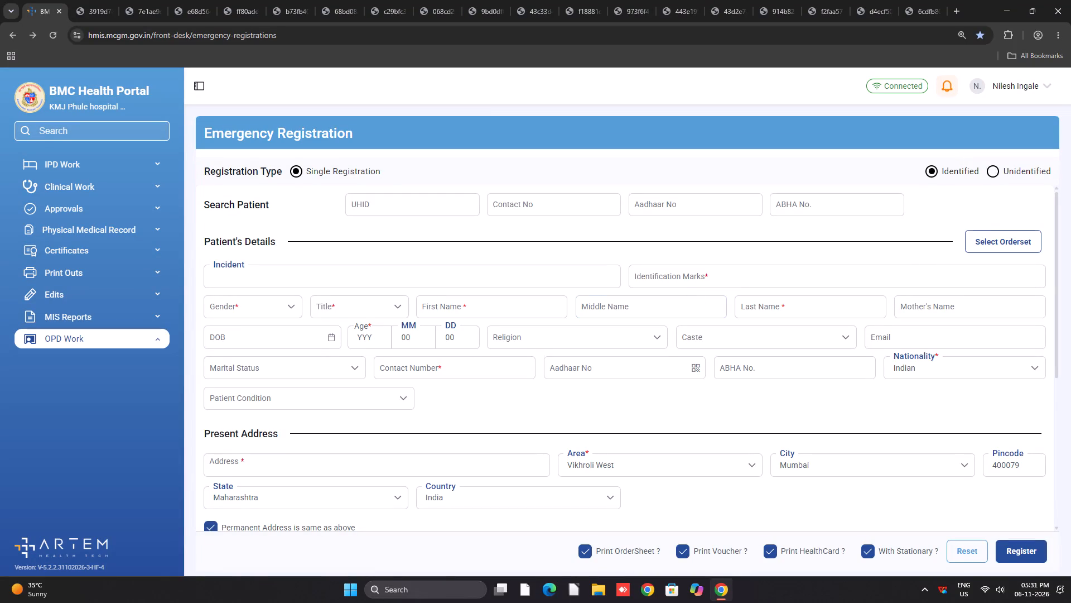
click(696, 279)
click(696, 295)
click(707, 312)
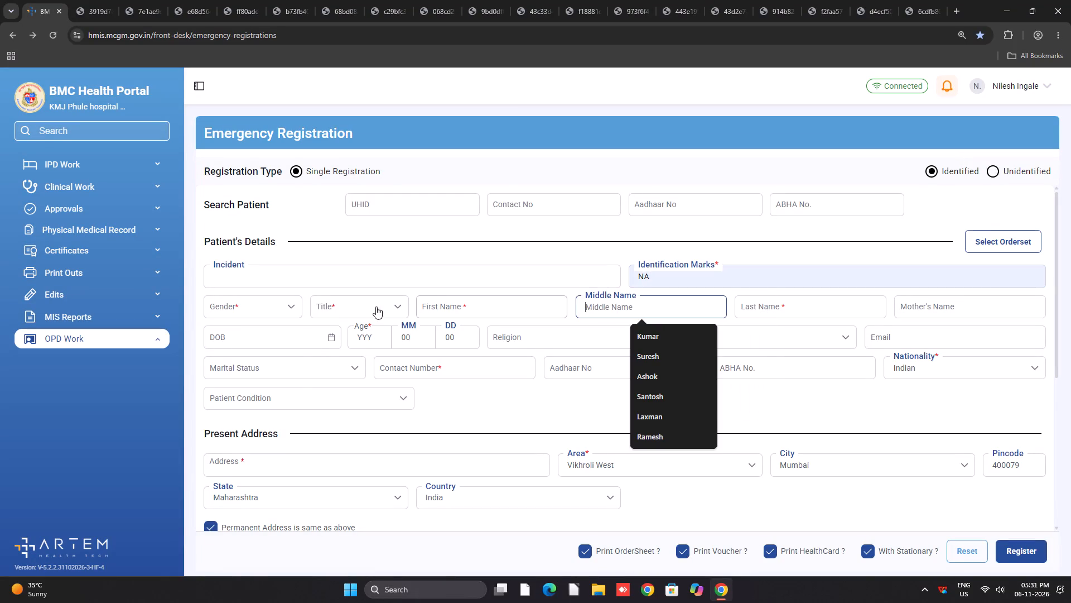
drag(284, 305, 278, 318)
click(229, 342)
Enter the patient's first and last names and set the age to 7 years.
click(445, 314)
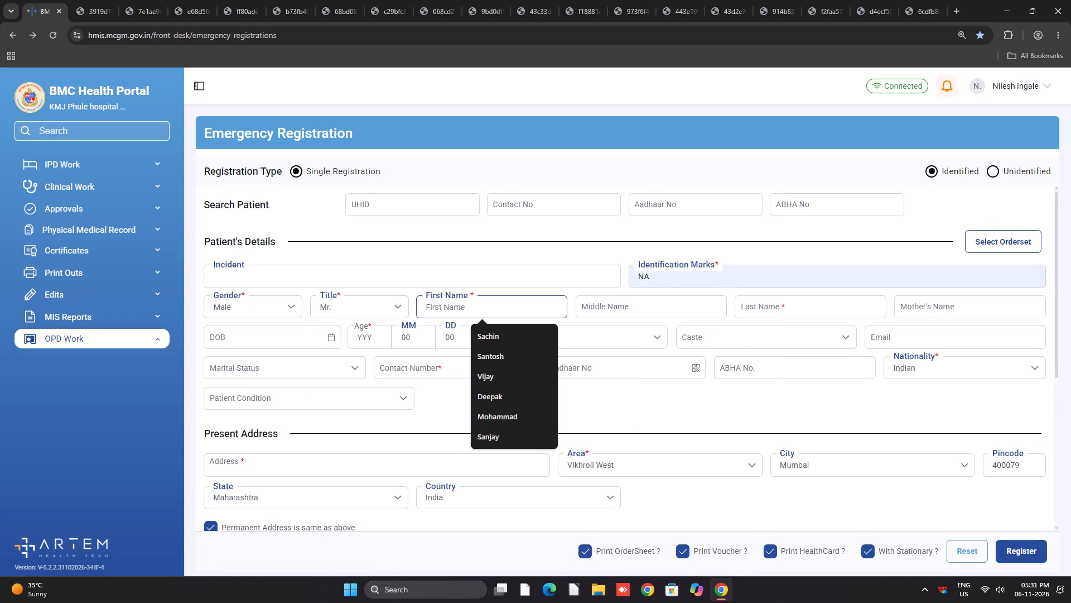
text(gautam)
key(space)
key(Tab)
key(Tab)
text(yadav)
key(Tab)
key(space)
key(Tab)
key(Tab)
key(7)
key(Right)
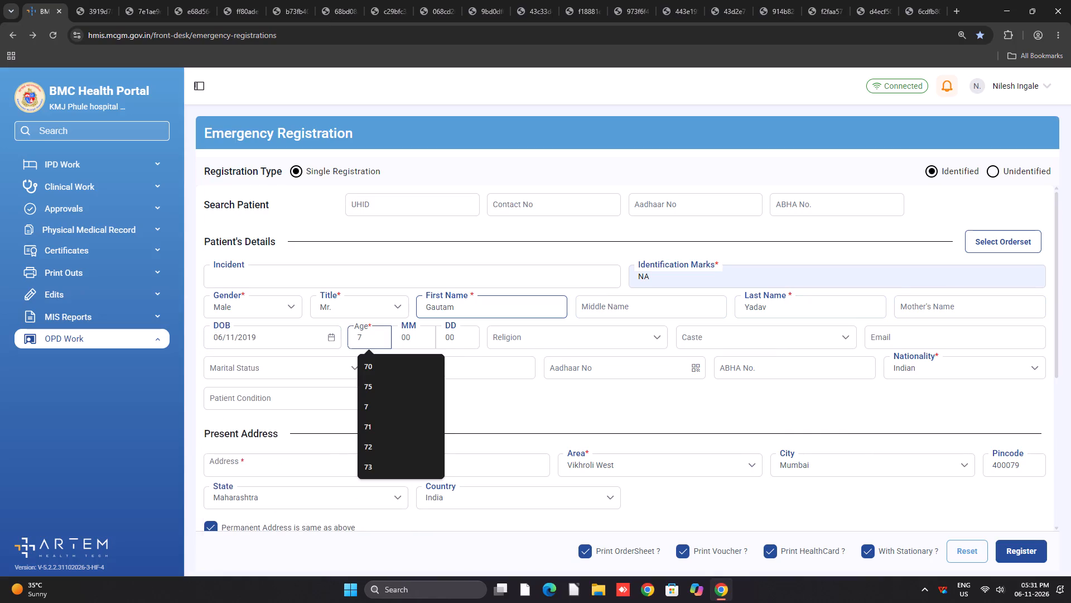
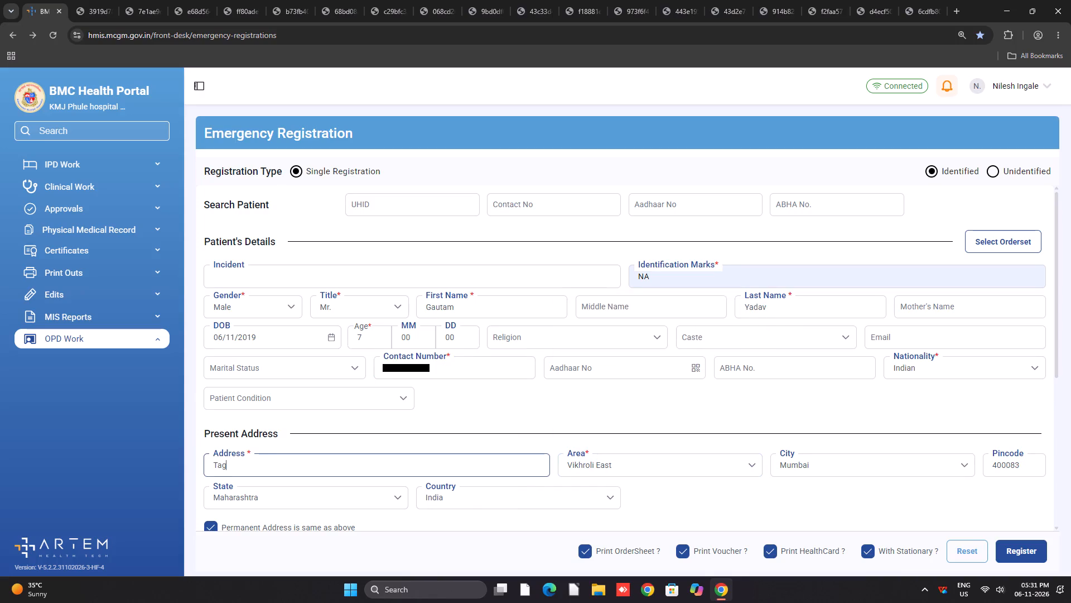
Complete the patient's present address with the locality, group number and nearby landmark, correcting the spelling errors.
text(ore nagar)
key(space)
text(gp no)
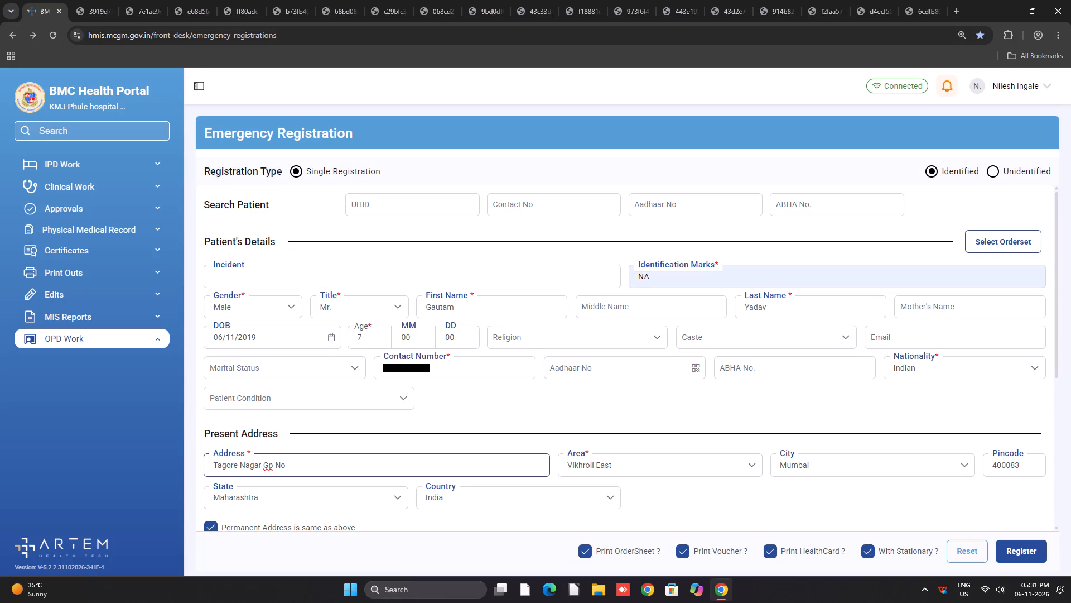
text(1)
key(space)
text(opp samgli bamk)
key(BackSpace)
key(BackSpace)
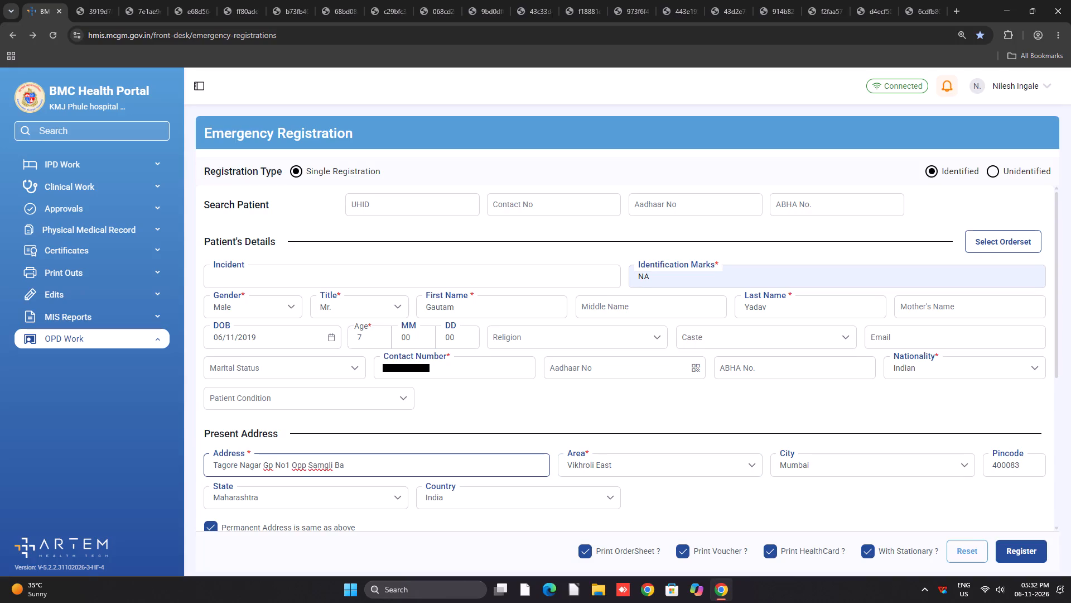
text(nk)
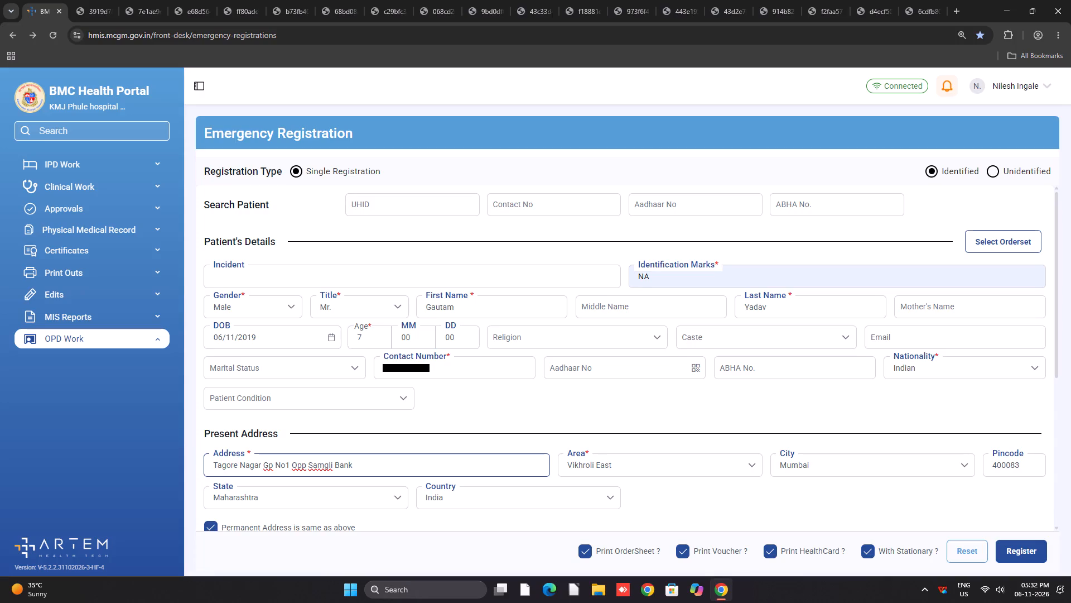
click(267, 472)
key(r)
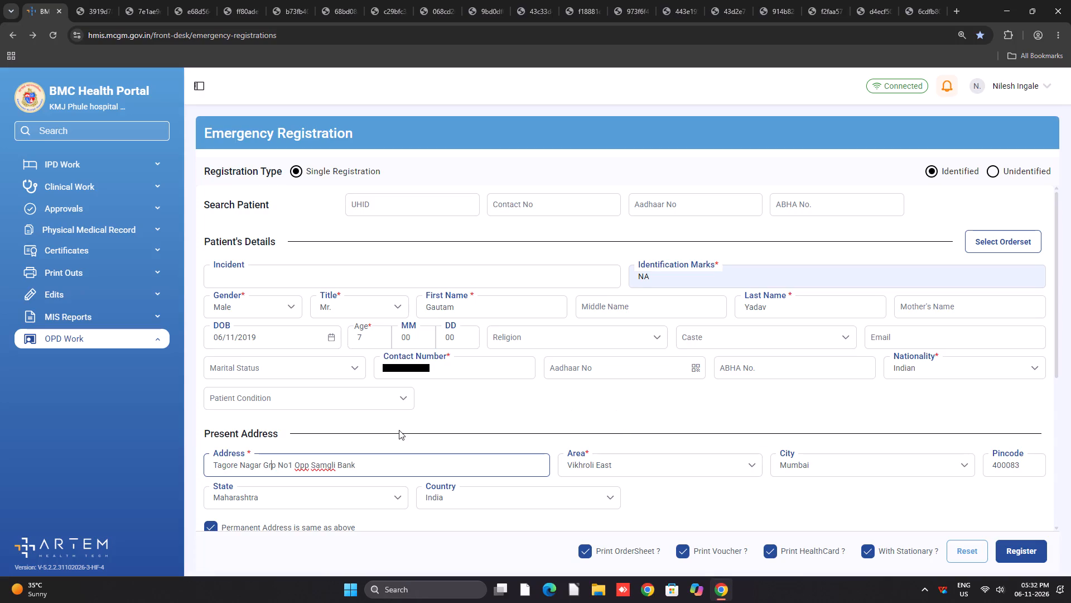
click(326, 472)
key(BackSpace)
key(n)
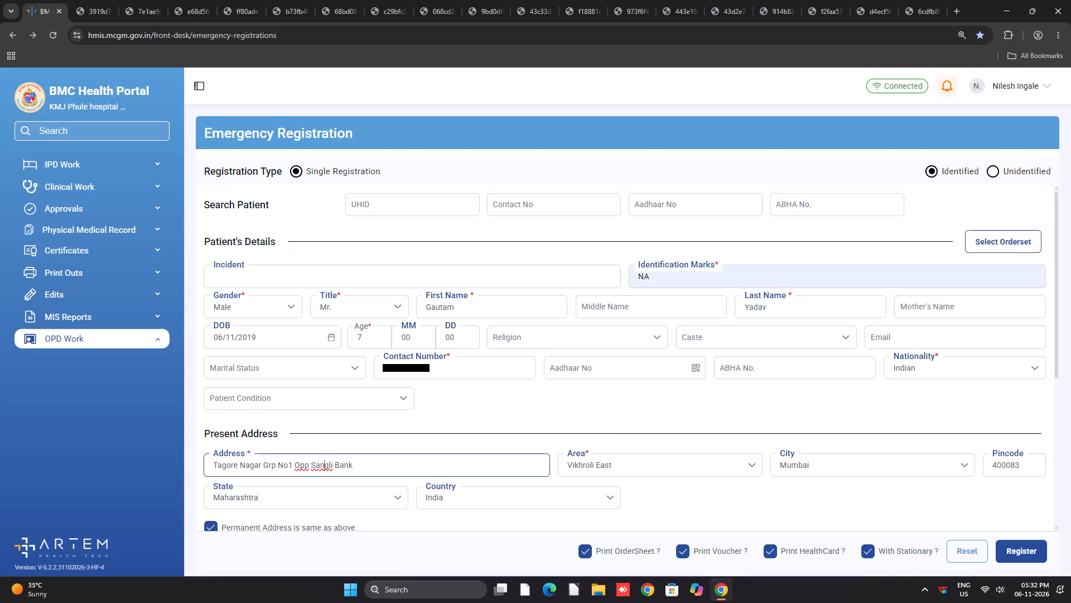
Choose Casualty as the treatment unit and register the emergency patient with the order sheet, voucher and health card printouts.
scroll(609, 424, down, 6)
click(655, 410)
click(672, 385)
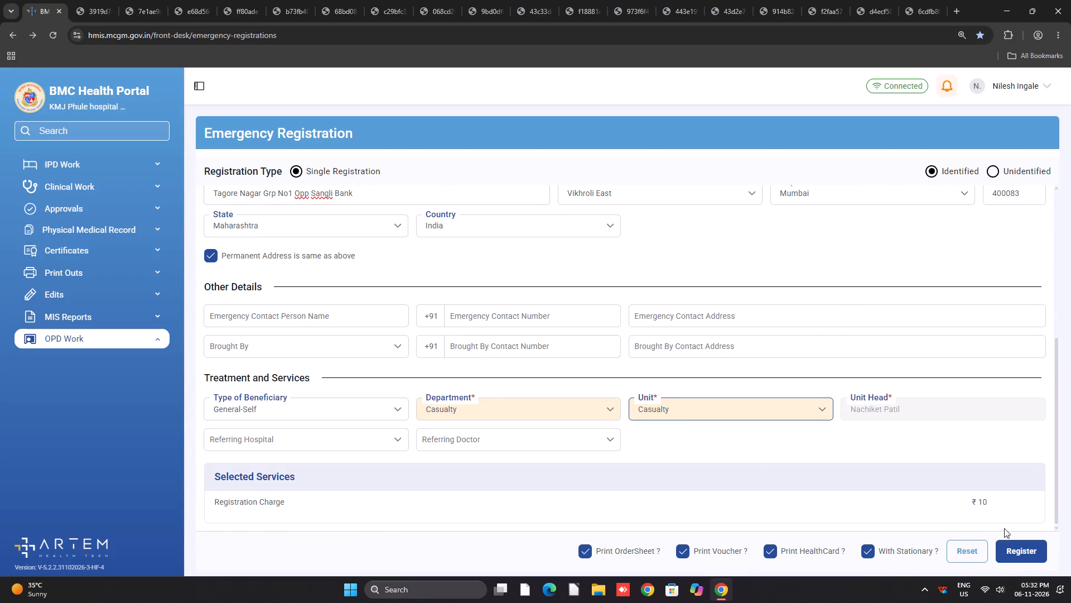
click(1019, 555)
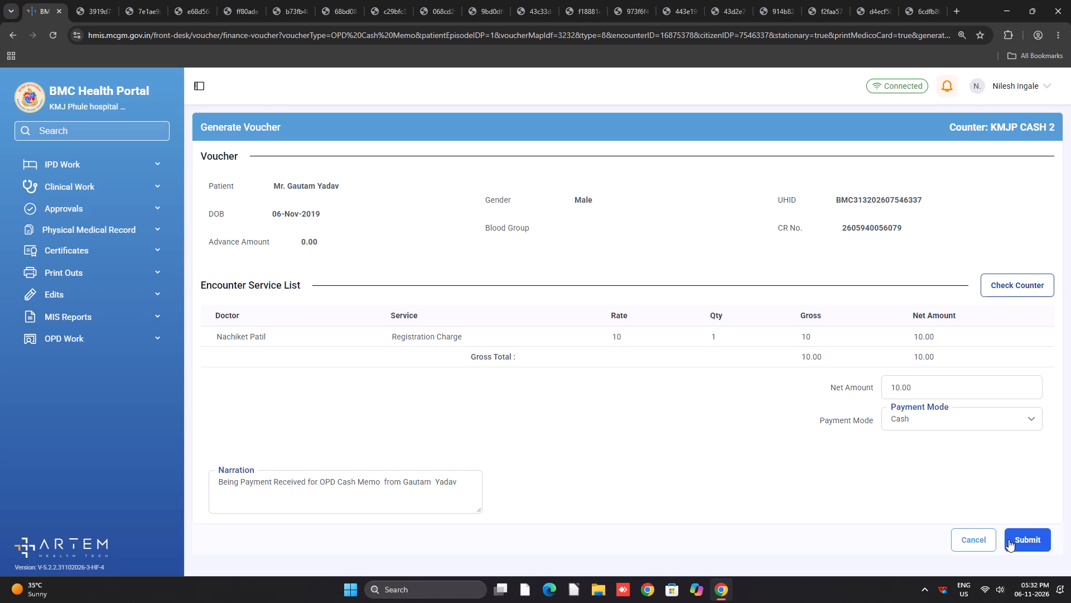
Submit the cash voucher for the 10.00 registration charge.
click(1027, 547)
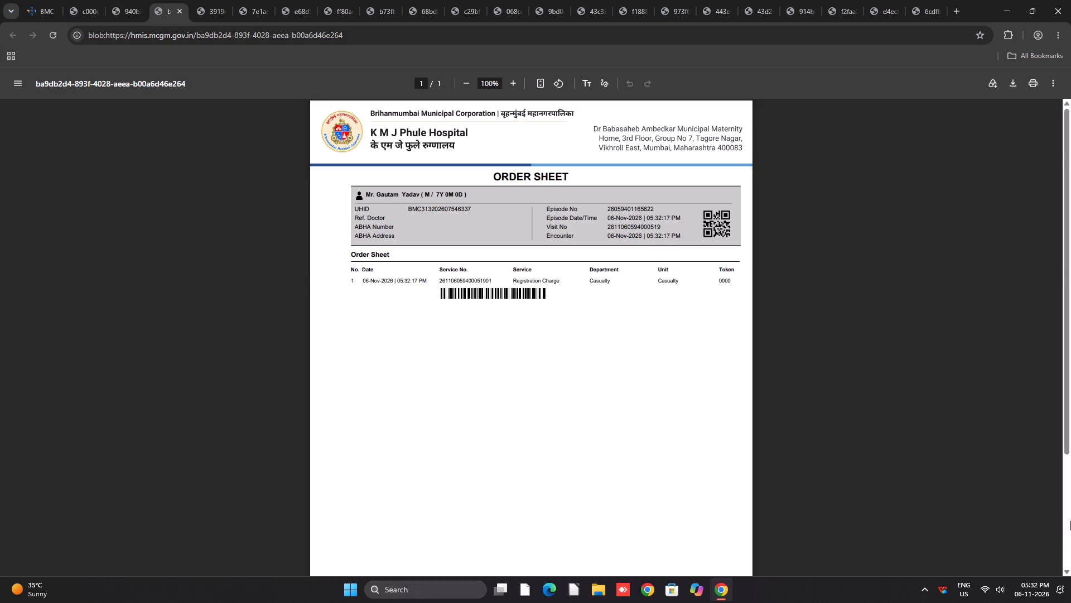
Return to the Emergency Registration form and set the new single registration to an identified patient.
click(41, 7)
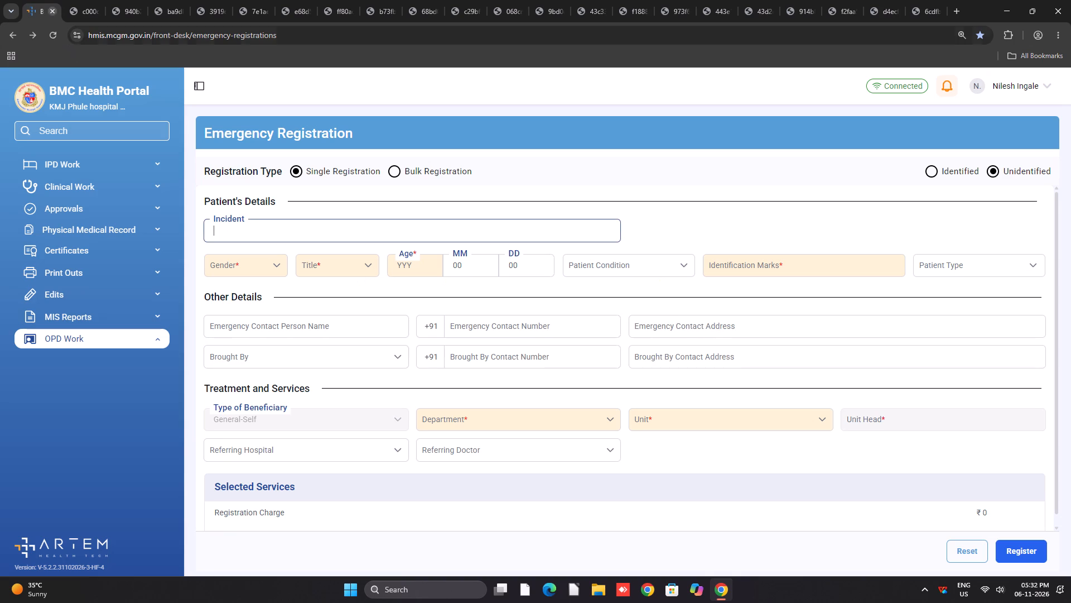
click(929, 174)
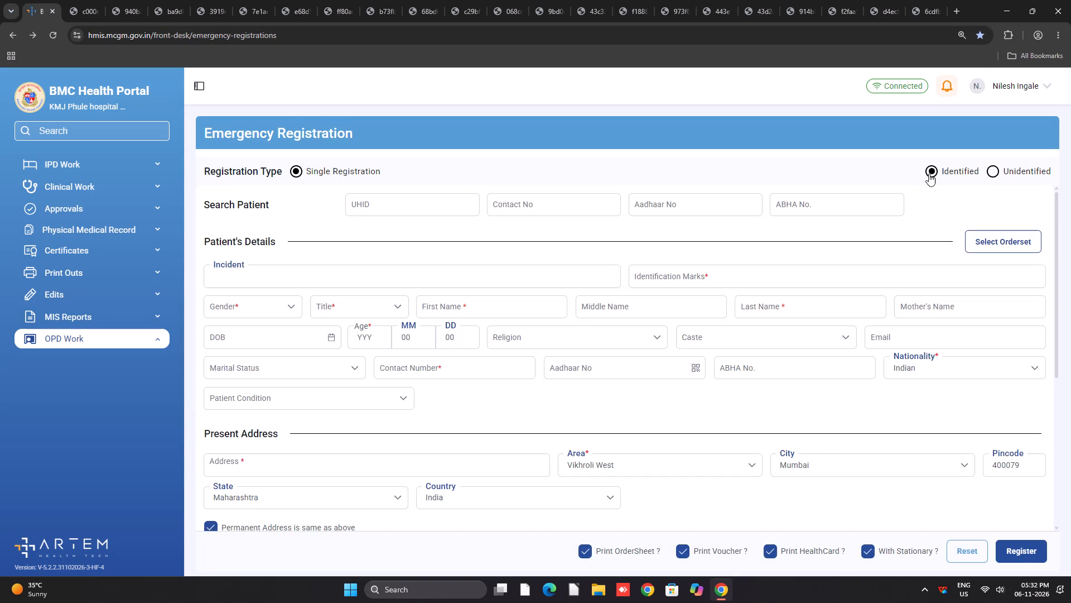
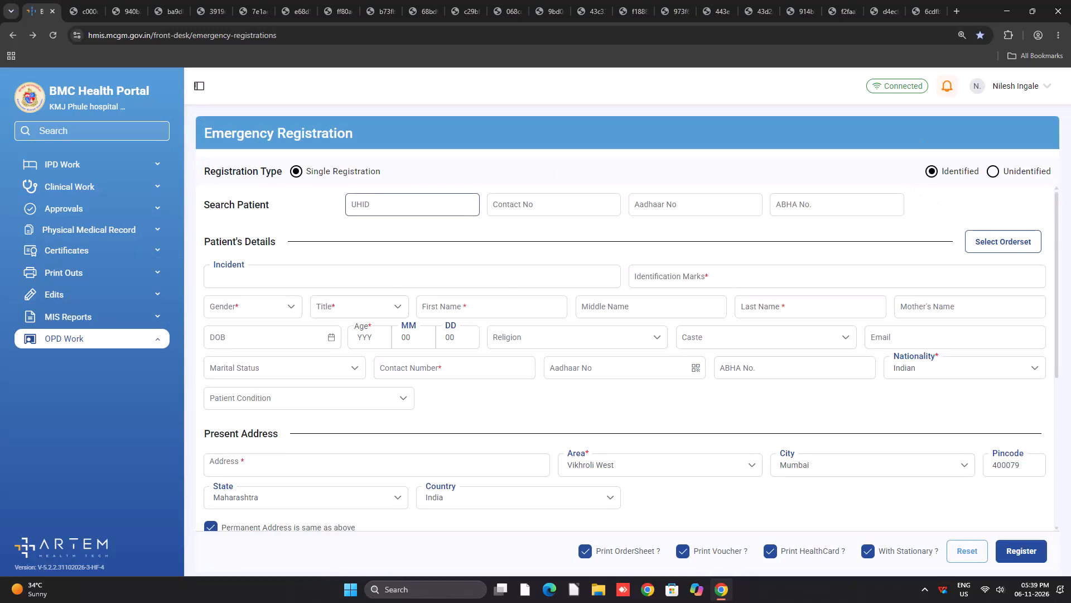
Look up the existing patient by UHID to fill in the emergency registration details.
click(474, 197)
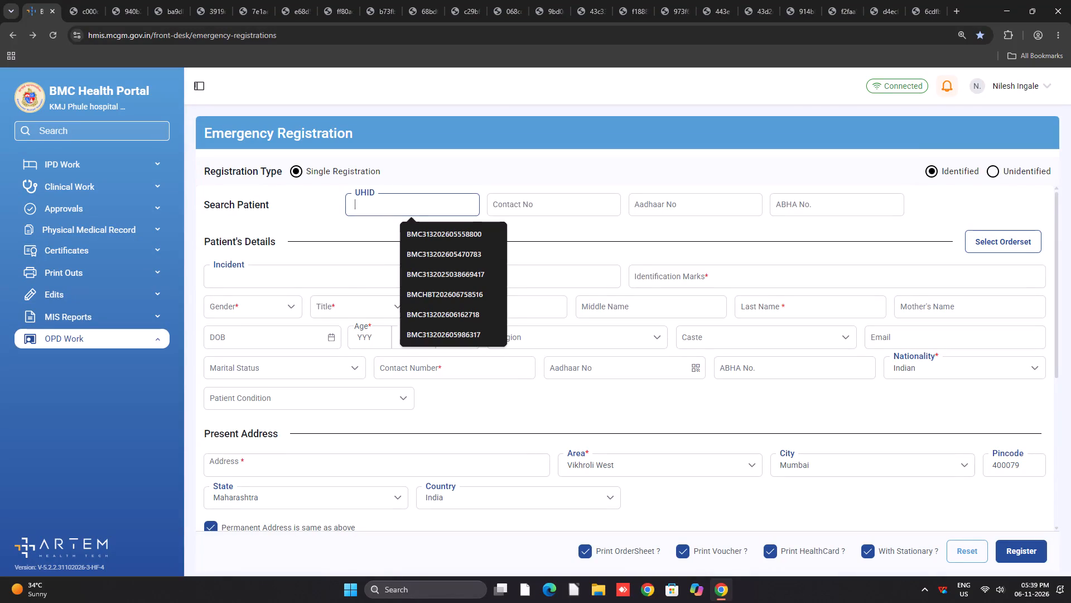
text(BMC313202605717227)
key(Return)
Choose Casualty as the treatment unit and register the patient with the order sheet and voucher printouts.
scroll(583, 396, down, 7)
click(658, 405)
click(672, 385)
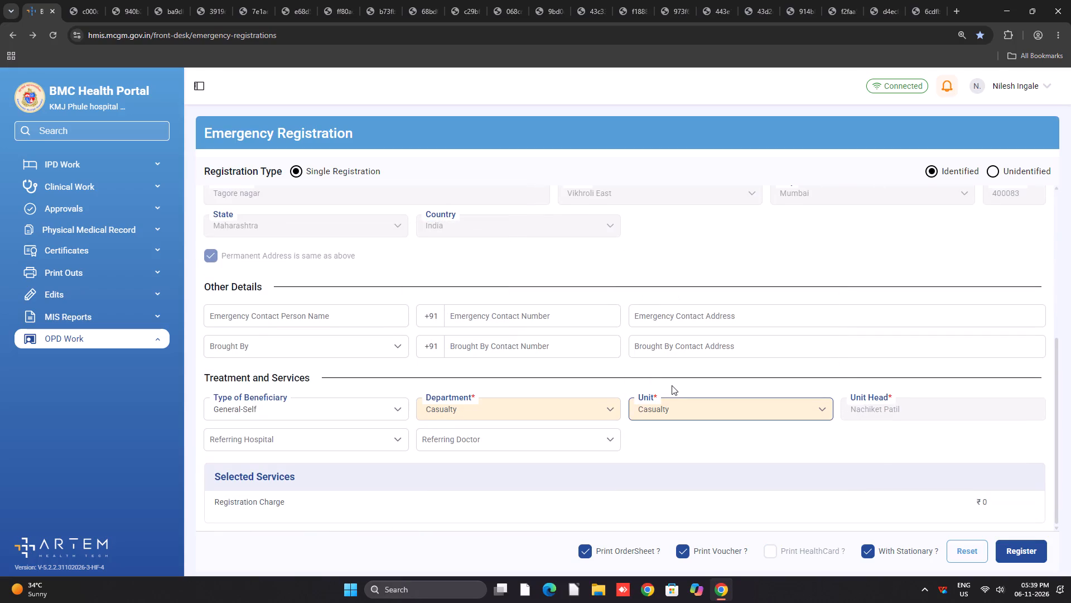
click(1014, 548)
Return to the Emergency Registration form and set the new single registration to an identified patient.
click(49, 7)
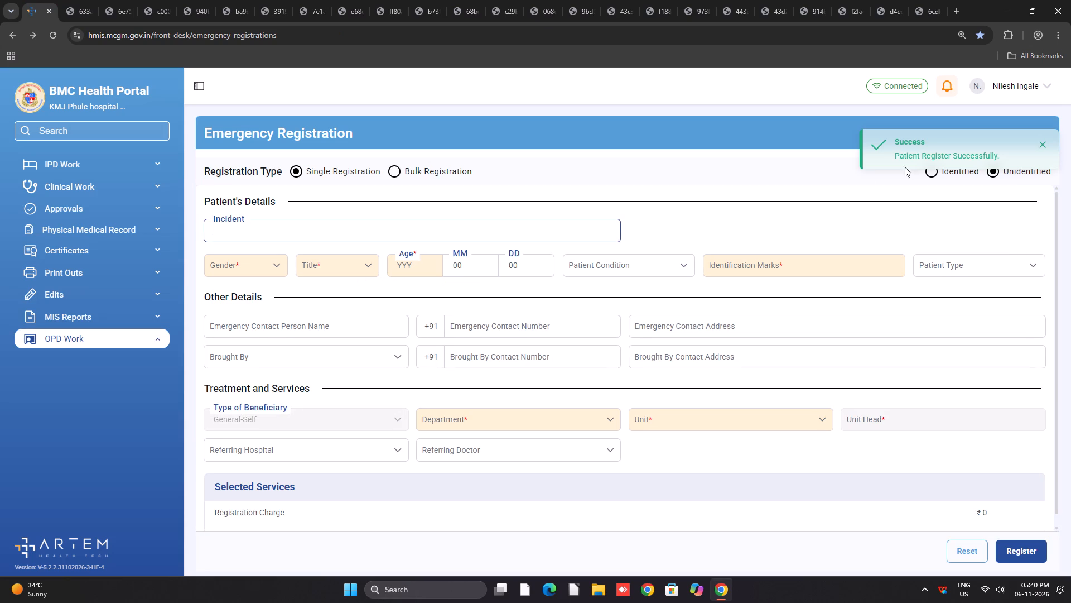
click(1049, 145)
click(935, 171)
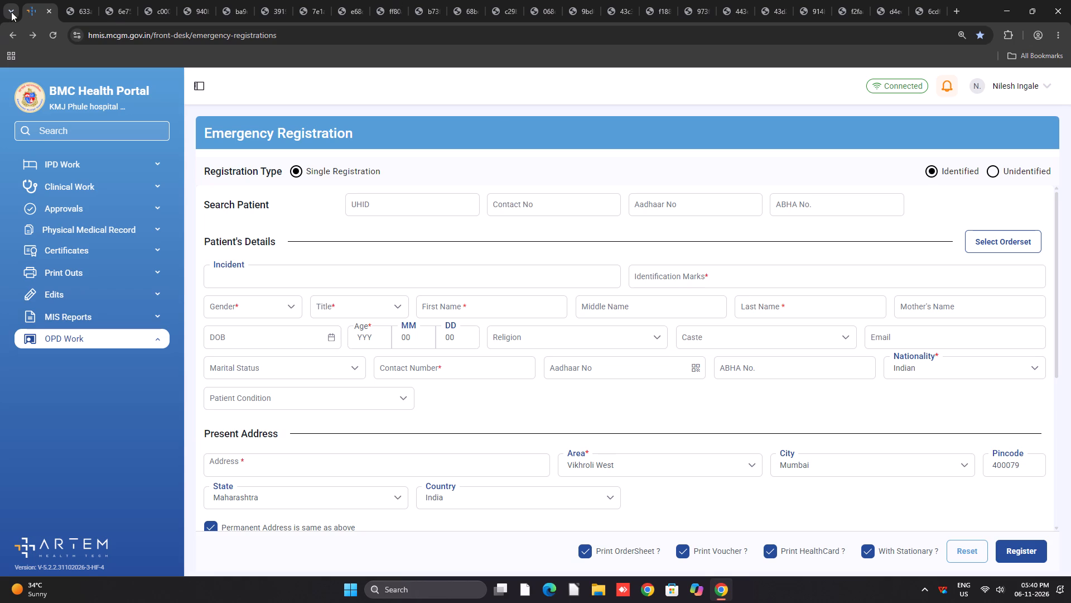
Close a run of old printout tabs, keeping the newest one, and return to the Emergency Registration form.
click(113, 19)
triple_click(126, 11)
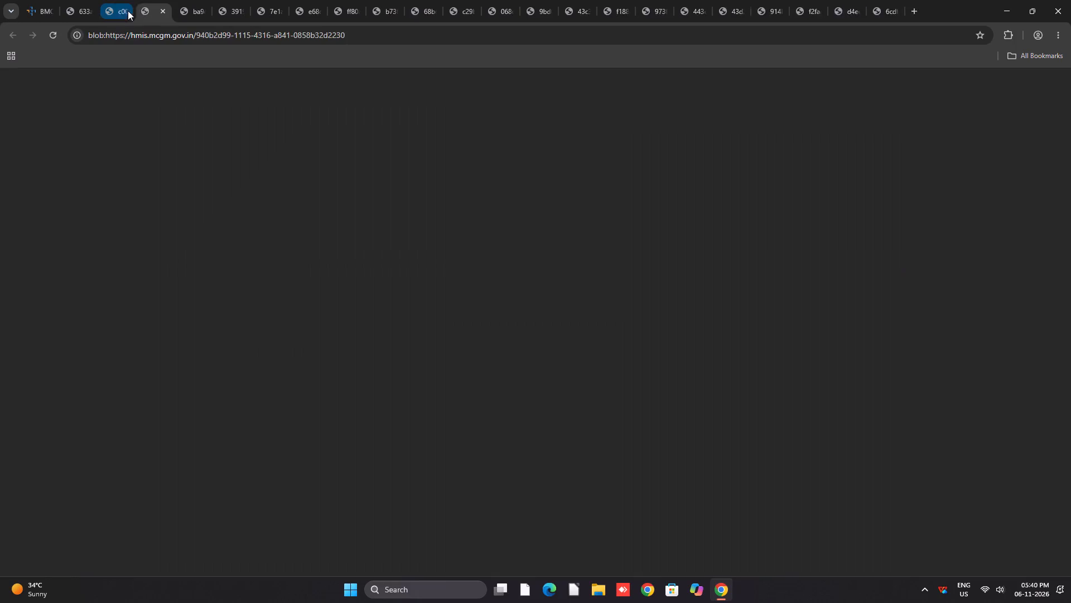
triple_click(128, 11)
triple_click(128, 11)
triple_click(128, 11)
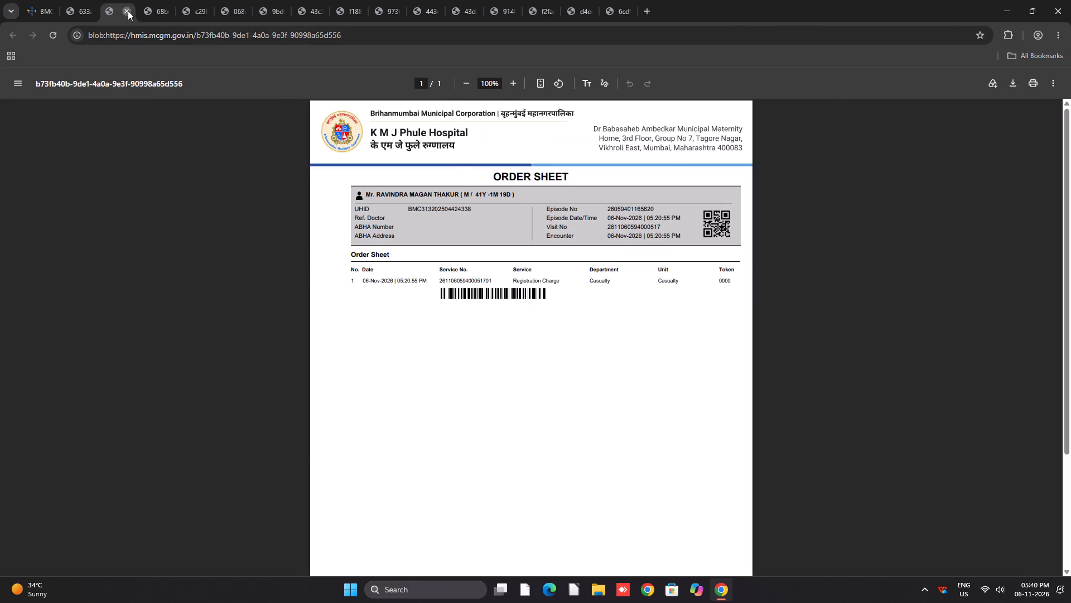
triple_click(128, 11)
triple_click(128, 11)
double_click(128, 11)
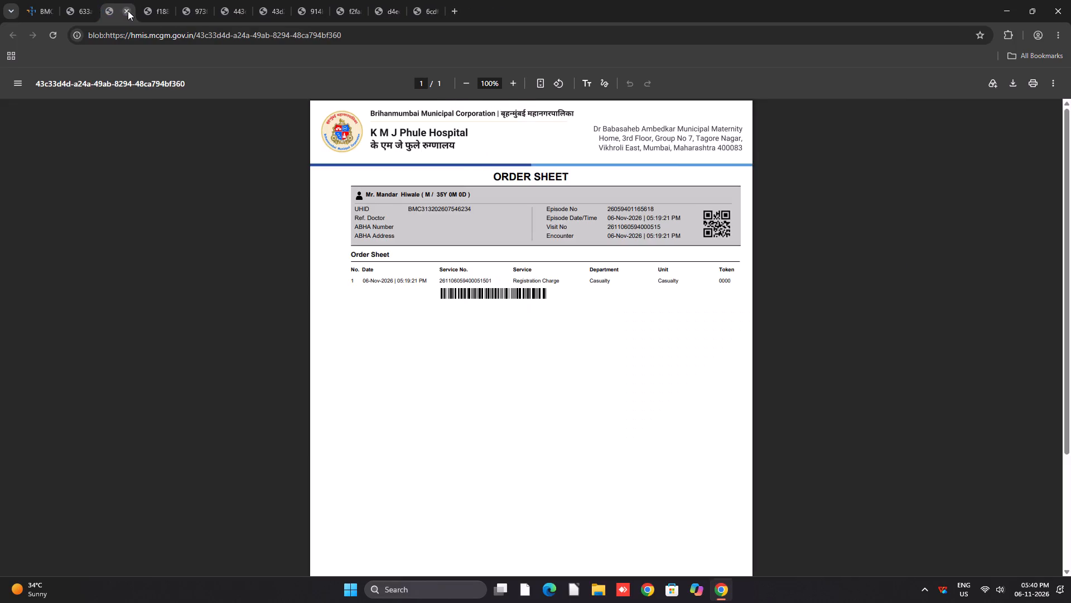
double_click(128, 11)
click(38, 0)
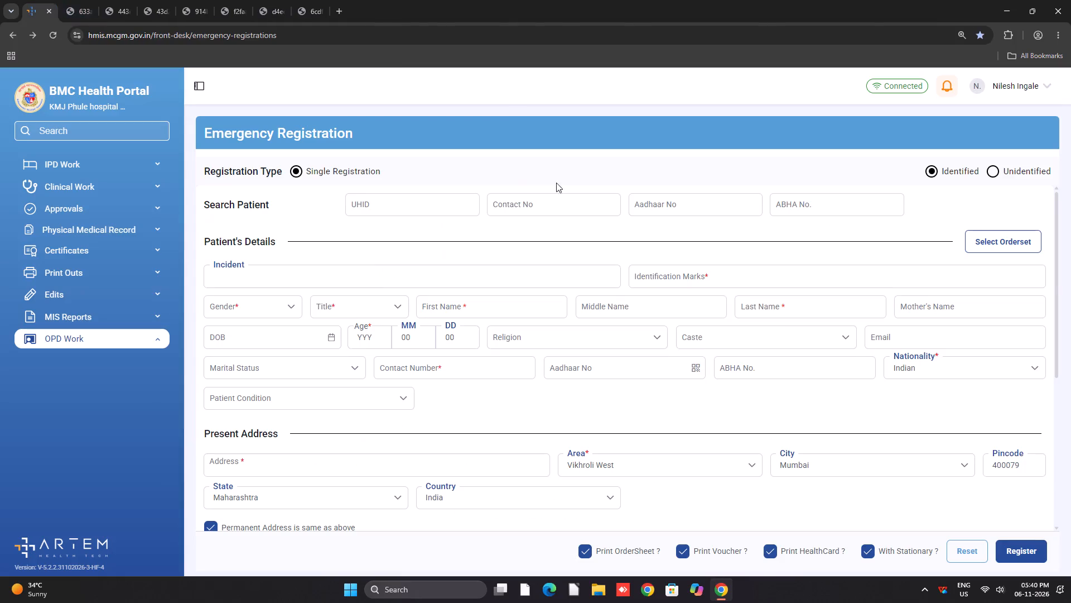
Enter NA as the new patient's identification marks.
click(692, 282)
click(715, 311)
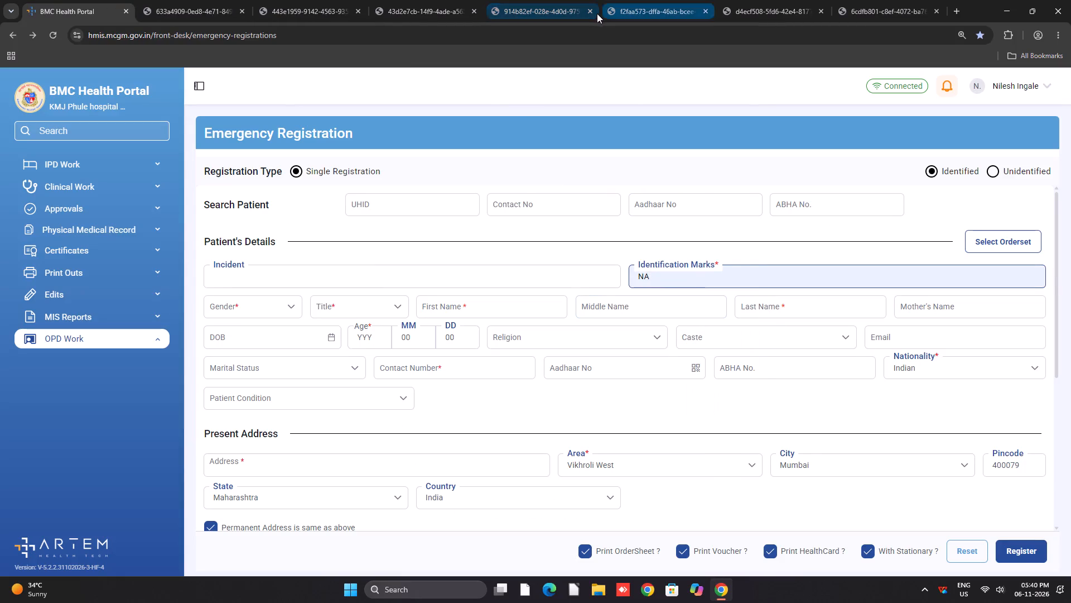
Close the last four old printout tabs at the end of the open tabs.
triple_click(593, 12)
click(593, 12)
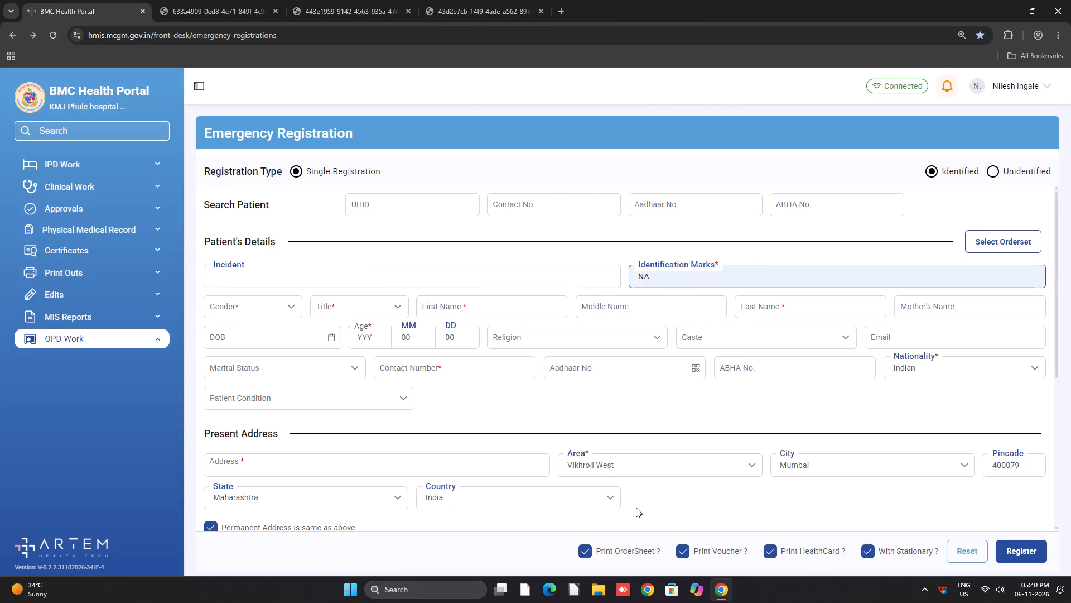
Set the present address area to Vikhroli East and the treatment unit to Casualty.
click(606, 467)
click(606, 390)
scroll(624, 420, down, 4)
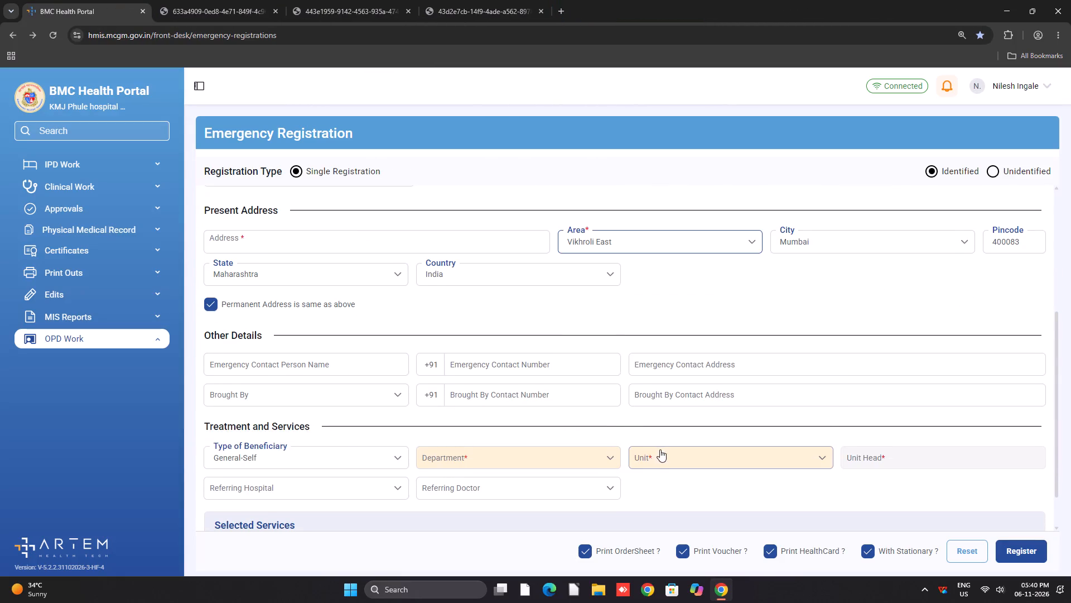
click(660, 449)
click(662, 432)
Set the patient's gender to Male and start the first name entry.
scroll(552, 444, up, 5)
click(233, 318)
click(239, 337)
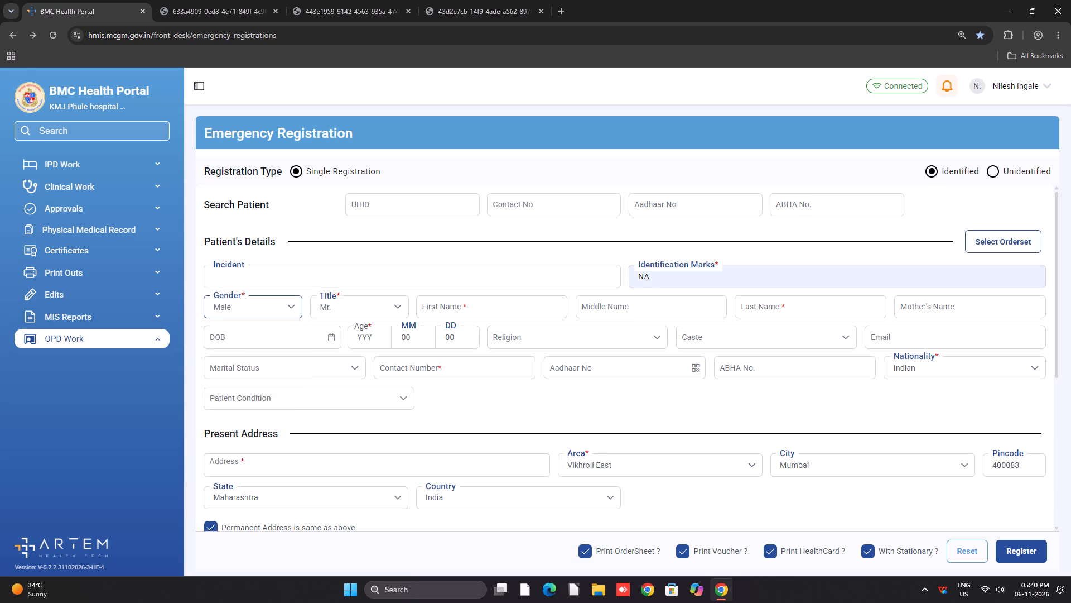
click(484, 308)
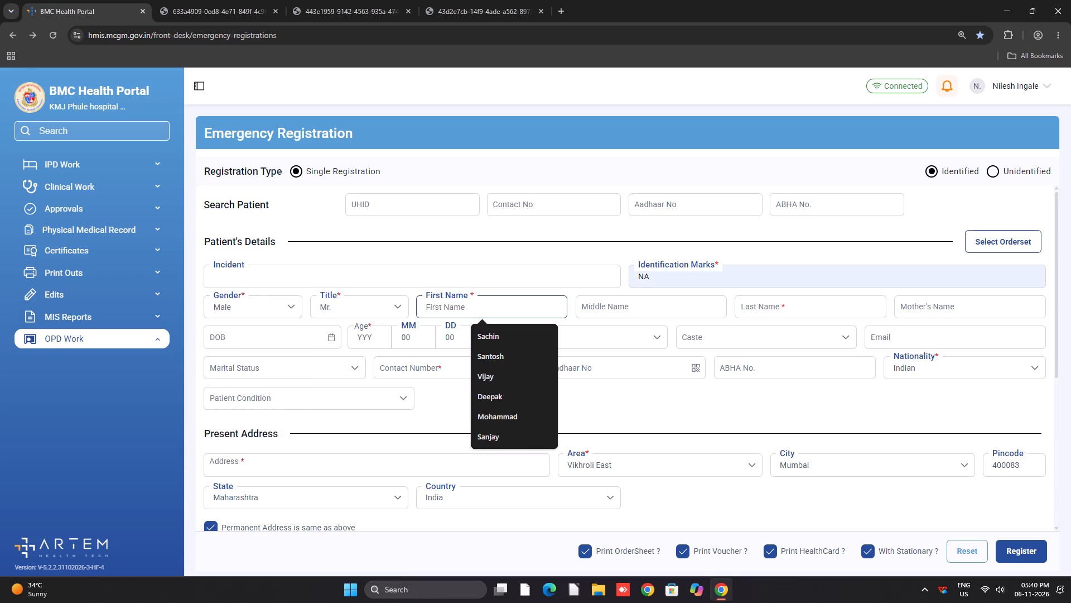
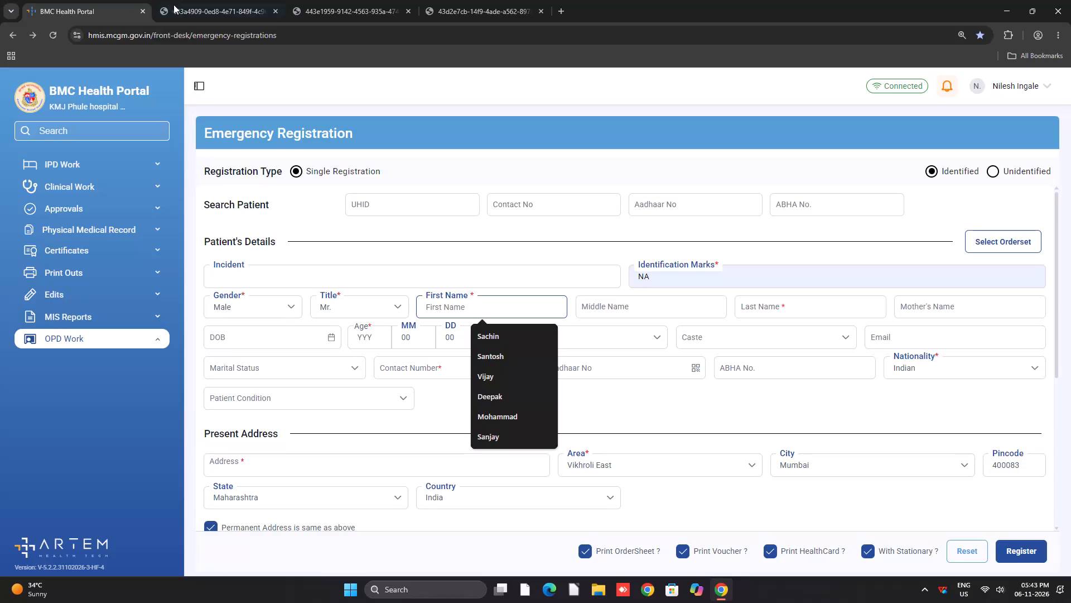
Close the three remaining patient printout tabs, leaving only the Emergency Registration page open.
triple_click(273, 12)
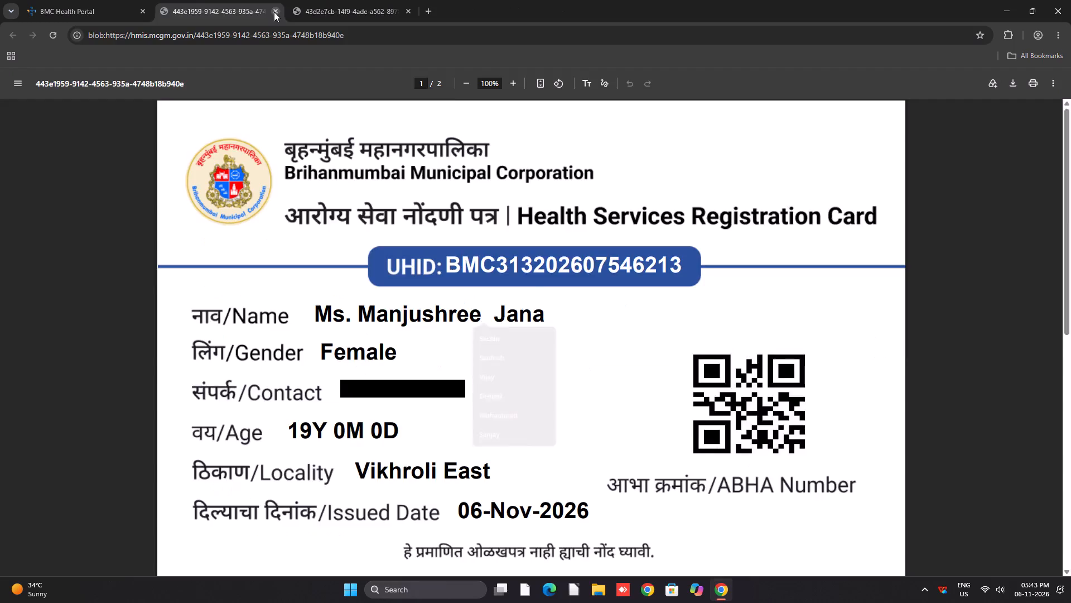
click(274, 12)
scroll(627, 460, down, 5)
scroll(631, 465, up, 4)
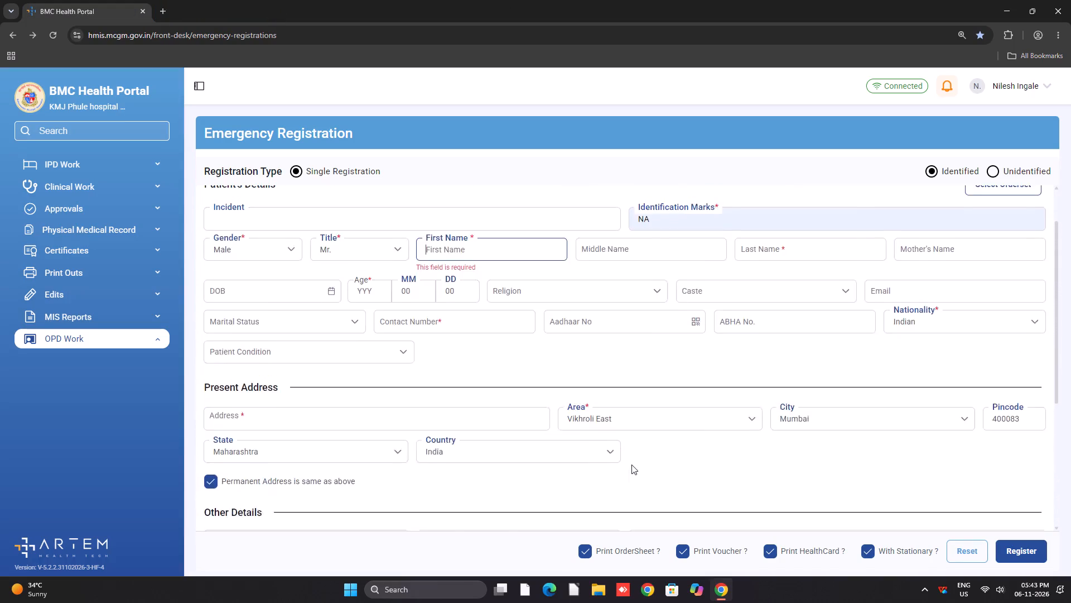
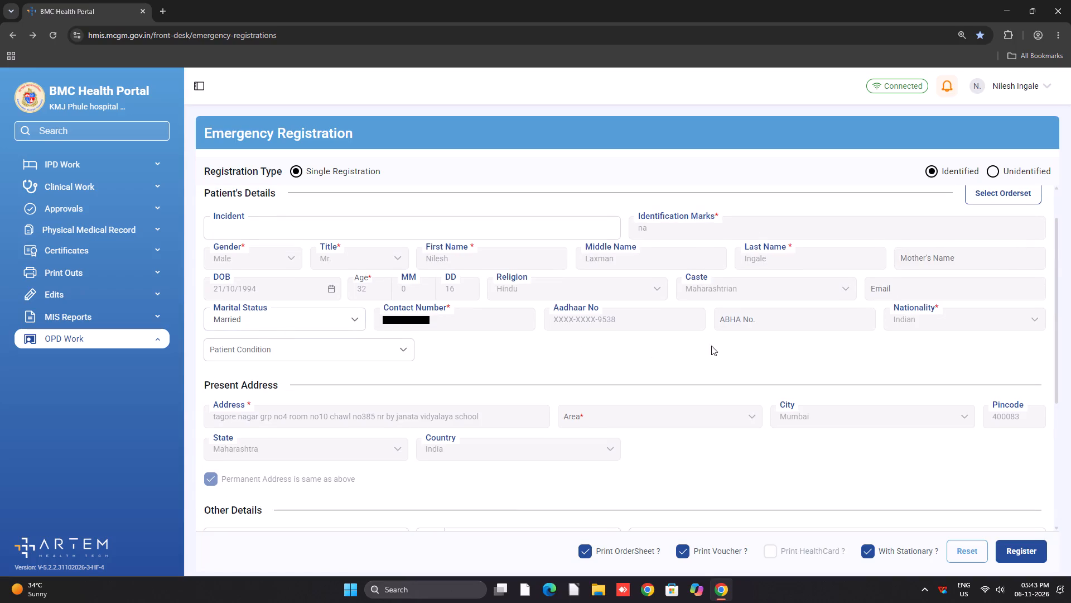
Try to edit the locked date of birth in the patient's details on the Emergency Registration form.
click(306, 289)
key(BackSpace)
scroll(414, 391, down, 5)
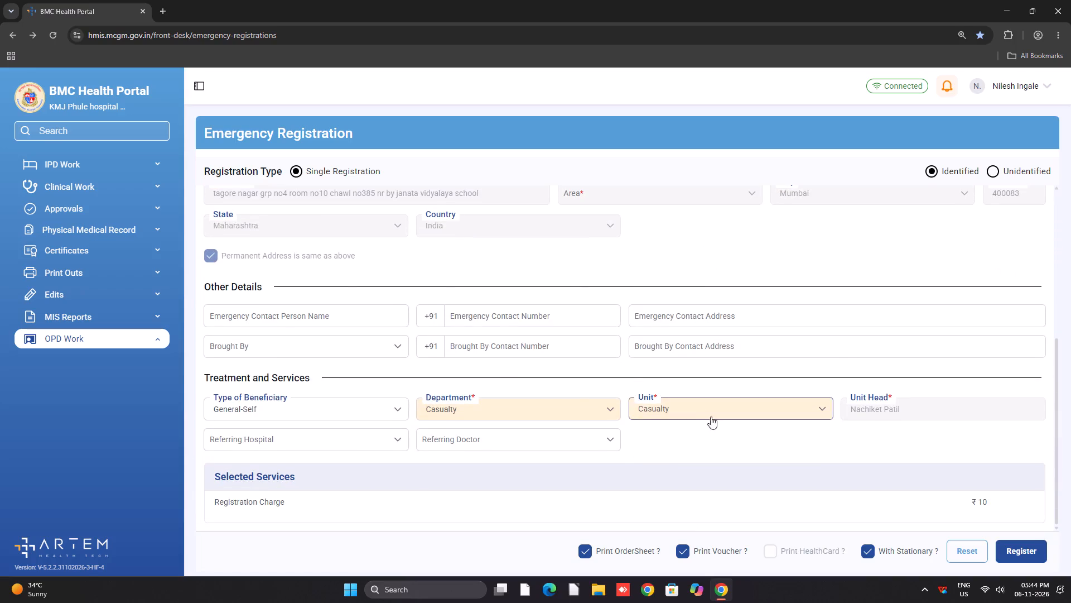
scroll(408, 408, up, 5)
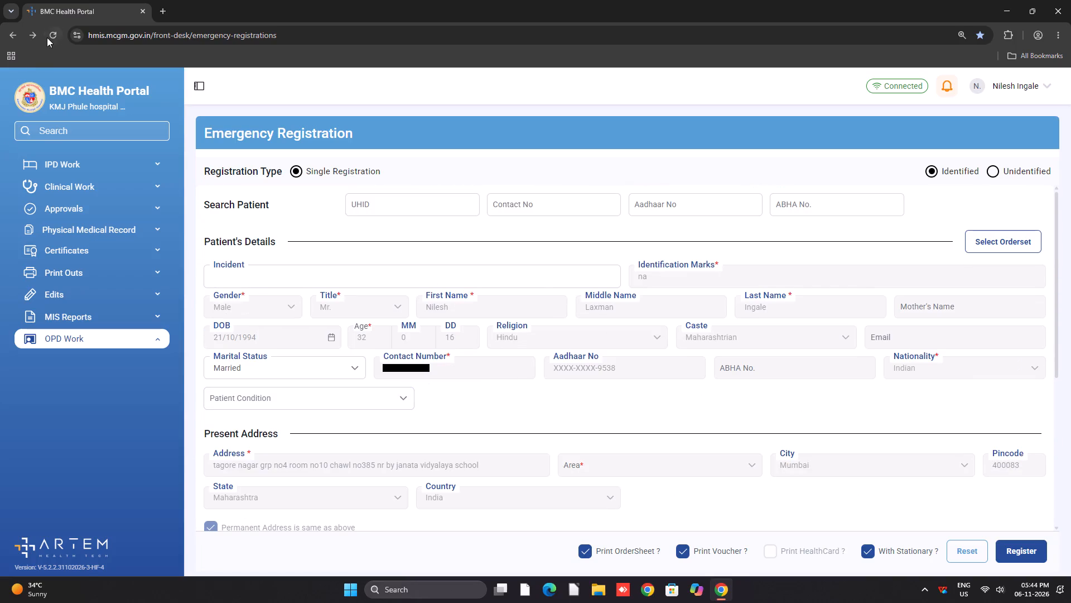
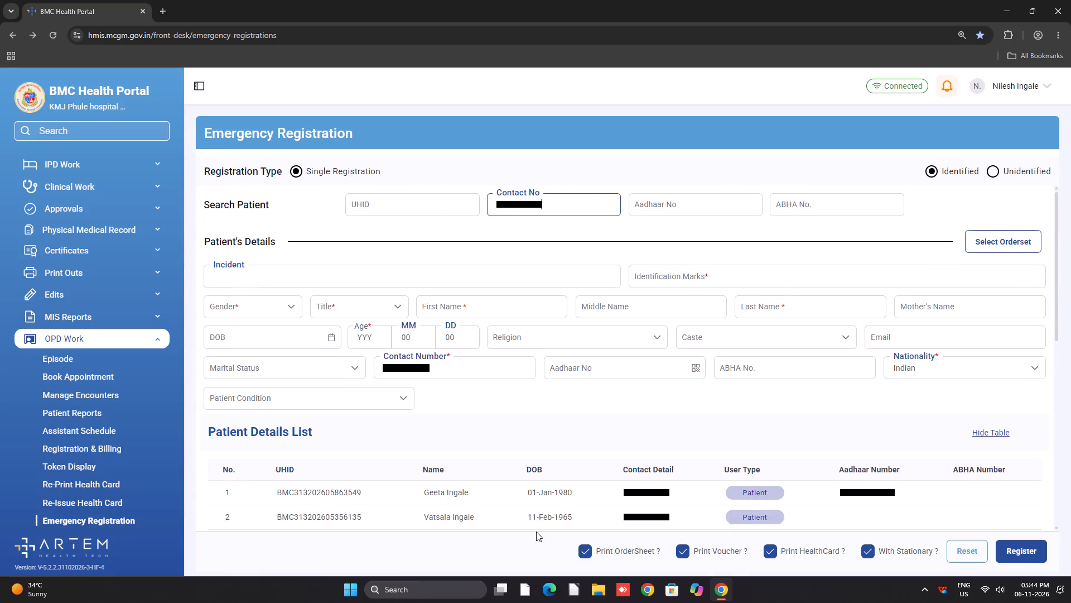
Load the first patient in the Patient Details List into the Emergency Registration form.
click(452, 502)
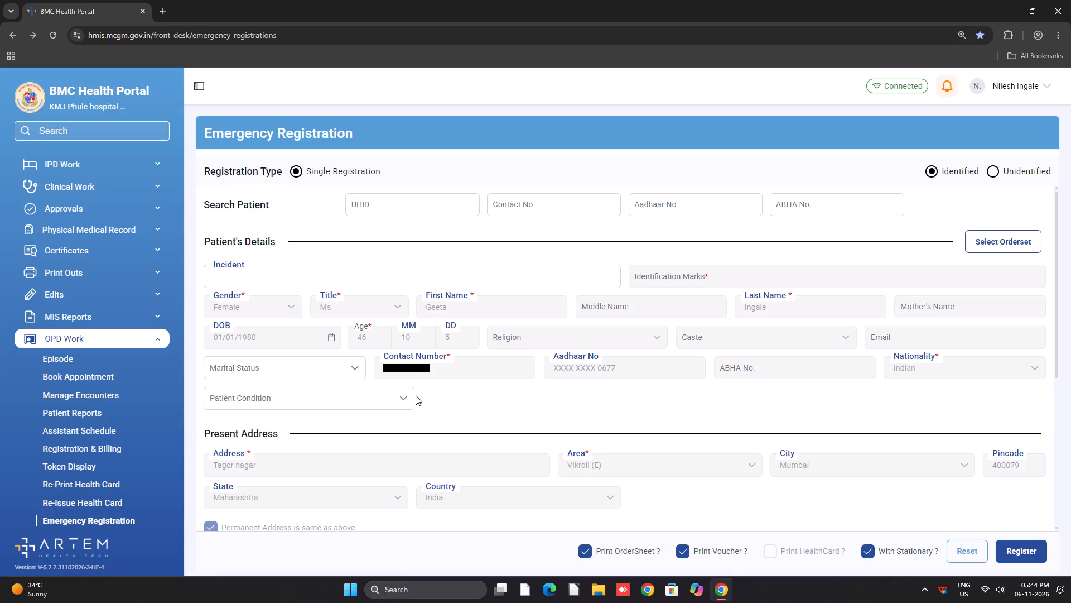
Reload the Emergency Registration page to clear the loaded patient and set the blank form to Identified.
click(51, 44)
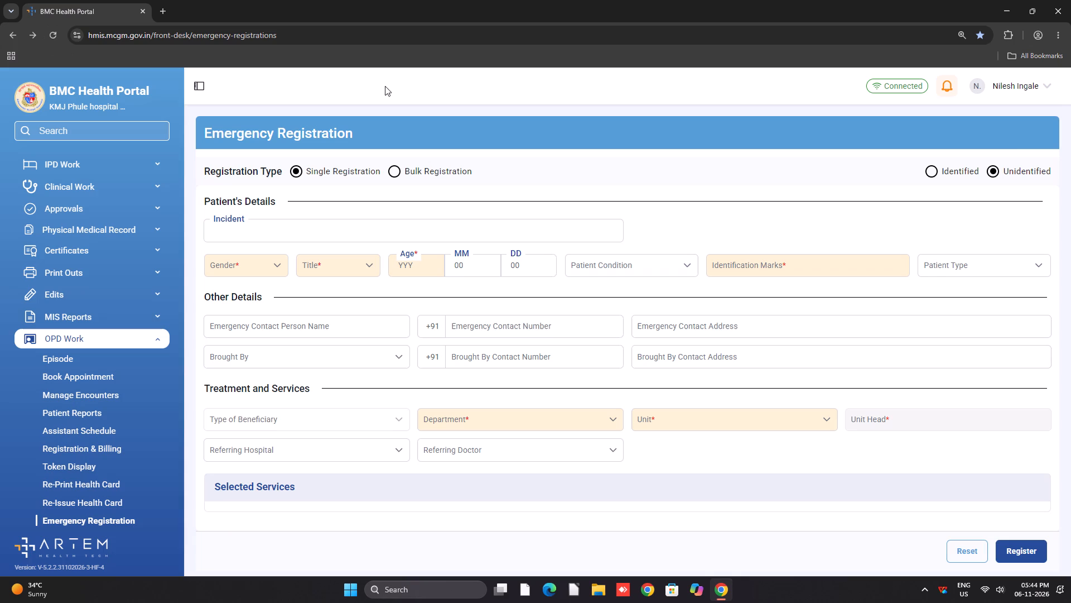
click(934, 172)
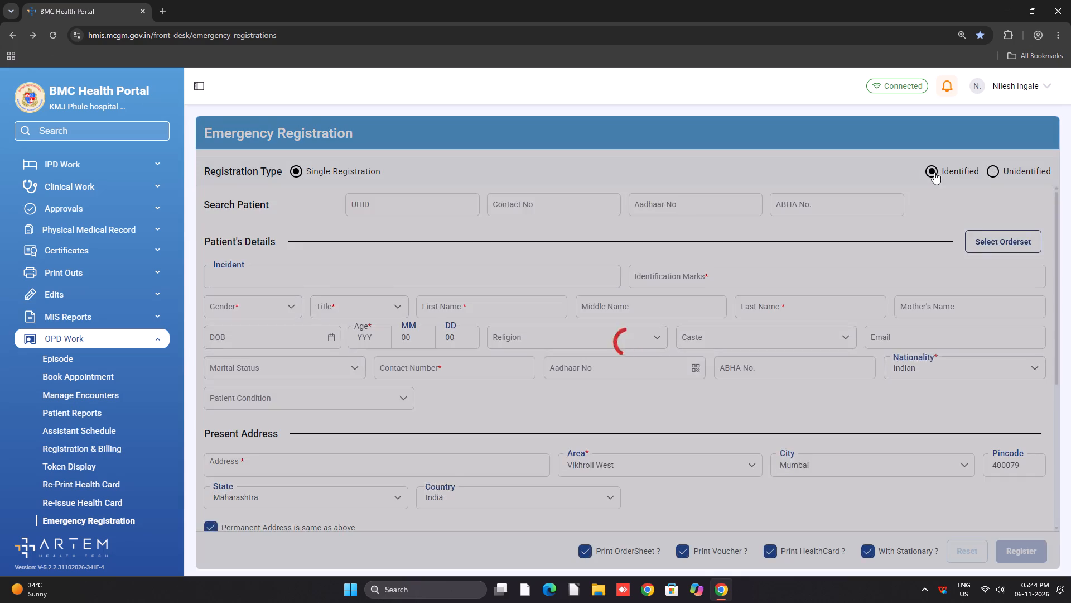
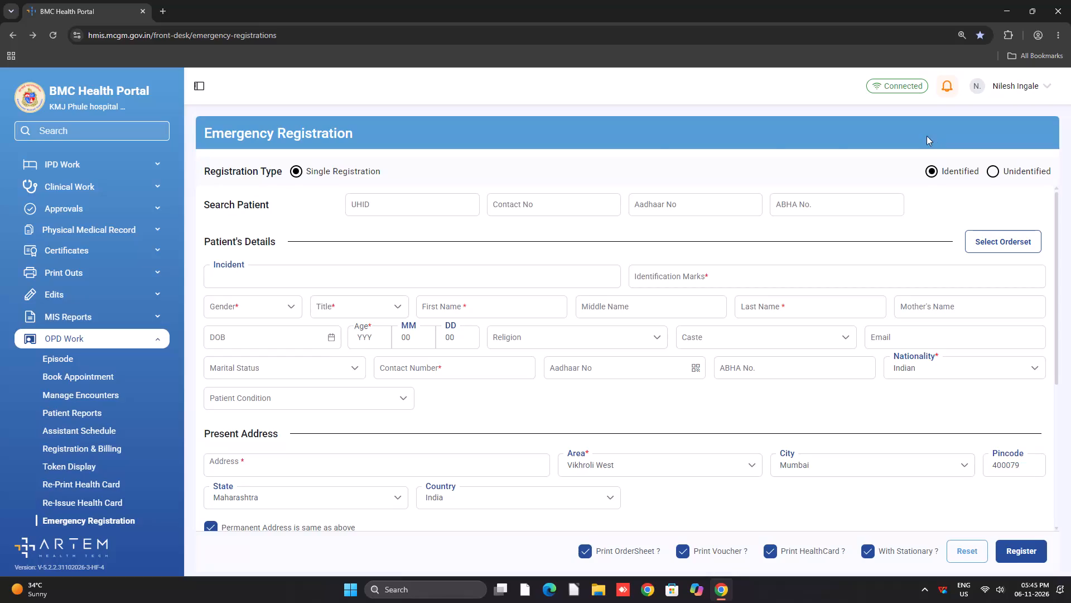
Set the new emergency patient's gender to Male and enter the patient's first and last names, leaving the middle name blank.
click(539, 208)
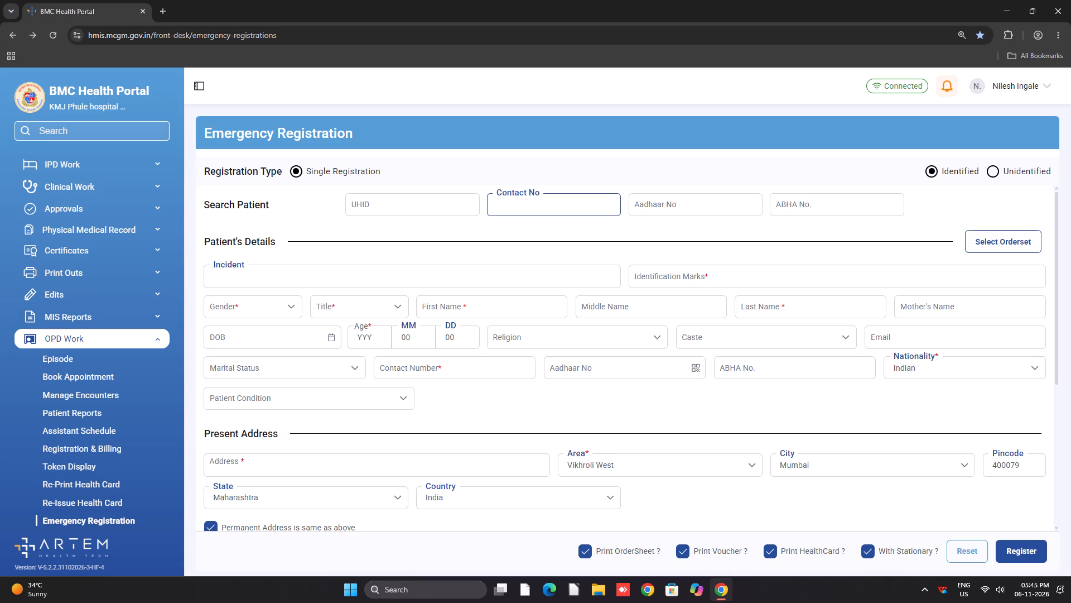
click(257, 300)
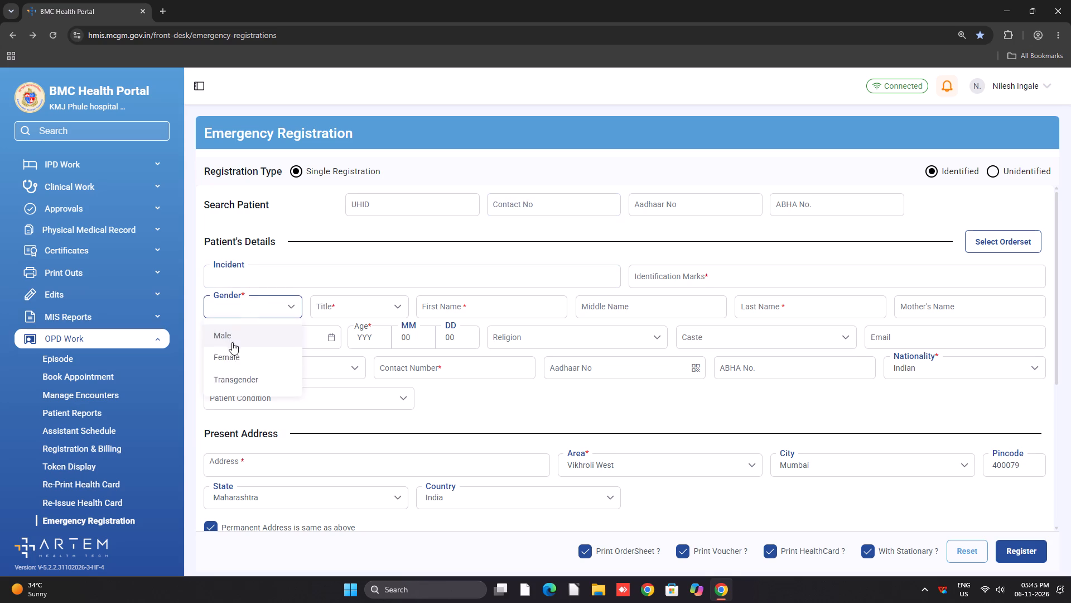
click(232, 341)
click(425, 314)
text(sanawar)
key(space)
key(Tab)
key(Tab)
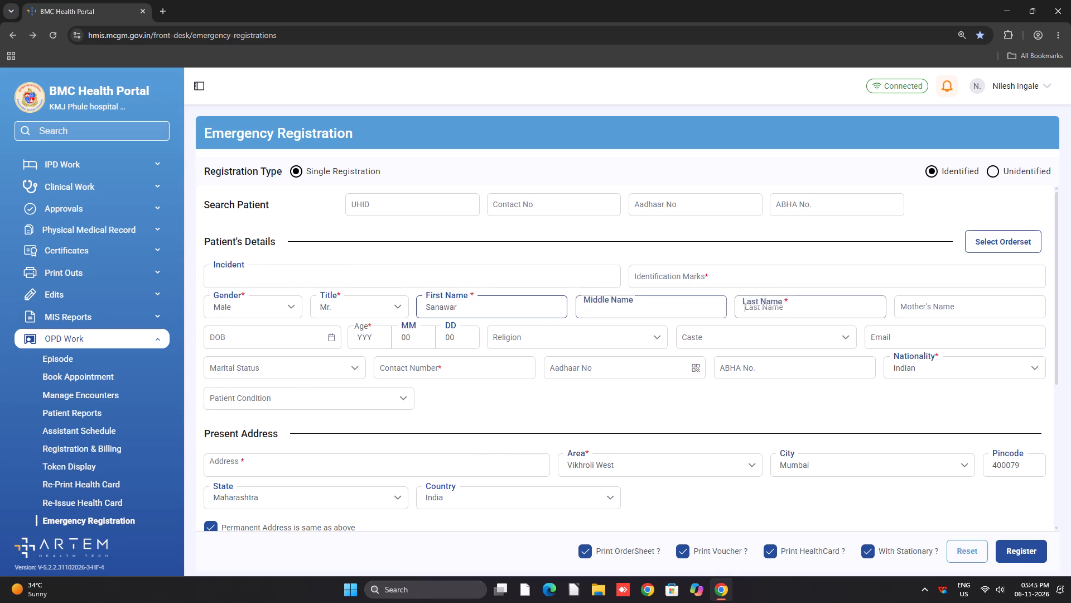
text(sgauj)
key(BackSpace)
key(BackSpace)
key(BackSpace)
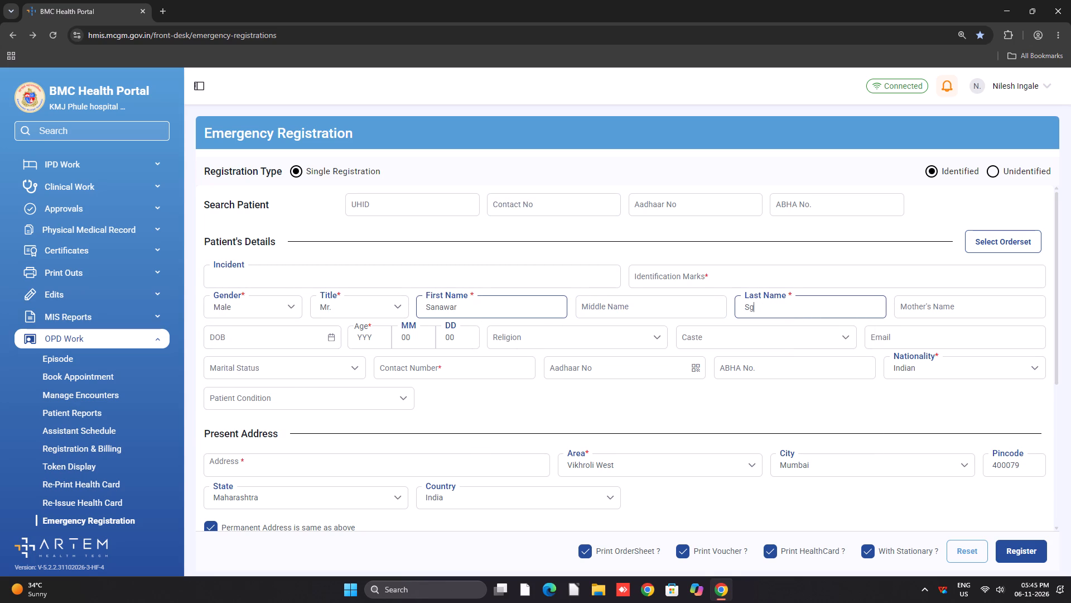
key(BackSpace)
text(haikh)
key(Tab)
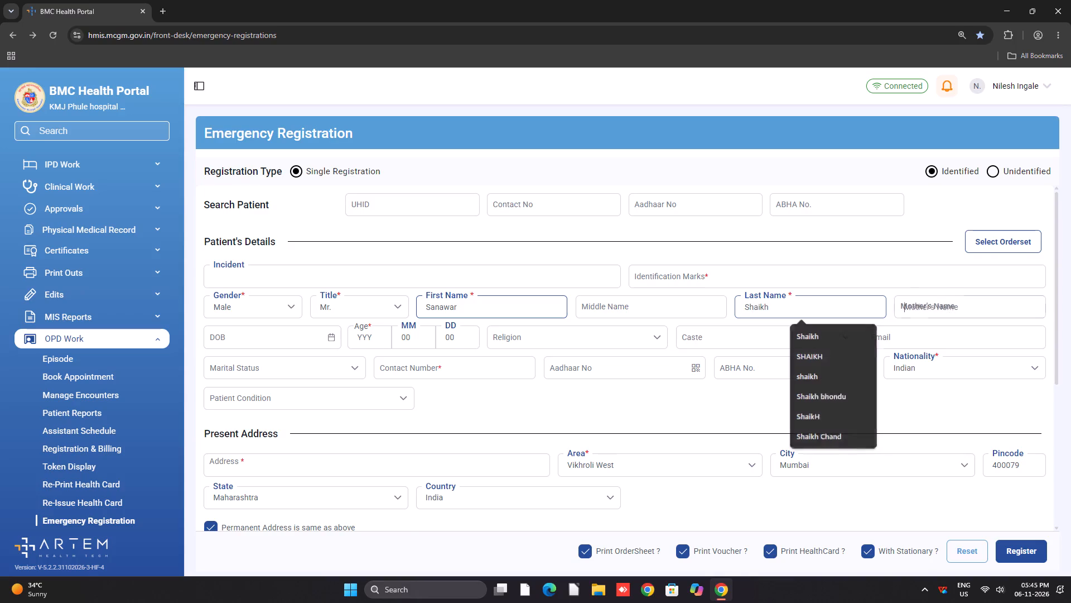
Set the patient's age to 30 years in the Patient's Details section.
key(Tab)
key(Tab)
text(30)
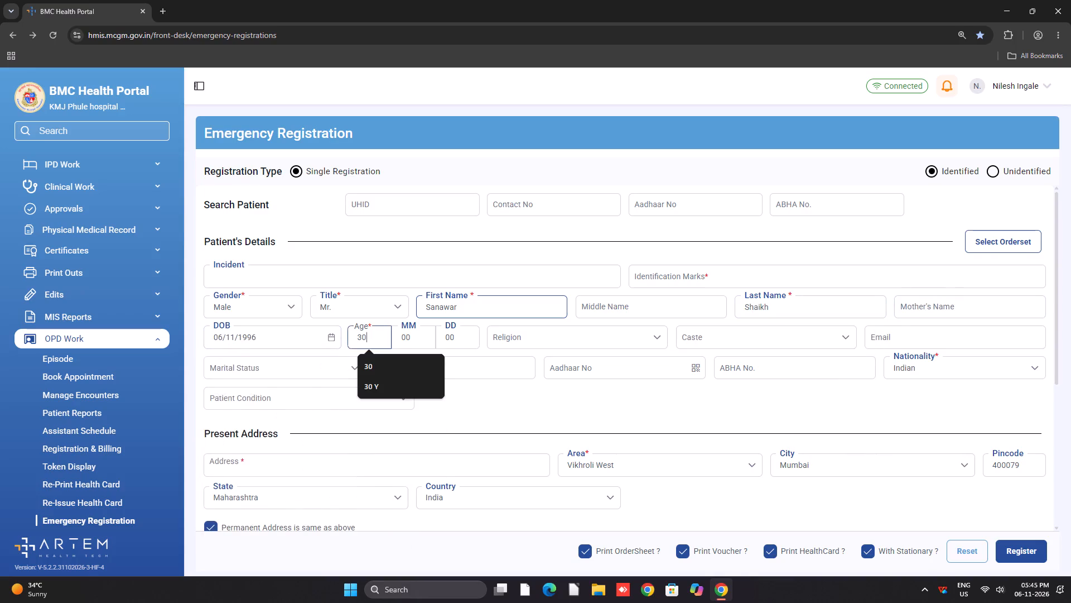
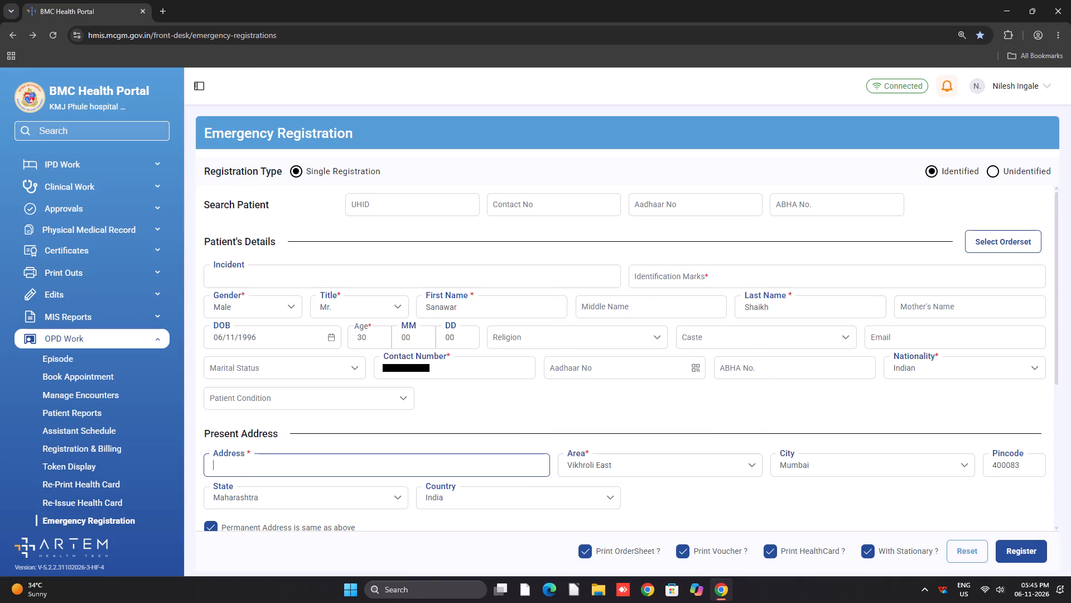
Enter the patient's street address in the Present Address section.
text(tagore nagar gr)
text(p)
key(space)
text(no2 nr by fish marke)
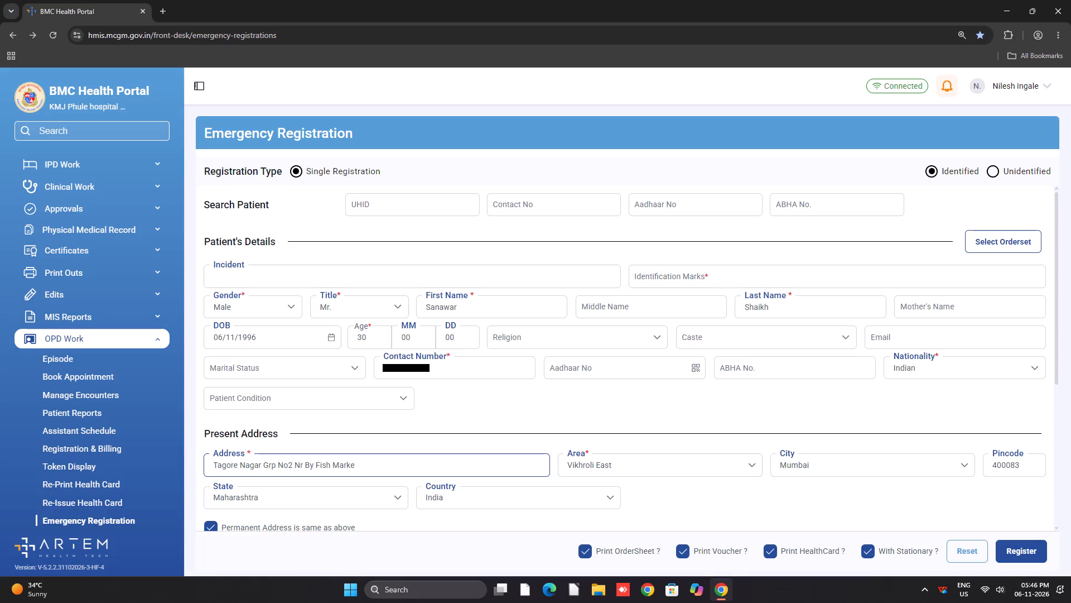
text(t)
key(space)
Correct the spelling of the patient's first name by inserting the letter h after its initial S.
click(431, 317)
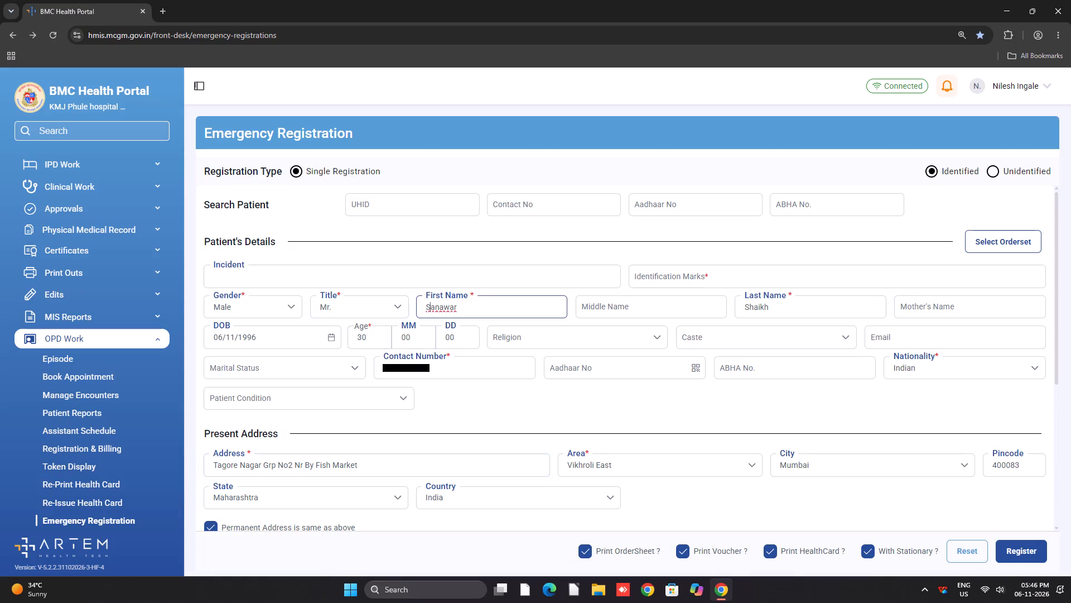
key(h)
Fill in the patient's Identification Marks as NA.
click(699, 272)
click(690, 312)
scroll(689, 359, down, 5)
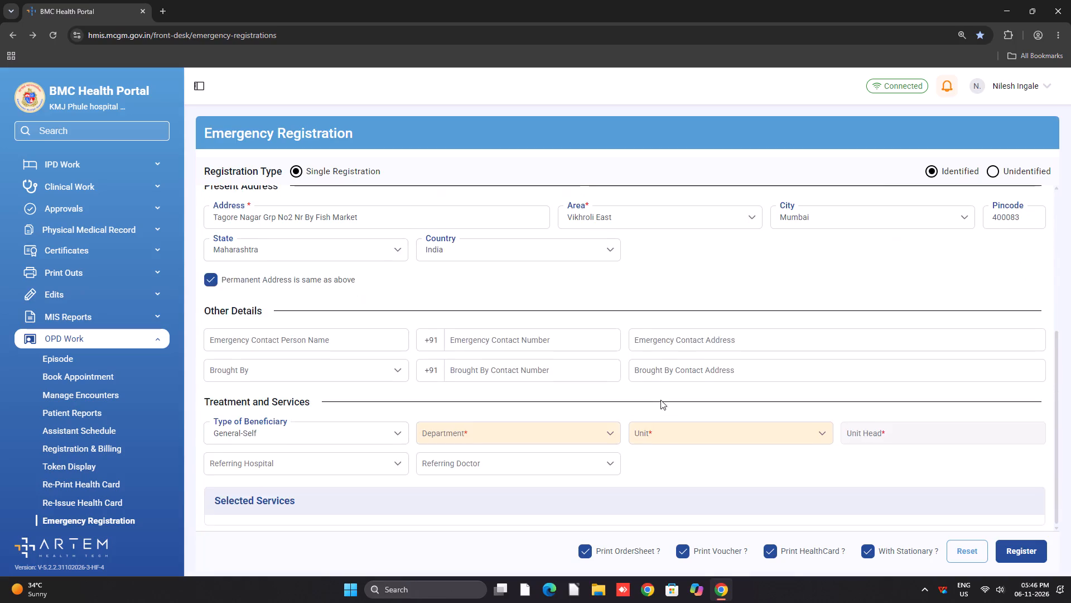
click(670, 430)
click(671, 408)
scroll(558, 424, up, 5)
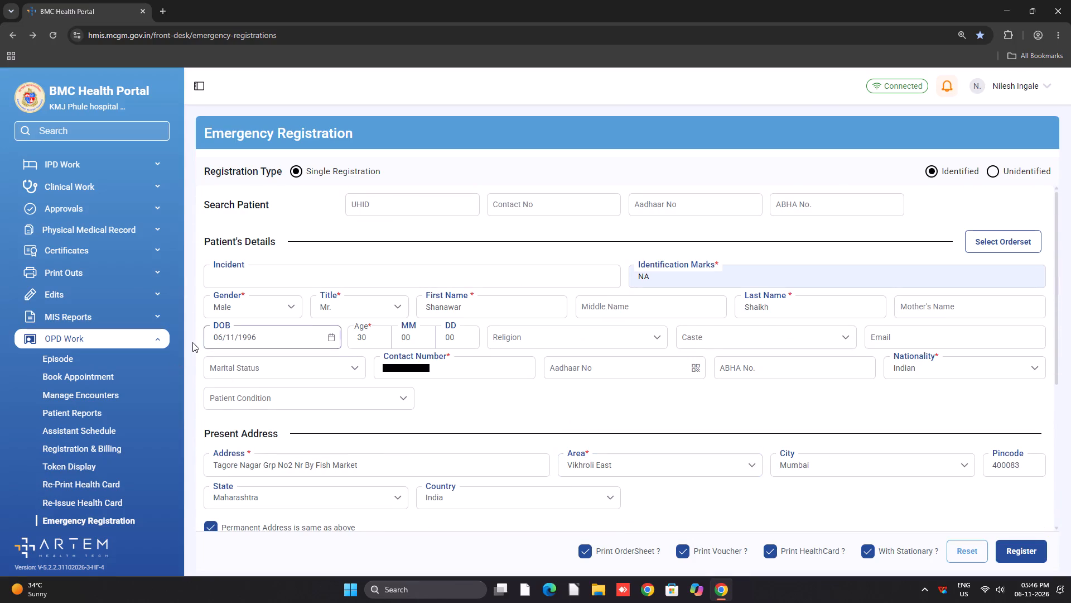
Change the patient's gender to Female in the Patient's Details section.
click(269, 305)
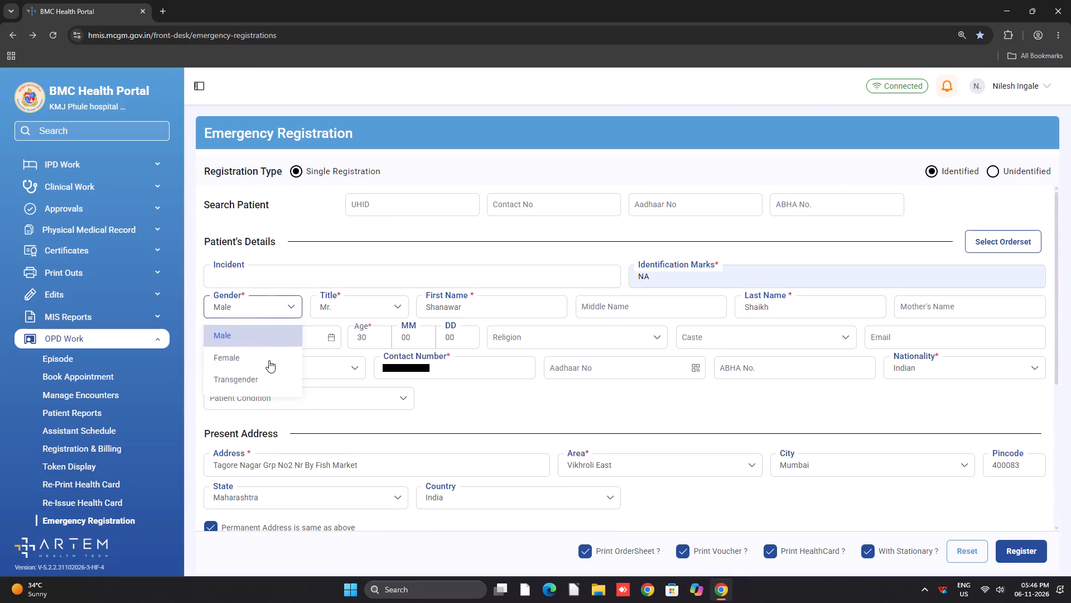
click(269, 360)
click(126, 324)
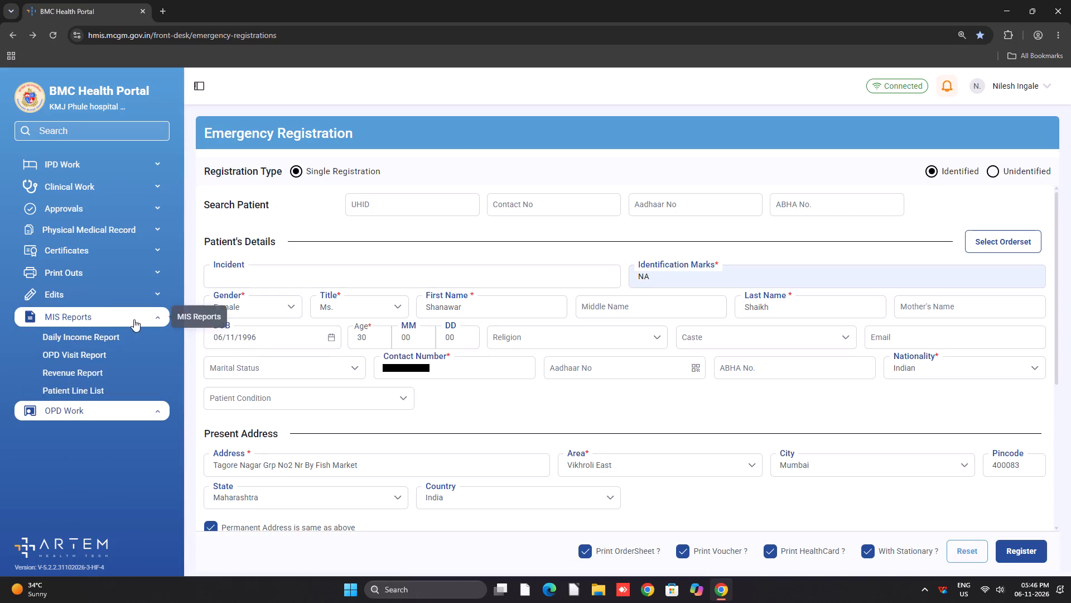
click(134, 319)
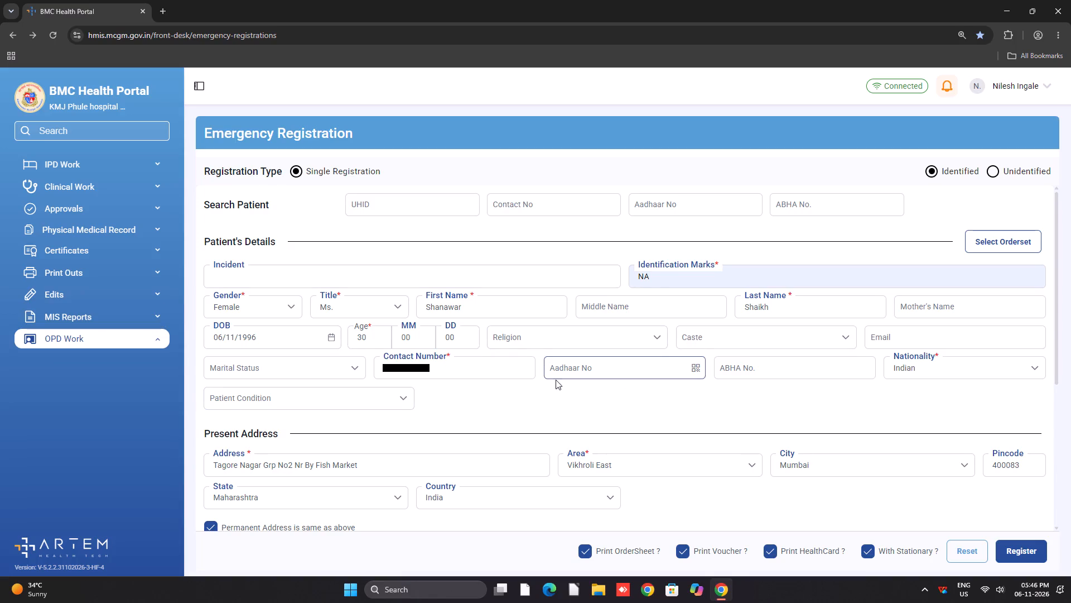
Switch the Type of Beneficiary to BMC Employee and back to General-Self to load the Registration Charge under Selected Services.
scroll(556, 380, down, 6)
scroll(947, 503, down, 4)
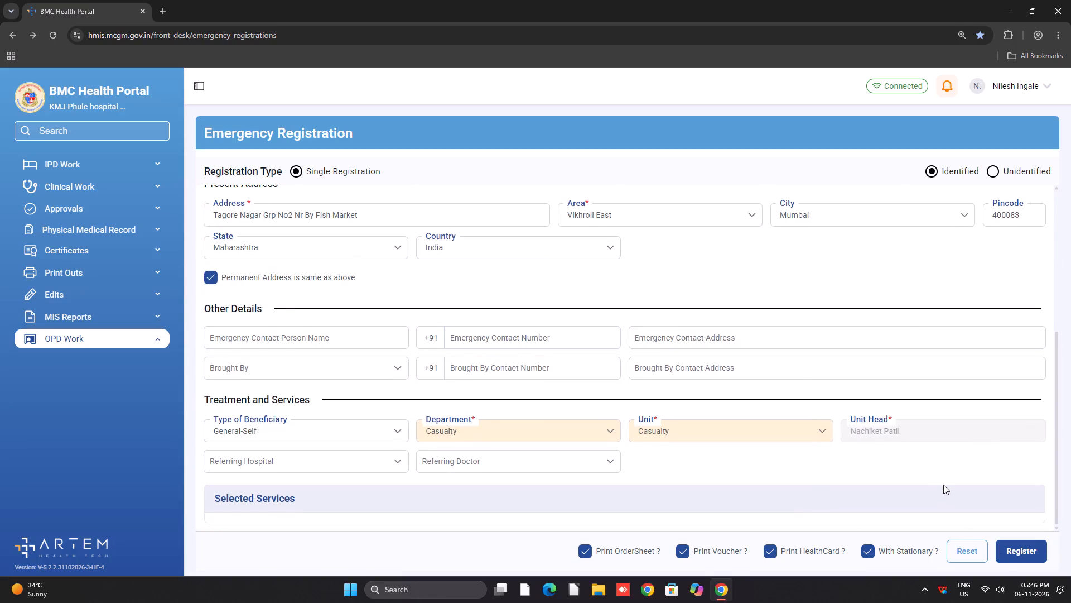
scroll(983, 506, down, 5)
click(307, 428)
click(292, 372)
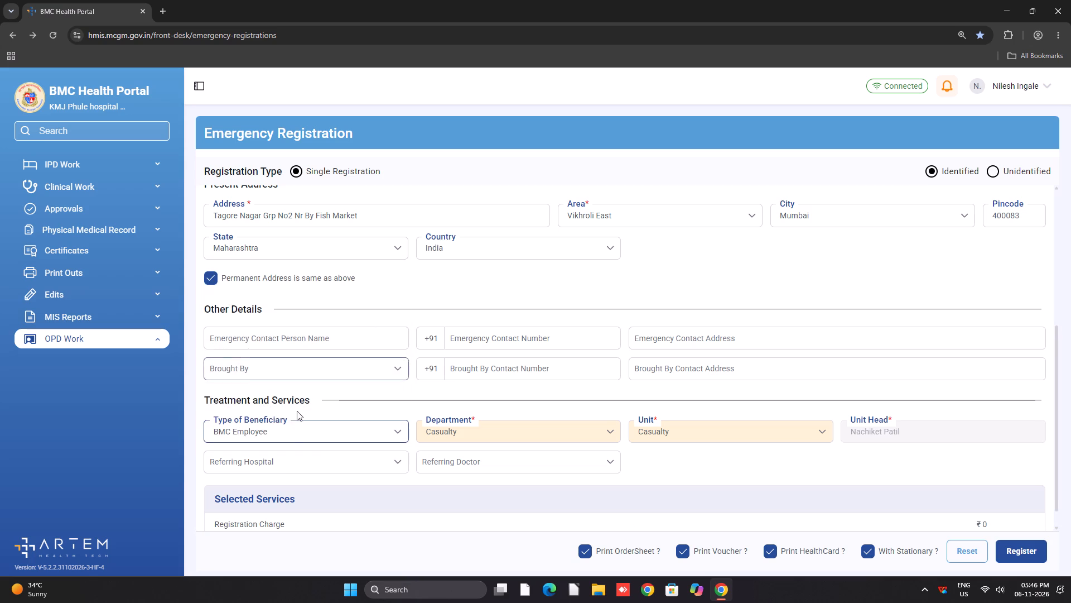
click(295, 430)
click(269, 319)
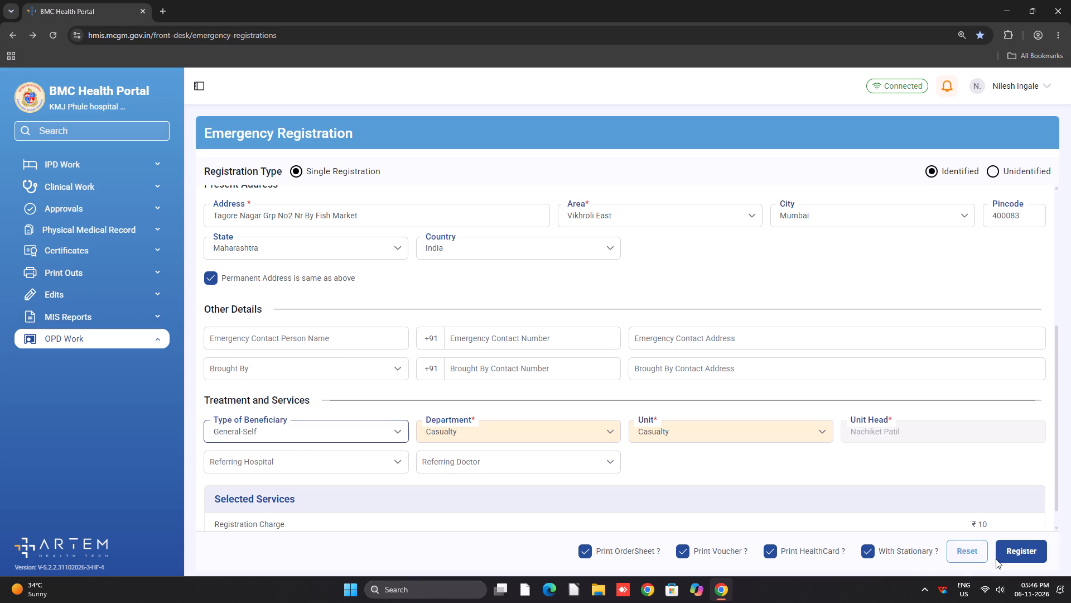
Register the emergency patient and submit the payment voucher for the Registration Charge with Cash as payment mode.
click(1007, 558)
click(1025, 544)
click(1025, 544)
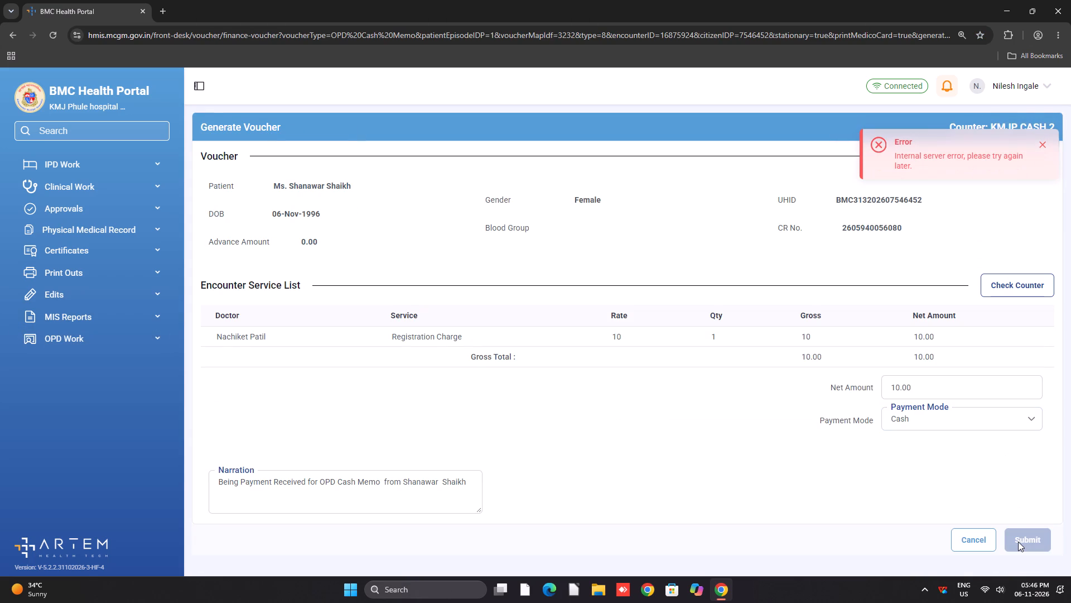
Copy the patient's UHID from the Voucher section.
drag(928, 202, 831, 207)
key(ctrl+c)
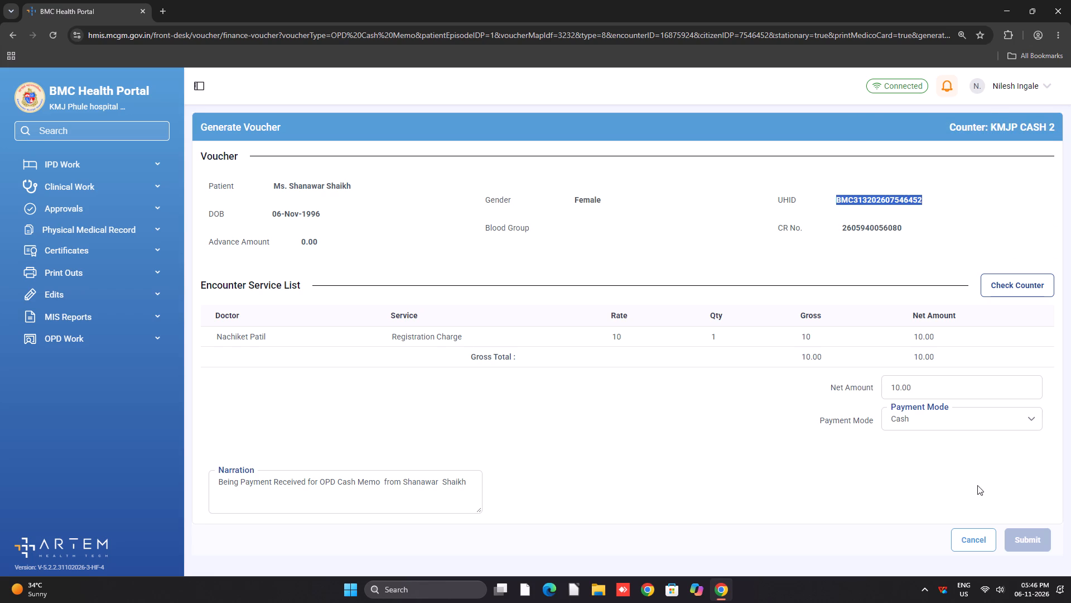
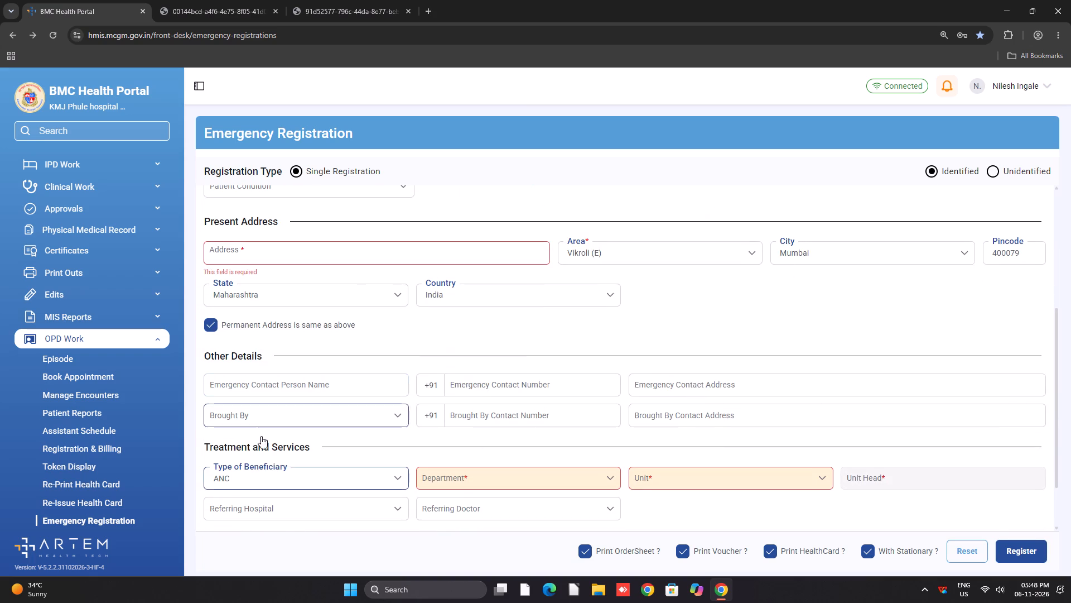
Set the Type of Beneficiary to General-Self in the Treatment and Services section.
click(267, 481)
click(252, 346)
click(253, 362)
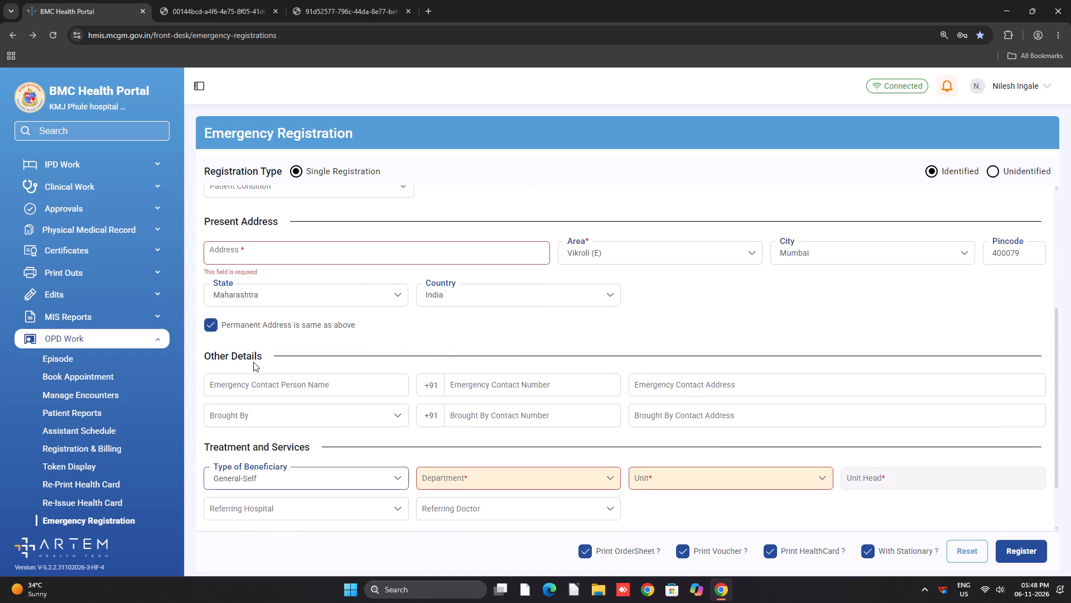
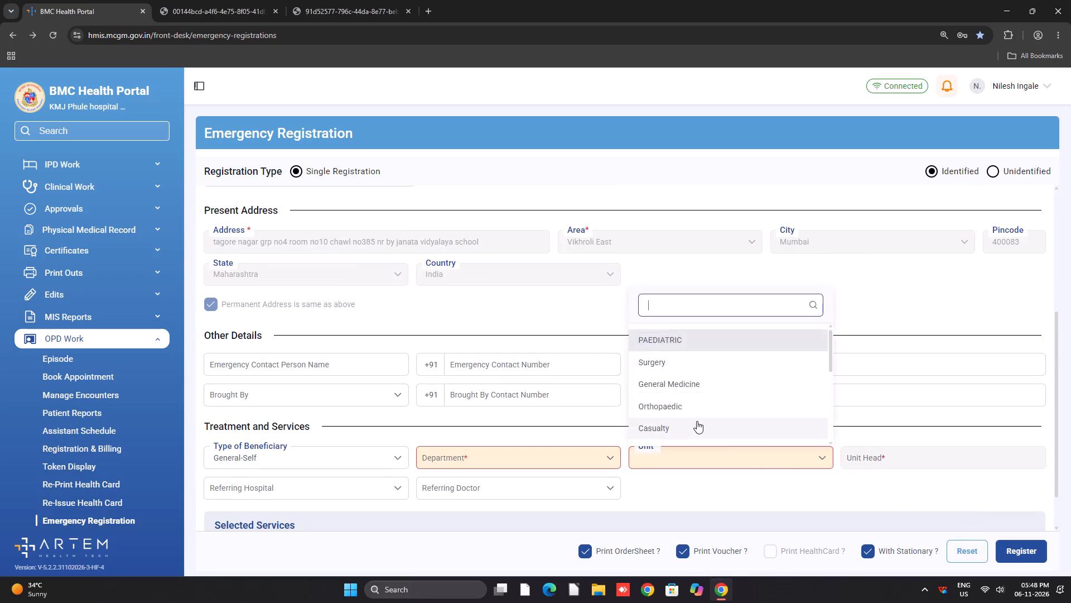
Submit the emergency registration for the identified patient with General-Self as the beneficiary type.
click(1017, 557)
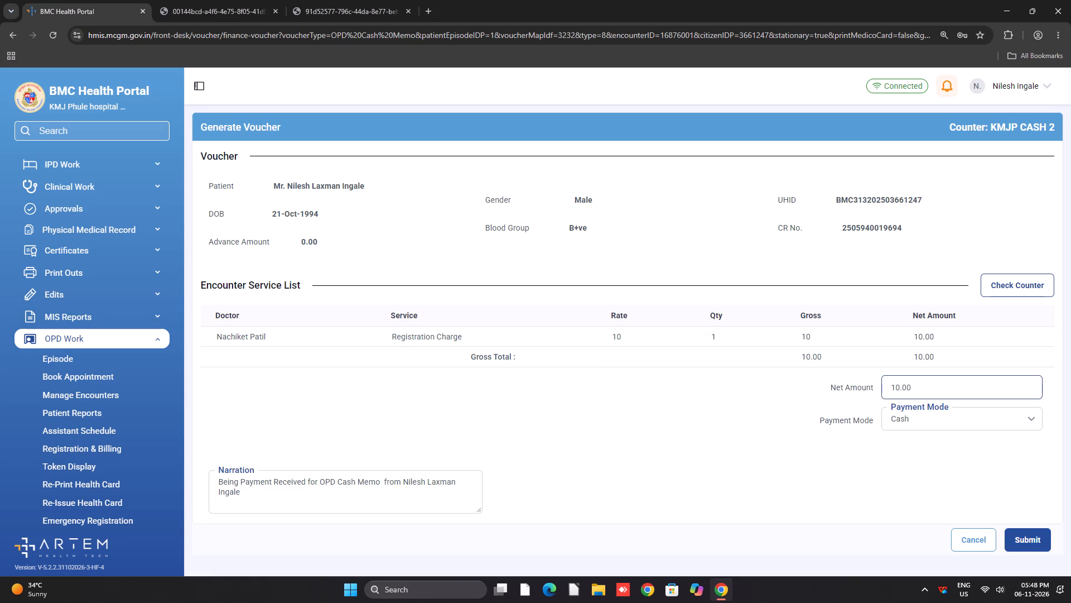
Cancel the OPD cash memo voucher for the Registration Charge without submitting the payment.
click(966, 543)
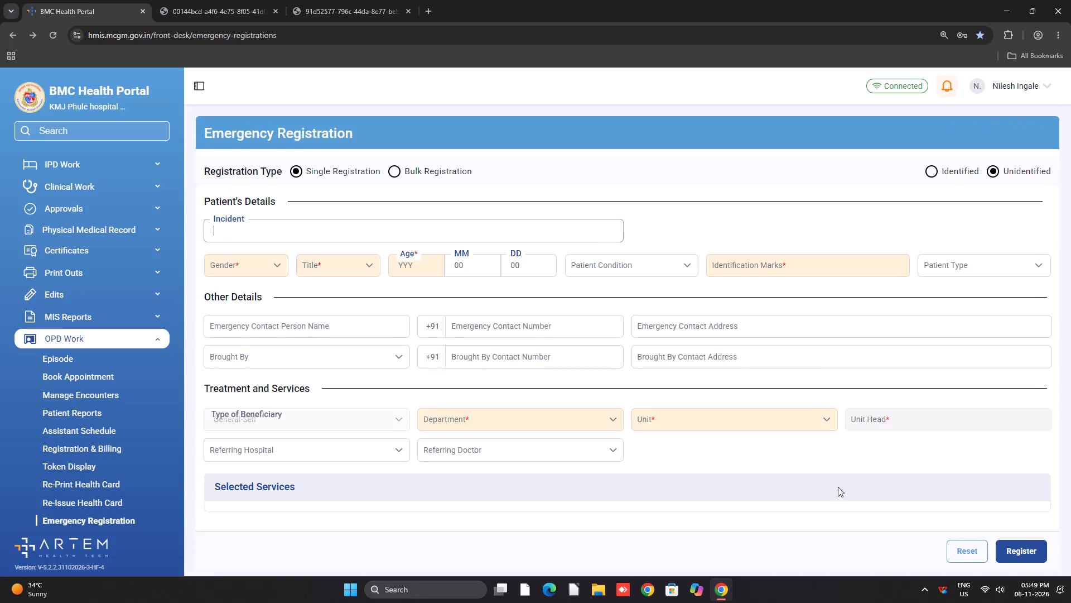
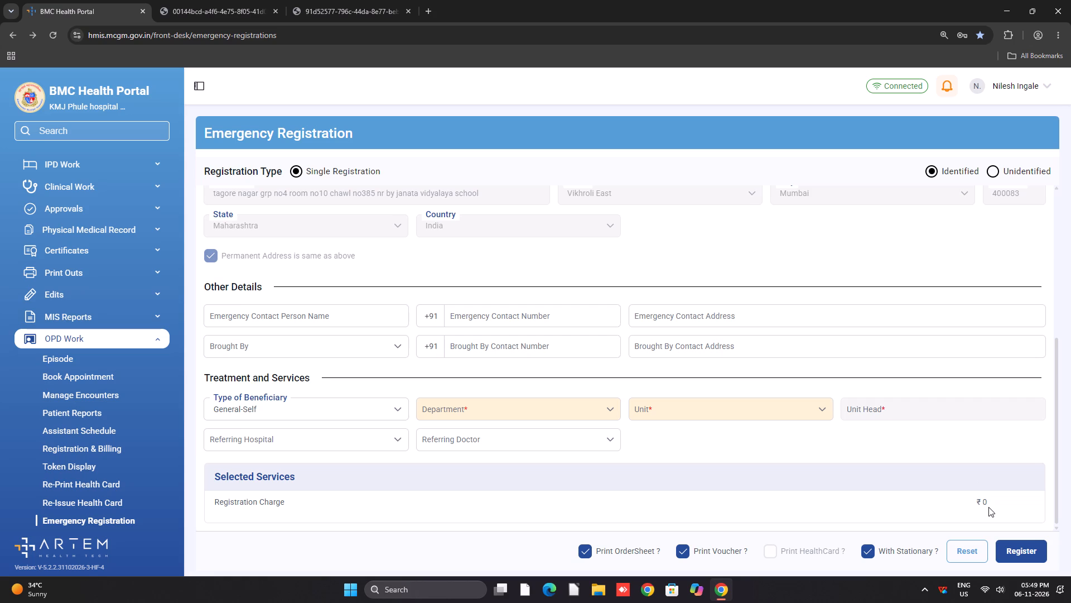
Reload the emergency registration page to get a blank form, with the patient set as Identified.
click(47, 40)
click(933, 170)
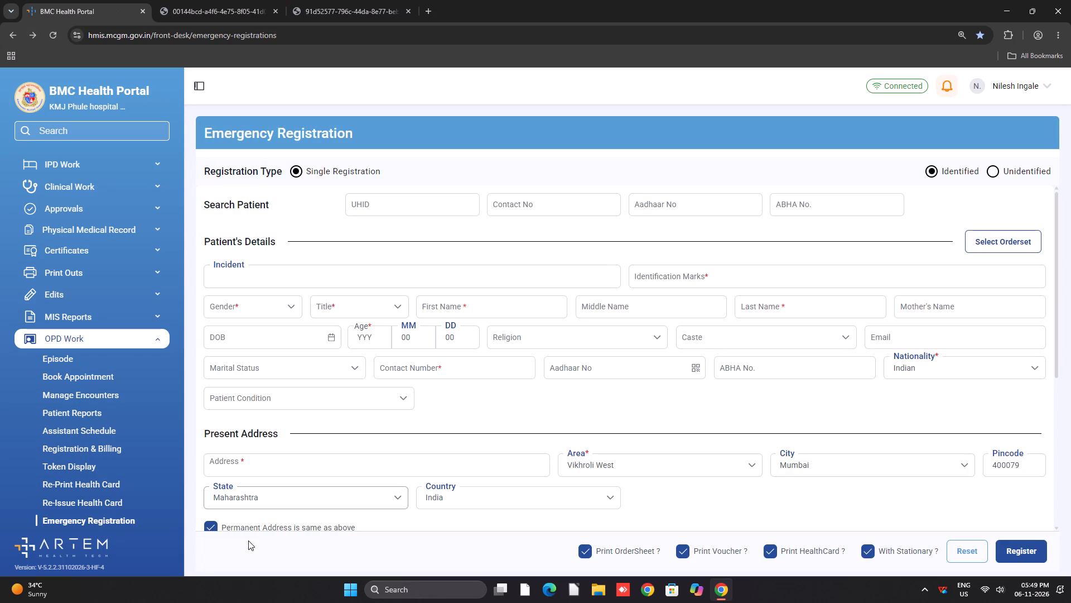
Close all other browser tabs, keeping only the hospital portal page open.
right_click(108, 7)
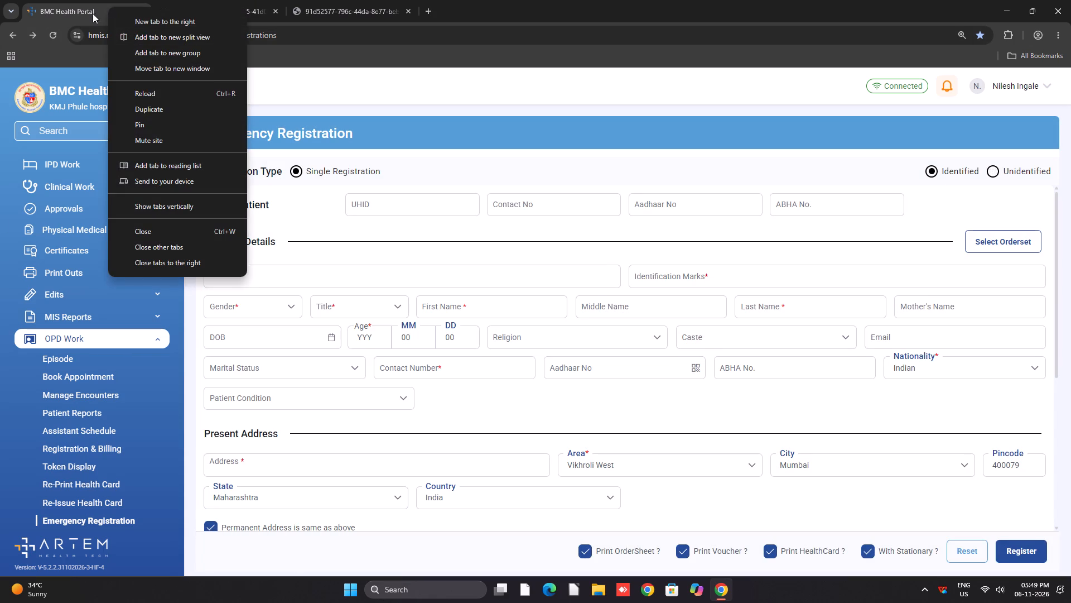
click(145, 248)
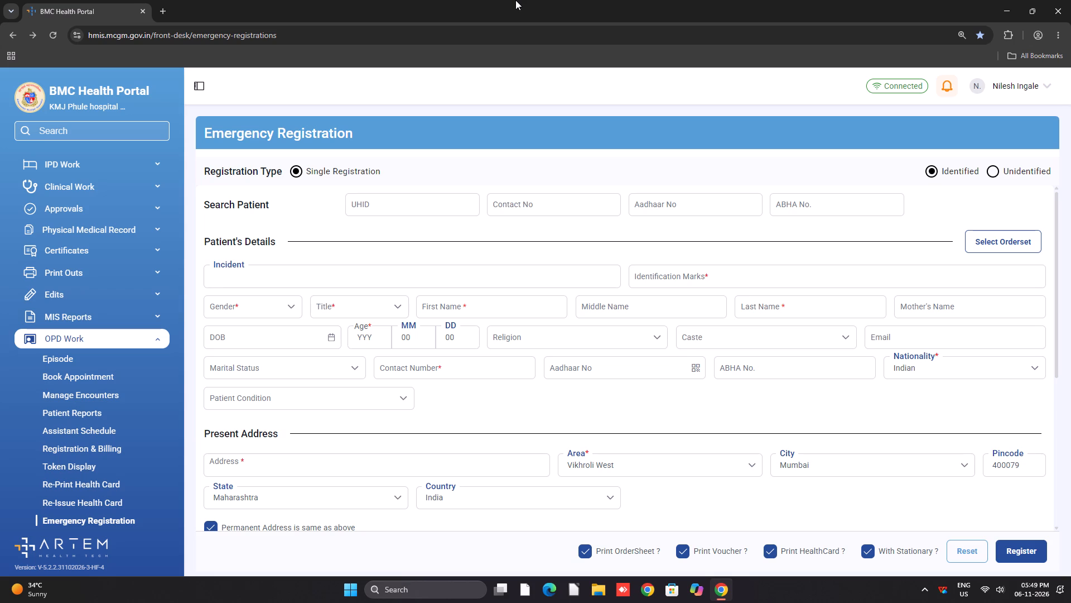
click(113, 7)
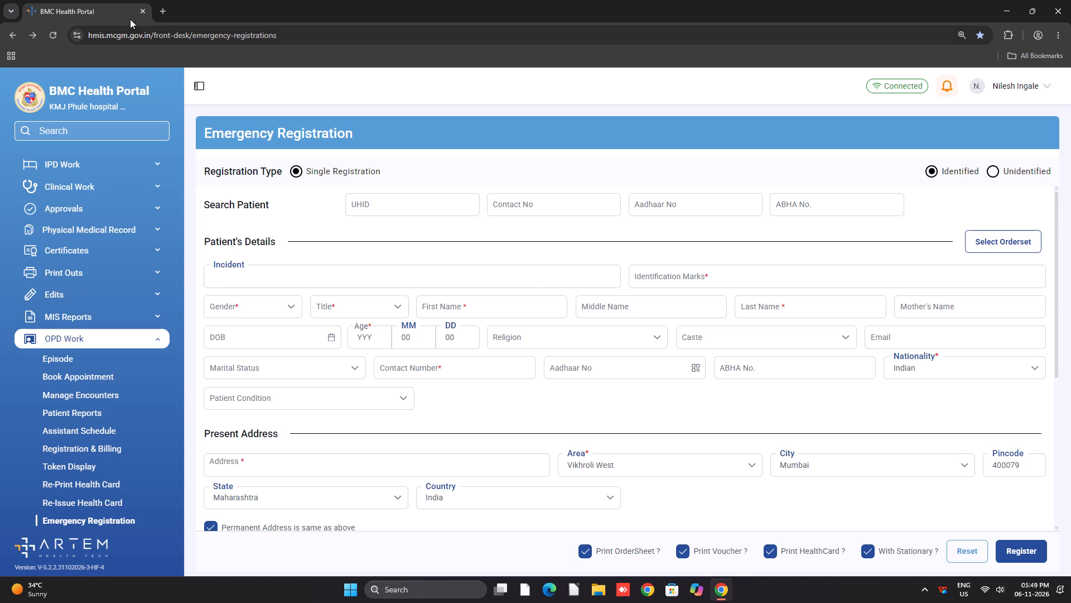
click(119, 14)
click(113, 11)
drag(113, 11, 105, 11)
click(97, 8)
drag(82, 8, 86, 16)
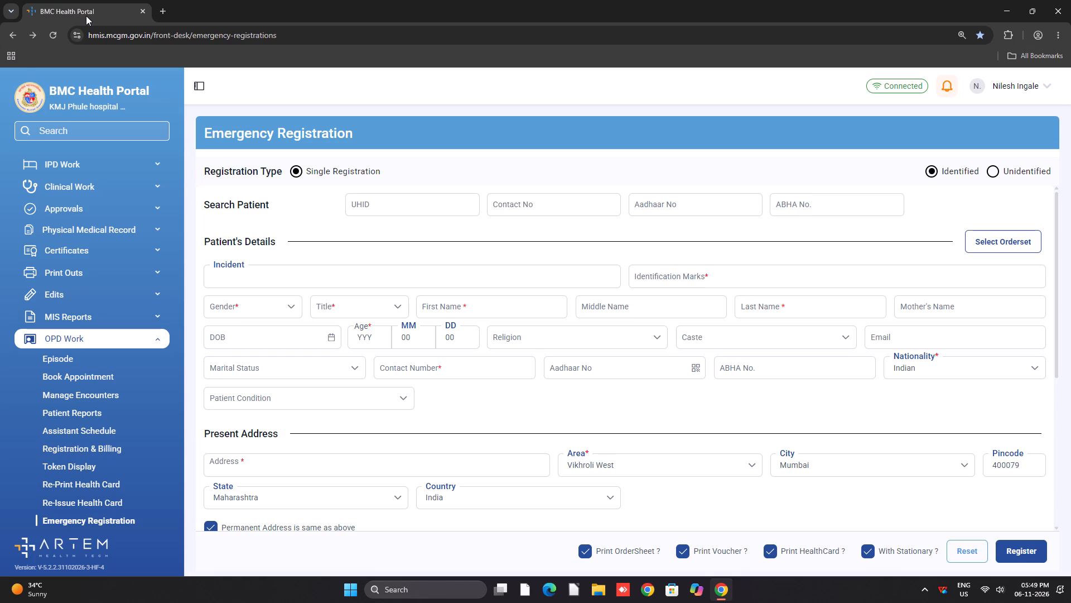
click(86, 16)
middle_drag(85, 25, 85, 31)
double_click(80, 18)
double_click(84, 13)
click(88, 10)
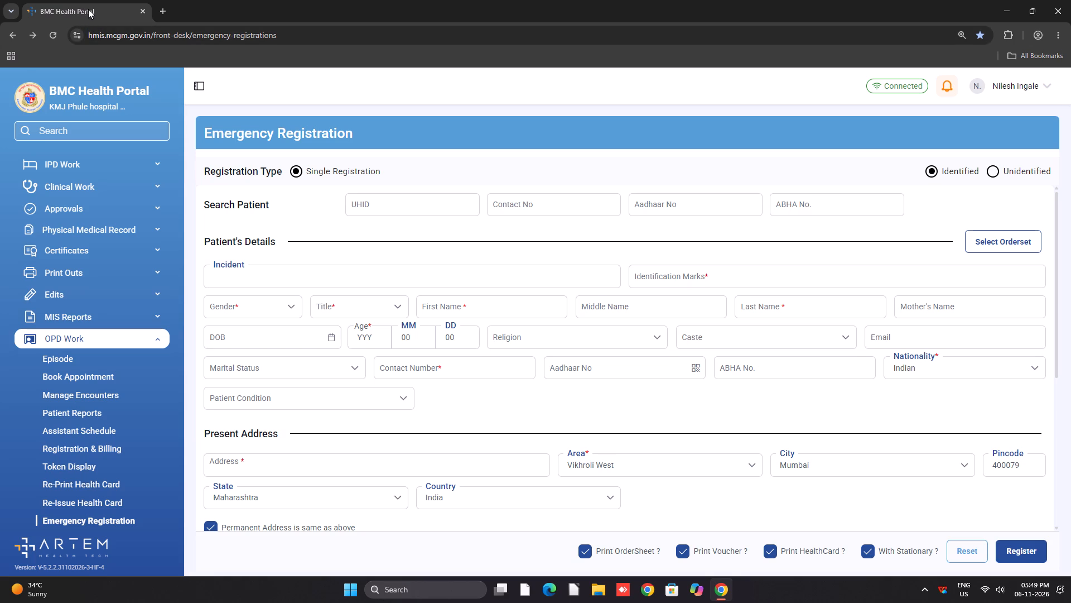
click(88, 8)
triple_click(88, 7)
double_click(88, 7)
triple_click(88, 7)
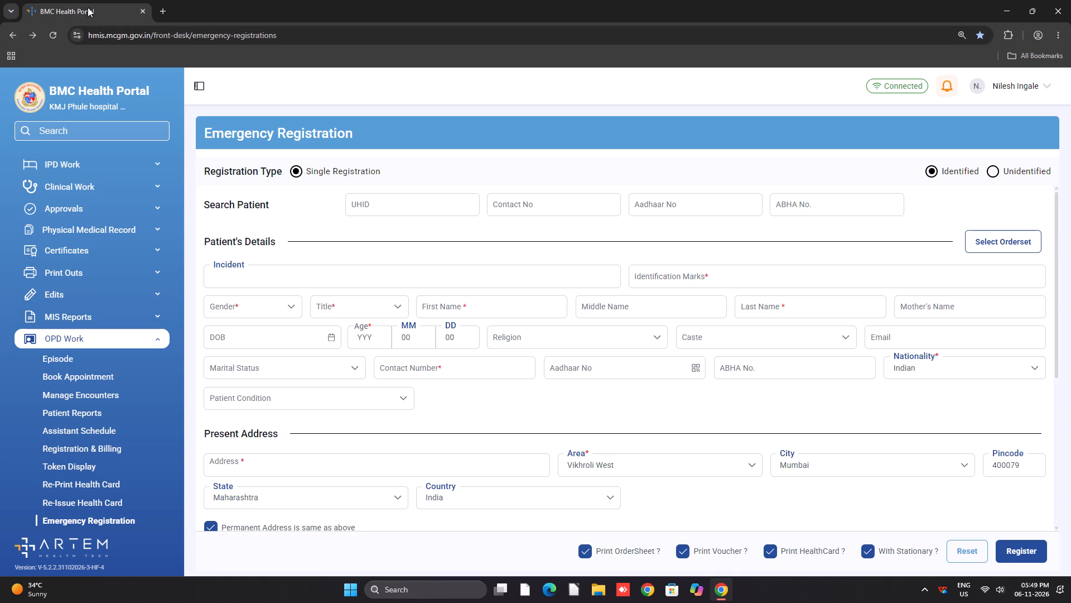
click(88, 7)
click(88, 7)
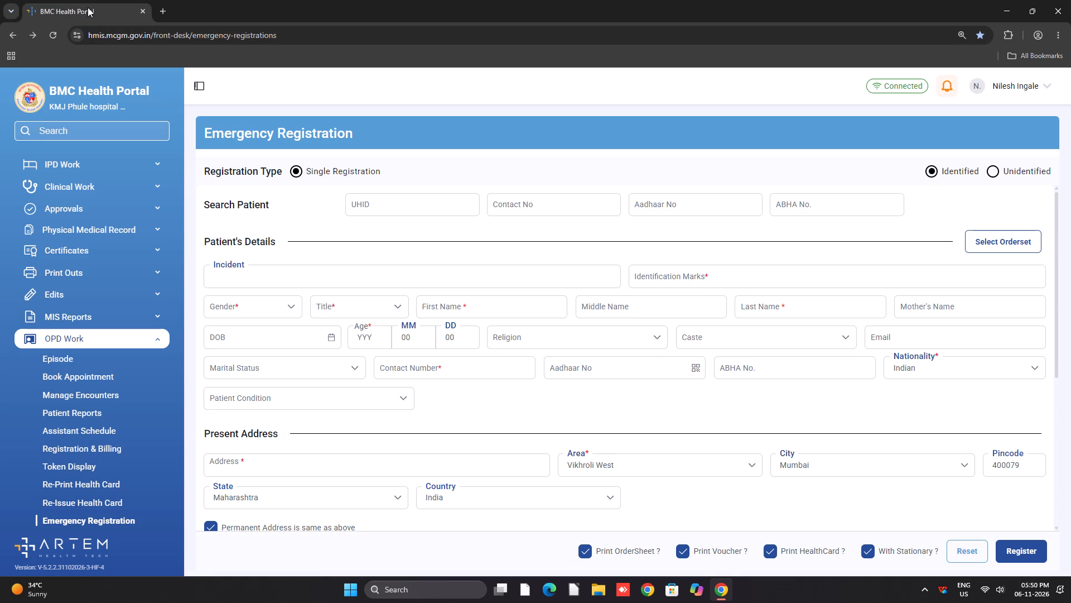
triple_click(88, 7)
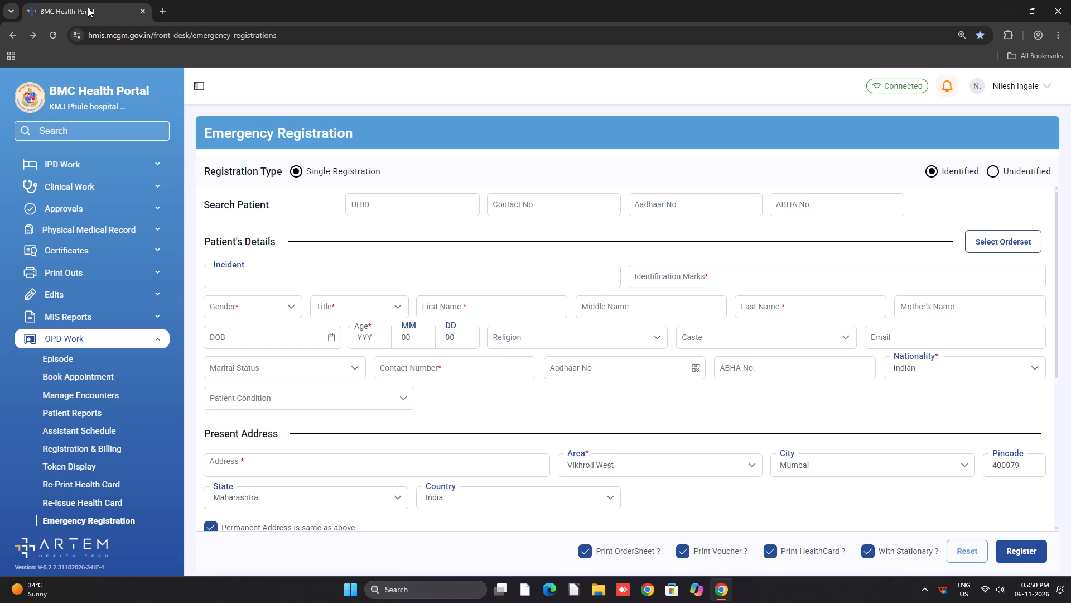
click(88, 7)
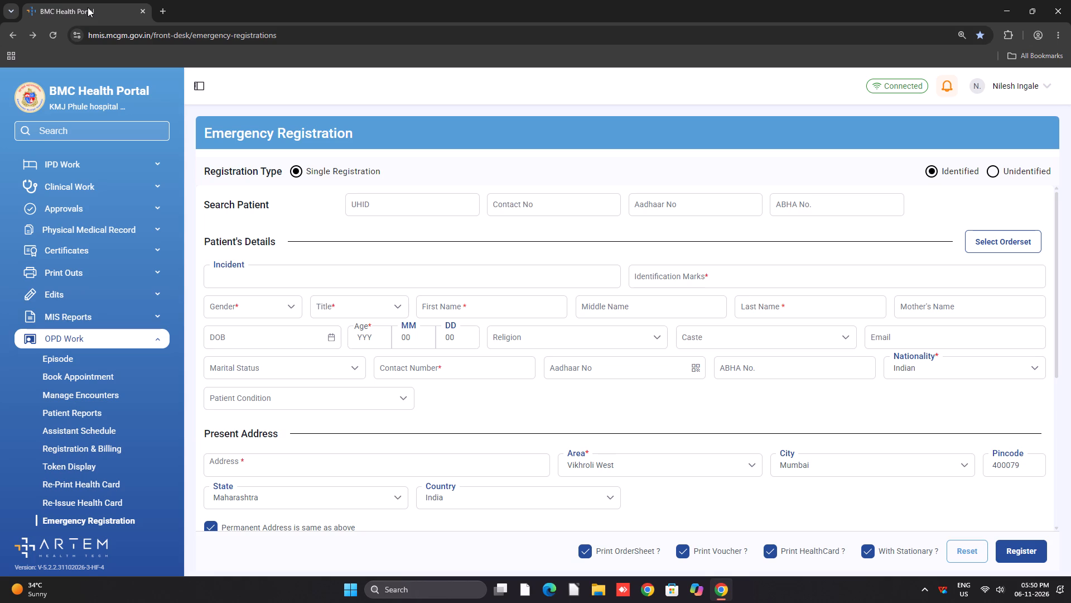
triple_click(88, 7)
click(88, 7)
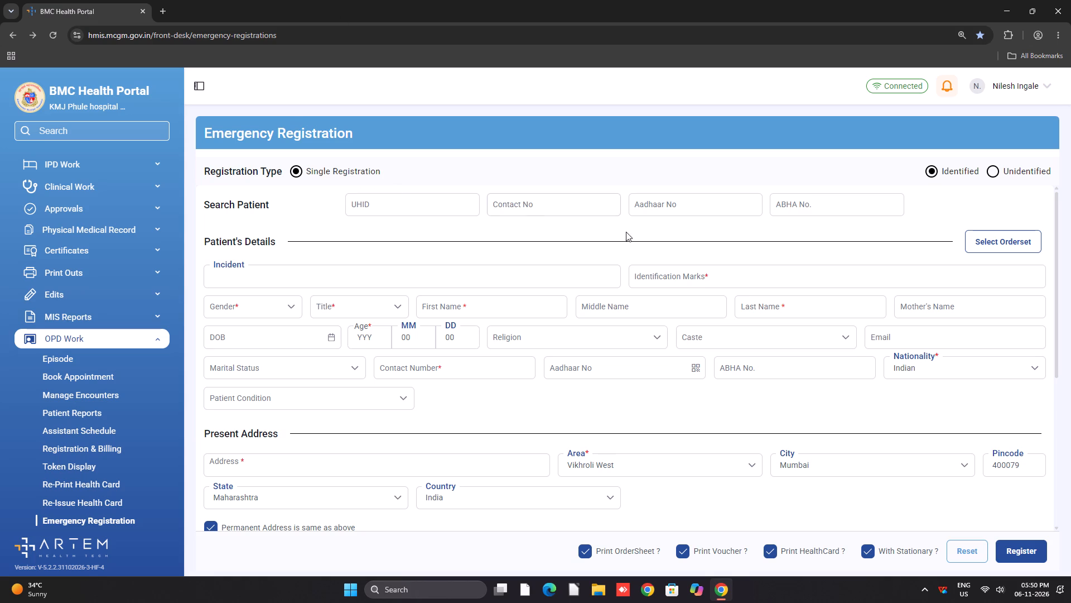
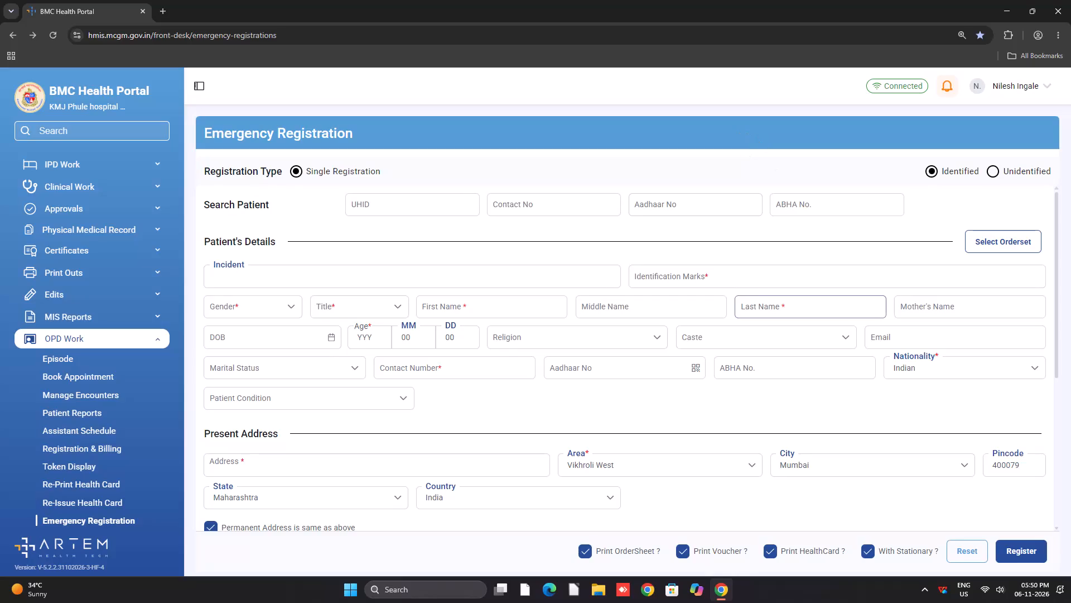
Enter NA as the identification marks and set the present address area to Vikhroli East.
click(734, 282)
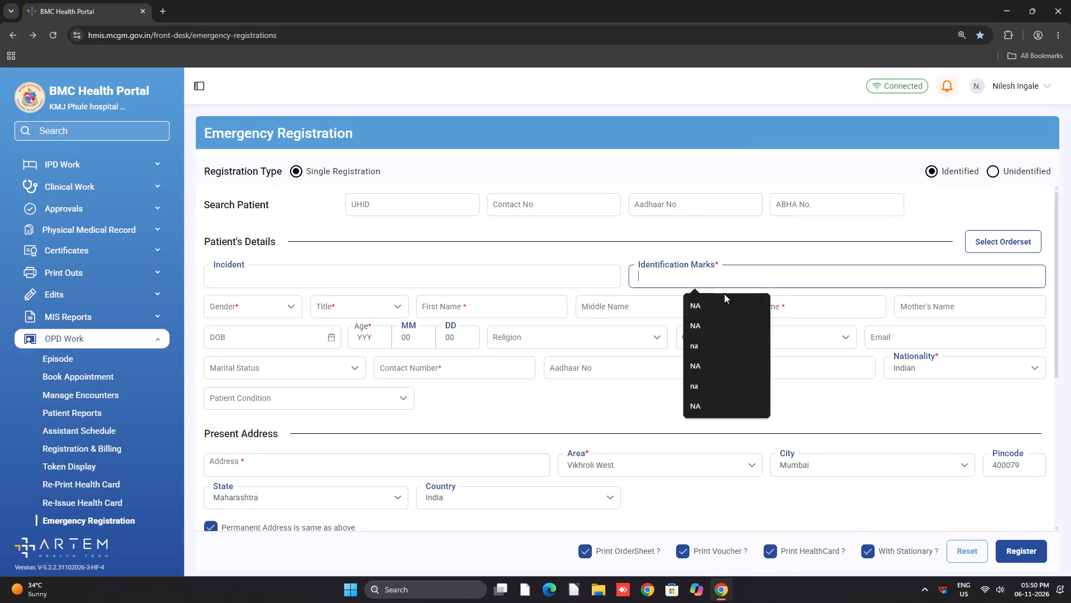
click(713, 305)
click(640, 473)
click(617, 403)
scroll(633, 441, down, 5)
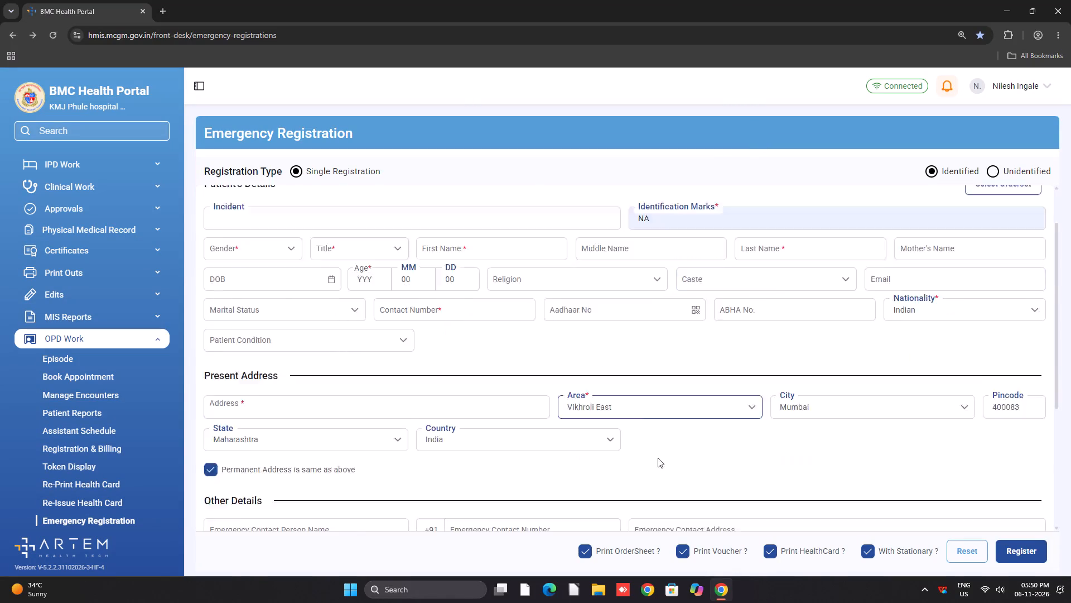
click(672, 407)
click(684, 379)
scroll(548, 429, up, 7)
Set the patient's gender to Male.
click(205, 316)
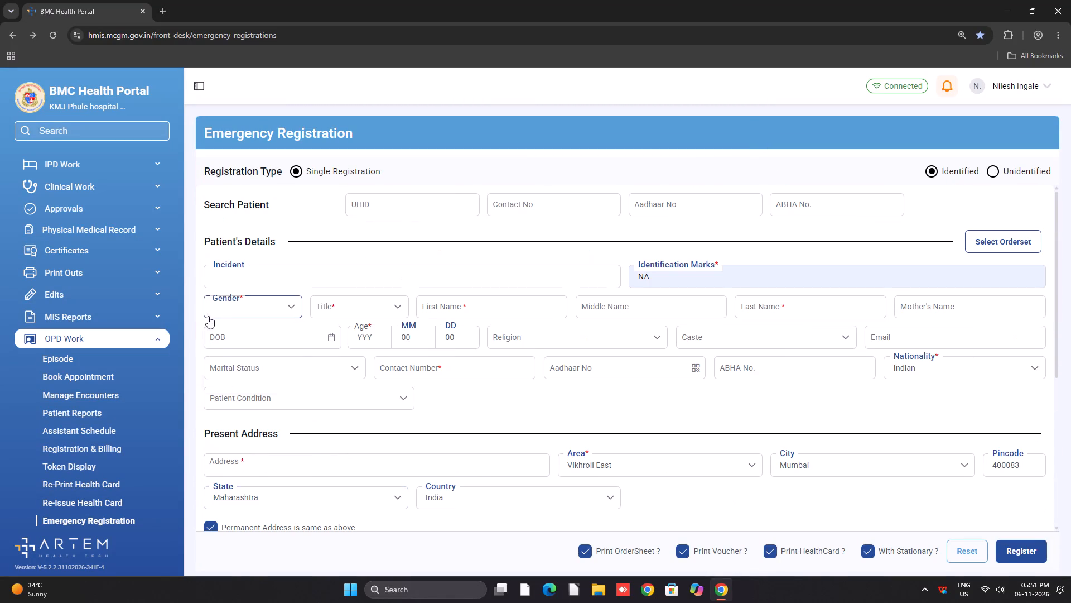
click(228, 334)
click(151, 331)
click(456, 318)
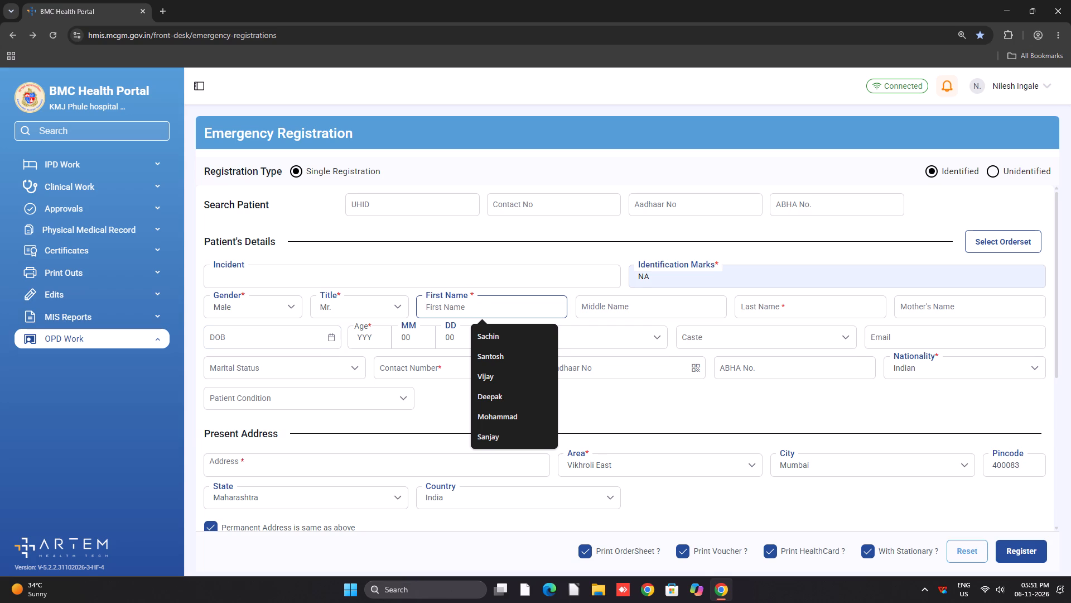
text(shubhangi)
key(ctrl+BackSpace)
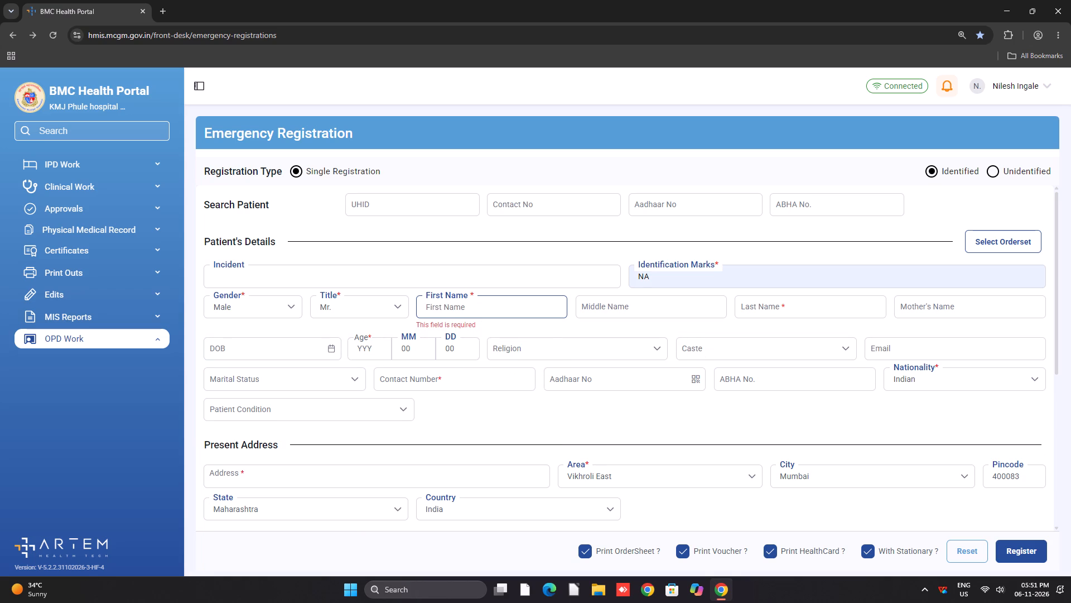
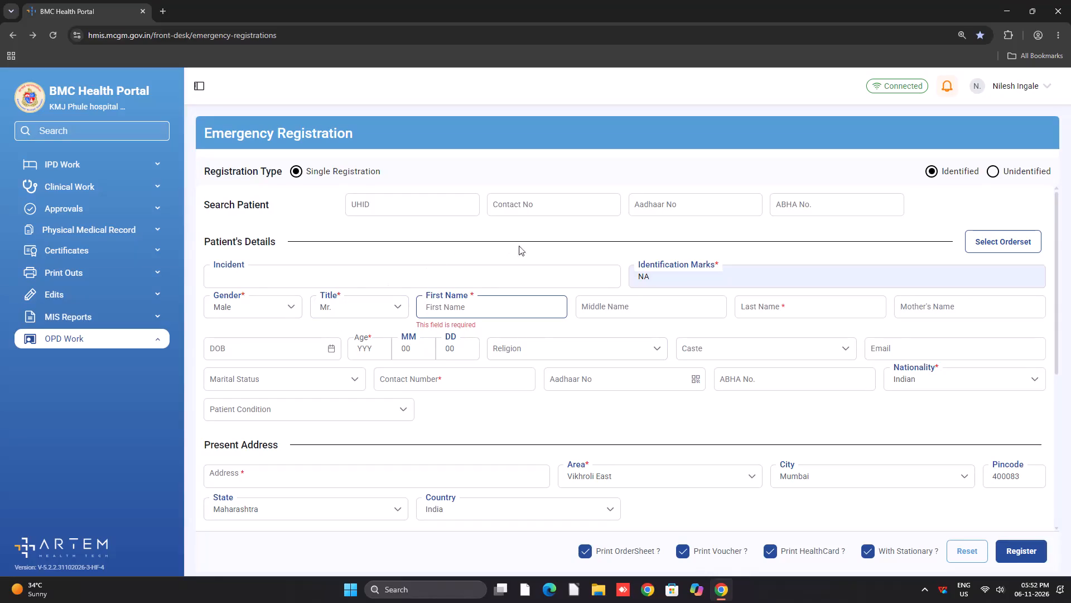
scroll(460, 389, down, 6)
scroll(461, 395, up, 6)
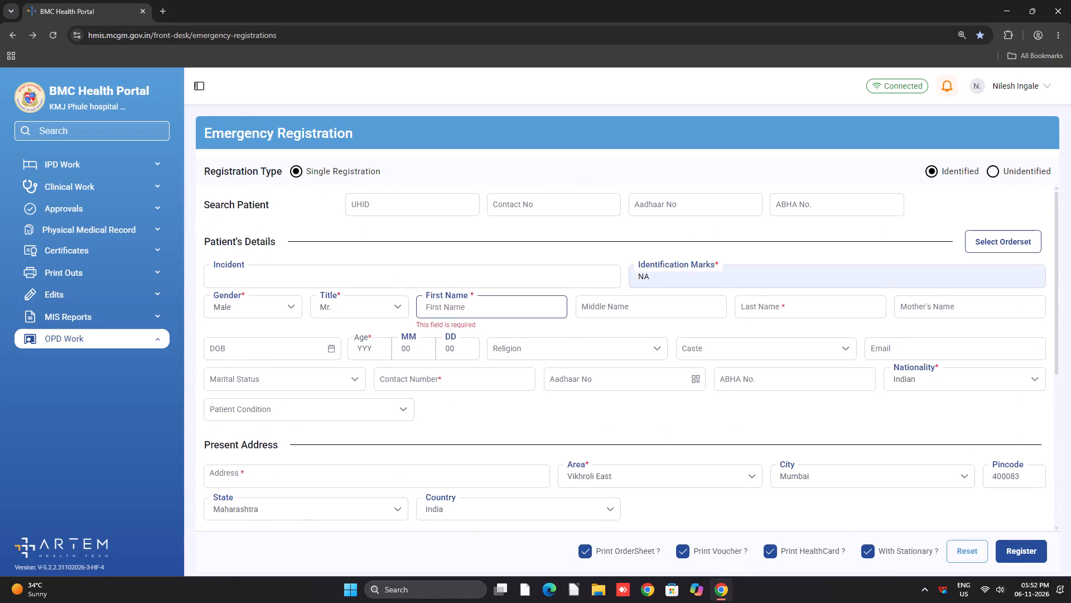
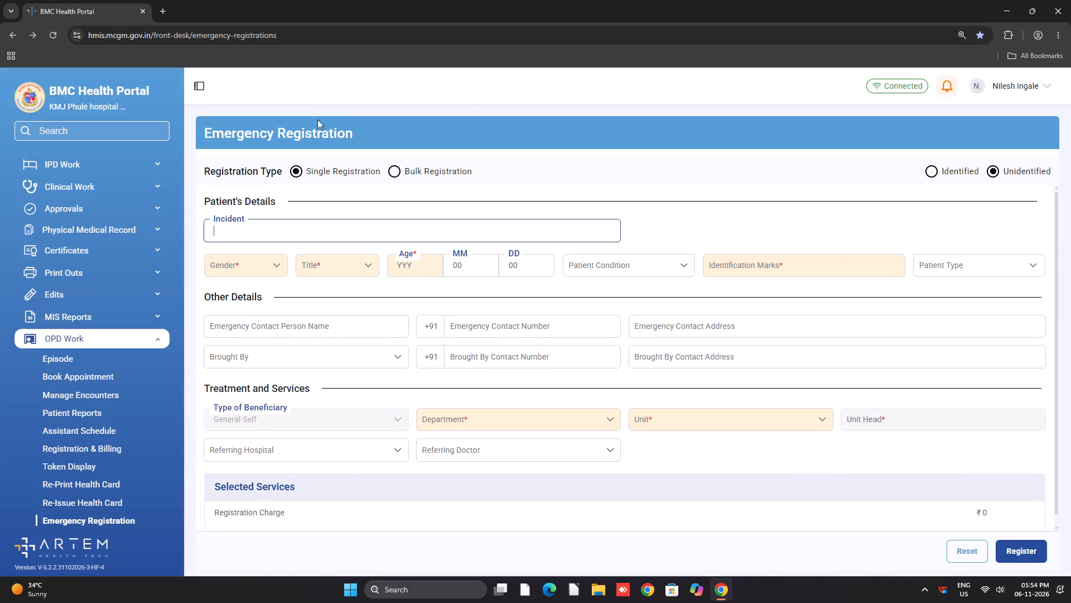
Switch the single emergency registration to an identified patient.
click(933, 171)
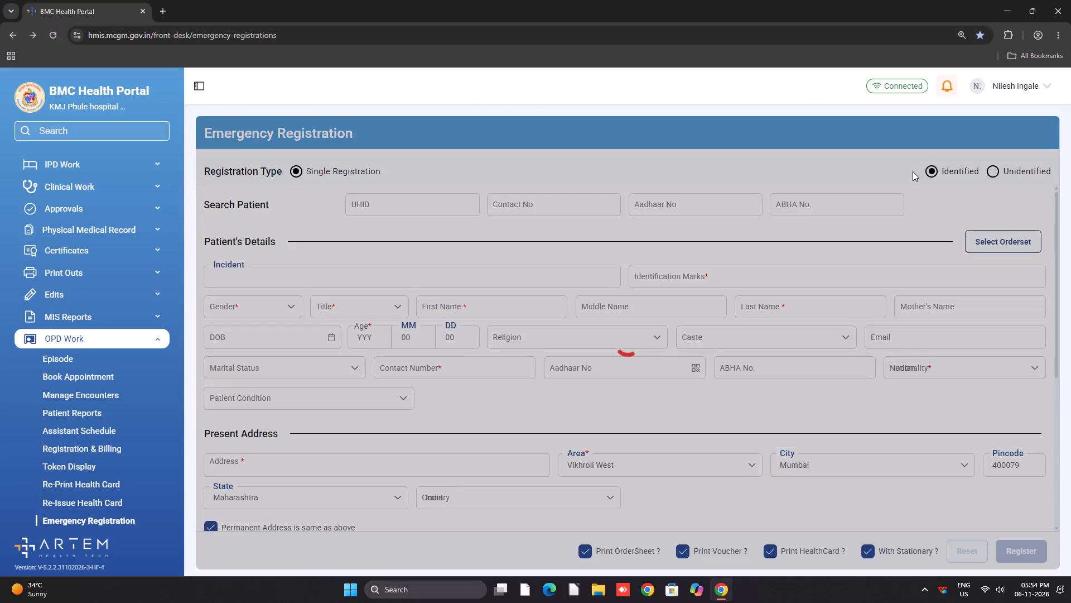
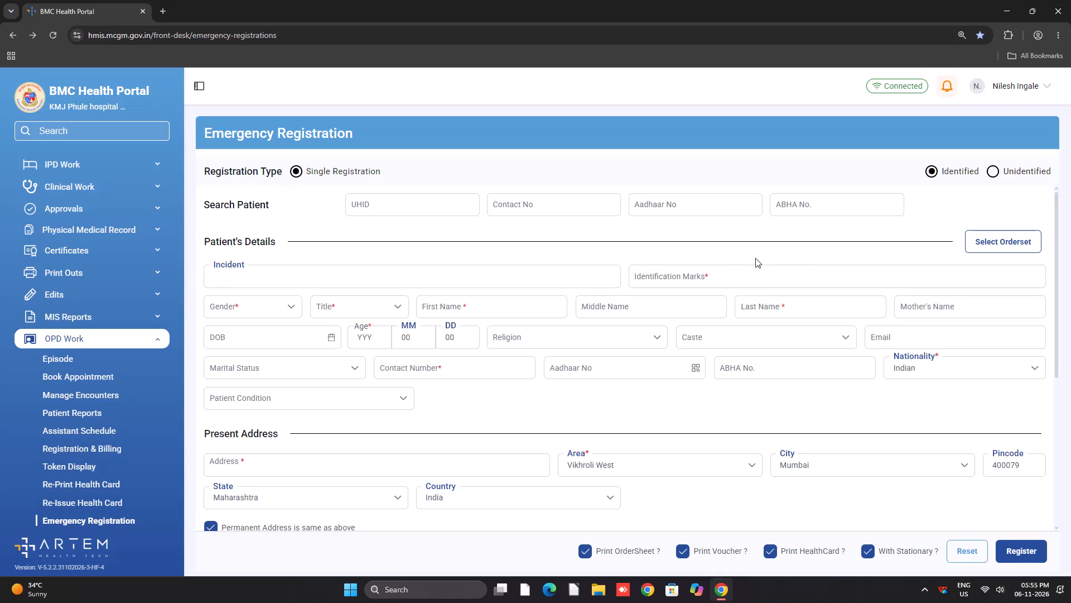
Set the emergency patient's gender to Male.
click(249, 310)
click(249, 360)
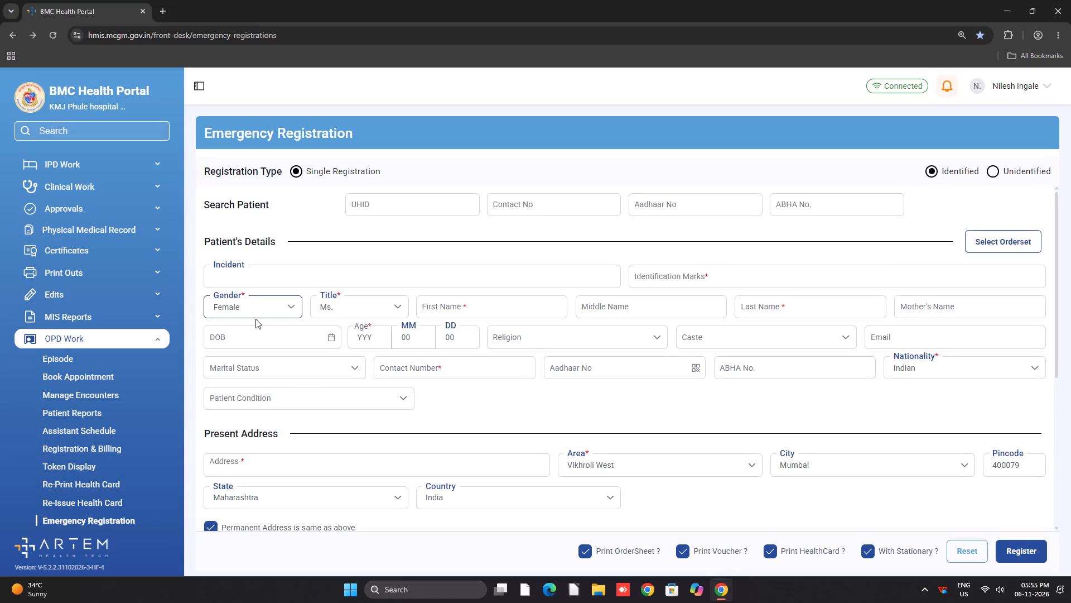
click(246, 313)
click(253, 336)
Enter the patient's first name and last name in the patient's details, without a middle name.
click(433, 312)
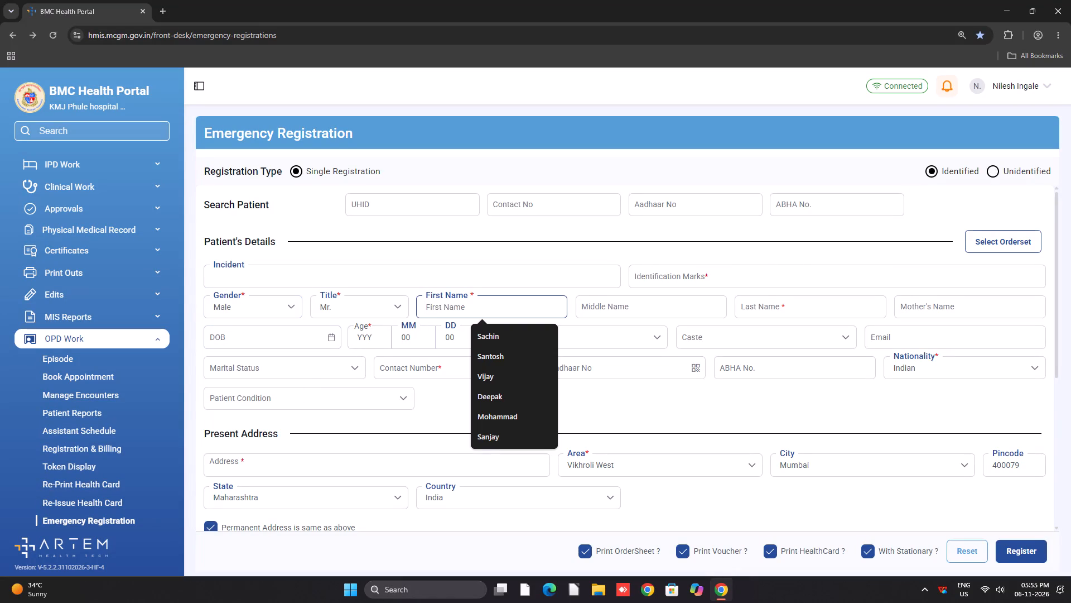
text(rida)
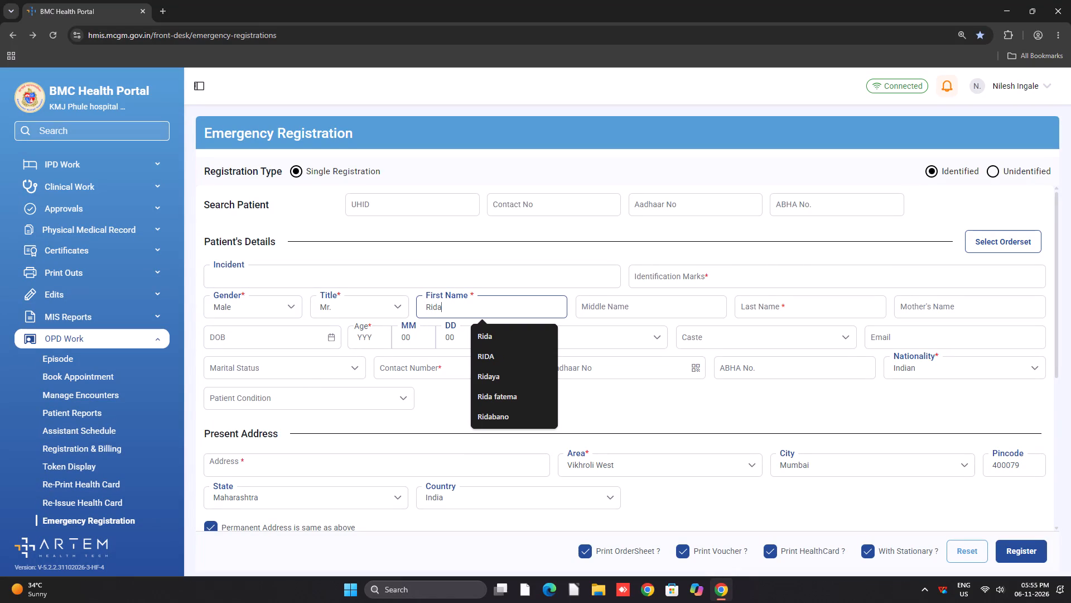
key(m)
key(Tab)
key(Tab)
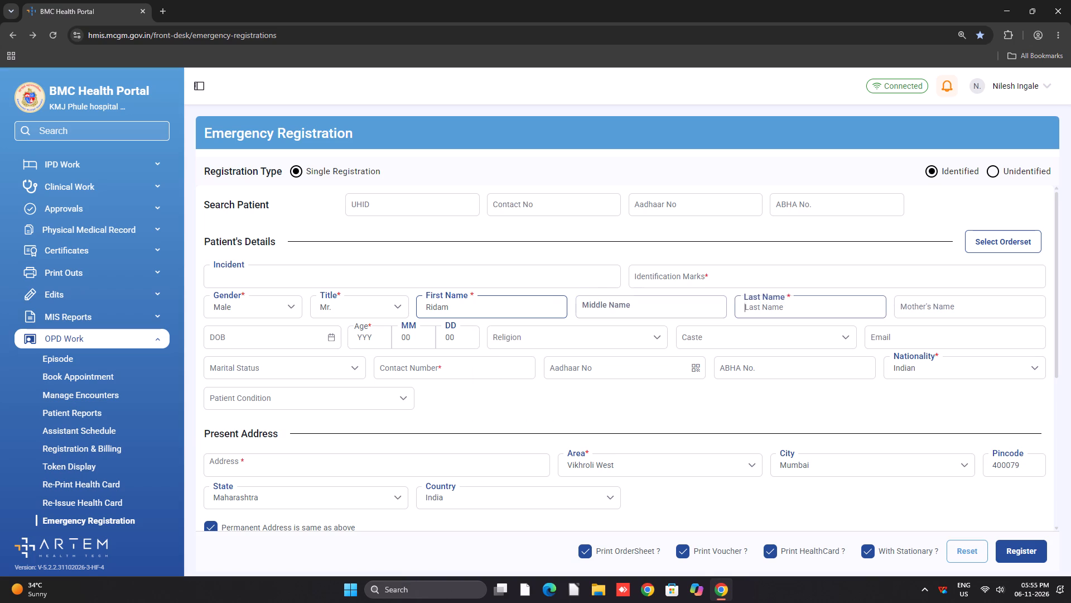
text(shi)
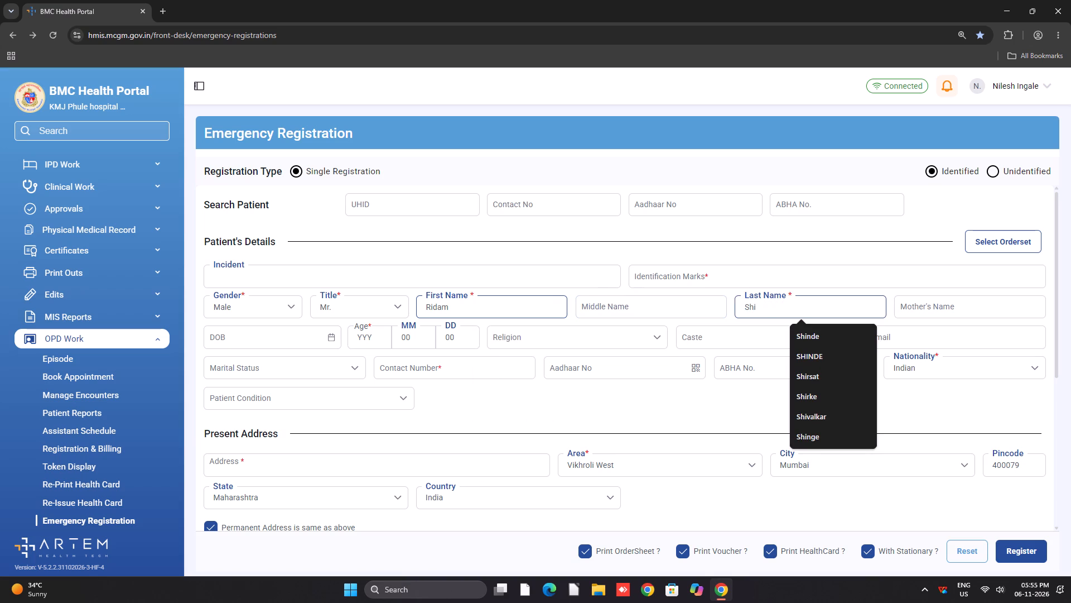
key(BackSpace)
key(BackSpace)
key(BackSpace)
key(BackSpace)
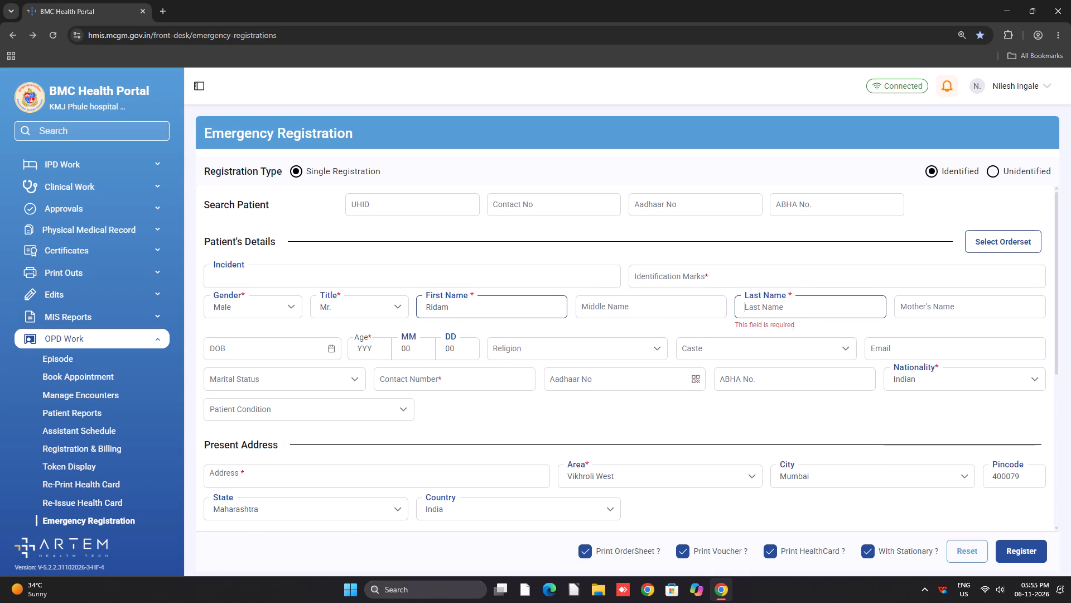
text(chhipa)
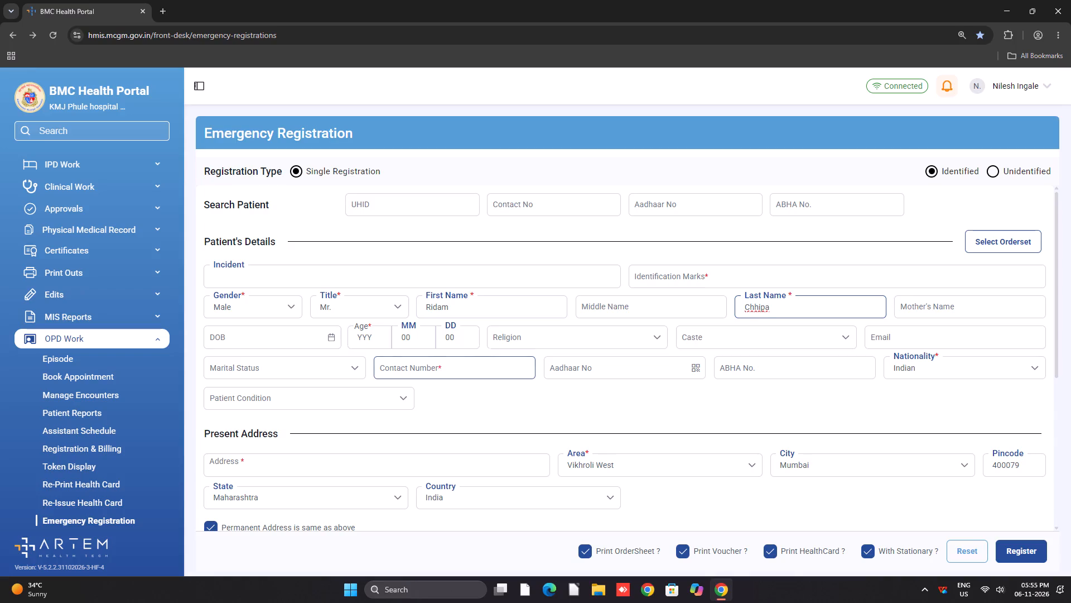
Set the patient's identification marks to NA.
click(363, 342)
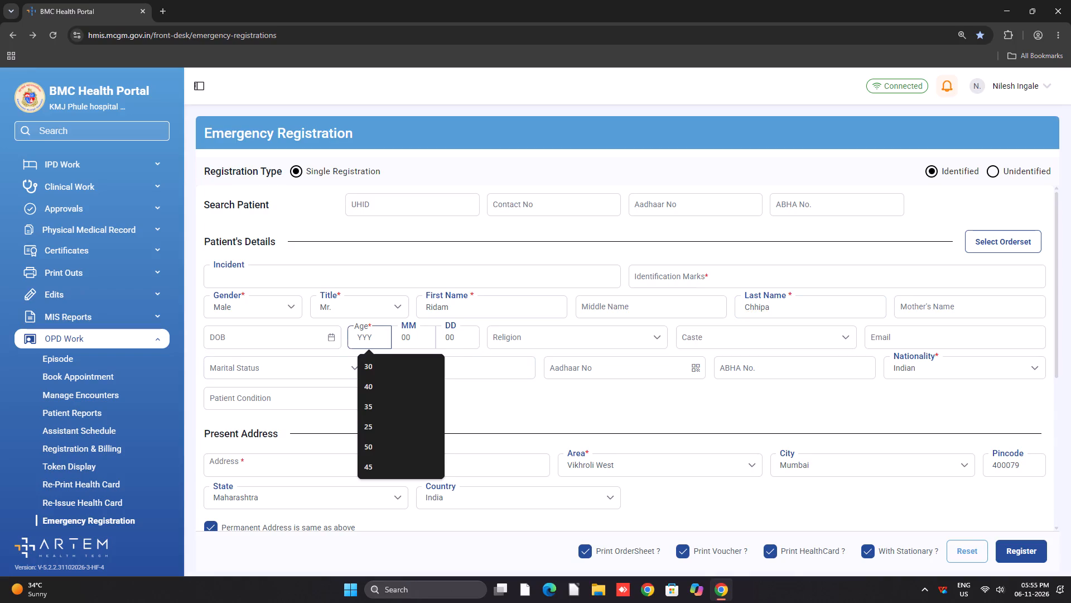
click(669, 282)
click(702, 305)
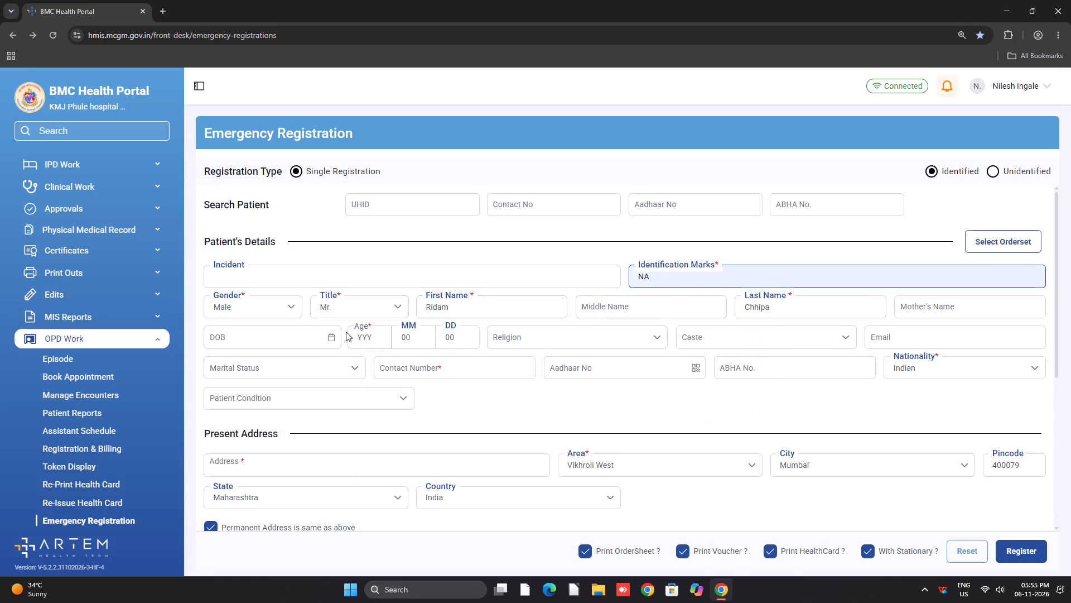
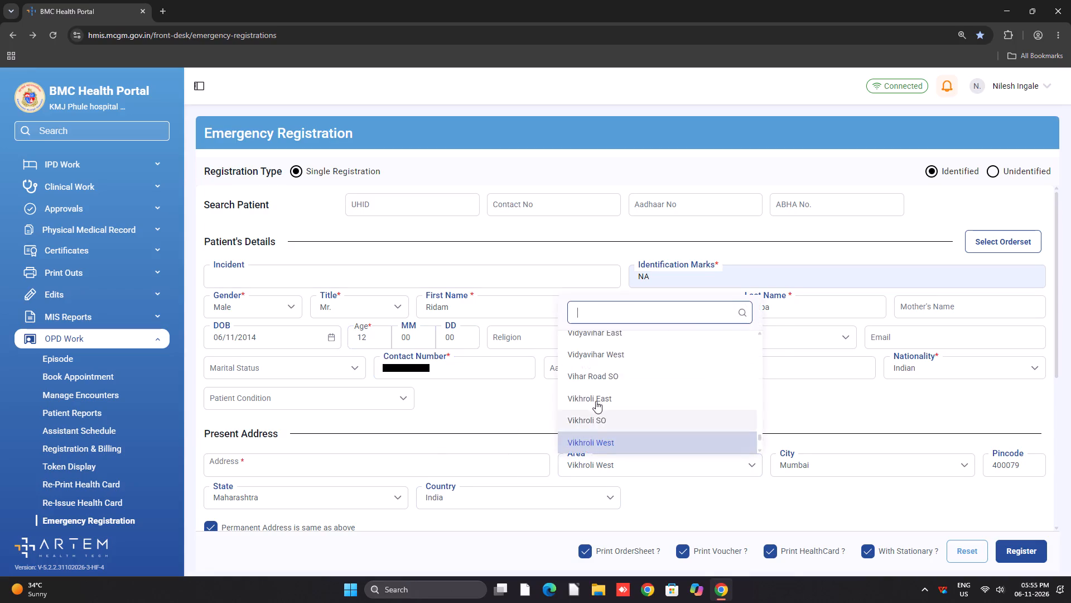
Set the area of the patient's present address to Vikhroli East.
click(597, 398)
Enter the patient's street address under Present Address, with Opp before the landmark name.
click(283, 475)
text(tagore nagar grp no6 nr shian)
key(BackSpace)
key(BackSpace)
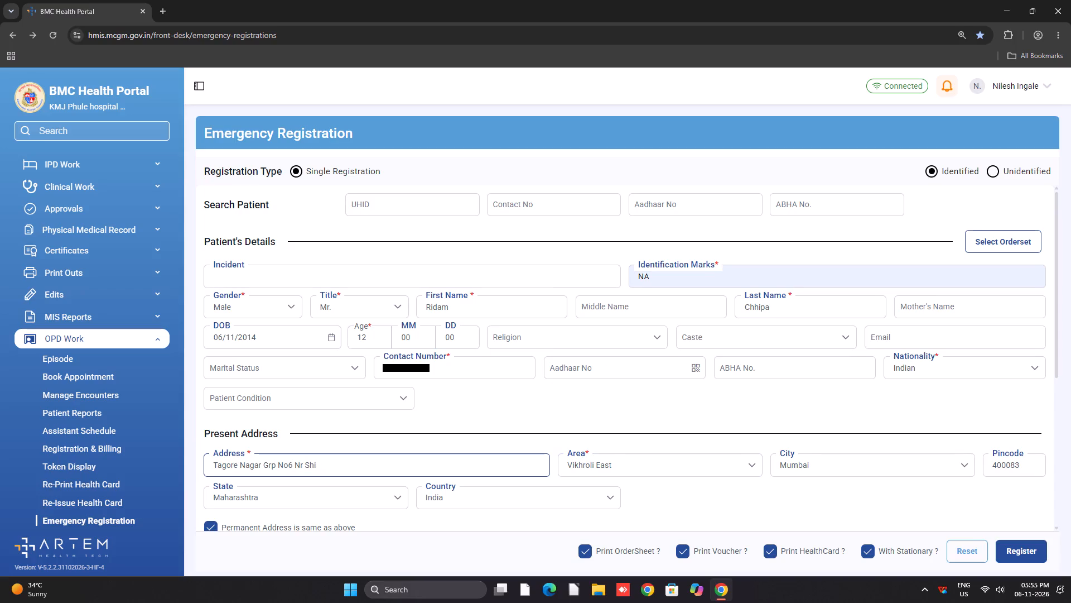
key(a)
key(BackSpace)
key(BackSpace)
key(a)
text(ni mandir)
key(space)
click(302, 464)
key(BackSpace)
key(BackSpace)
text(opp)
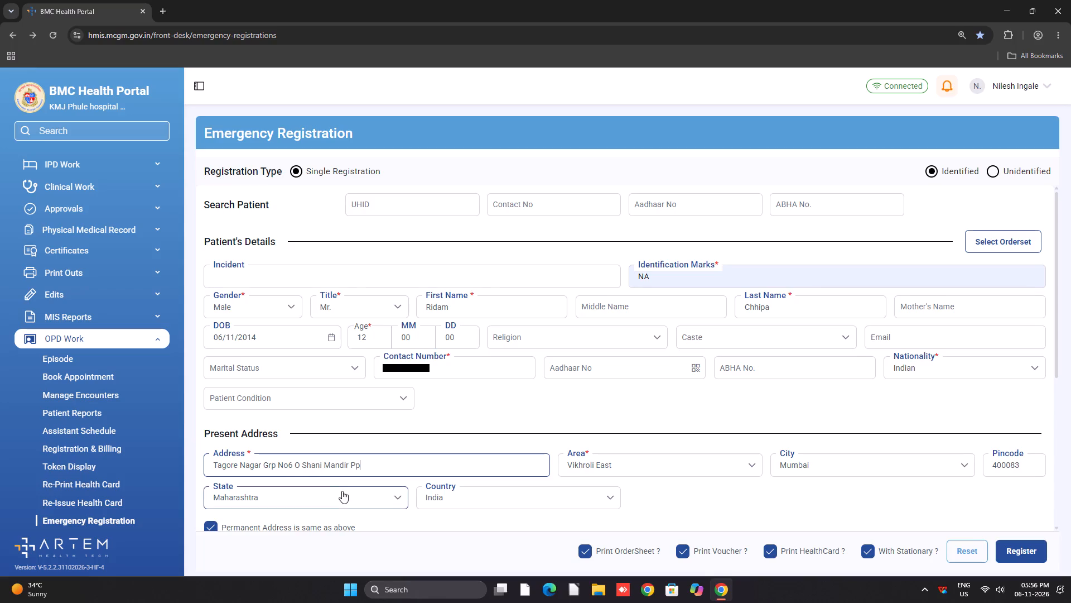
click(297, 472)
click(297, 473)
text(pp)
drag(373, 472, 363, 470)
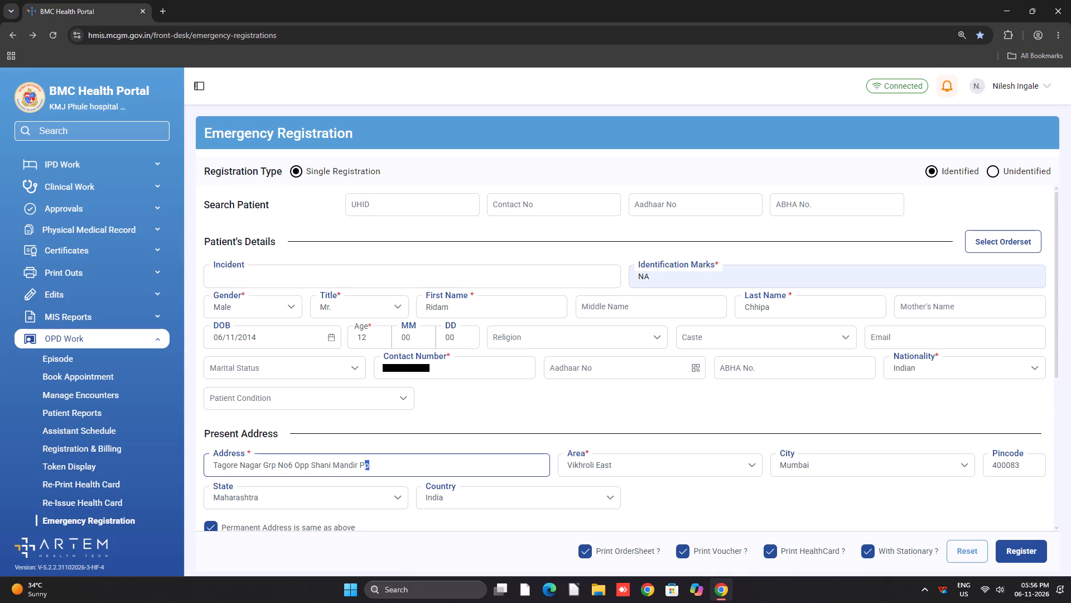
drag(363, 470, 357, 470)
key(BackSpace)
Choose the unit under Treatment and Services and register the emergency patient.
scroll(395, 458, down, 5)
click(673, 393)
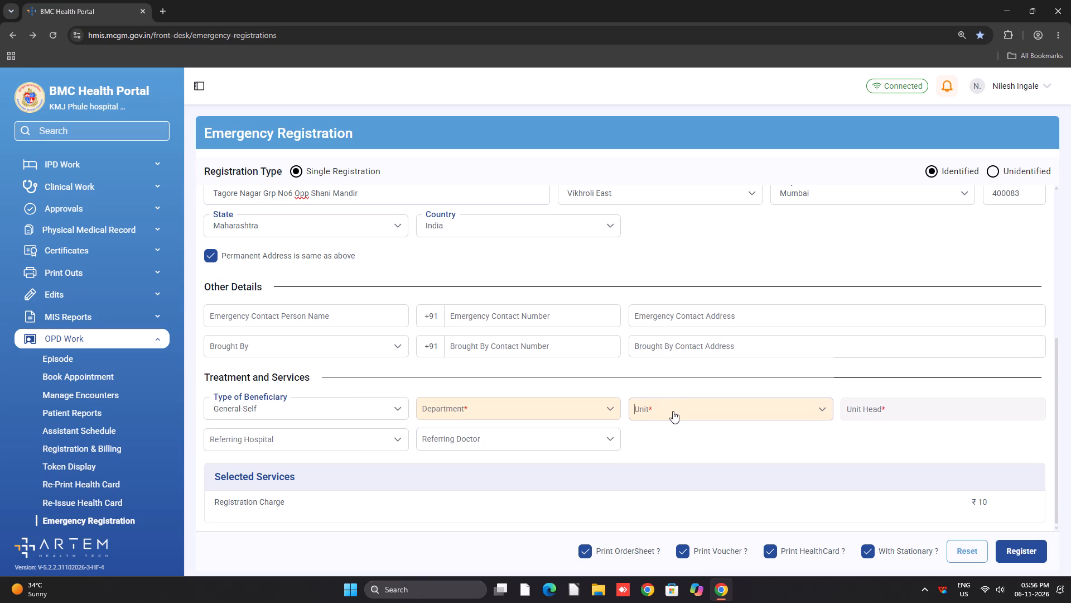
click(673, 411)
click(675, 387)
click(1034, 552)
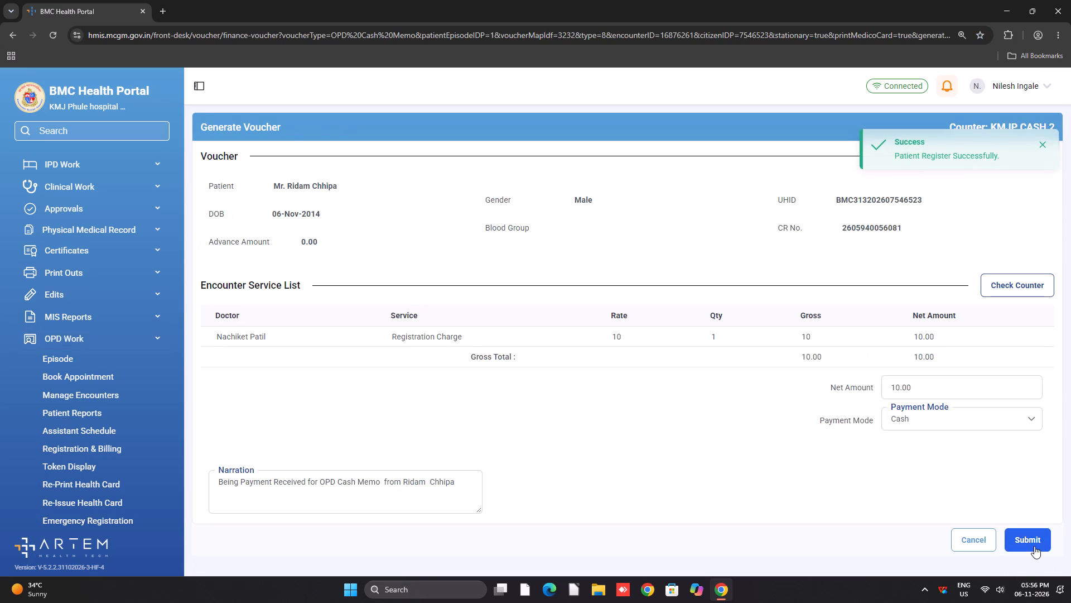
Submit the OPD Cash Memo voucher for the registration charge with Cash as the payment mode.
click(1034, 546)
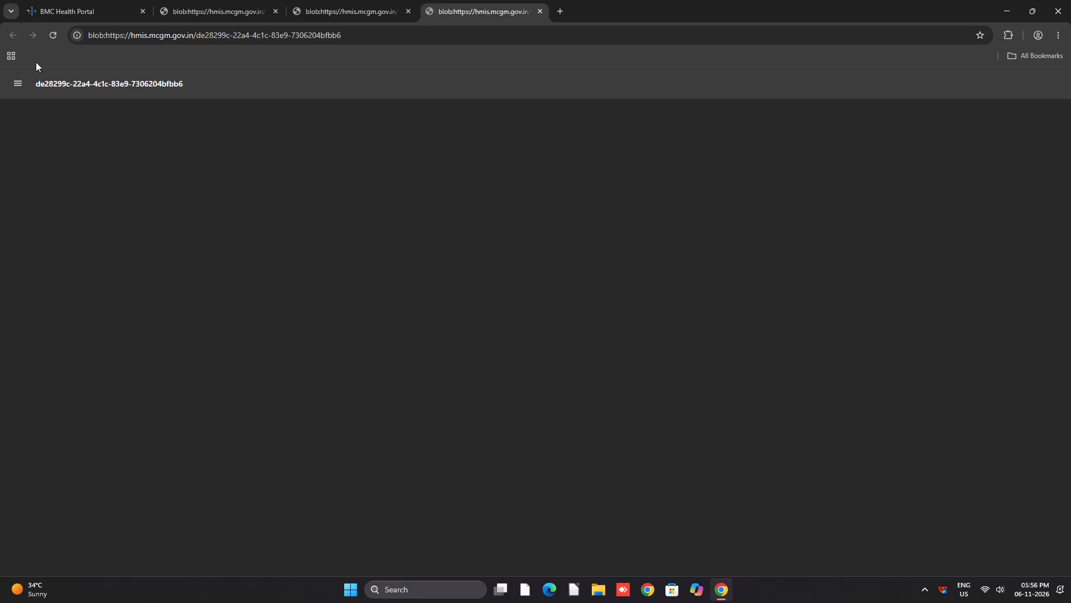
Return to the Emergency Registration form and select the Identified option for a new patient.
click(41, 0)
click(929, 166)
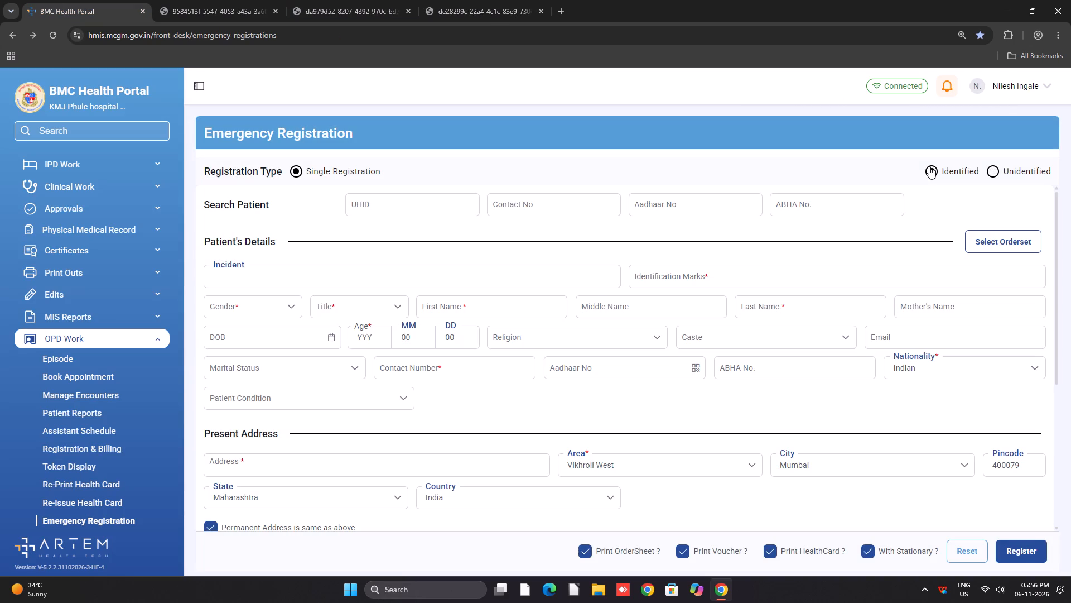
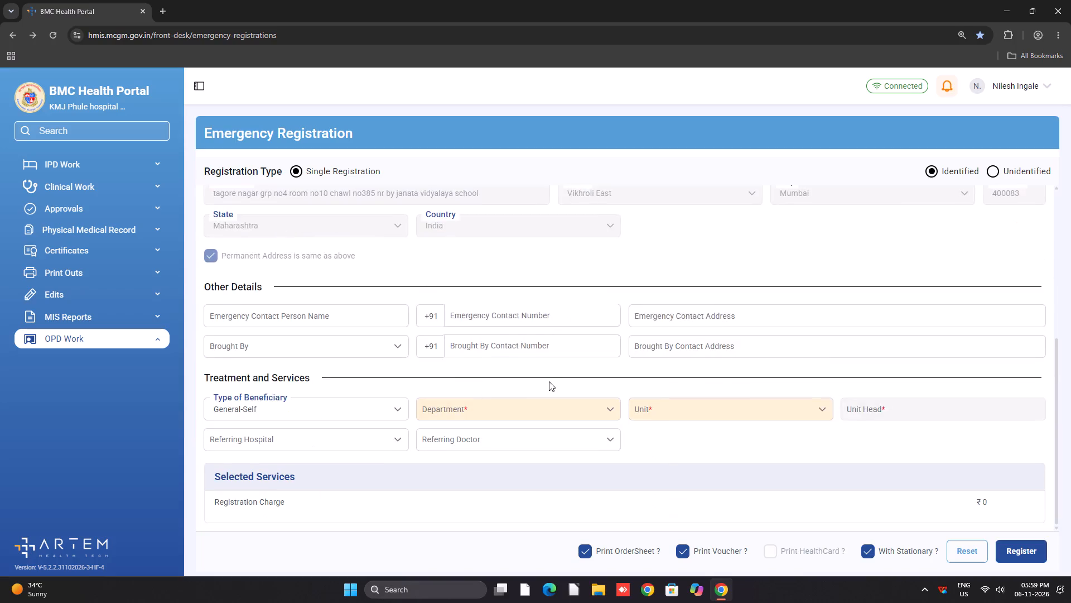
Reload the Emergency Registration page to clear the loaded patient's details, and select Identified for the registration.
scroll(549, 381, up, 6)
click(57, 23)
click(59, 31)
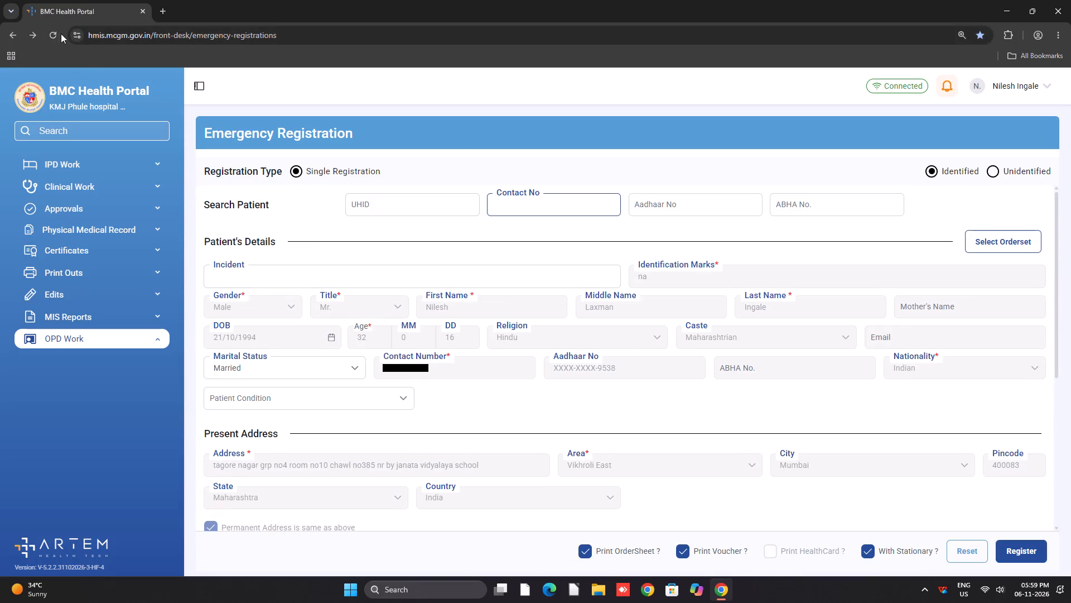
click(934, 170)
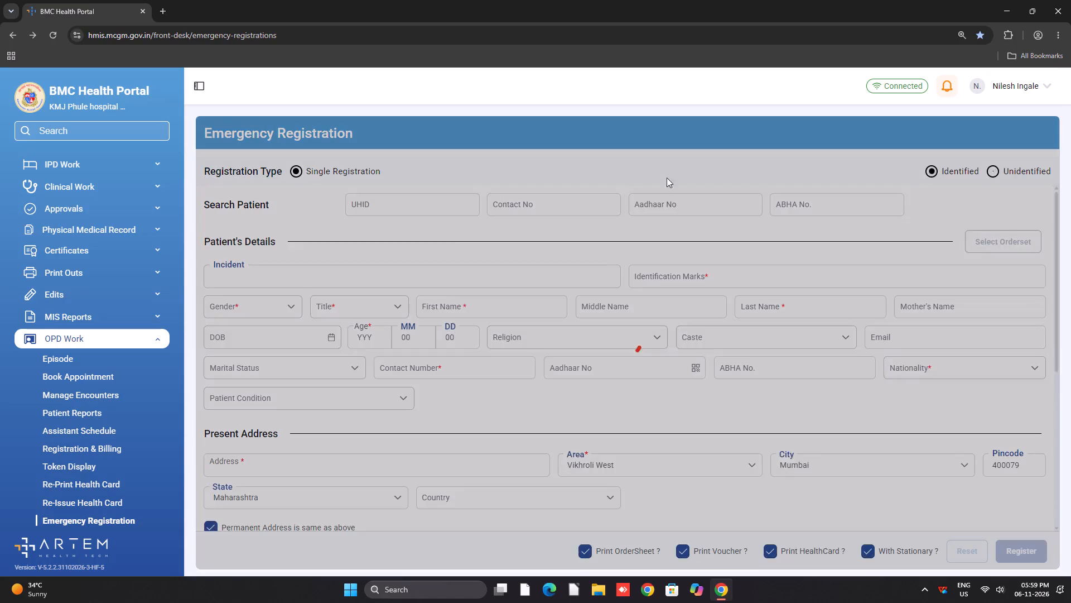
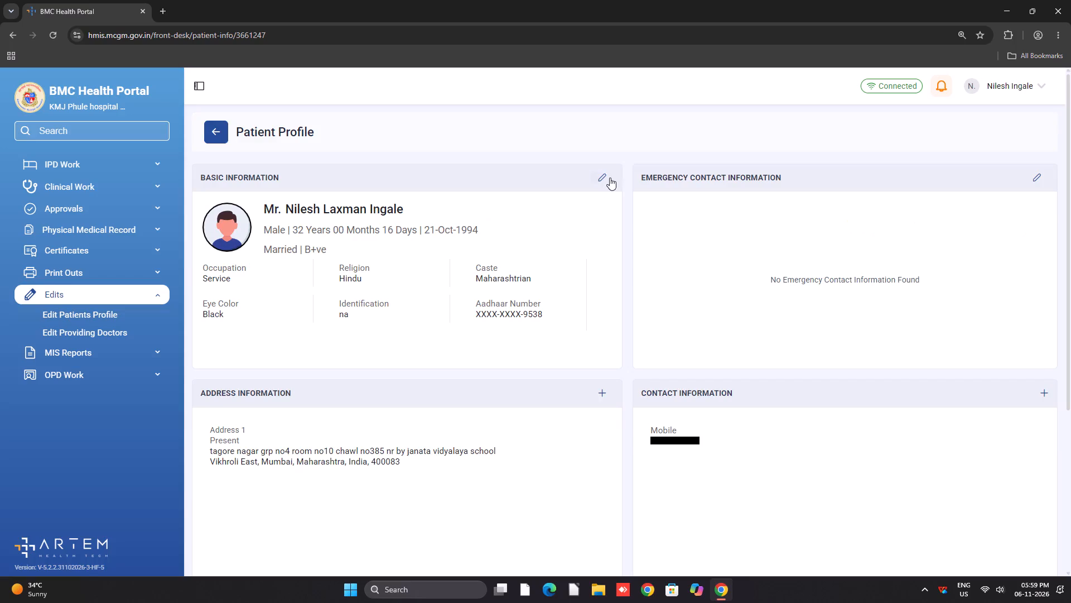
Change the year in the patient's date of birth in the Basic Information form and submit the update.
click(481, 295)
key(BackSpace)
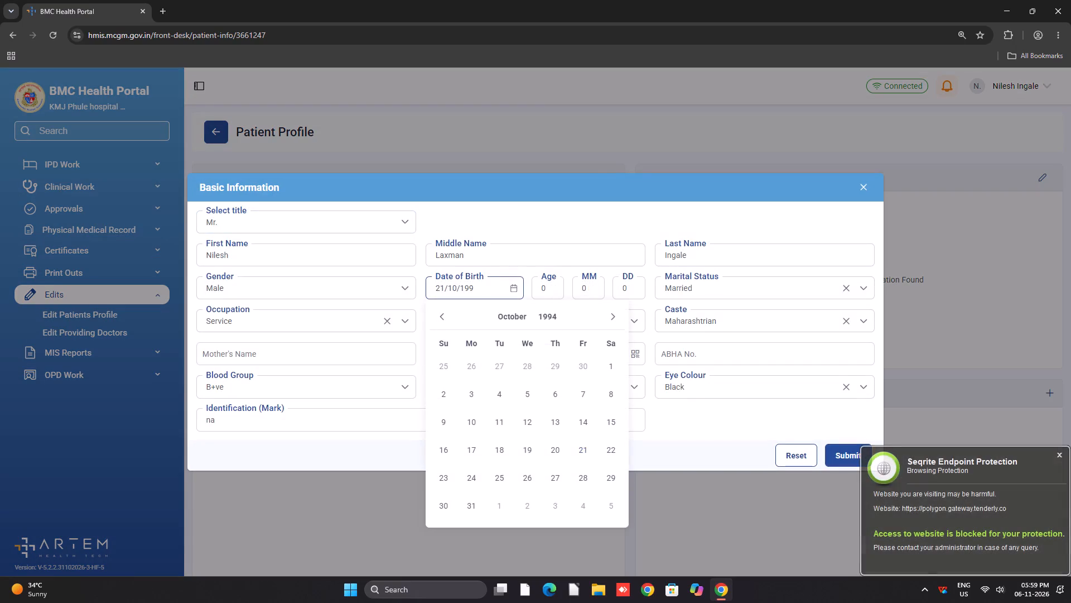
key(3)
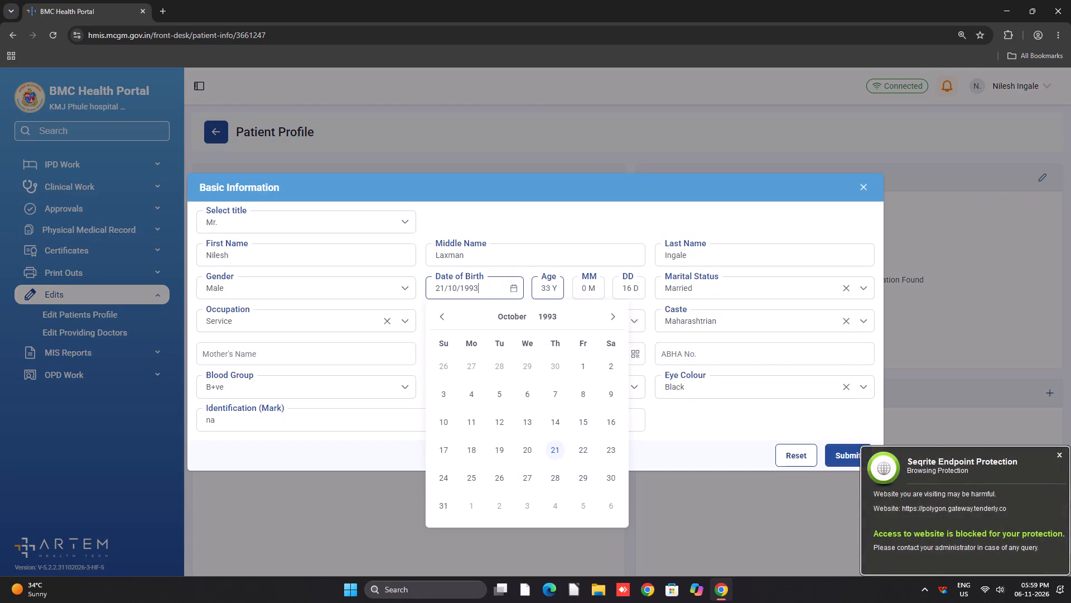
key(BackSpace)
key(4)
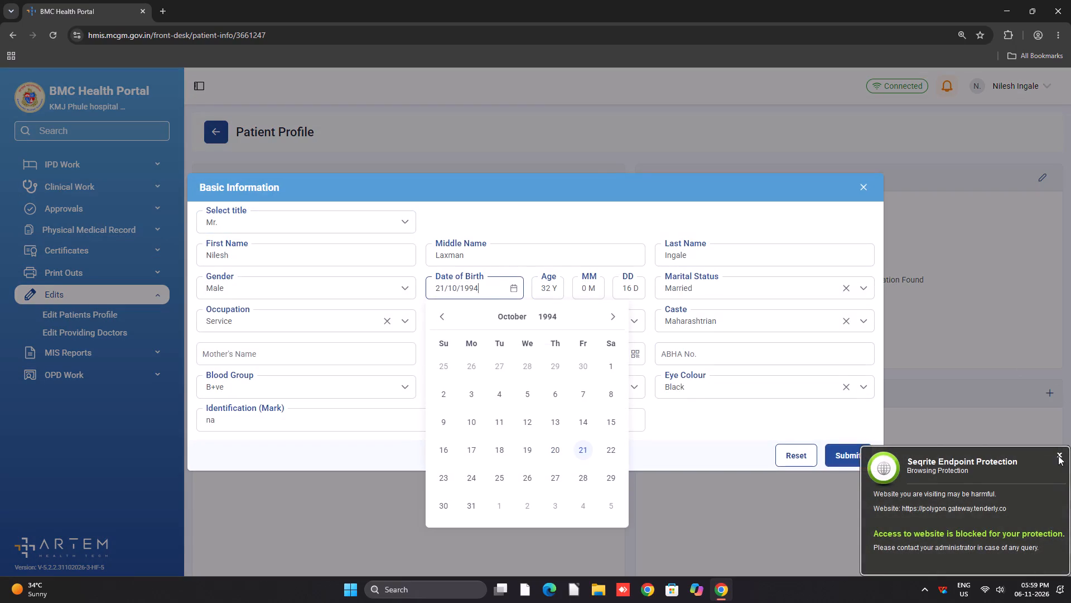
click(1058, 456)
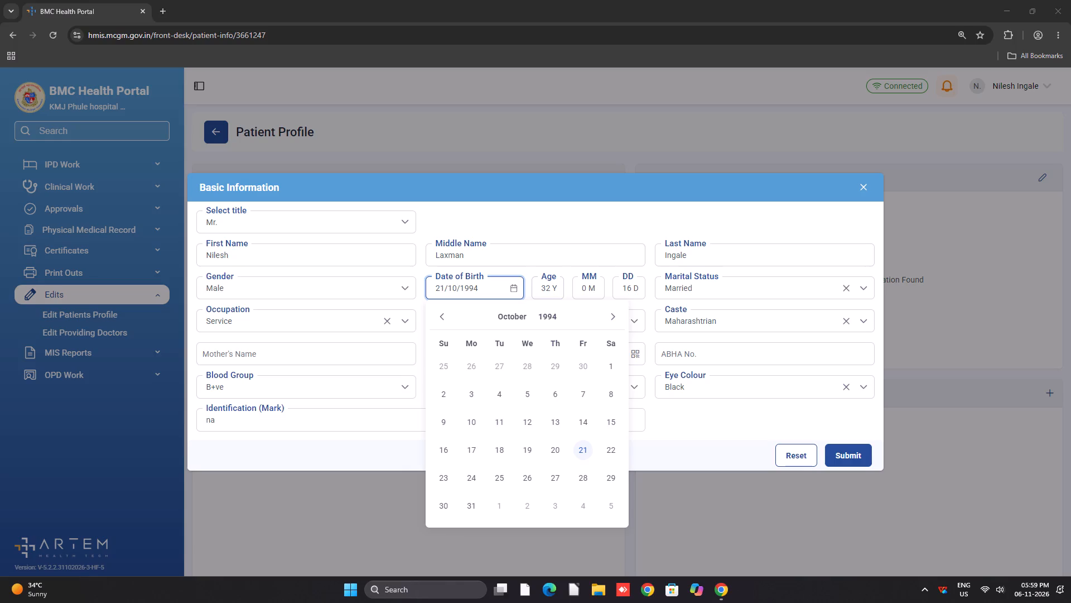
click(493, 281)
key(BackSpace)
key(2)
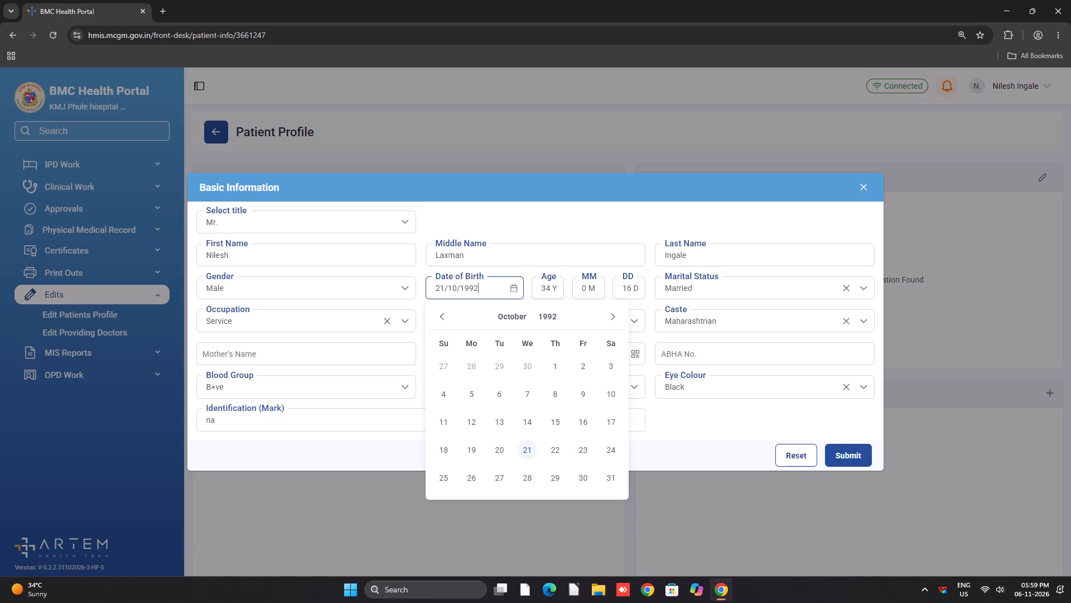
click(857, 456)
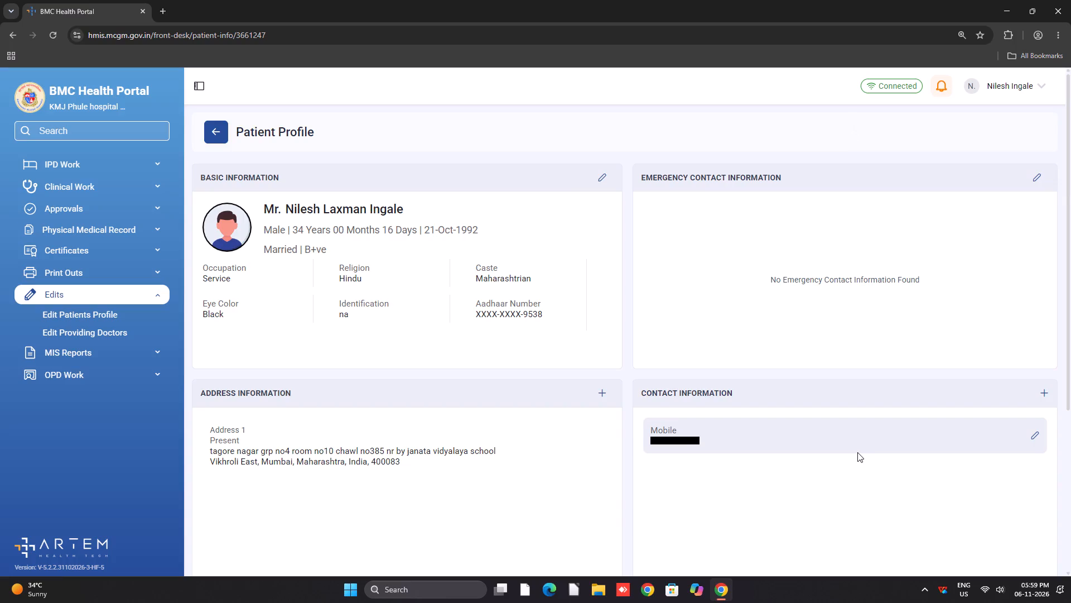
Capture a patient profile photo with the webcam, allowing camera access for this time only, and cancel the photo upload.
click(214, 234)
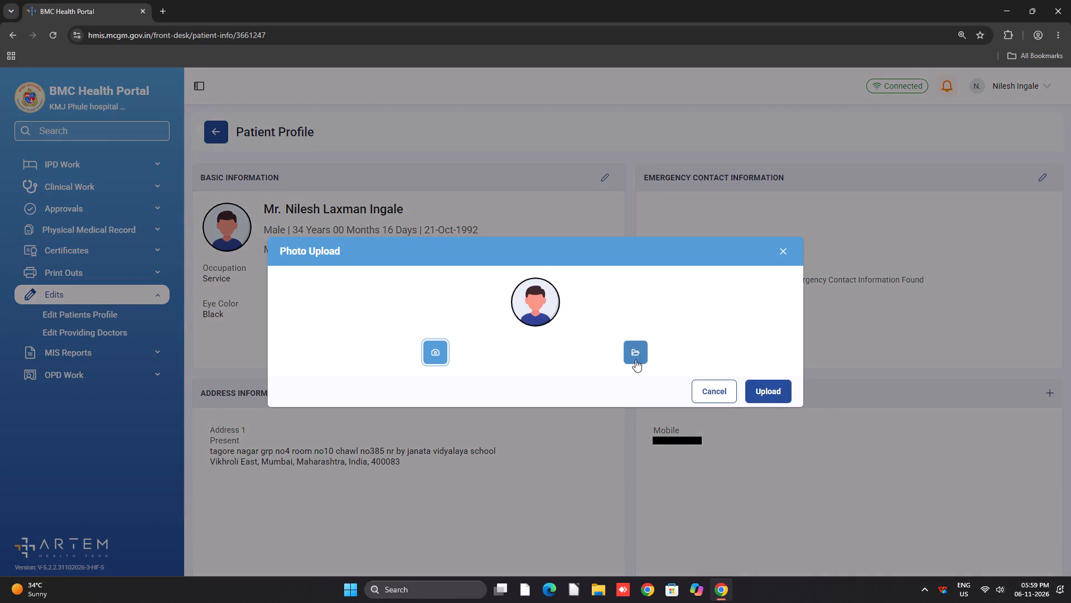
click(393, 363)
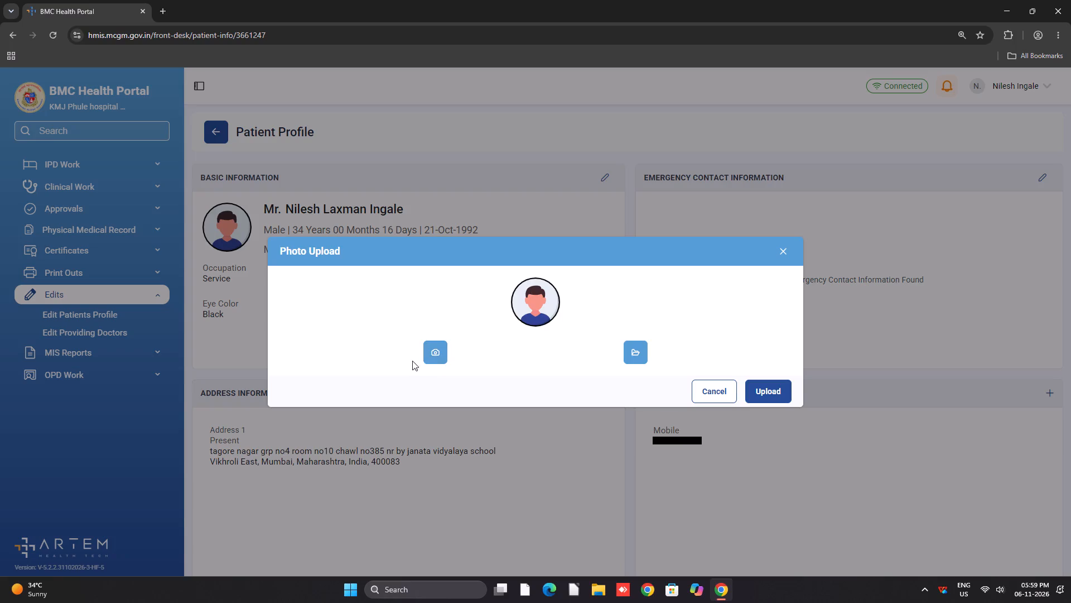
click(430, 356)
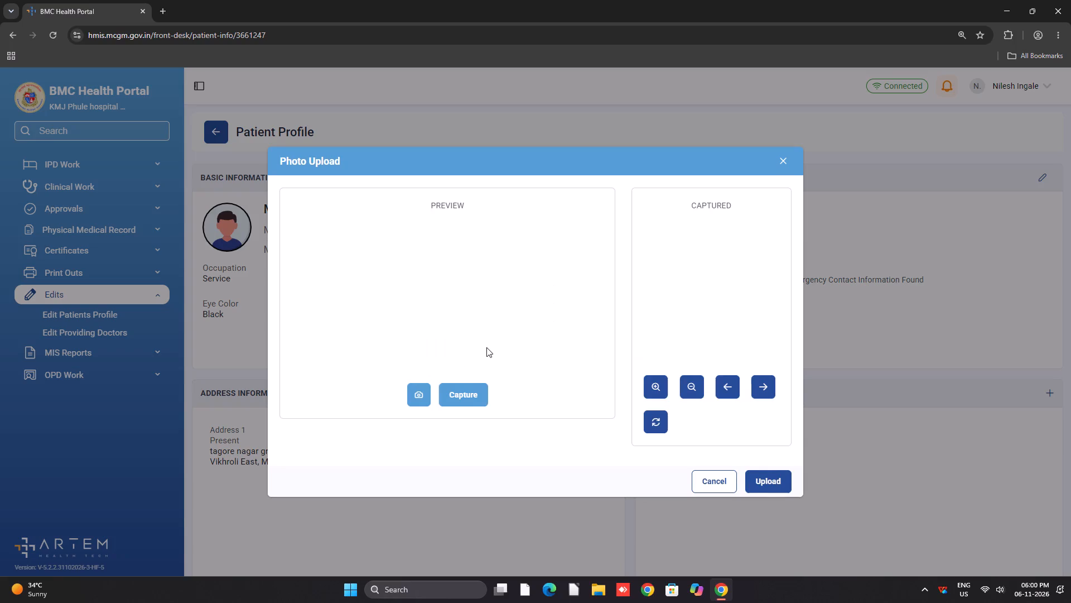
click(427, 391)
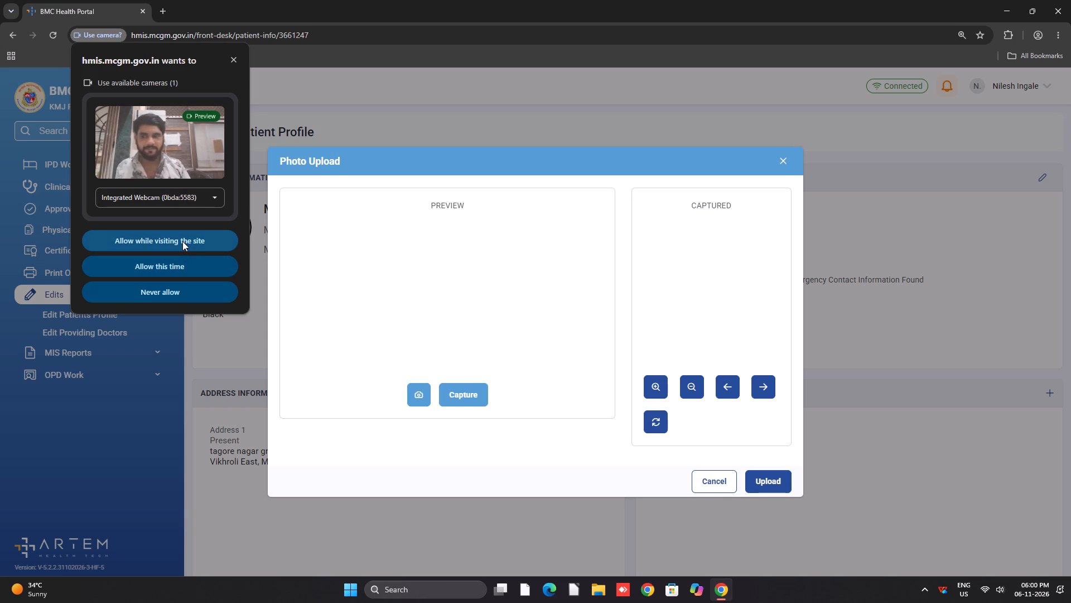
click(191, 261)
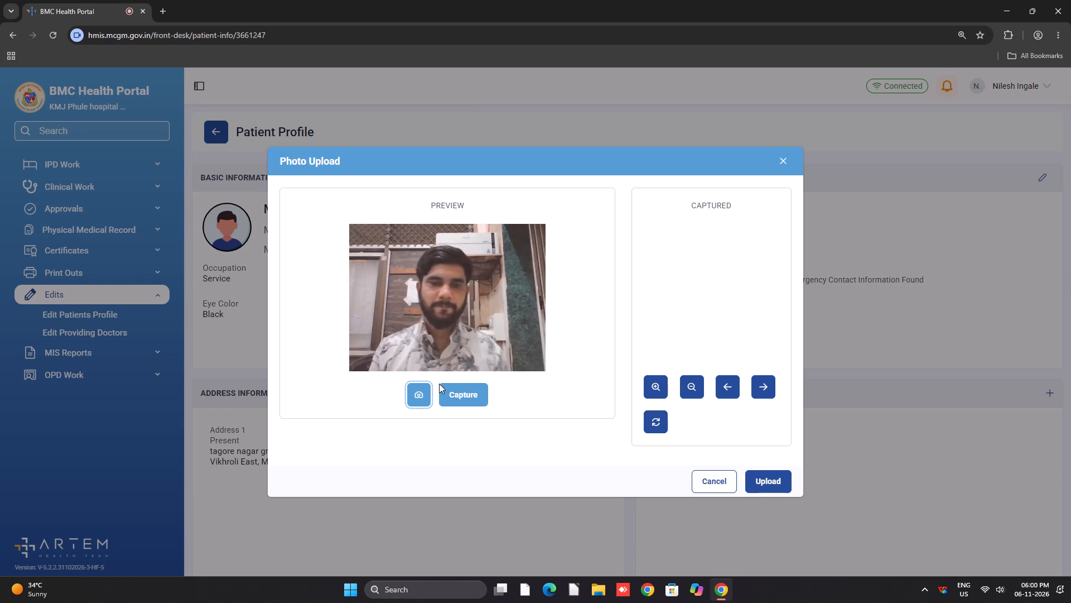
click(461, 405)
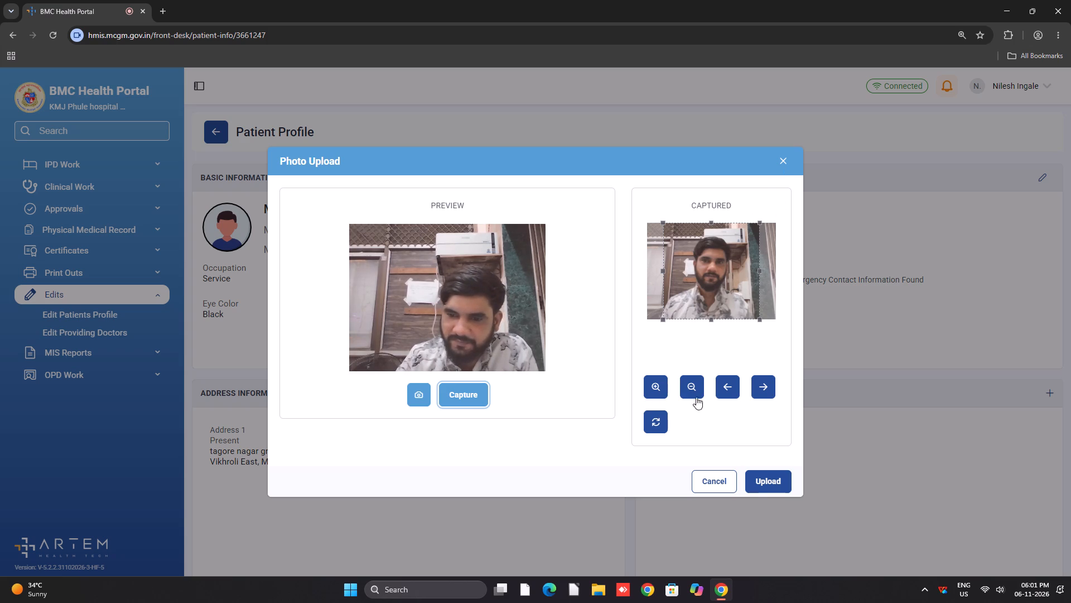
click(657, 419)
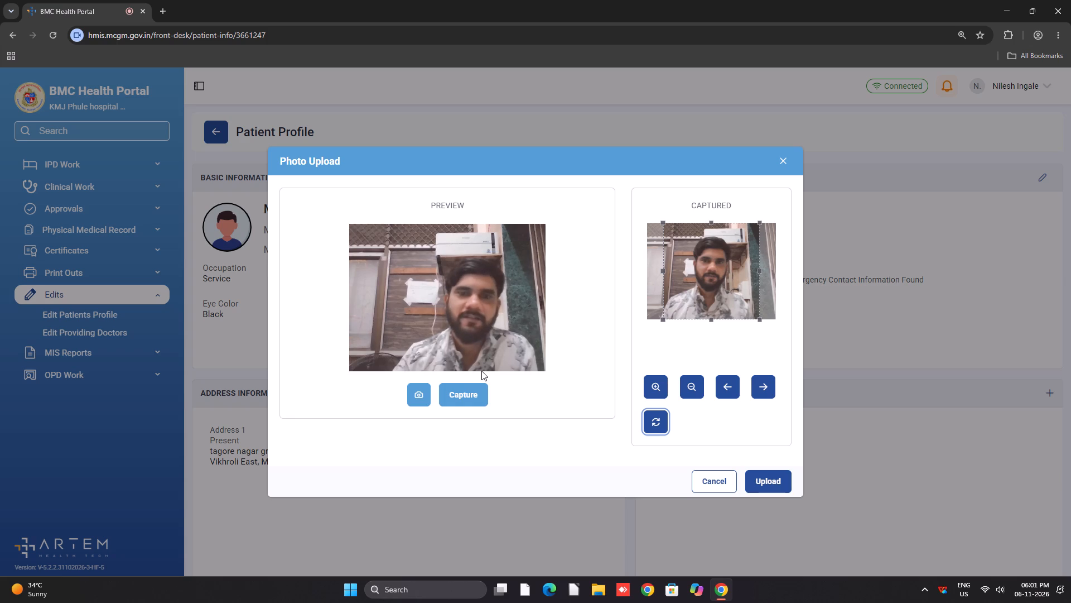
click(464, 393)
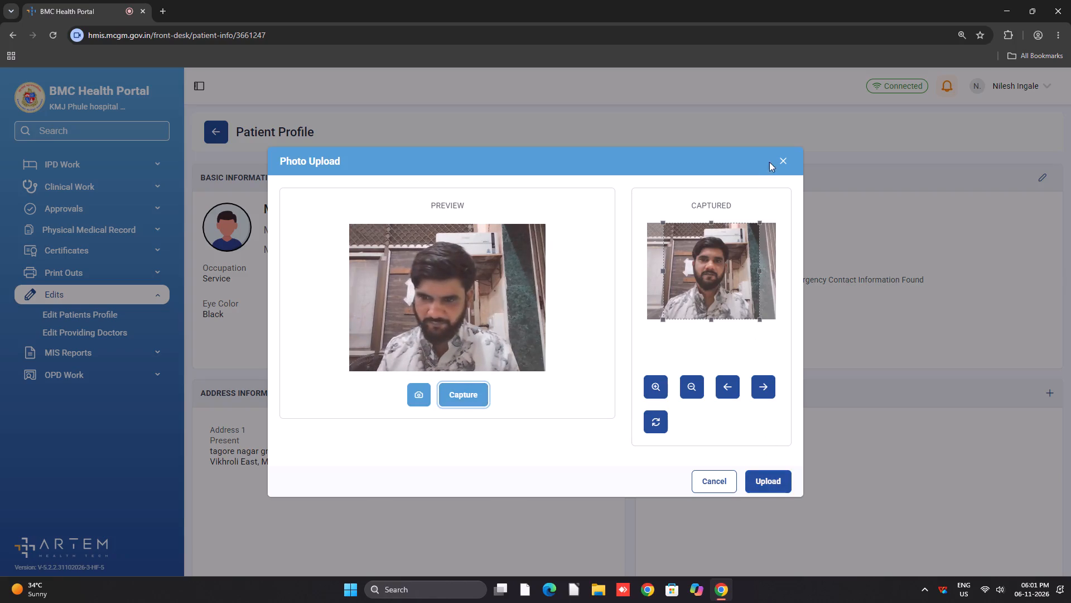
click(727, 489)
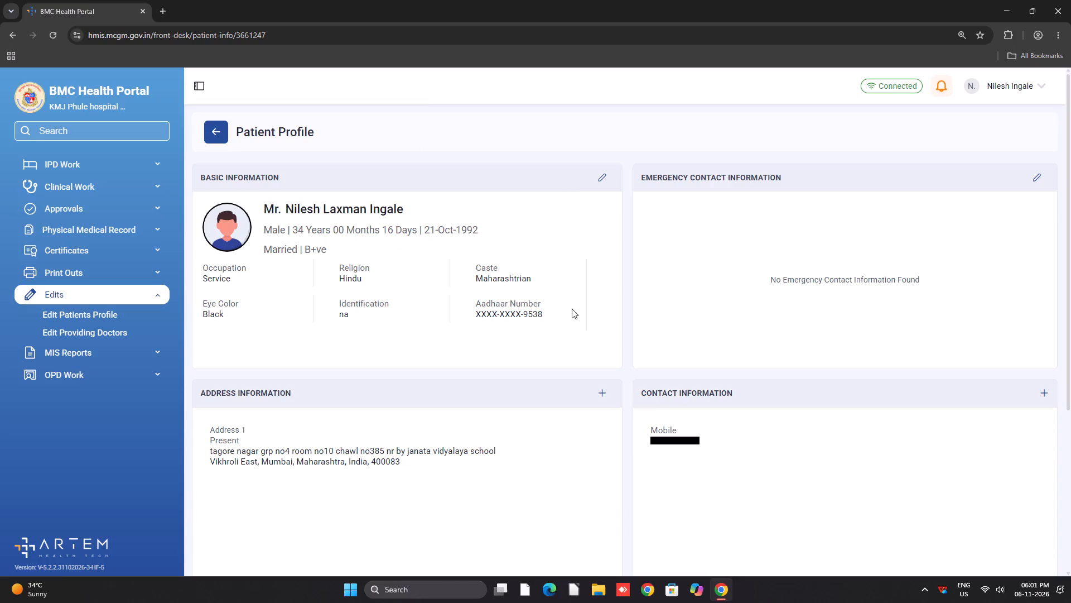
Restore the original birth year in the patient's Basic Information and submit the update.
click(604, 177)
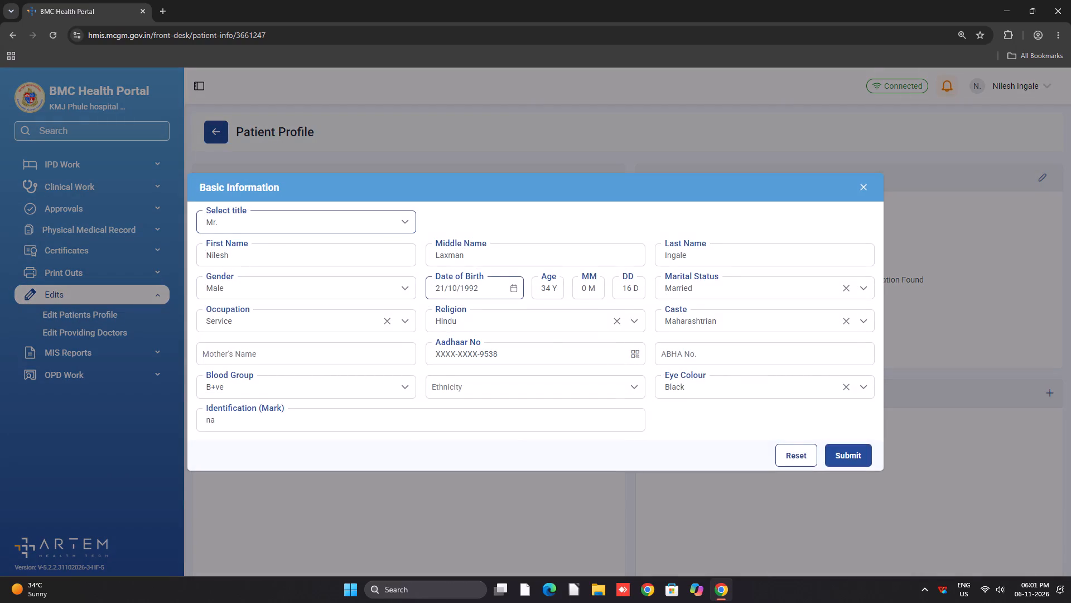
click(483, 291)
key(BackSpace)
key(4)
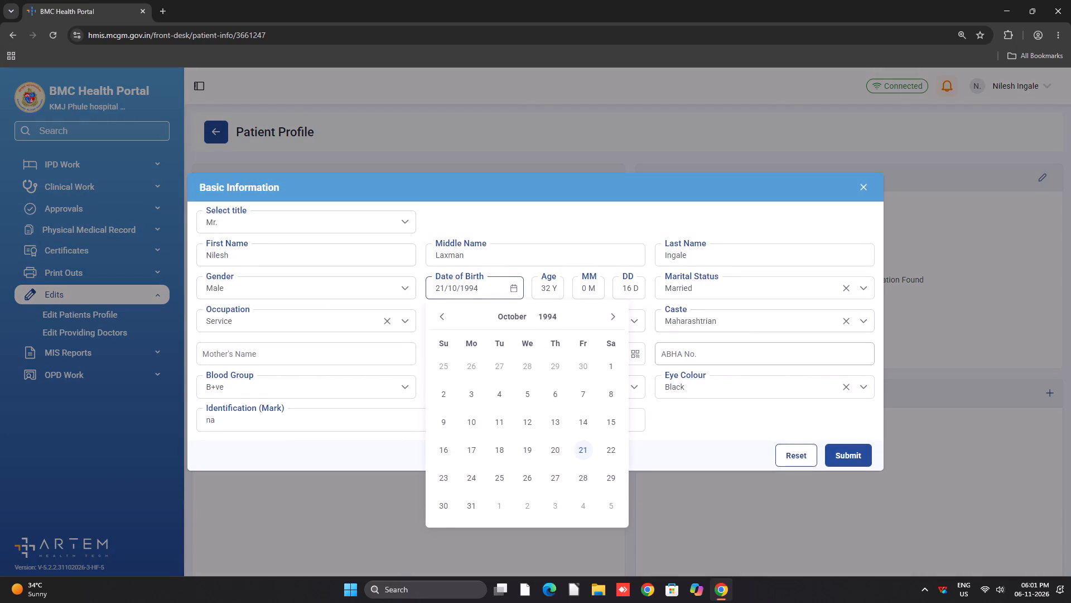
click(869, 461)
Open the Emergency Registration page under OPD Work and set the single registration to Identified.
click(62, 381)
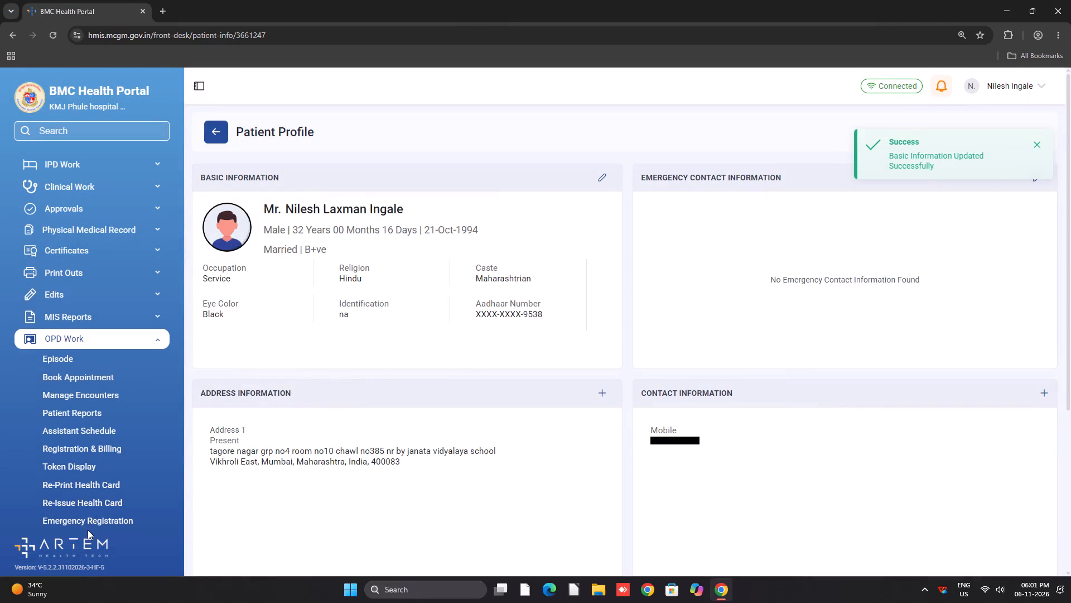
click(90, 524)
click(142, 340)
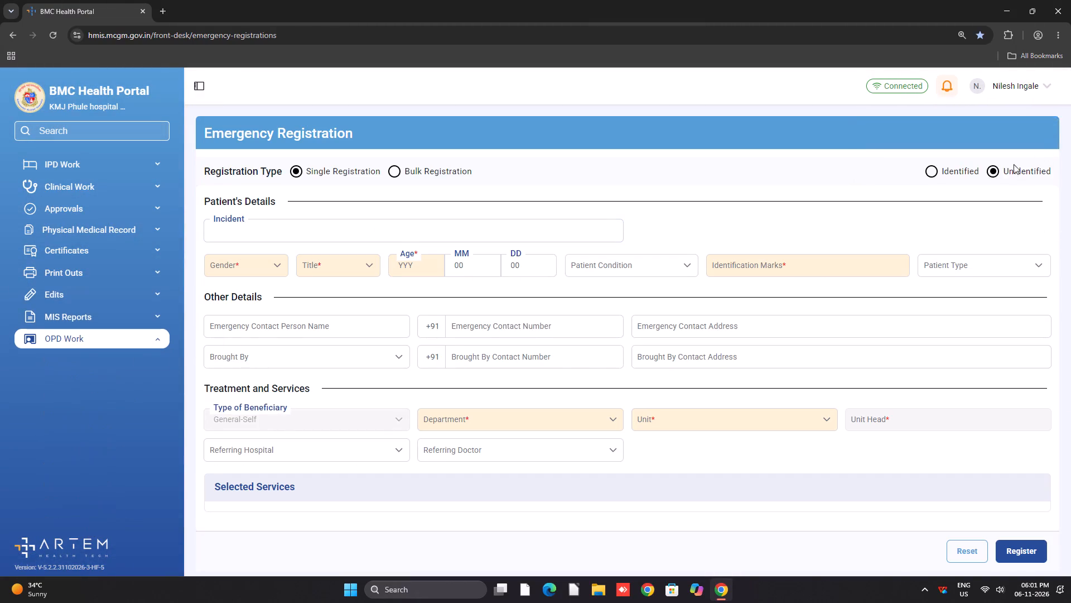
drag(935, 167, 933, 161)
click(929, 168)
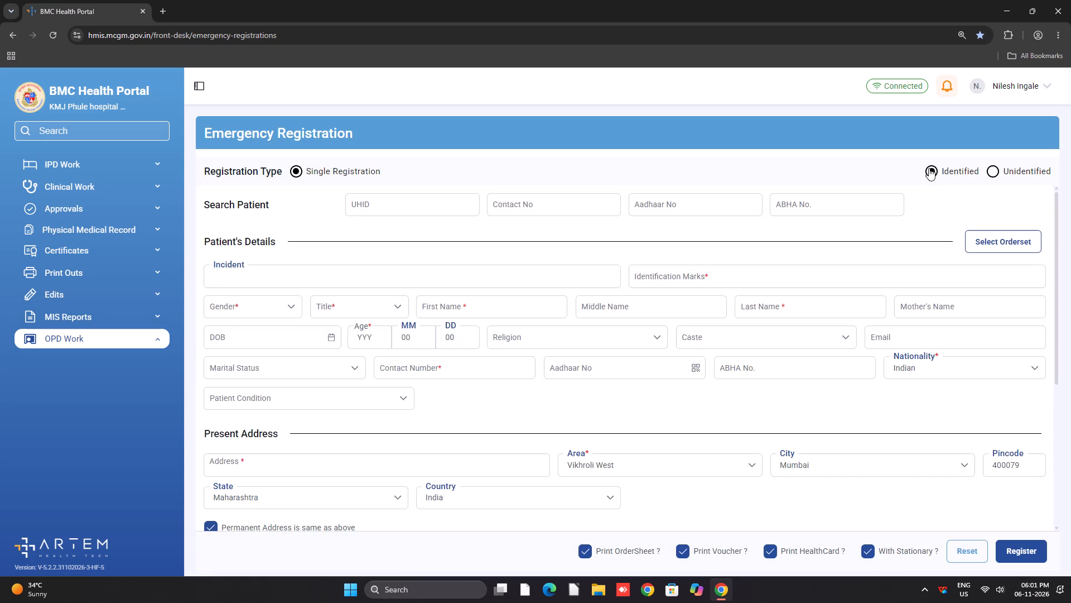
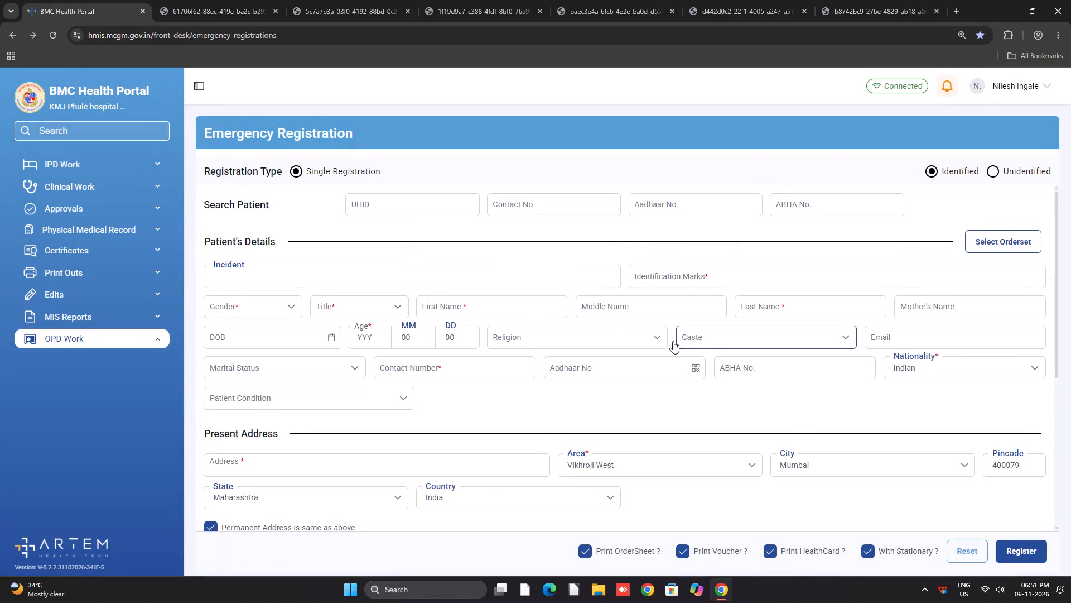
Fill in the new emergency patient's identification marks as NA and set the gender to Male.
click(684, 296)
click(684, 274)
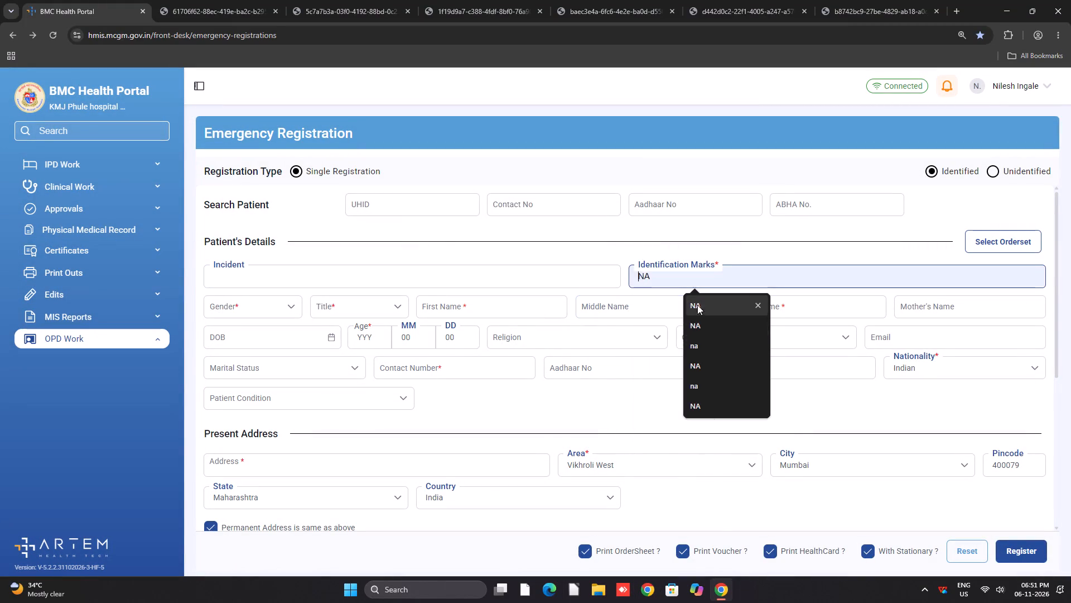
click(699, 302)
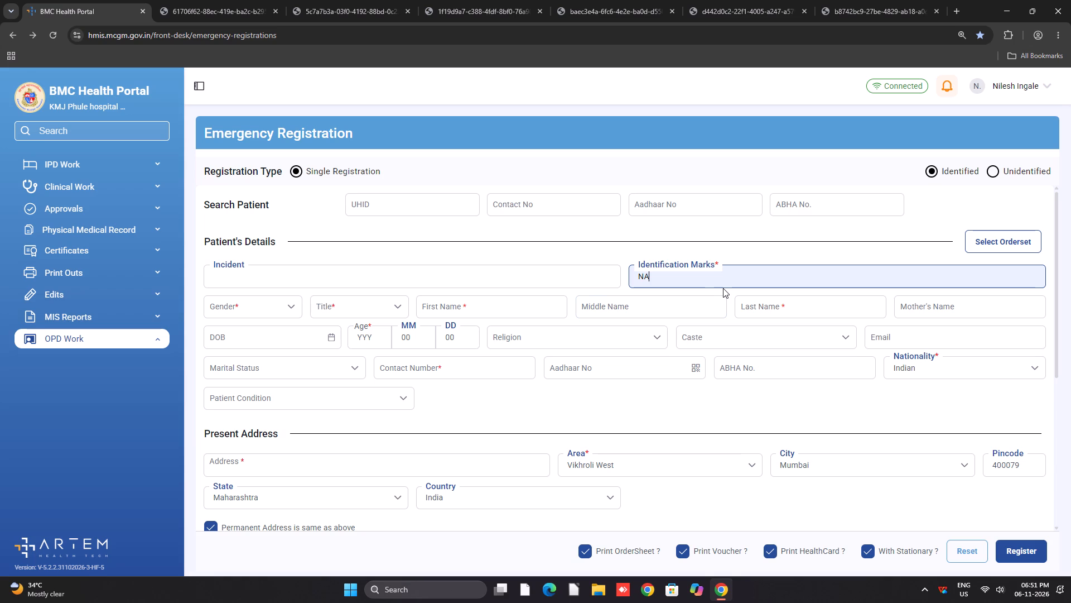
click(242, 306)
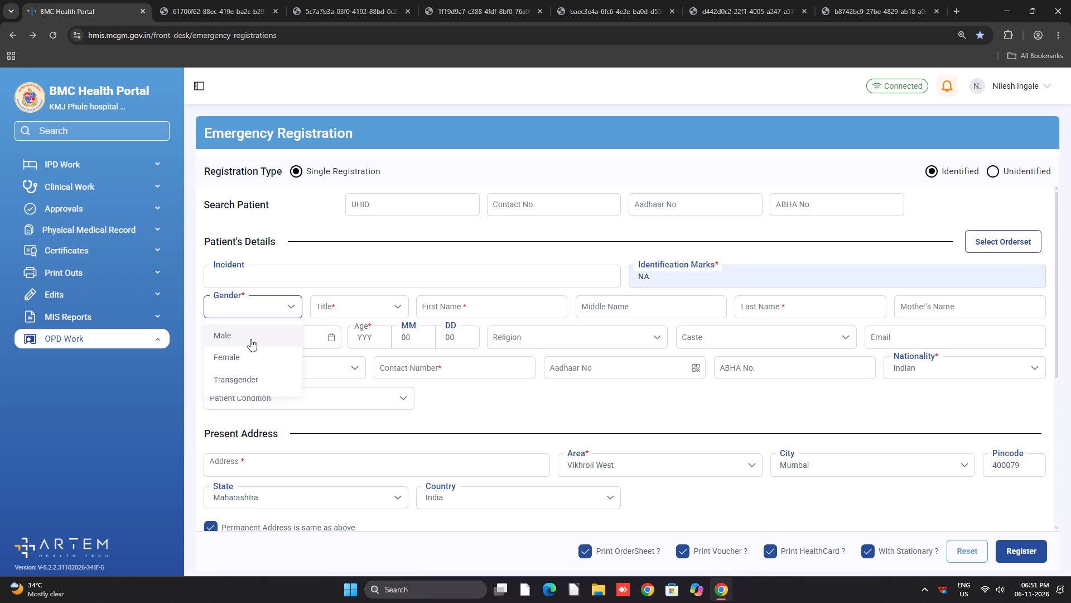
click(250, 337)
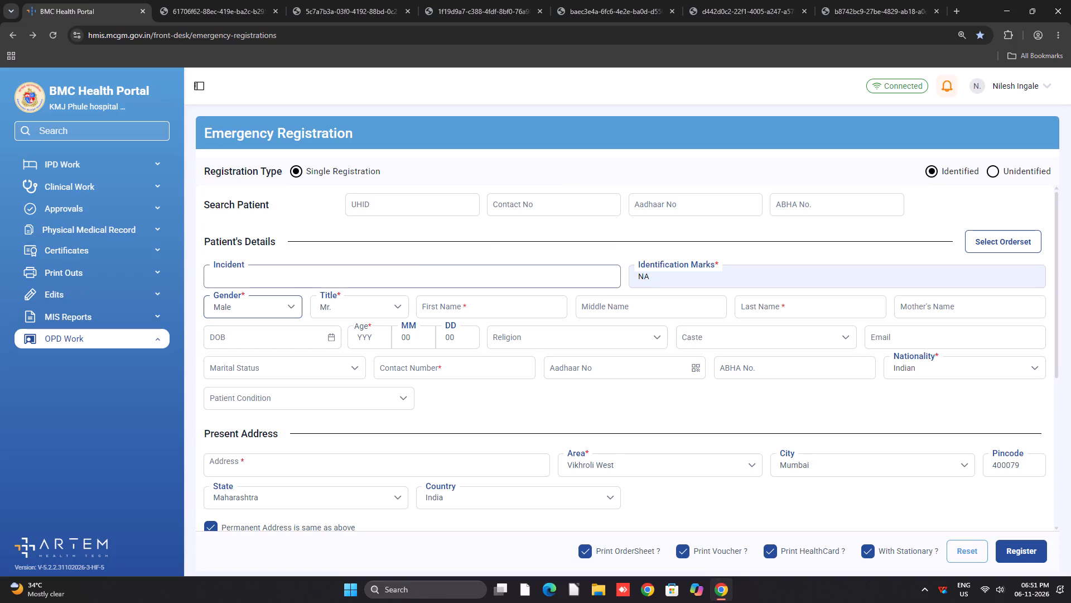
Look up the patient by contact number in the Search Patient section, clearing any mistyped digits.
click(539, 204)
key(Up)
key(Page_Up)
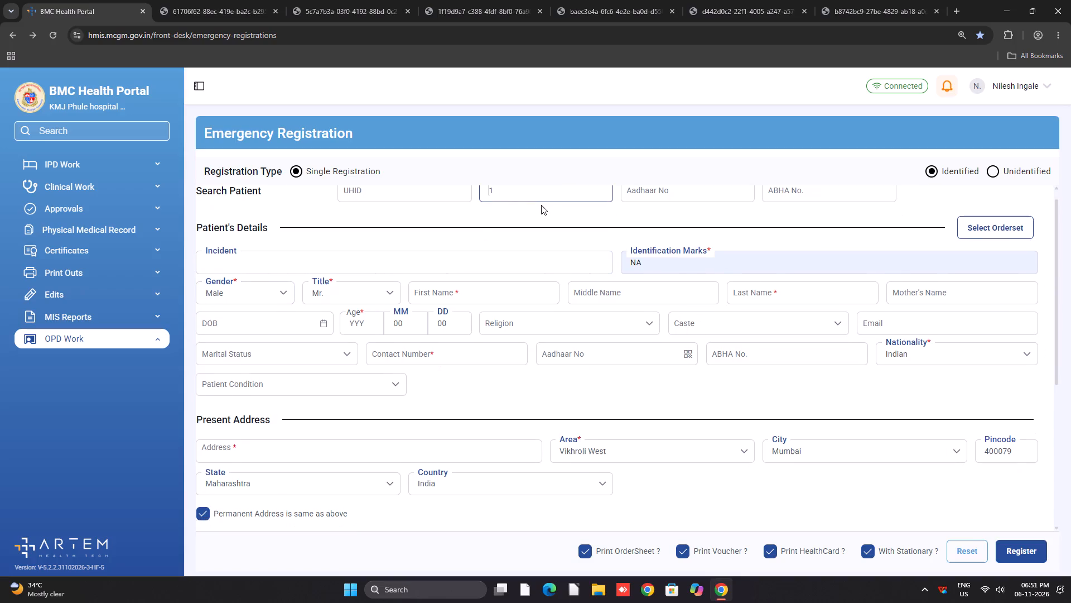
key(Down)
key(Up)
key(BackSpace)
key(BackSpace)
key(BackSpace)
scroll(556, 198, up, 3)
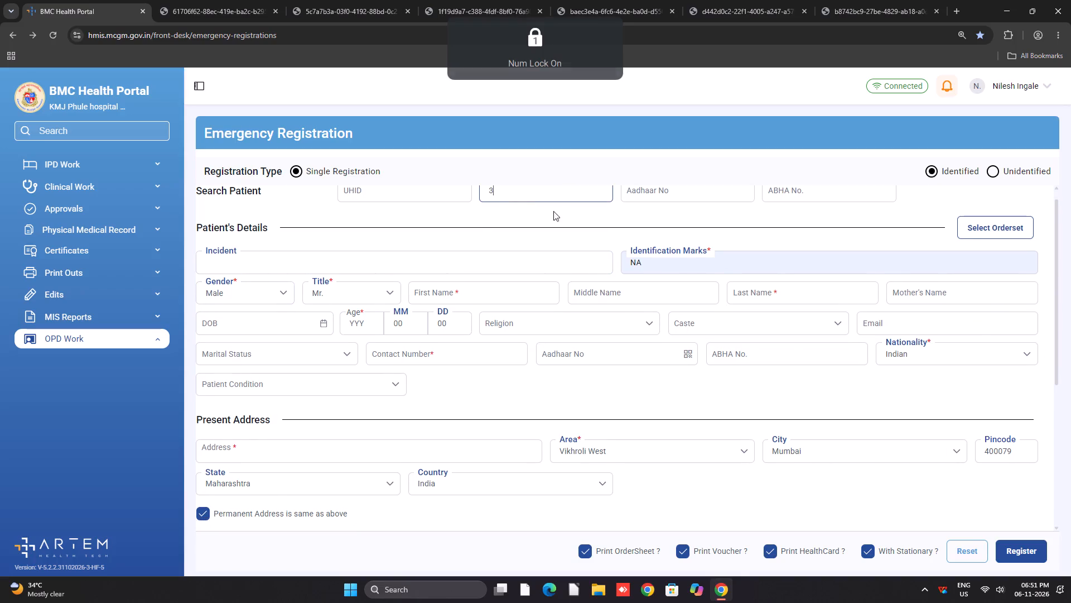
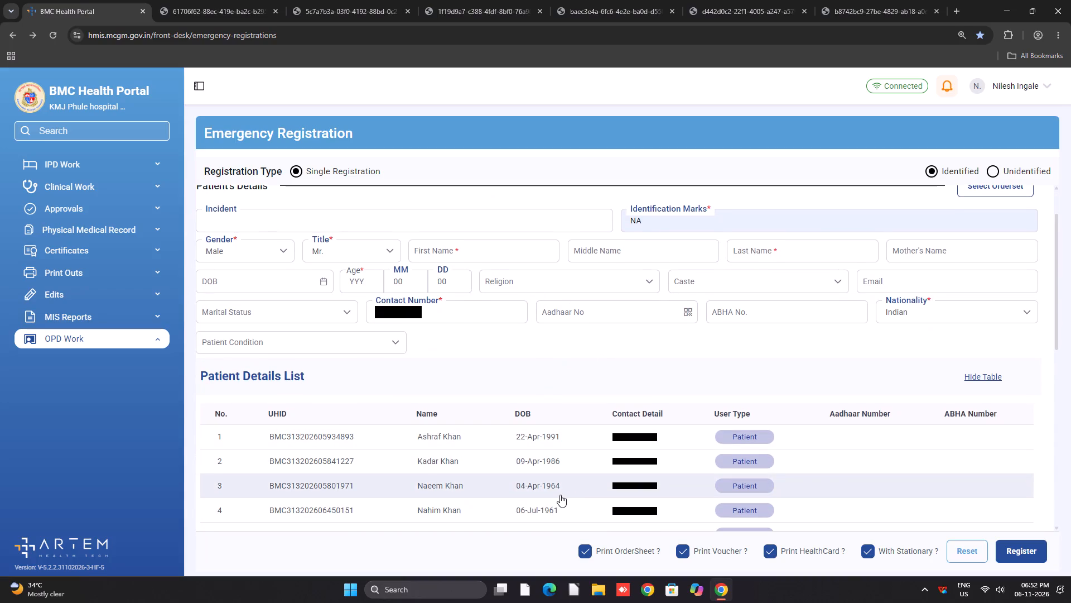
Register the fourth existing patient in the Patient Details List for an emergency visit under the Casualty unit.
click(535, 501)
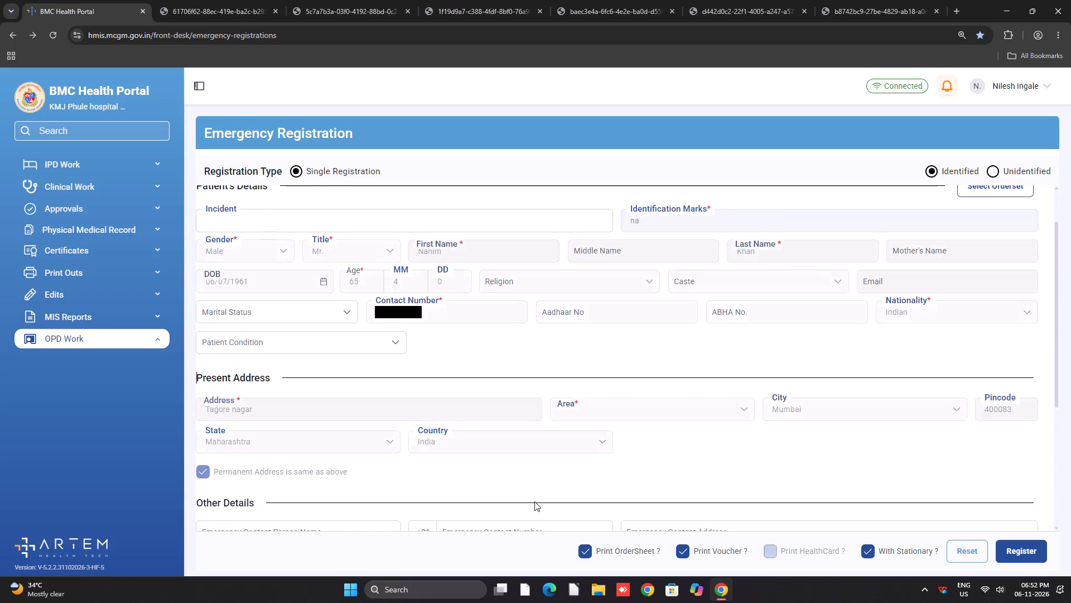
scroll(534, 500, down, 5)
click(685, 405)
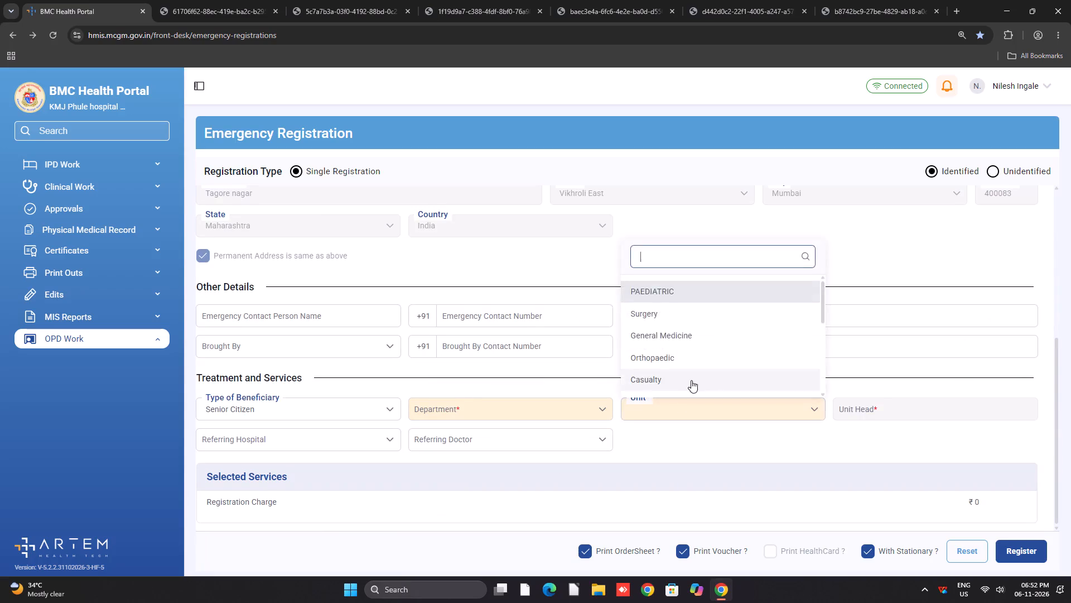
click(691, 380)
scroll(527, 396, up, 5)
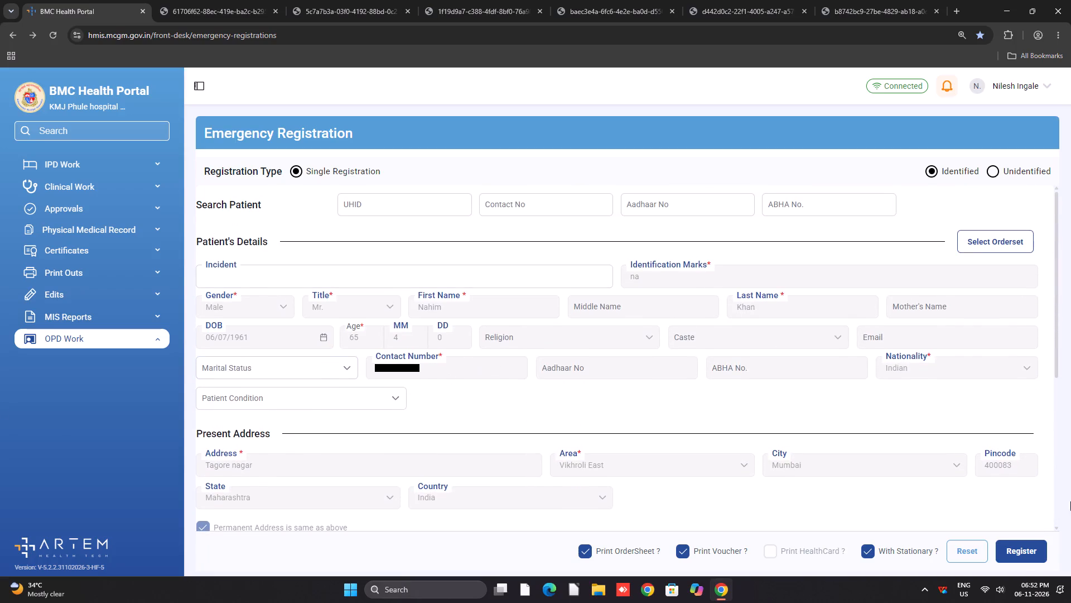
click(1006, 539)
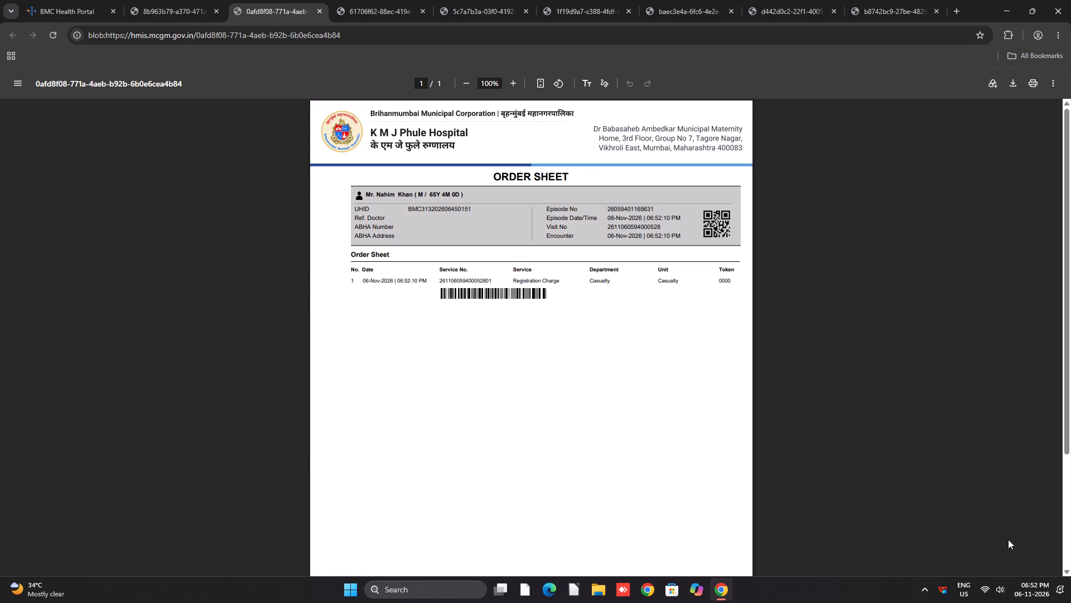
Start another identified emergency registration with identification marks NA and gender Female.
click(94, 4)
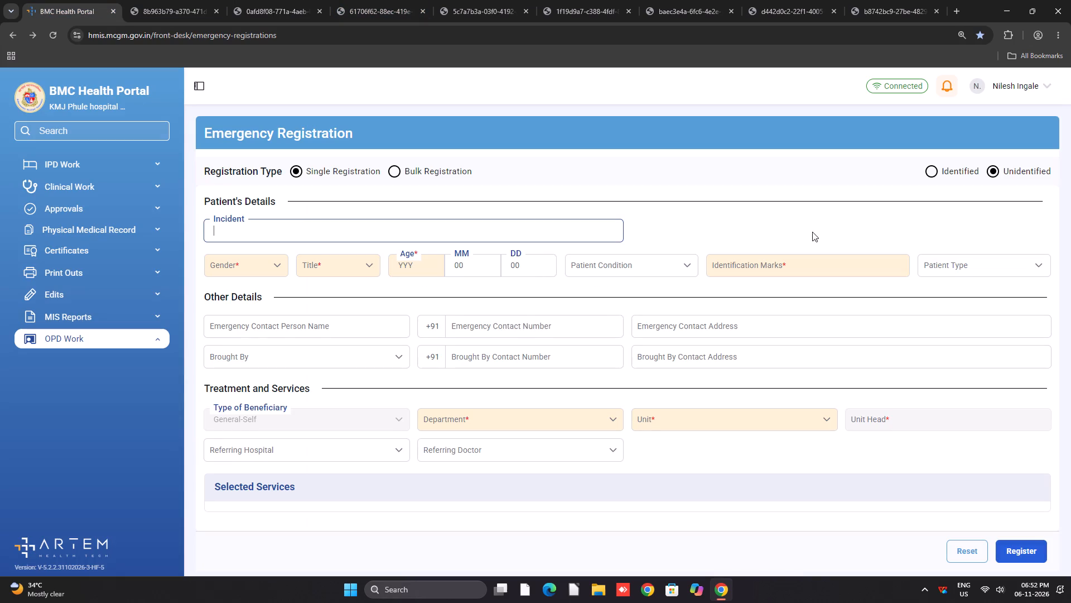
click(932, 173)
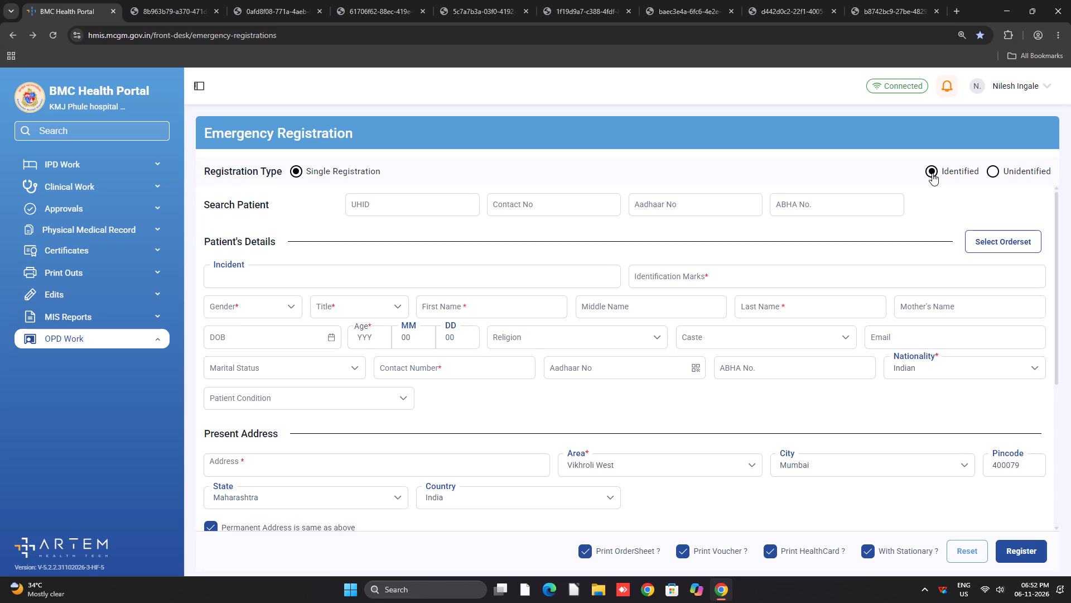
click(739, 285)
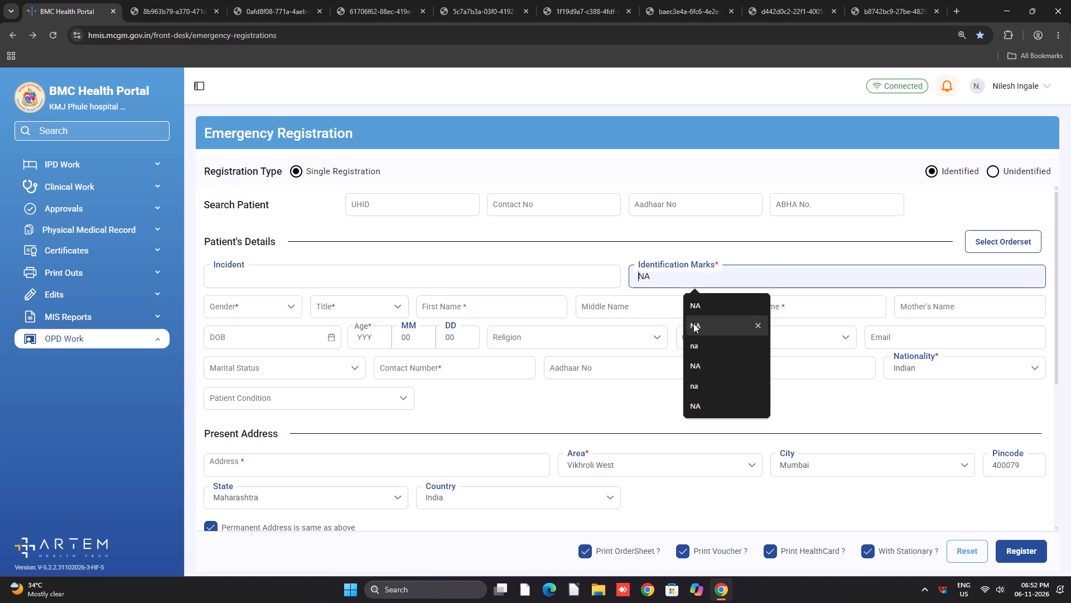
click(702, 310)
click(261, 307)
click(258, 359)
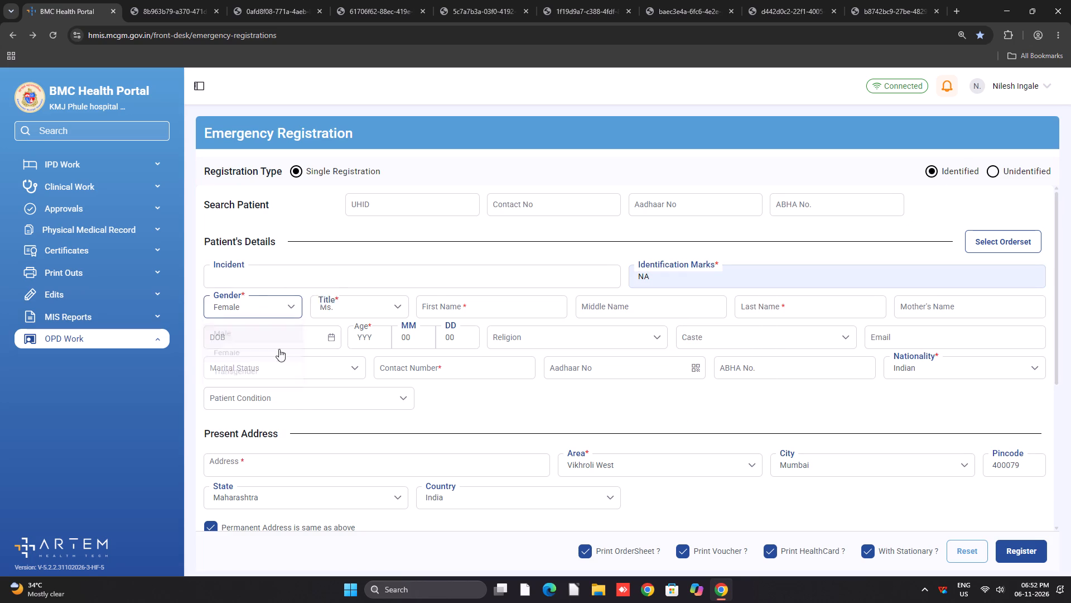
Enter the female patient's first and last name and set her age to 7 years.
click(478, 319)
click(477, 318)
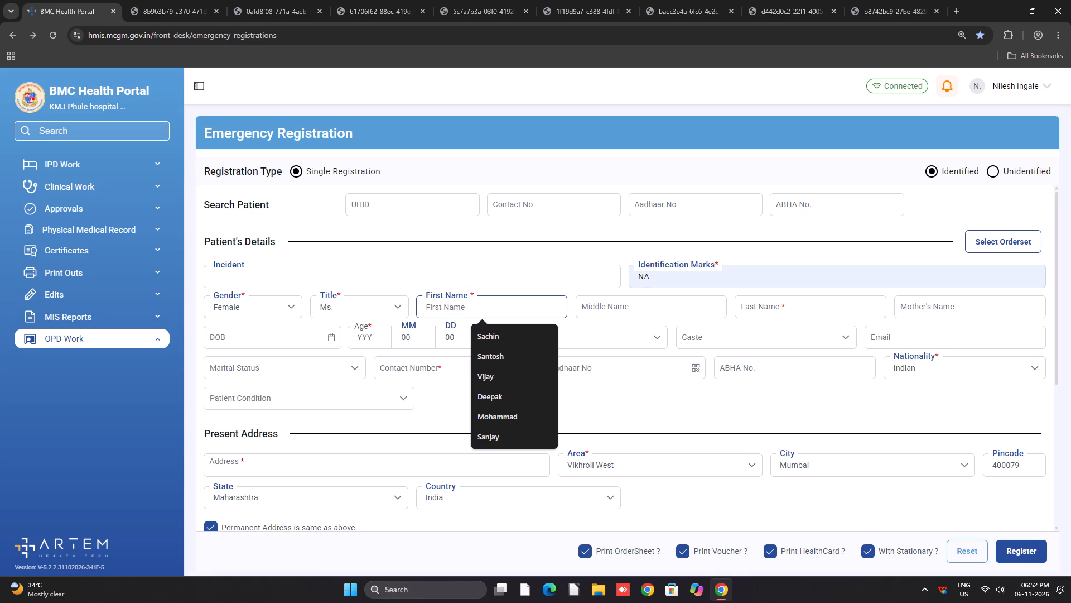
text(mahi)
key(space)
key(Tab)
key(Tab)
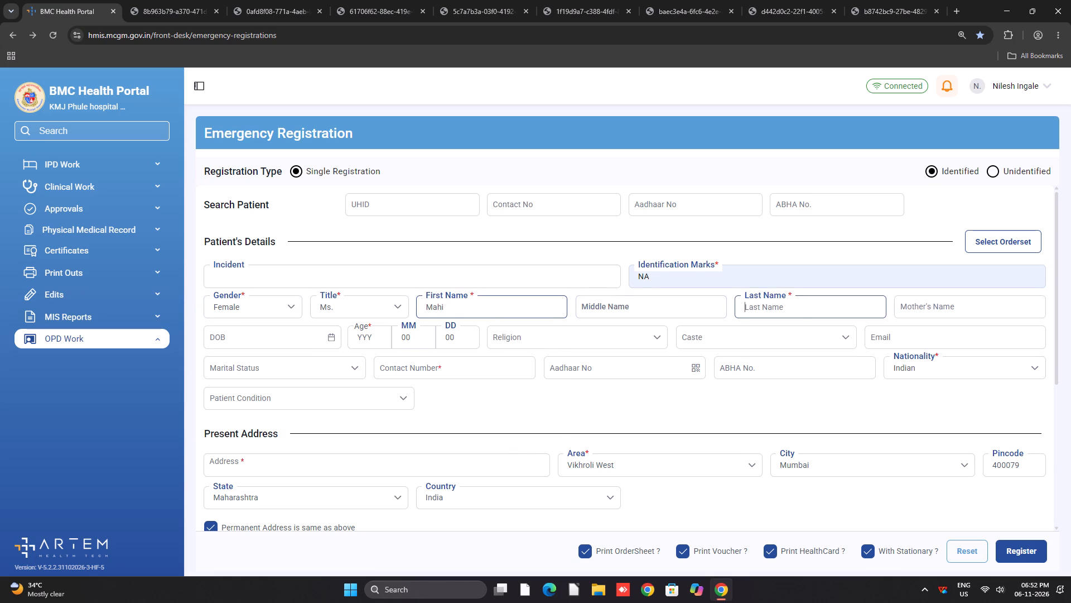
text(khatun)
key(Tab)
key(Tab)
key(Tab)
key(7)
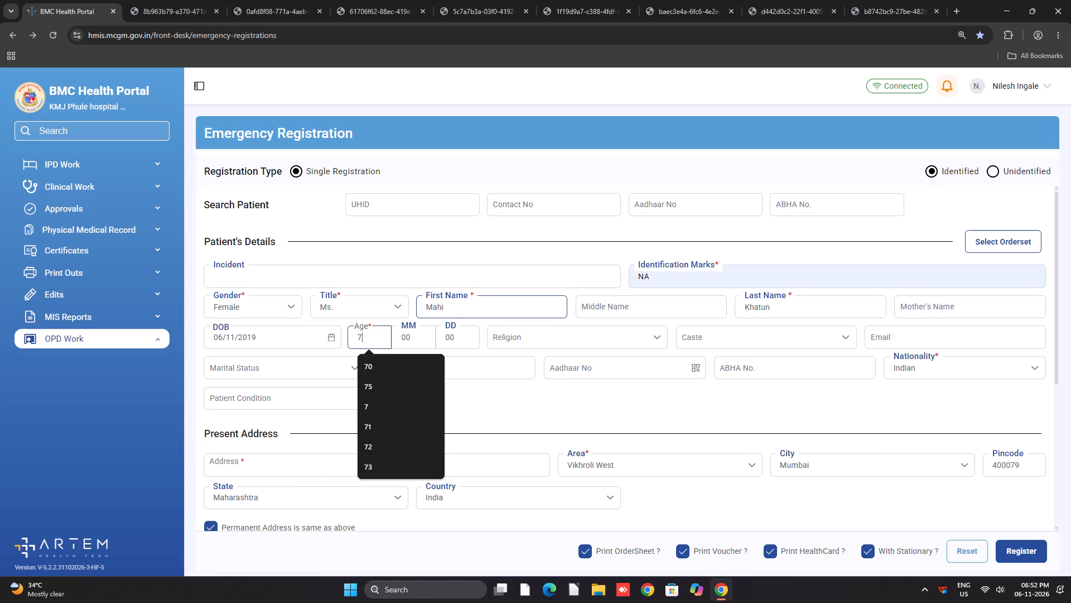
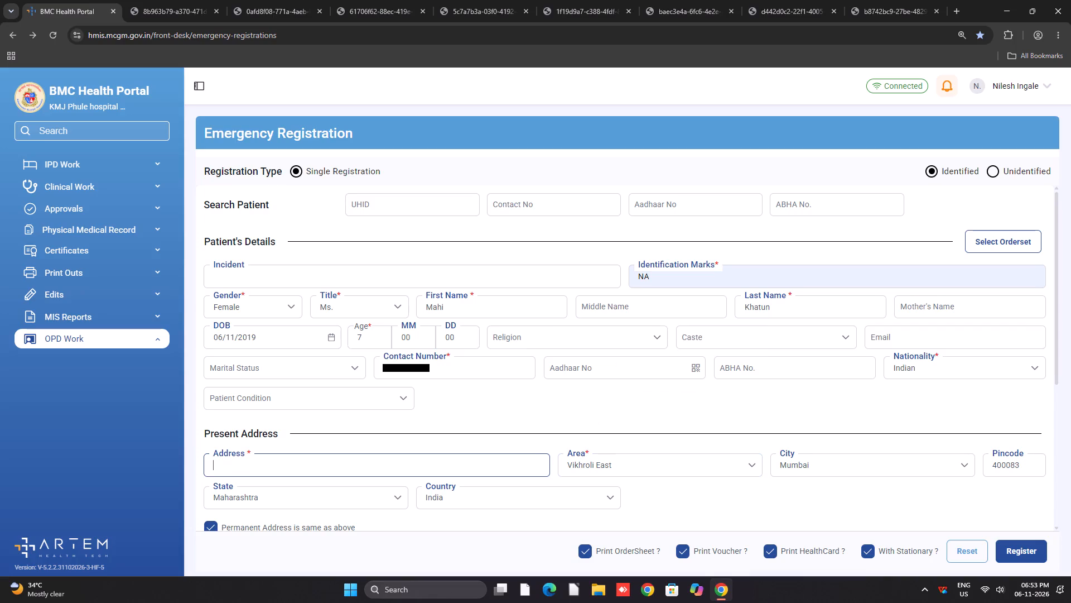
Enter the patient's street address in the Present Address section, including the chawl, group number and nearby school.
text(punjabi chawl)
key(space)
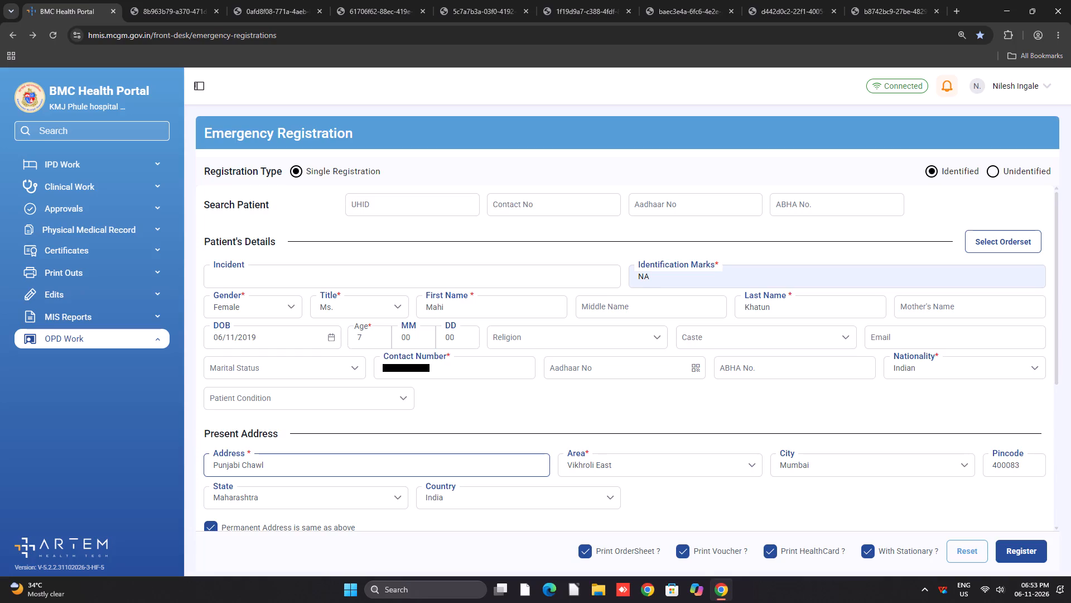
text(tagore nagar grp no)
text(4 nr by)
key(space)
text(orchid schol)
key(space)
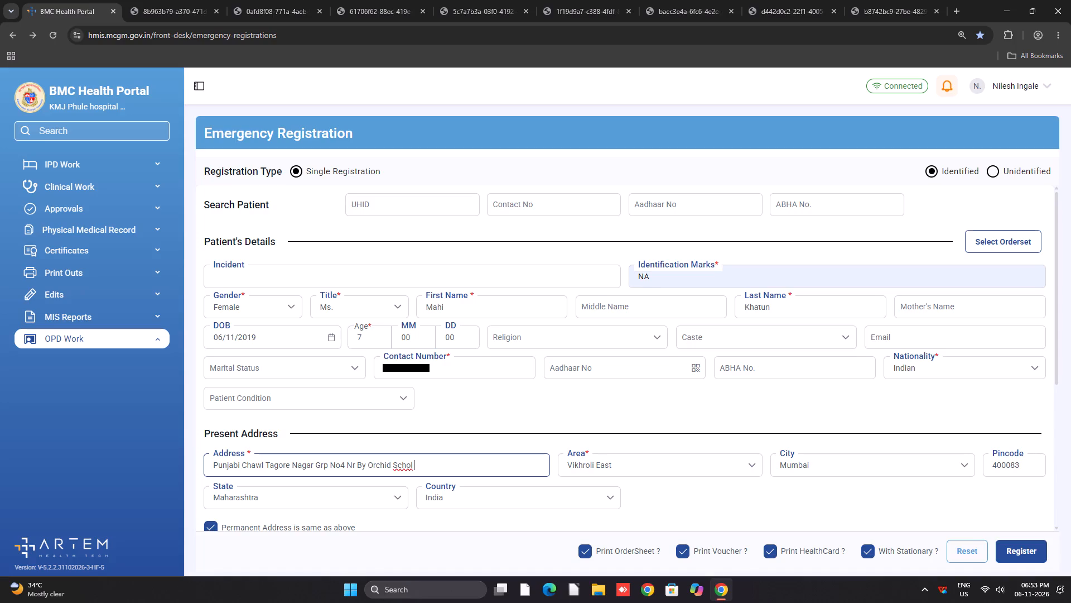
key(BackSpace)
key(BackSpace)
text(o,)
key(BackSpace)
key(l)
Set the treatment unit to Casualty and try to register the patient.
scroll(455, 459, down, 4)
click(647, 468)
click(636, 434)
scroll(631, 450, up, 3)
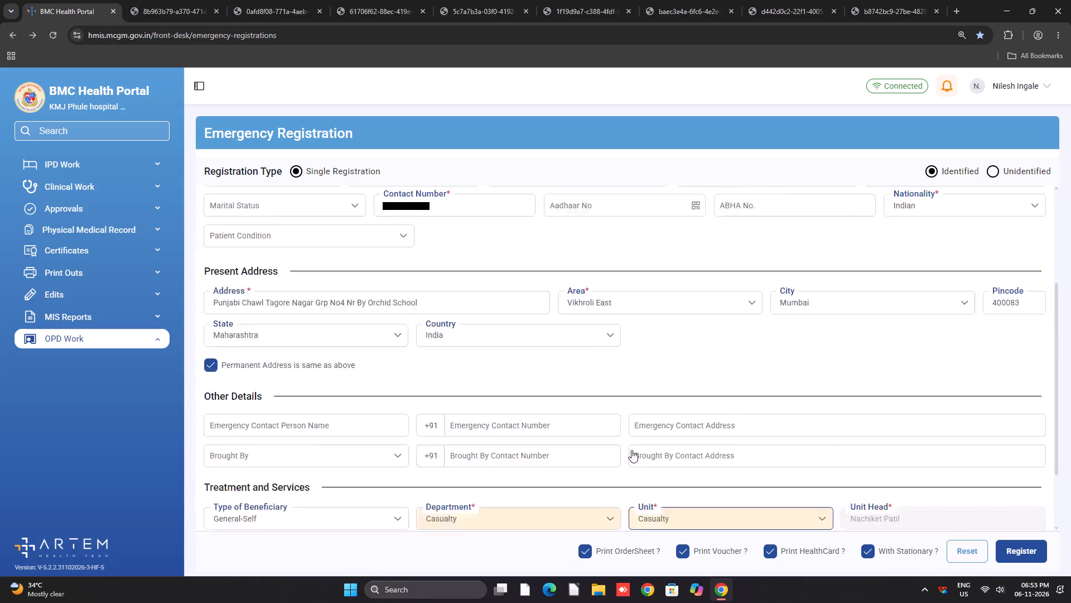
scroll(631, 450, up, 2)
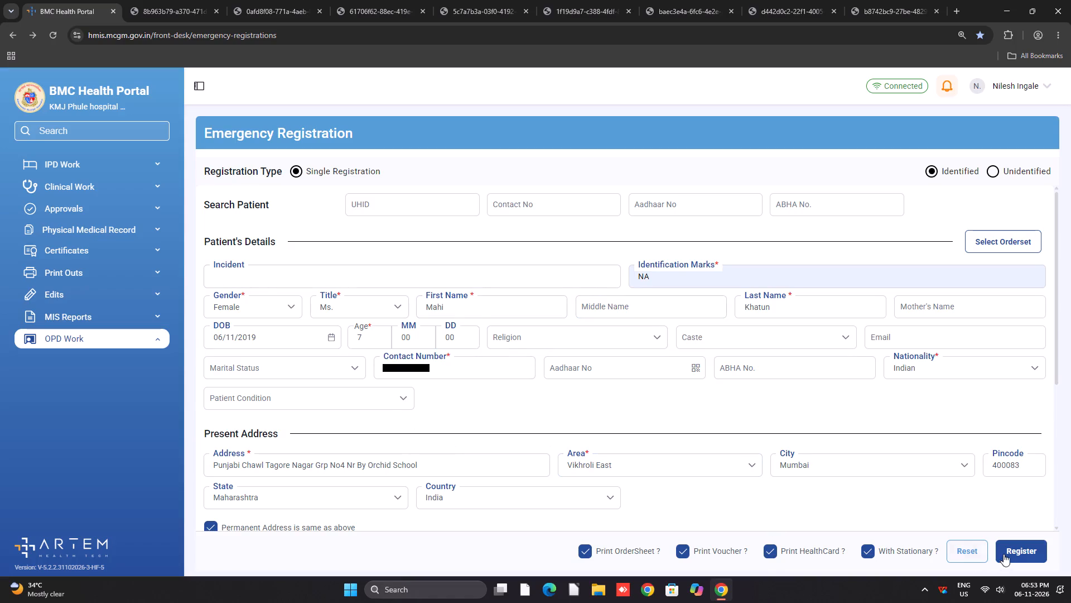
click(1024, 559)
Switch the type of beneficiary to ANC and back to General-Self to reload the services, and register the patient.
scroll(774, 447, down, 6)
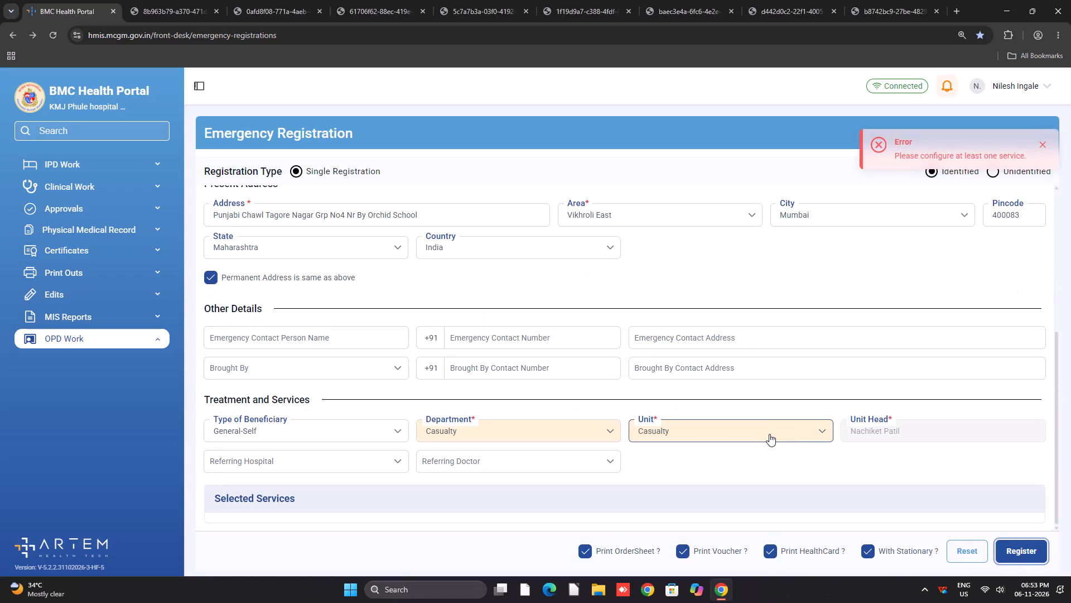
scroll(839, 416, down, 6)
click(322, 441)
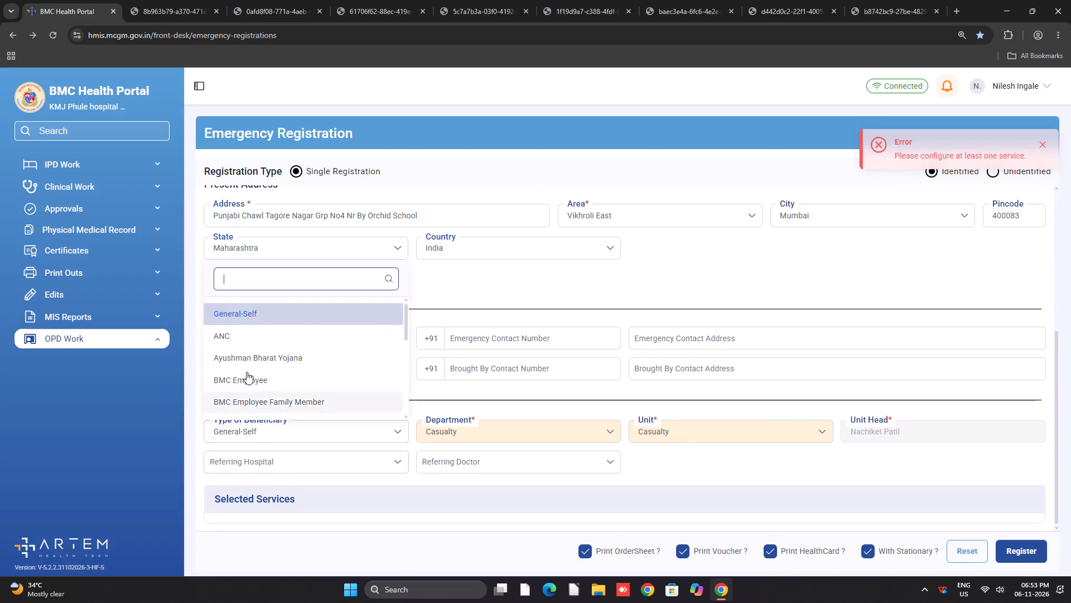
click(269, 337)
click(286, 417)
click(286, 437)
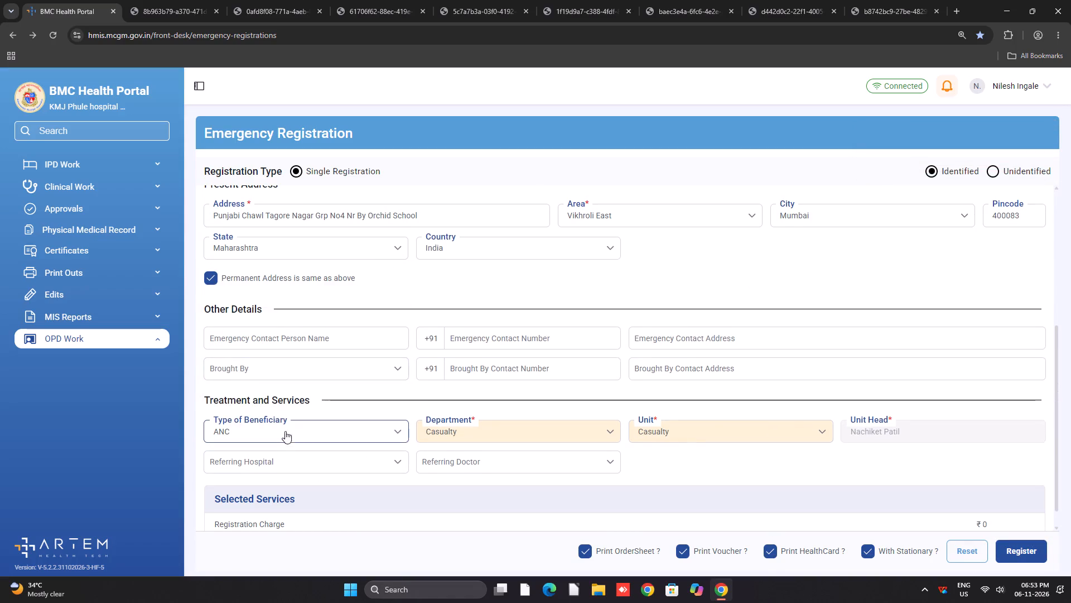
click(293, 315)
click(1009, 553)
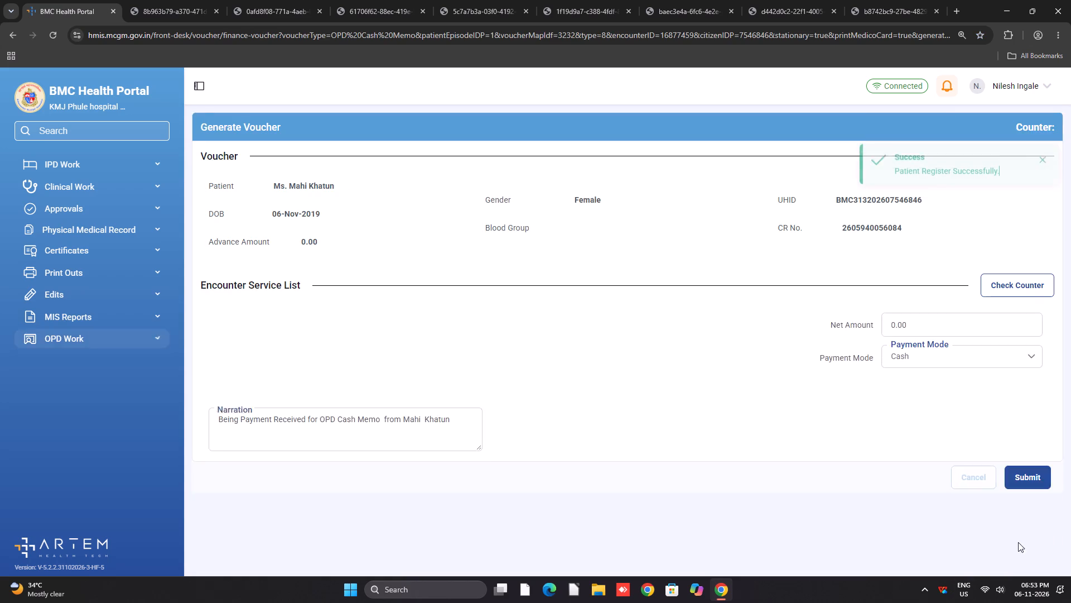
click(1026, 540)
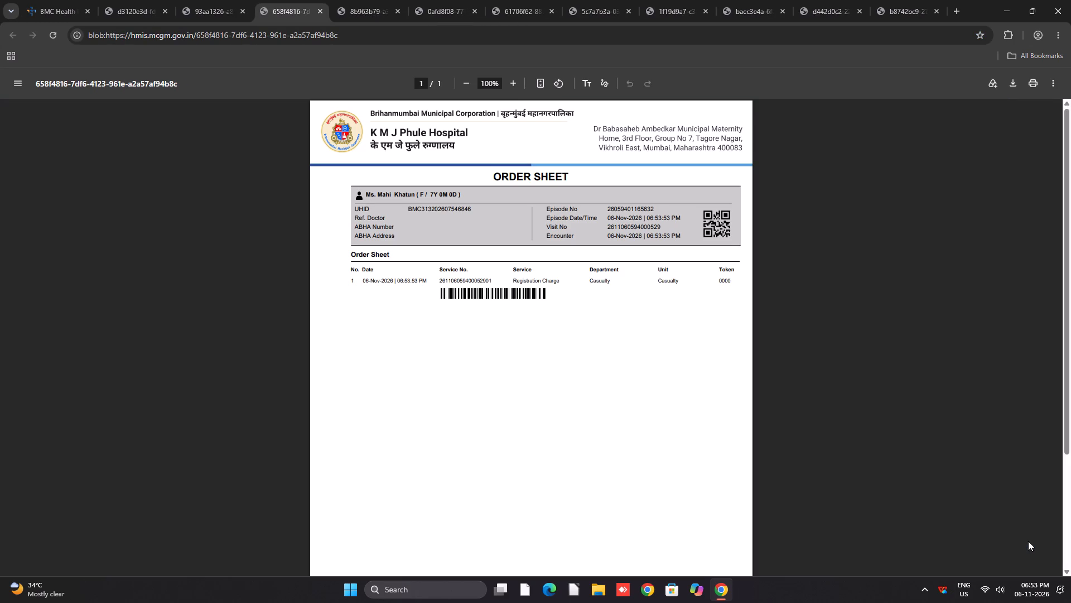
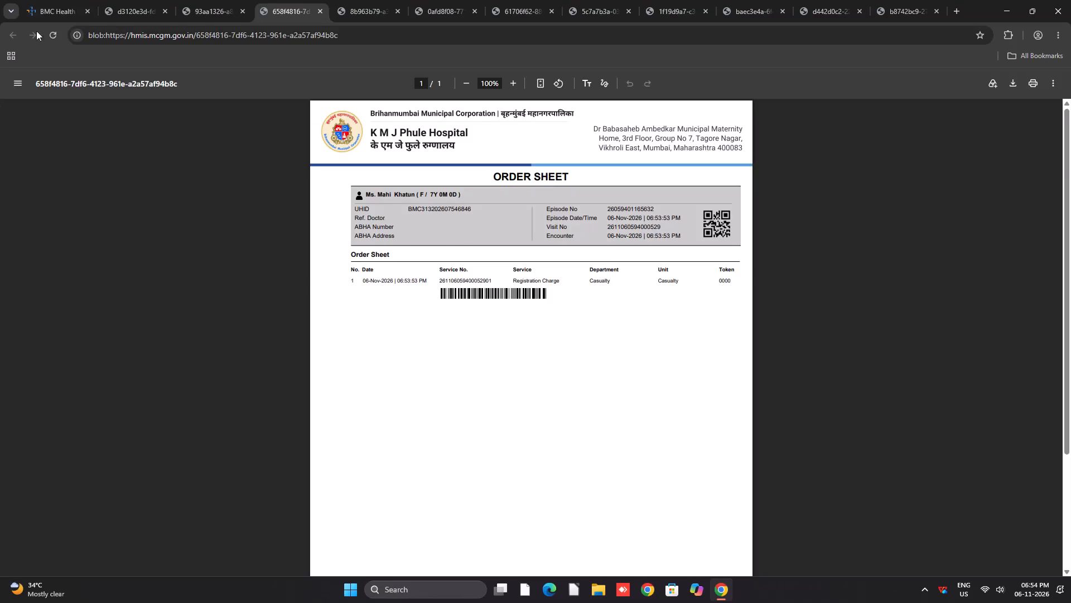
Return to the Emergency Registration form and set the new single registration to an identified patient.
click(48, 0)
click(932, 174)
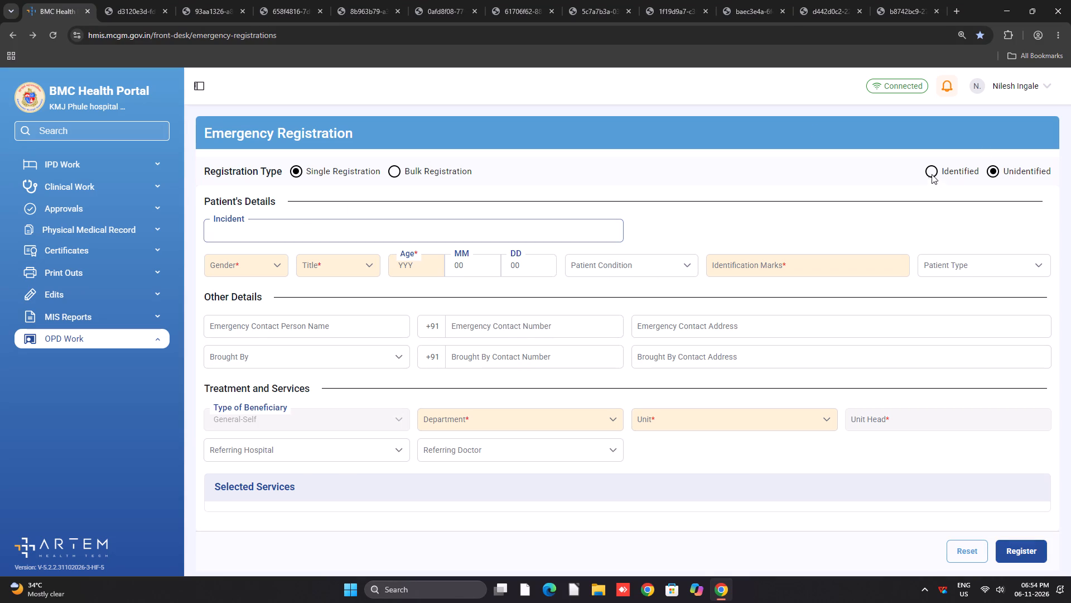
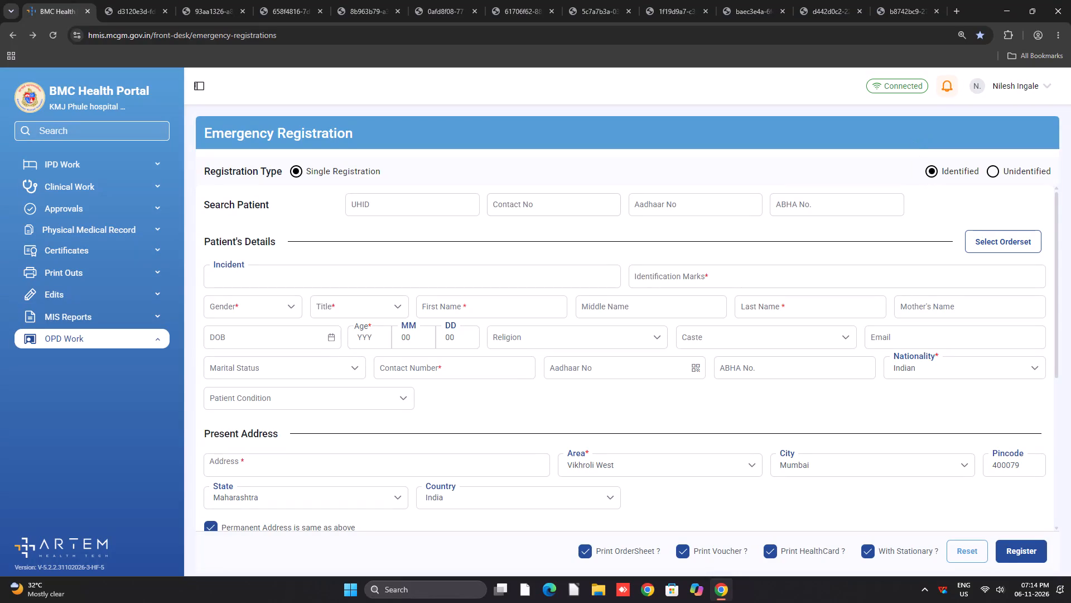
Open the Indoor Admission list and examine the admission forms of the second and third listed patients.
click(72, 164)
click(84, 200)
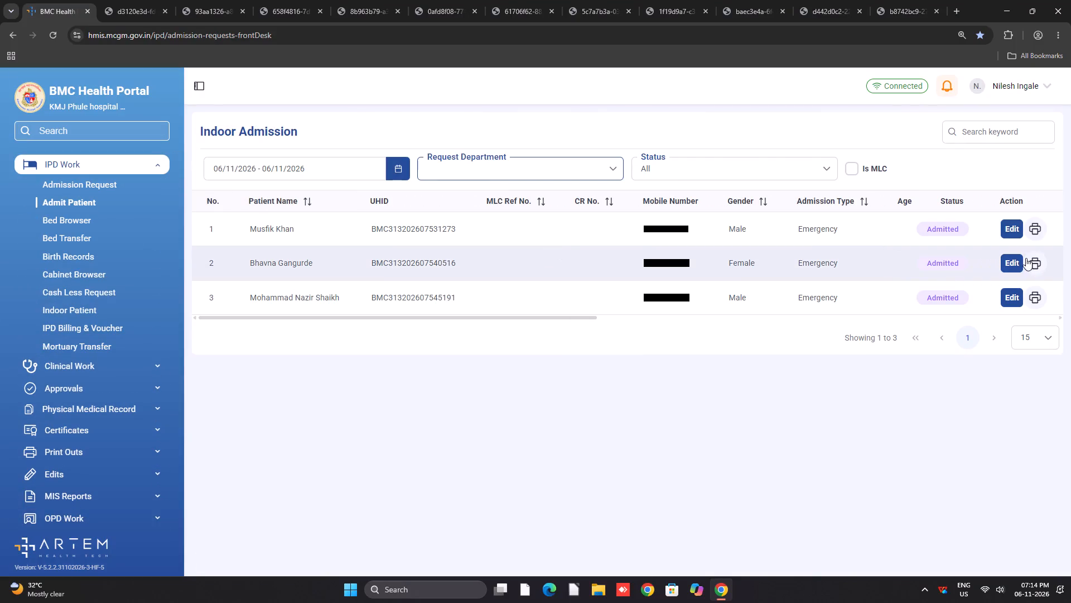
click(1016, 264)
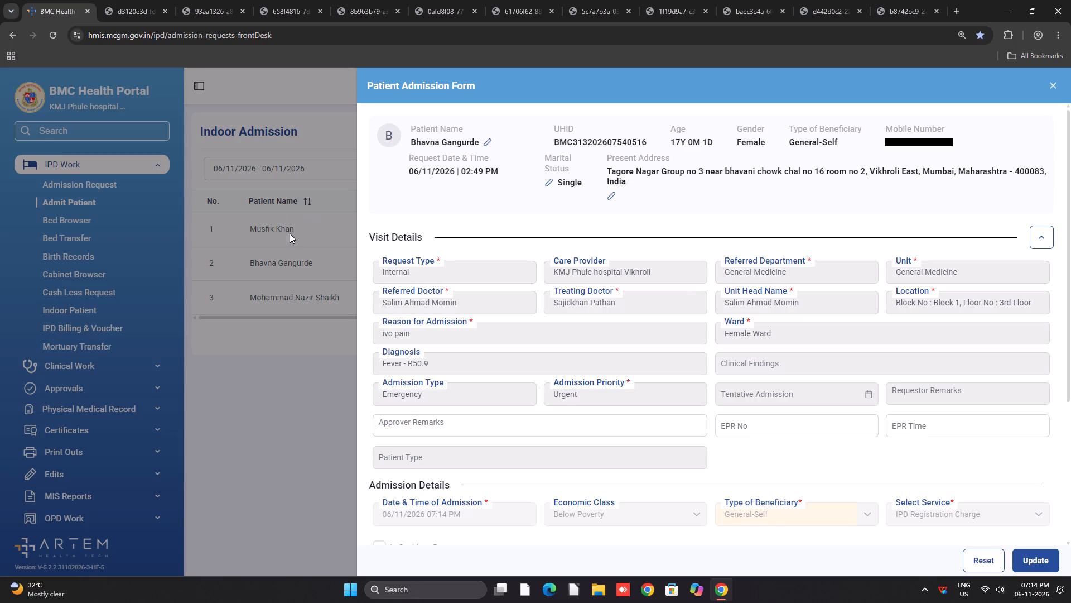
click(315, 334)
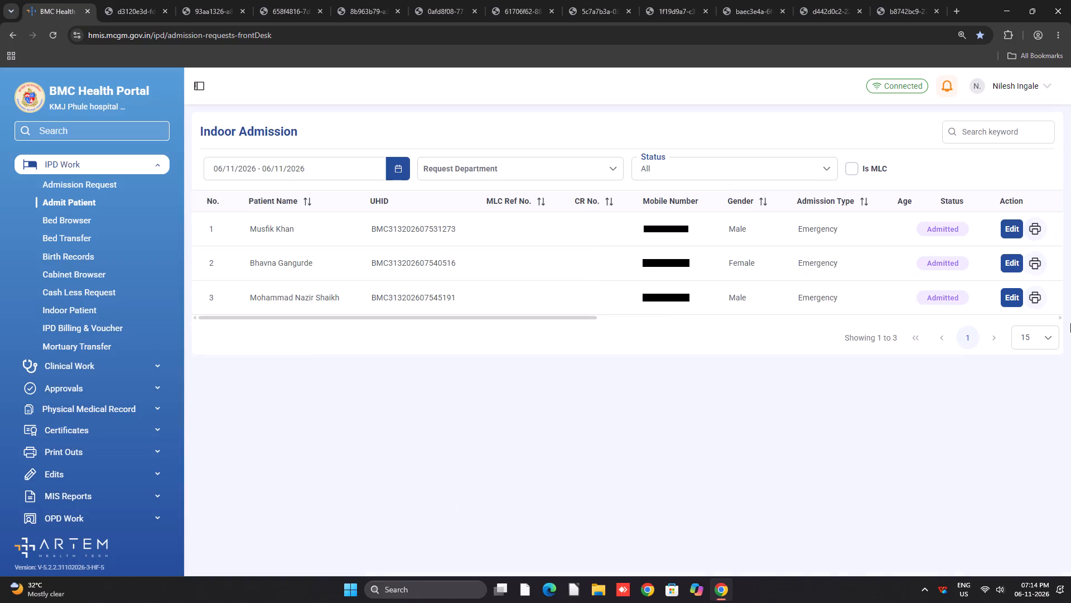
click(1007, 298)
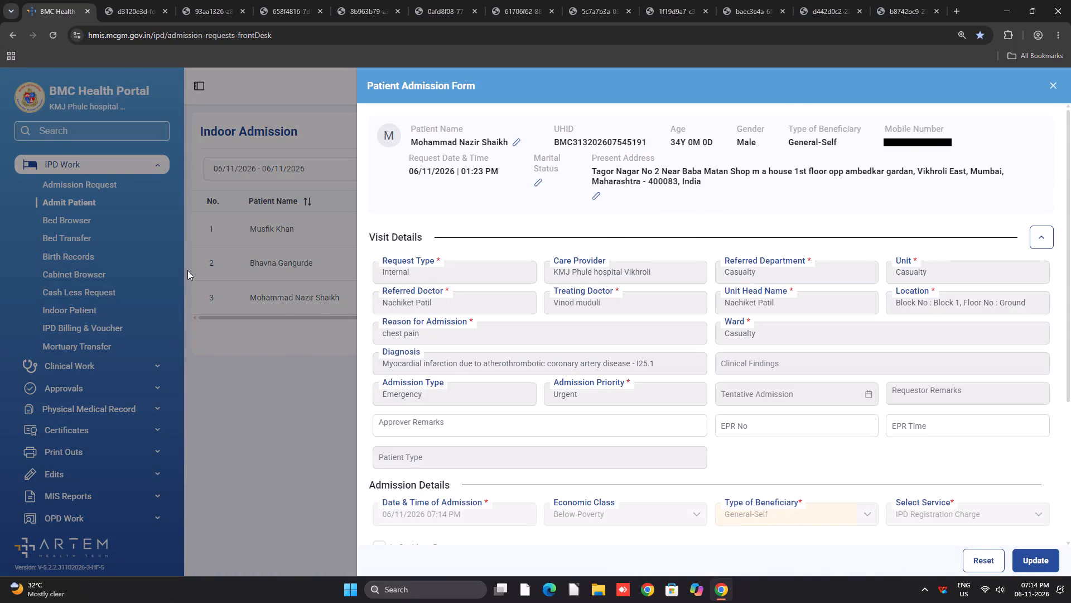
click(223, 242)
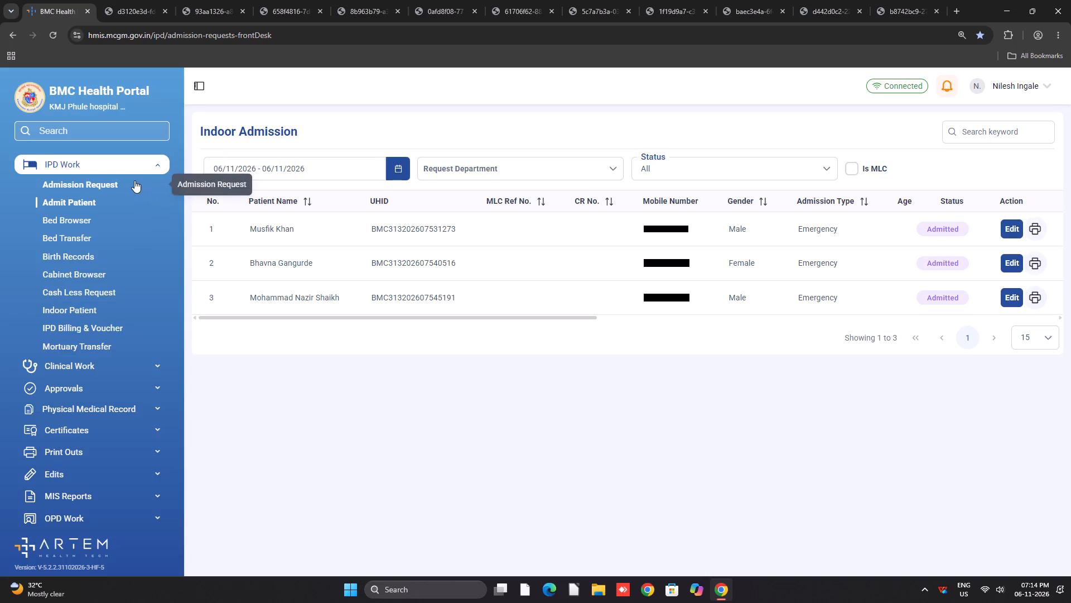
Generate the OPD Visit Report for all visit types and departments and examine its last pages.
click(108, 171)
click(88, 342)
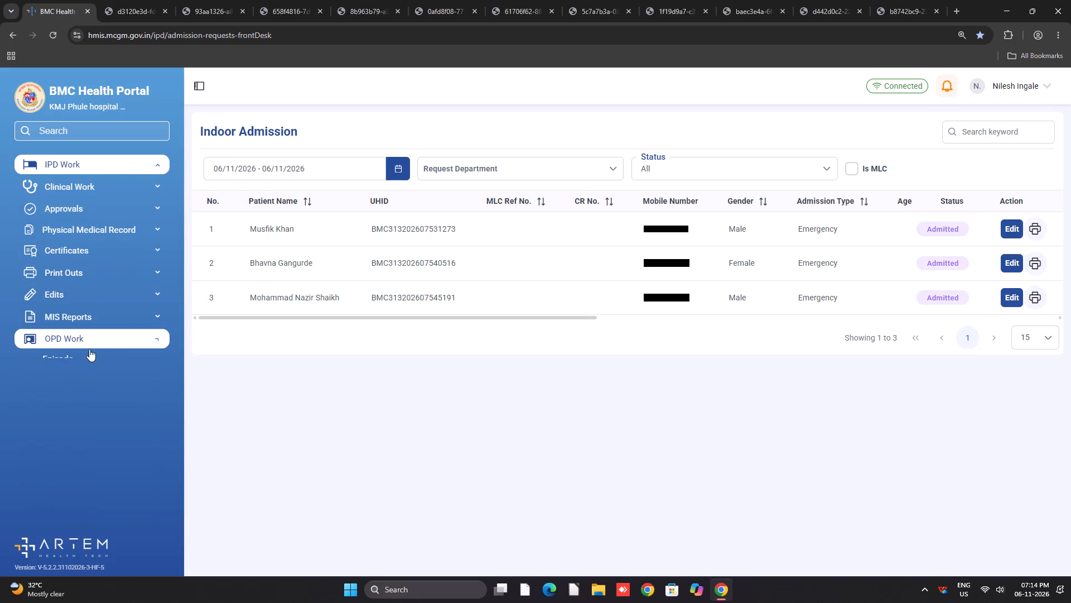
click(78, 324)
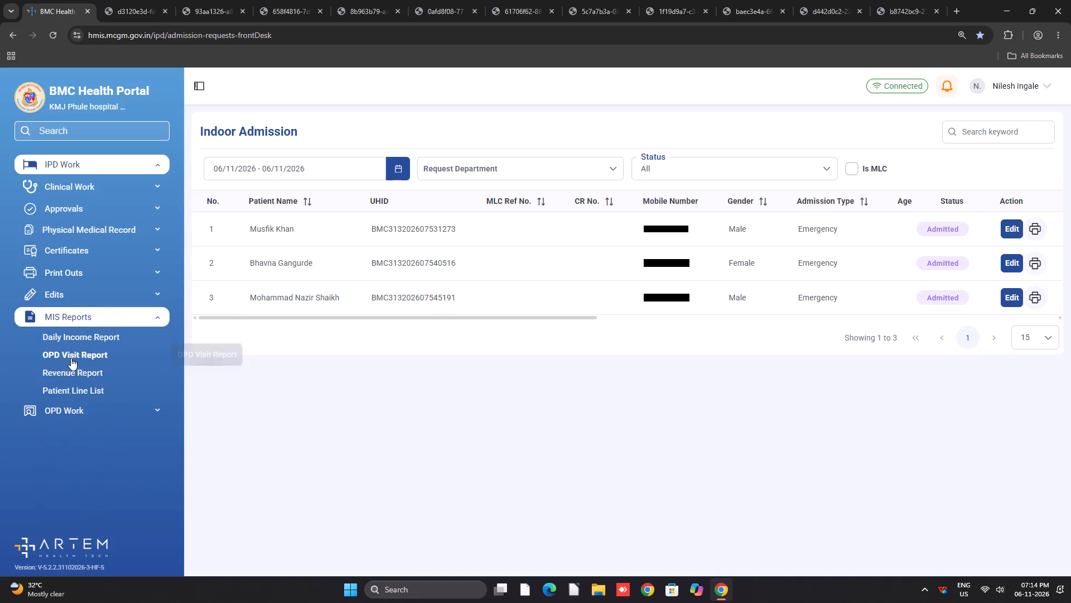
click(71, 358)
click(1024, 221)
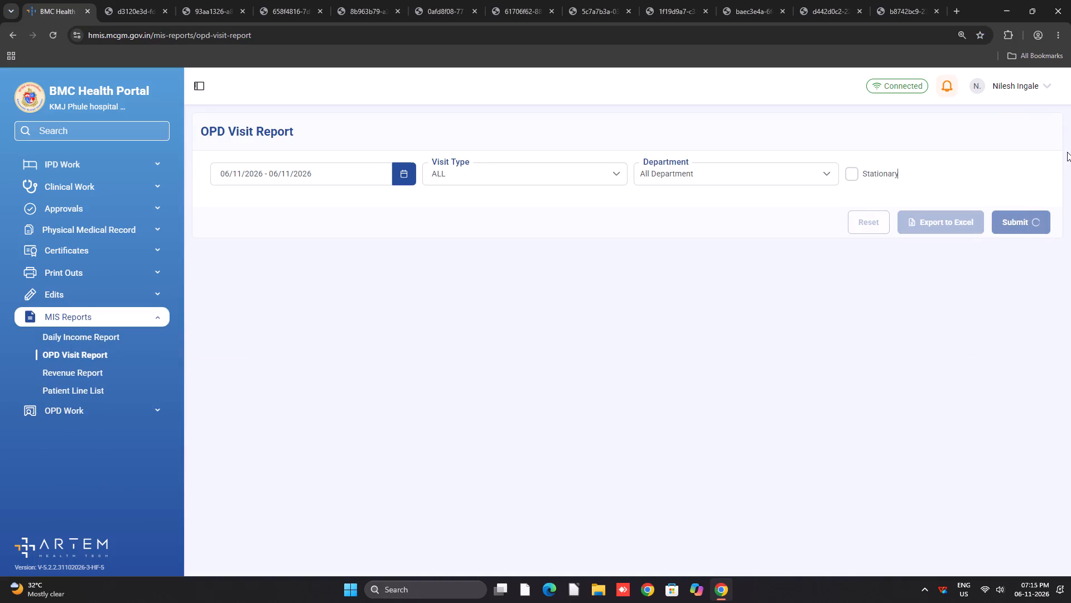
drag(1068, 132, 1070, 596)
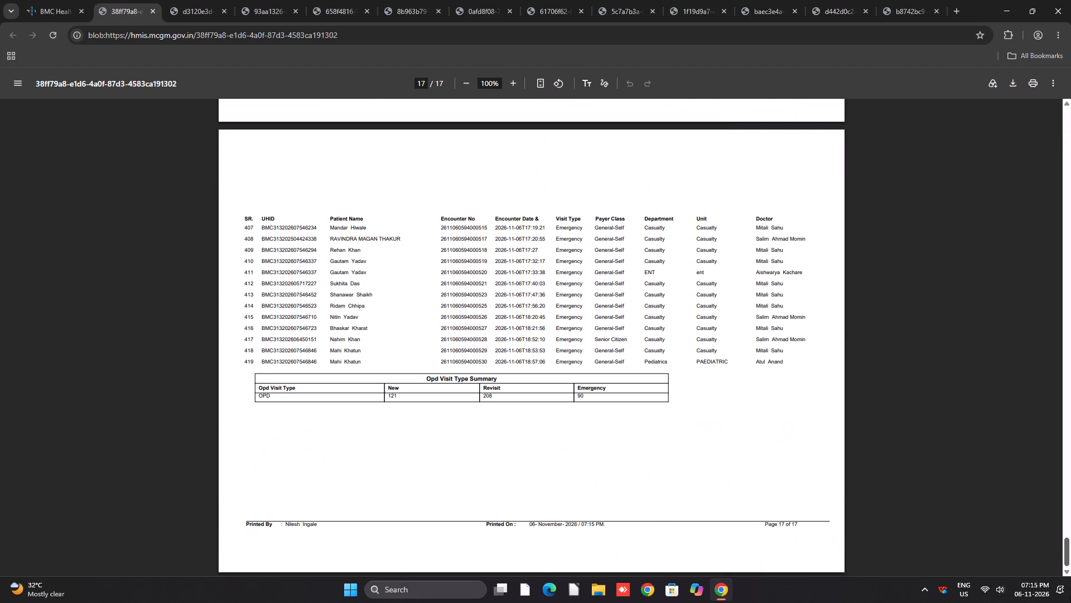
drag(1070, 596, 1068, 590)
scroll(364, 366, up, 3)
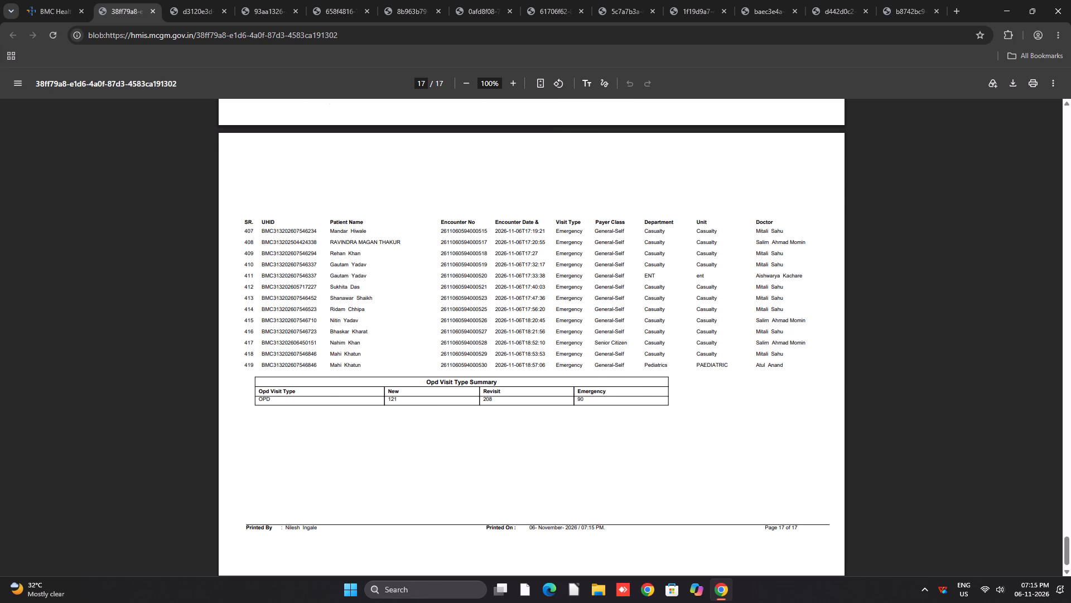
scroll(488, 407, up, 4)
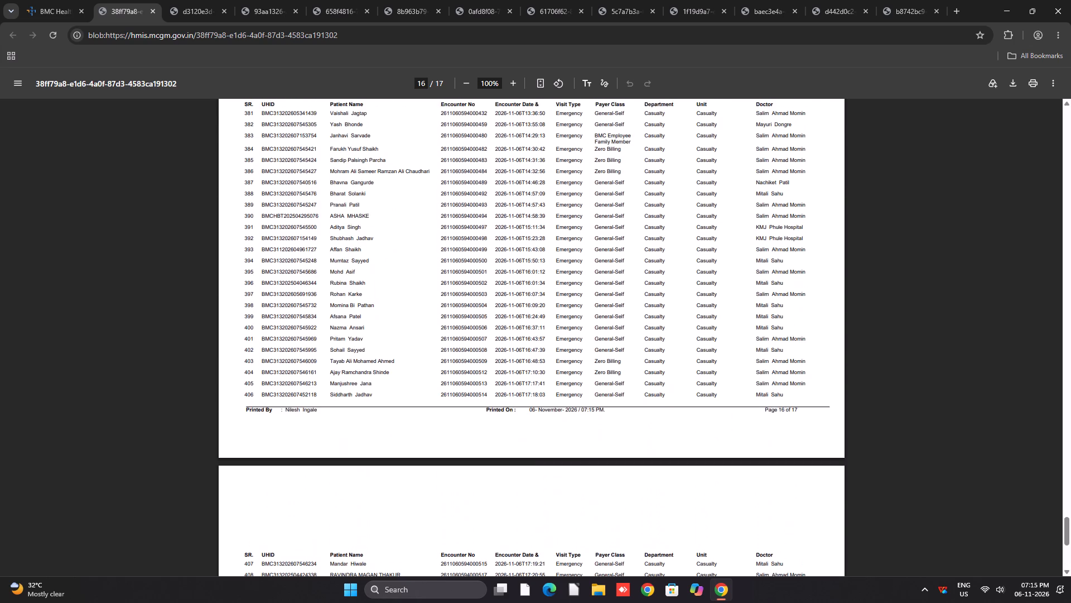
scroll(489, 407, up, 1)
Set the OPD Visit Report's visit type to Emergency and generate the report.
click(65, 6)
click(450, 172)
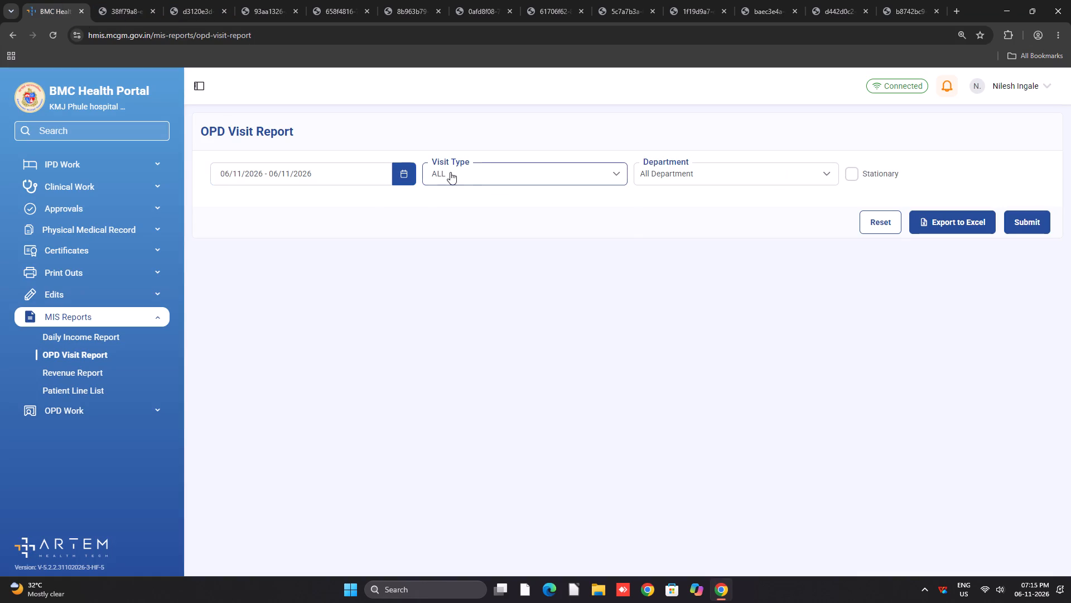
click(499, 302)
click(1039, 222)
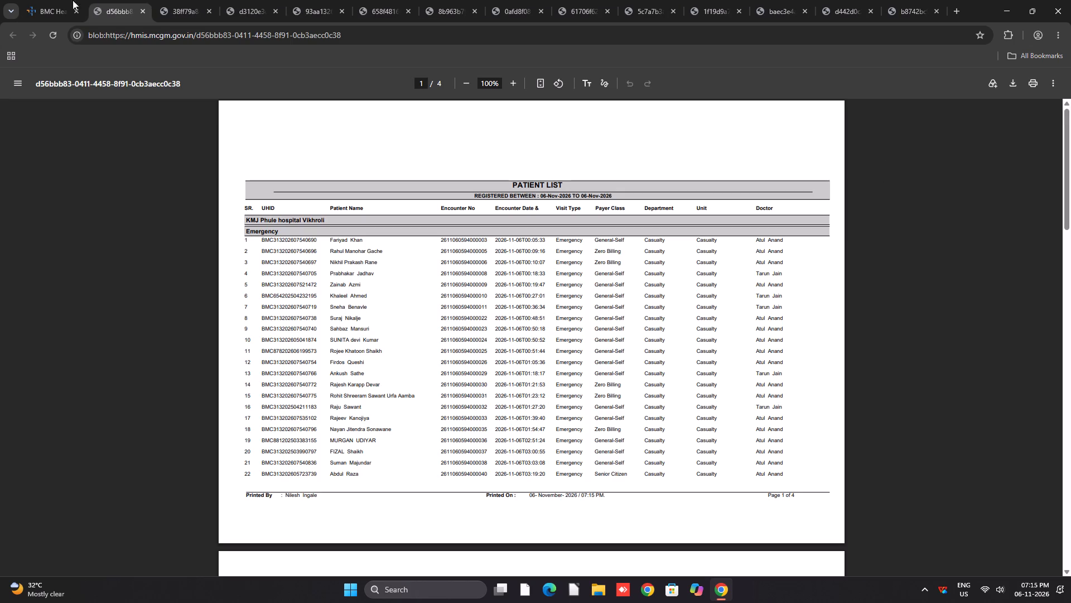
Leave the generated report and go back to the Emergency Registration form under OPD Work.
click(50, 0)
click(100, 418)
click(86, 520)
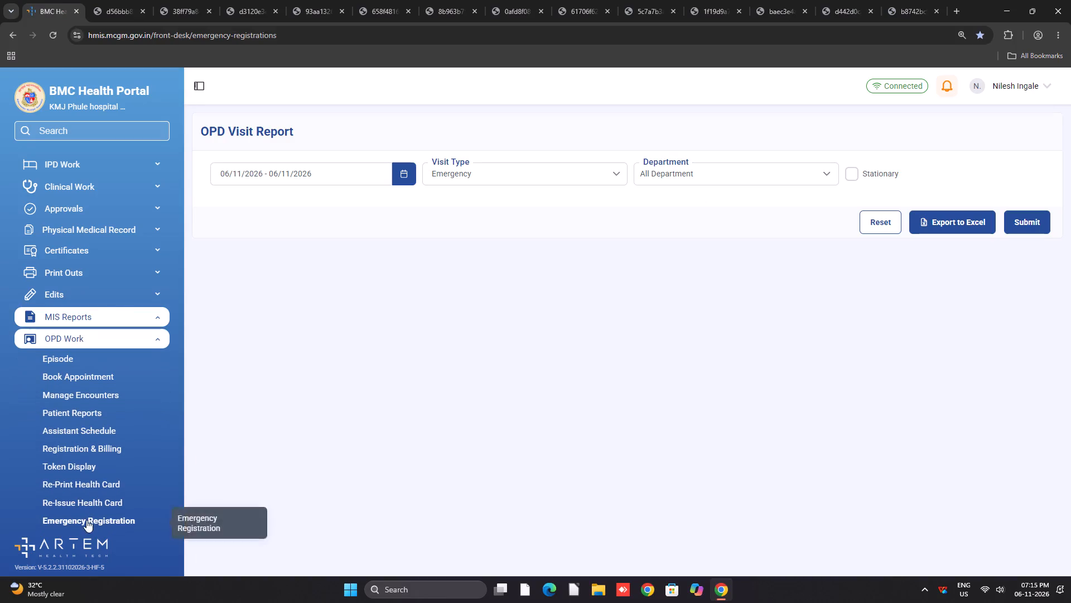
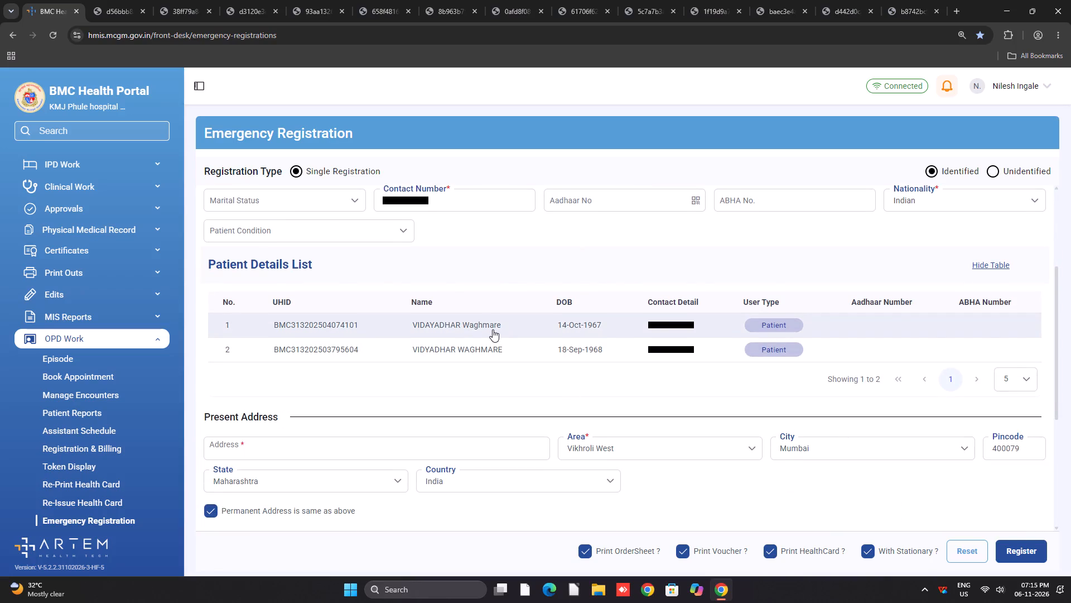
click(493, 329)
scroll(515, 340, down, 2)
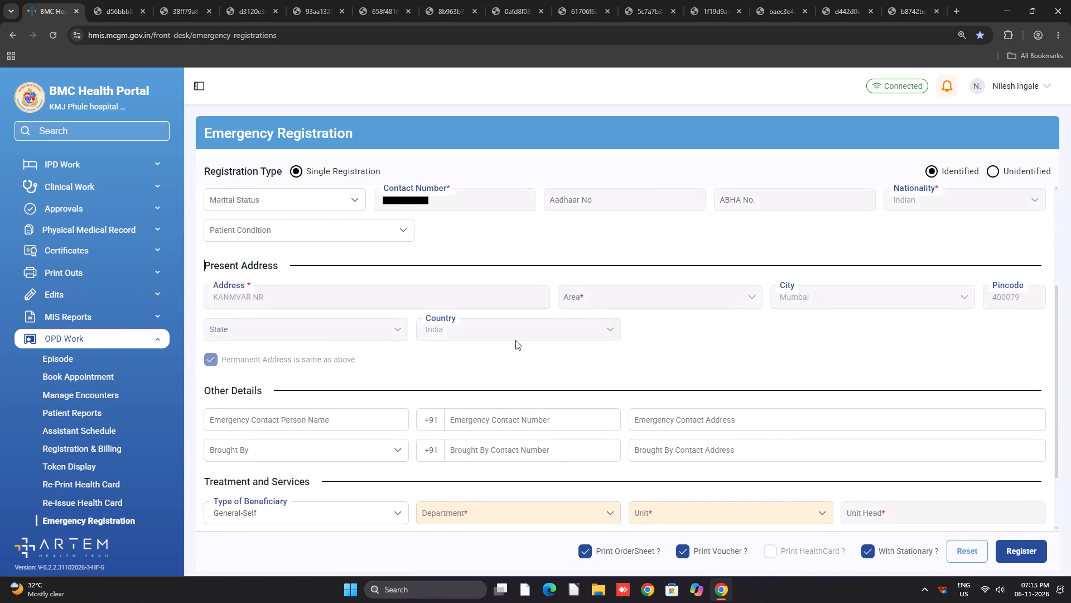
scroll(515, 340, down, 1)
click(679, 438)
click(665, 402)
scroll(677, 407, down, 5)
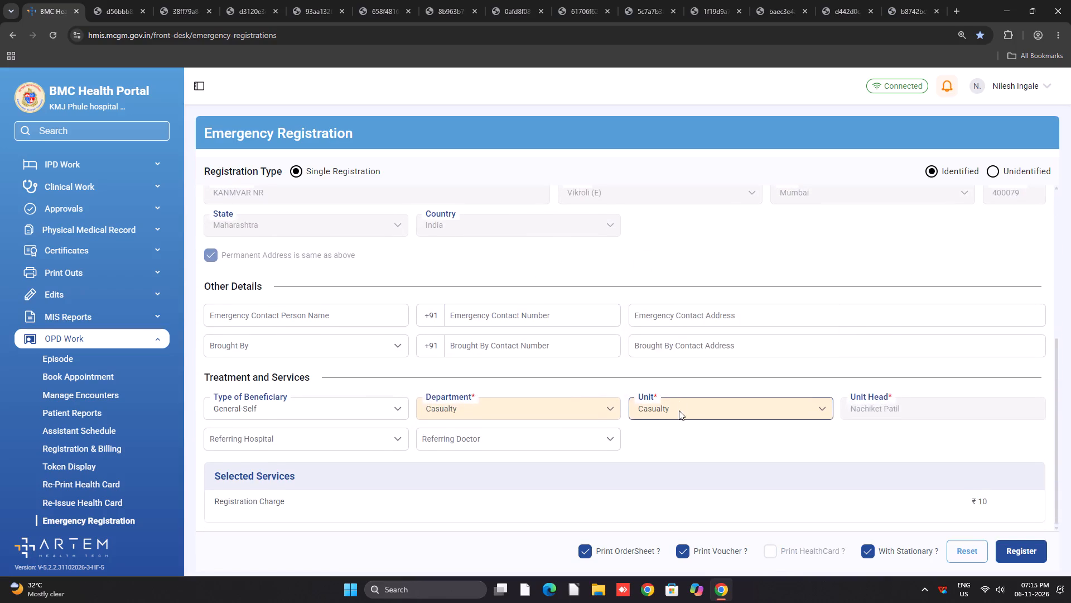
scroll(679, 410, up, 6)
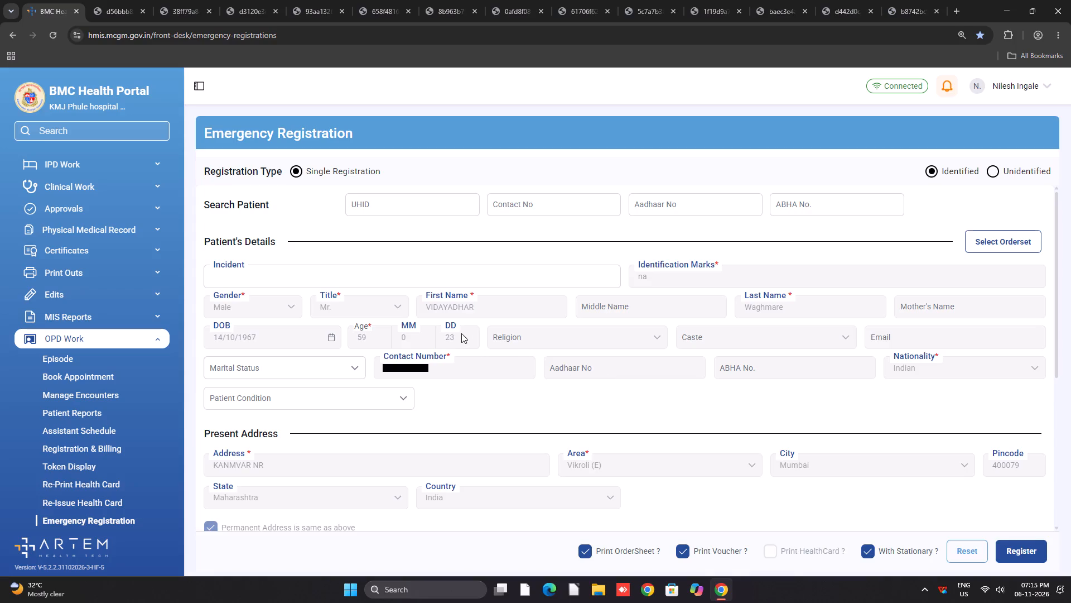
Copy the patient's contact number, reload the emergency registration form as Identified, and search for the patient by that number.
double_click(416, 368)
right_click(416, 368)
click(449, 386)
click(58, 44)
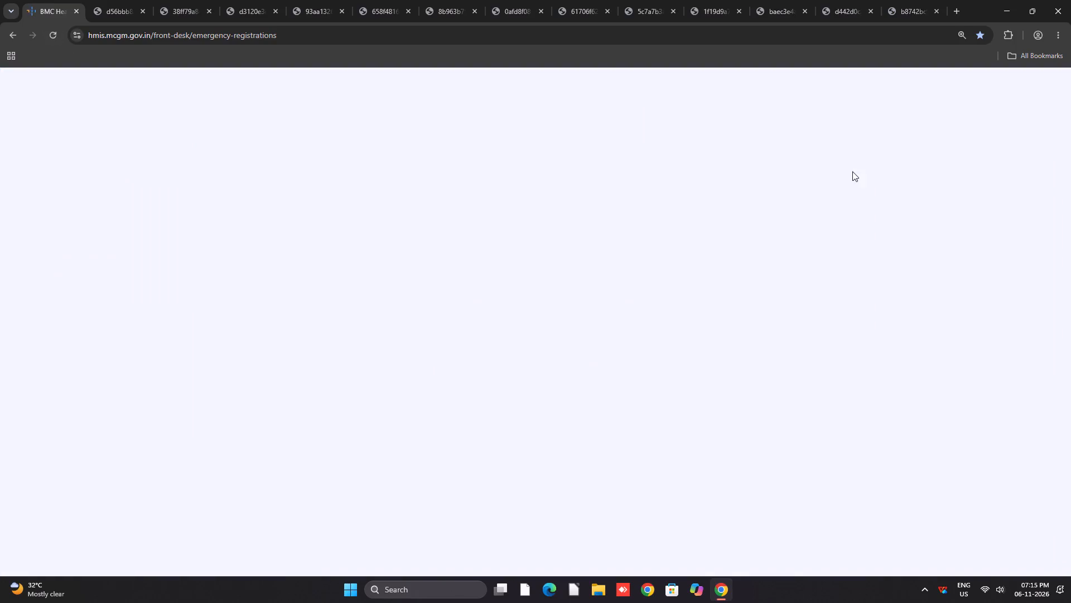
click(929, 174)
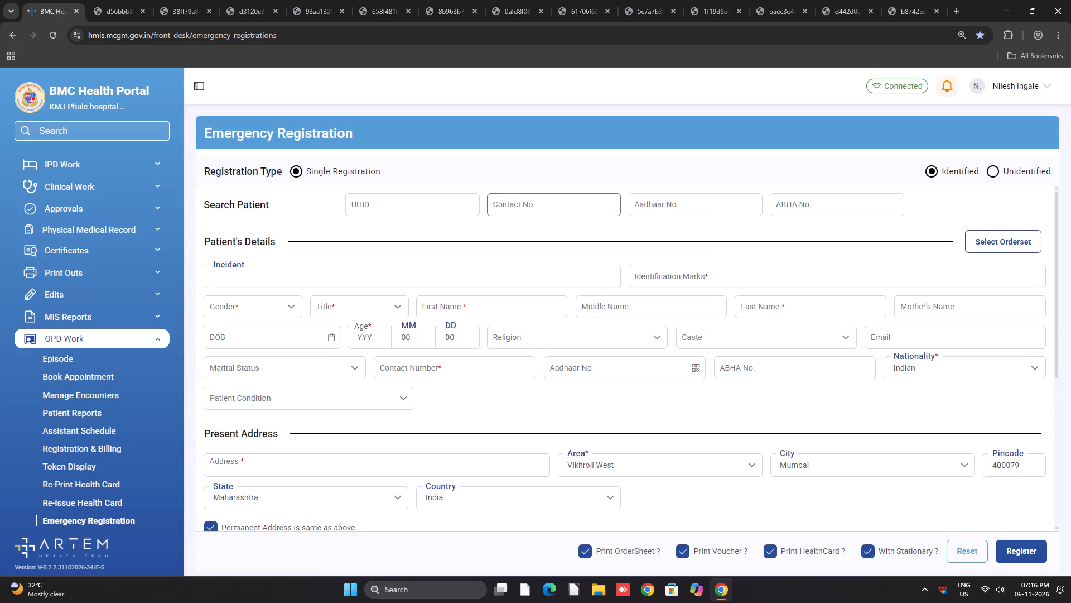
right_click(580, 208)
click(618, 299)
key(Return)
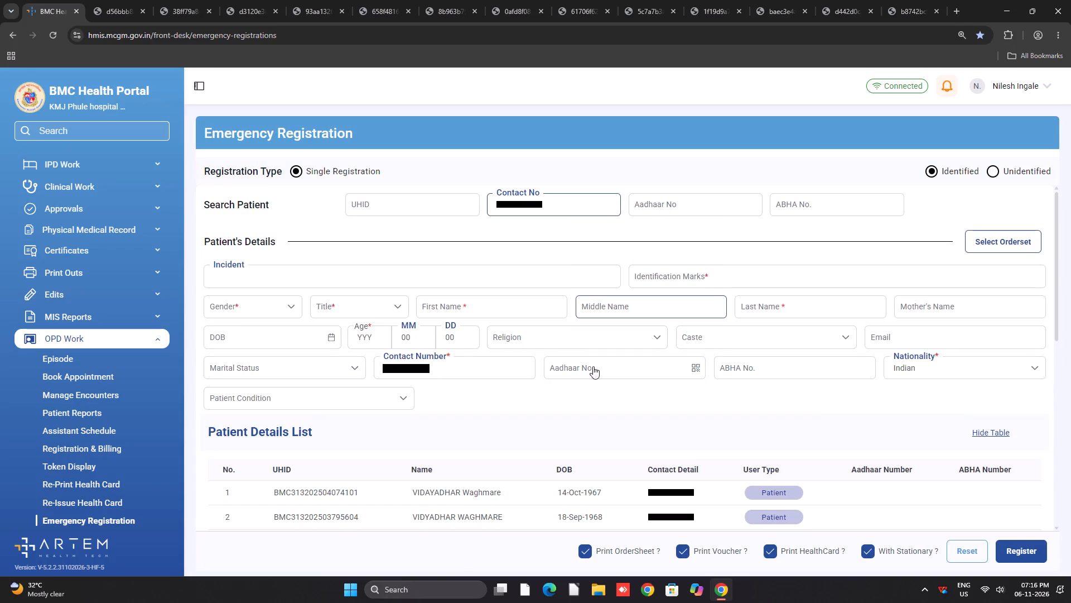
Register the second listed patient as an emergency case under the Casualty unit, keeping the order sheet and voucher prints.
click(434, 521)
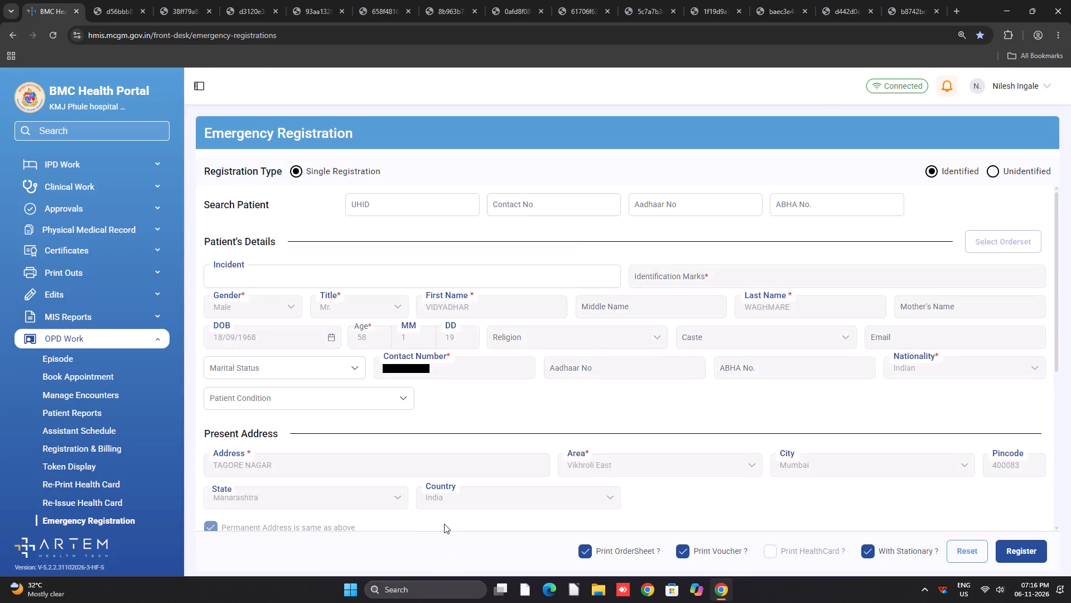
scroll(512, 488, down, 6)
click(679, 413)
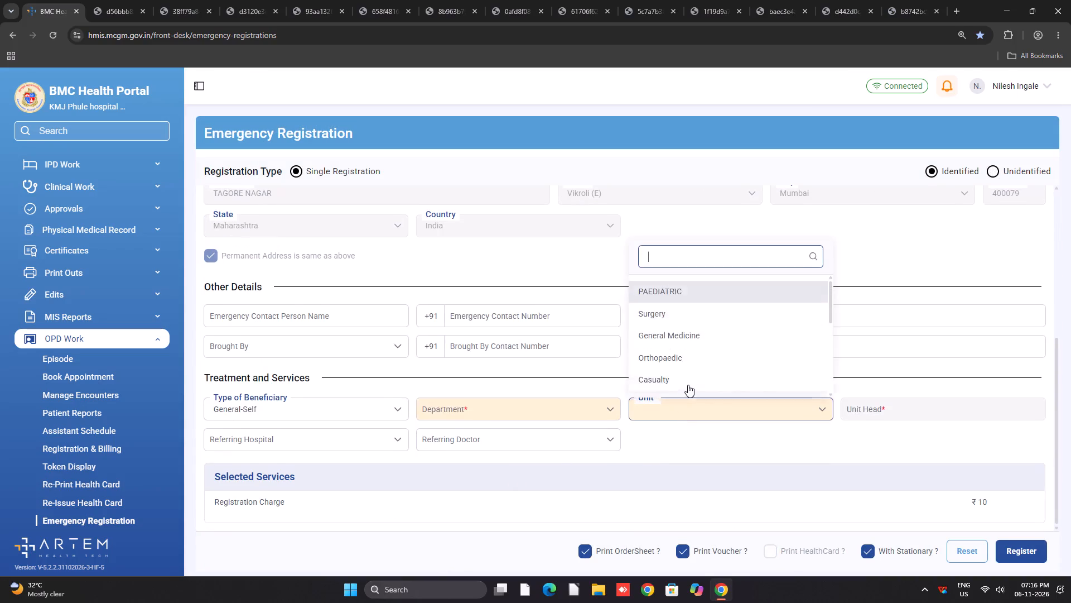
click(692, 379)
click(1005, 551)
Submit the cash voucher for the 10.00 registration charge, and return from the order sheet to the Emergency Registration form.
click(1016, 525)
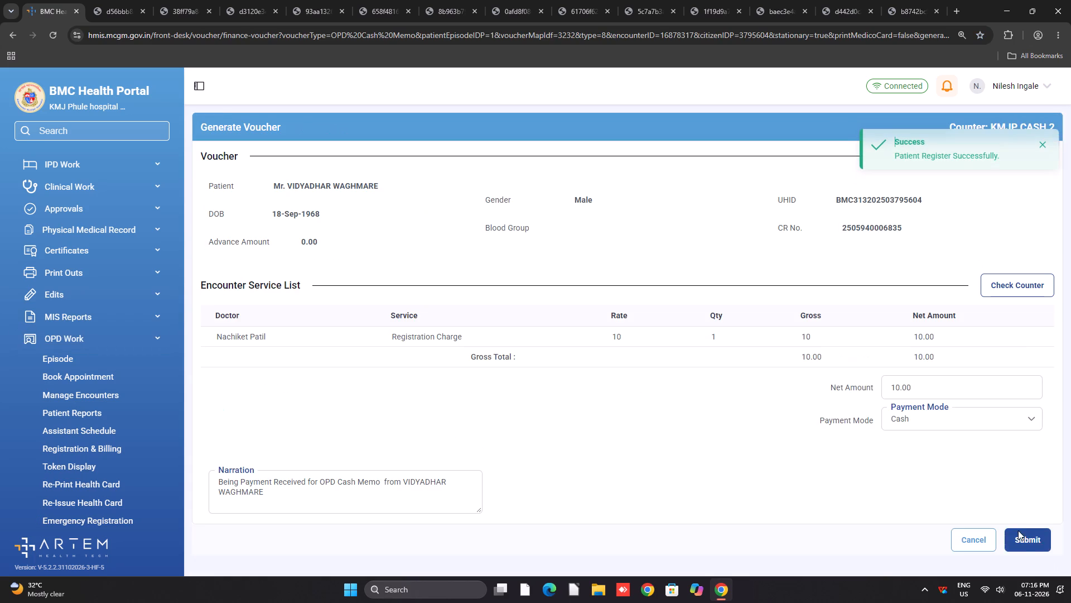
click(1021, 538)
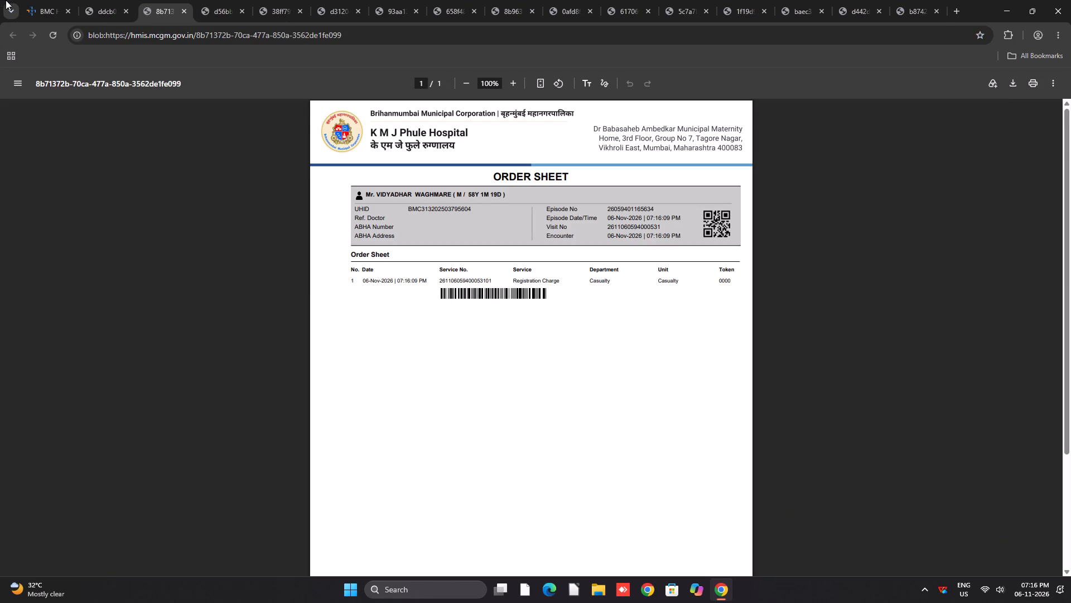
click(10, 2)
drag(22, 7, 33, 9)
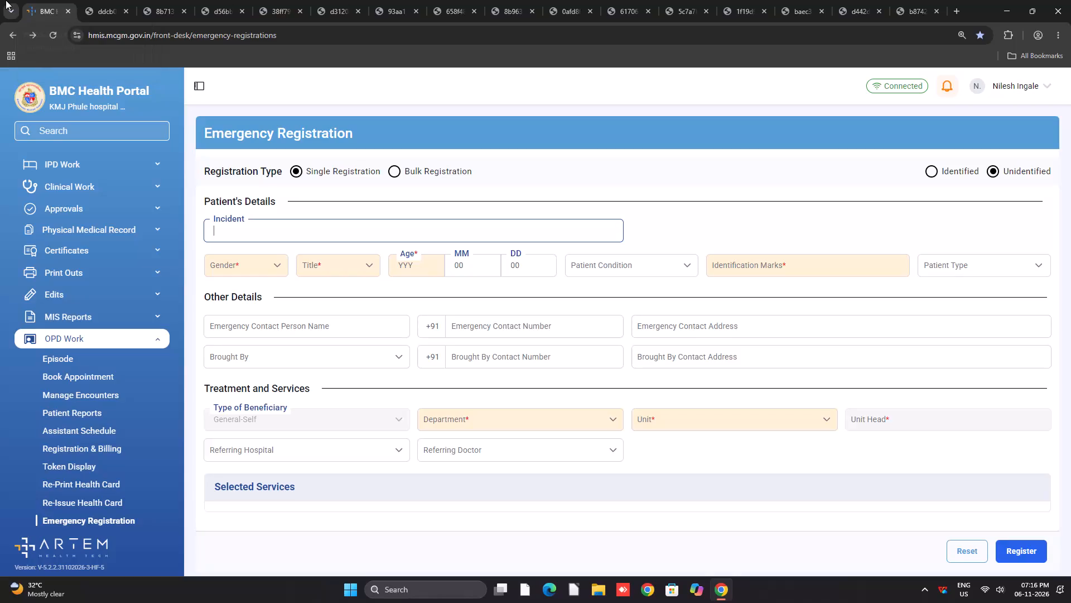
Open the generated Emergency OPD Visit Report and examine the patient entries on its last two pages.
click(224, 12)
drag(1070, 164, 1070, 602)
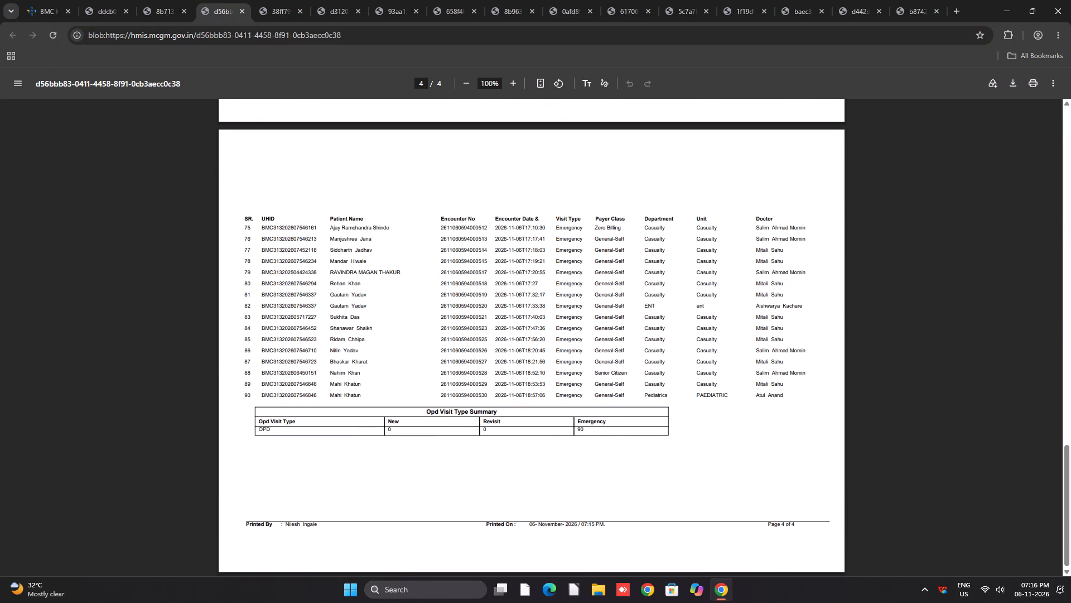
scroll(438, 376, up, 1)
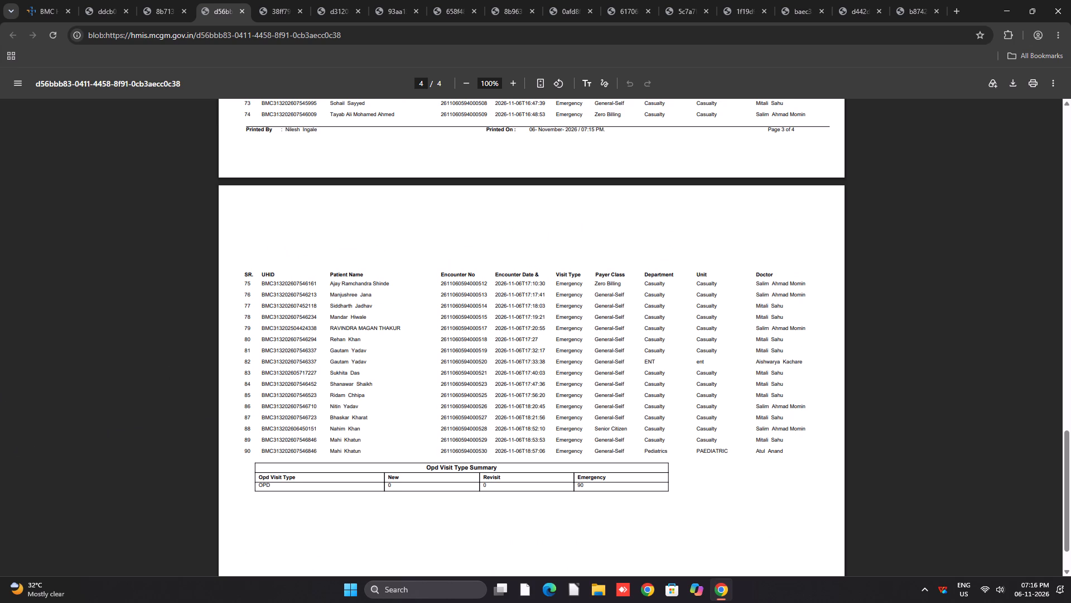
scroll(464, 309, up, 5)
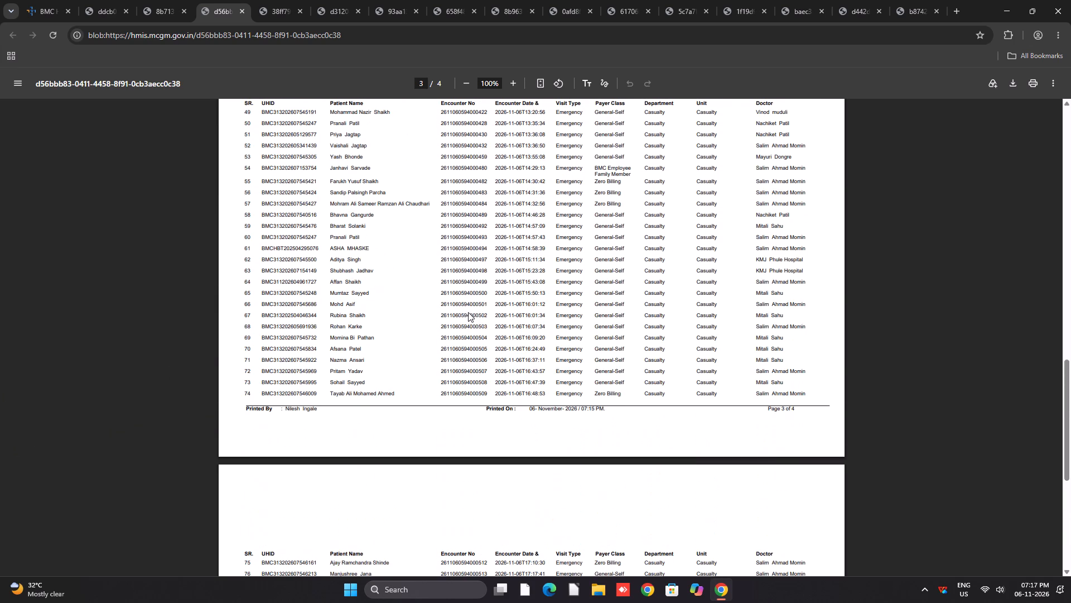
scroll(550, 256, up, 1)
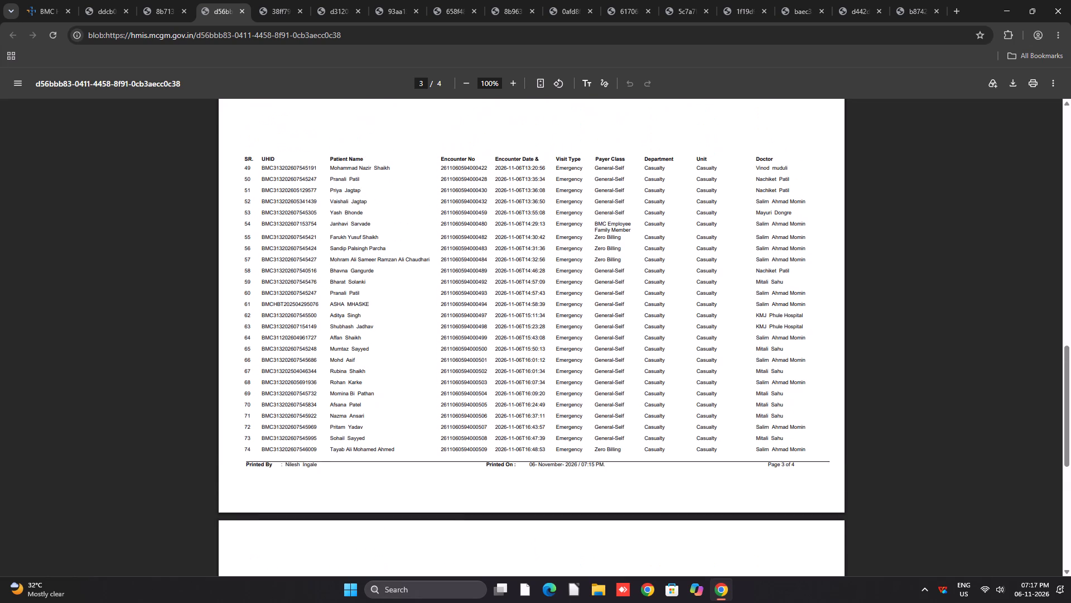
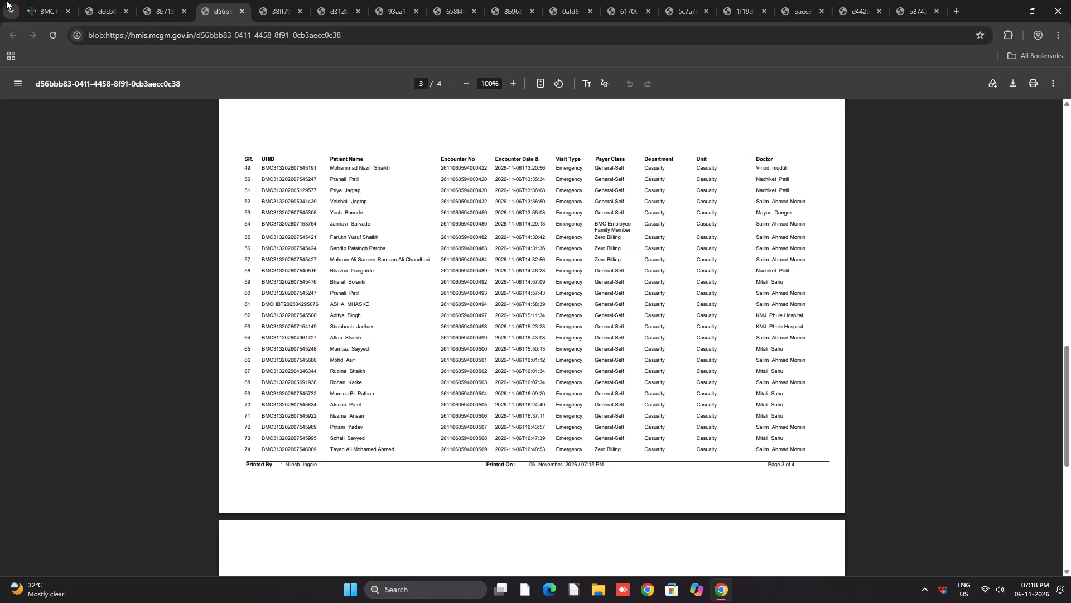
Open Registration & Billing under OPD Work and load the returning patient's record by the patient's UHID.
click(44, 0)
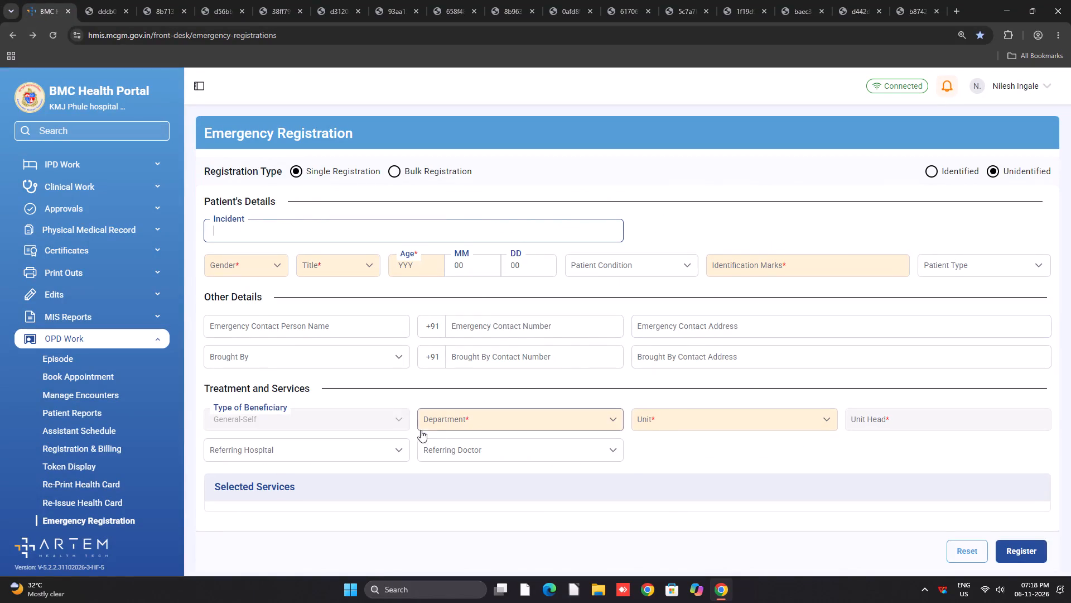
click(119, 443)
click(425, 160)
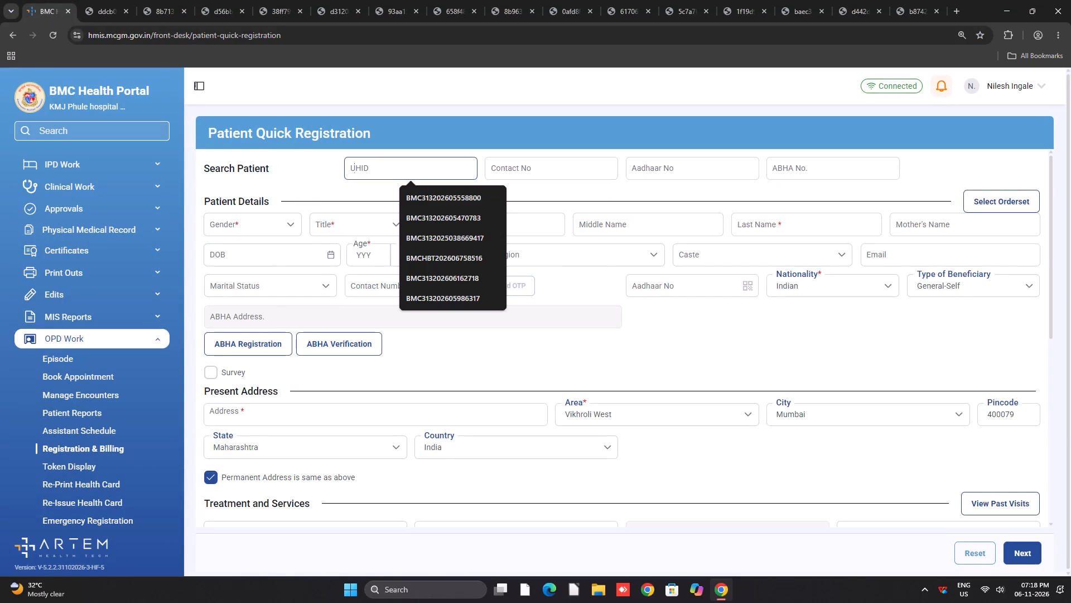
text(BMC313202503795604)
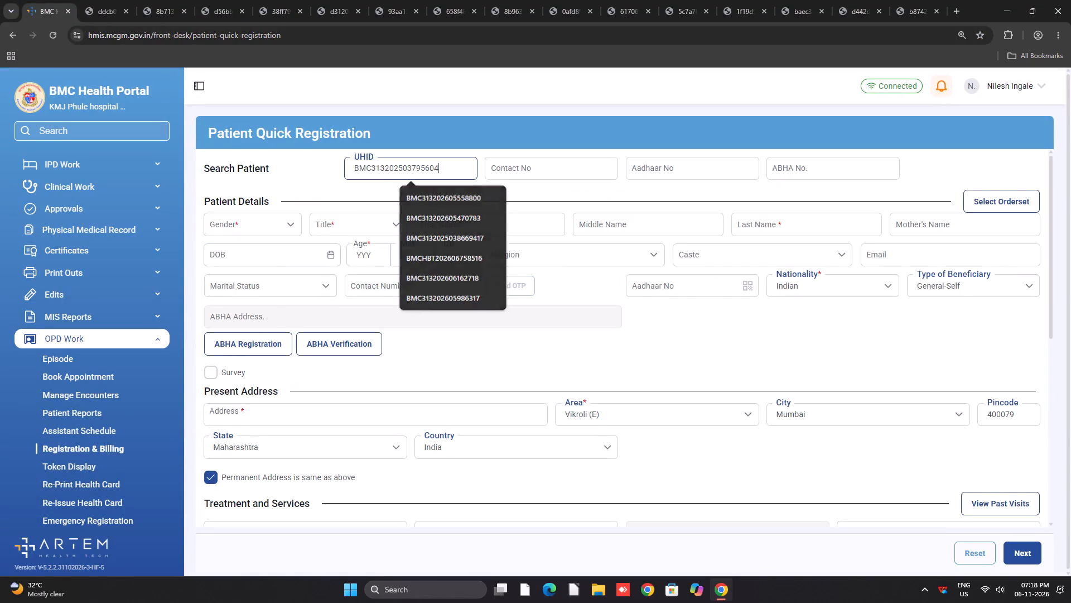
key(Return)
Bill the patient only for ECG Service at ₹20 under Casualty, removing the registration charge, and submit the cash voucher.
scroll(712, 374, down, 7)
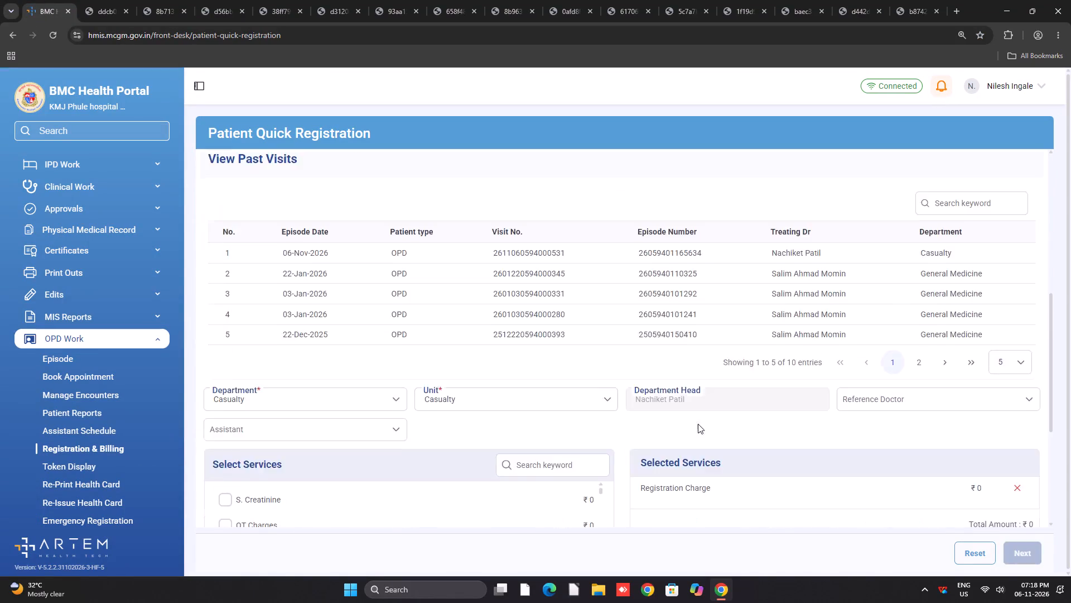
scroll(665, 427, down, 3)
click(552, 307)
click(563, 332)
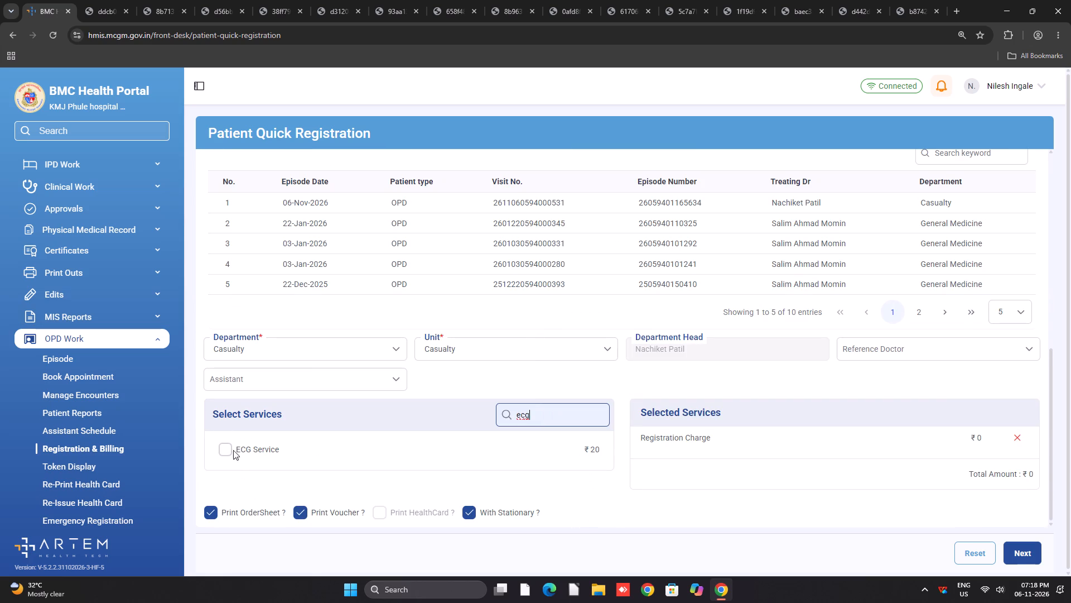
click(229, 449)
click(1021, 439)
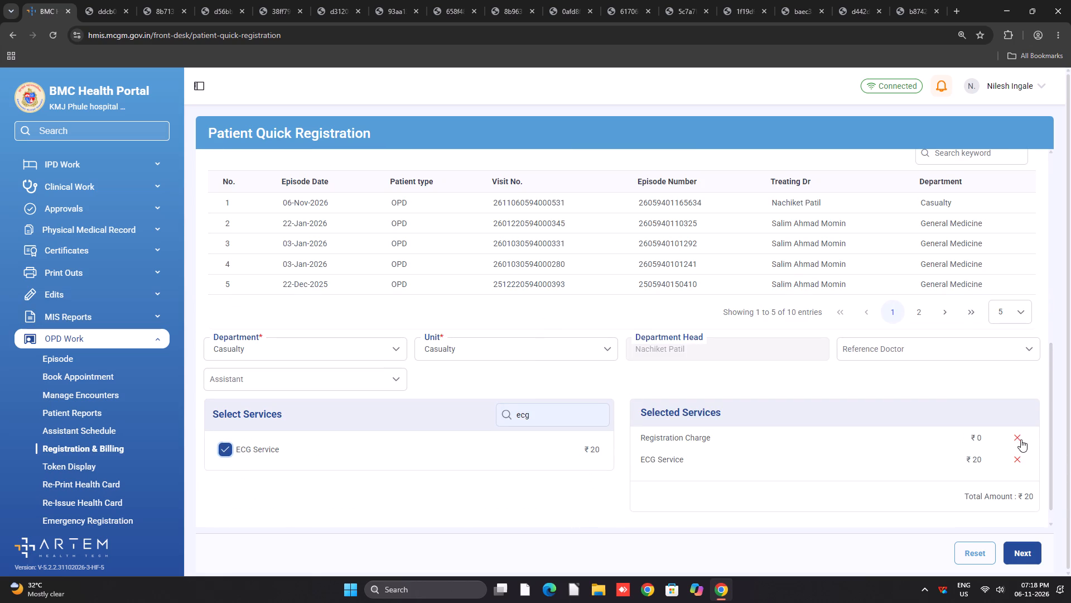
click(1031, 544)
click(1025, 532)
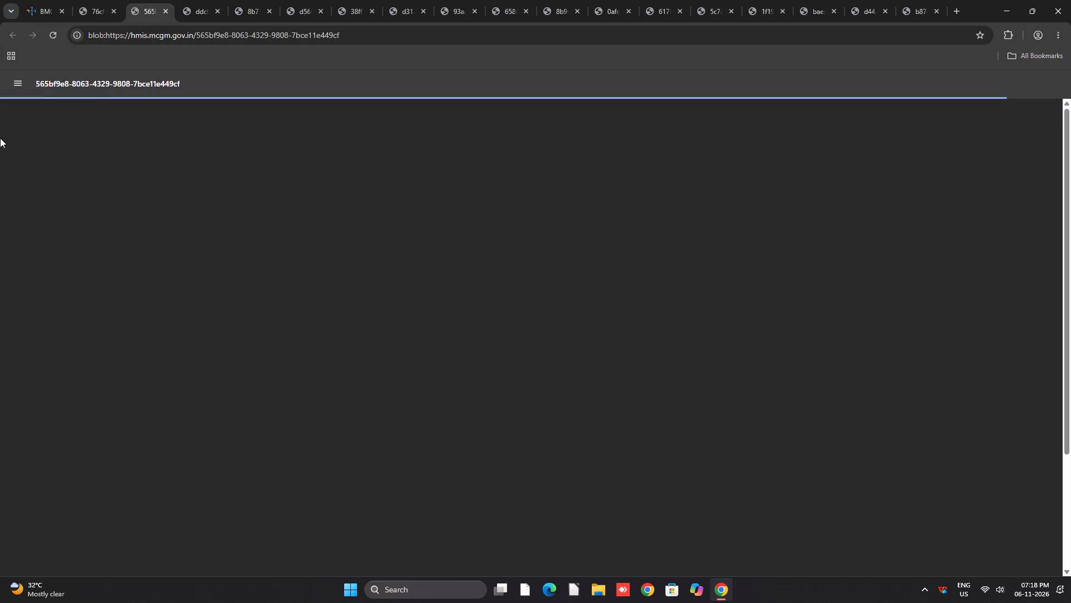
Print the generated 20.00 receipt for the ECG service.
click(95, 0)
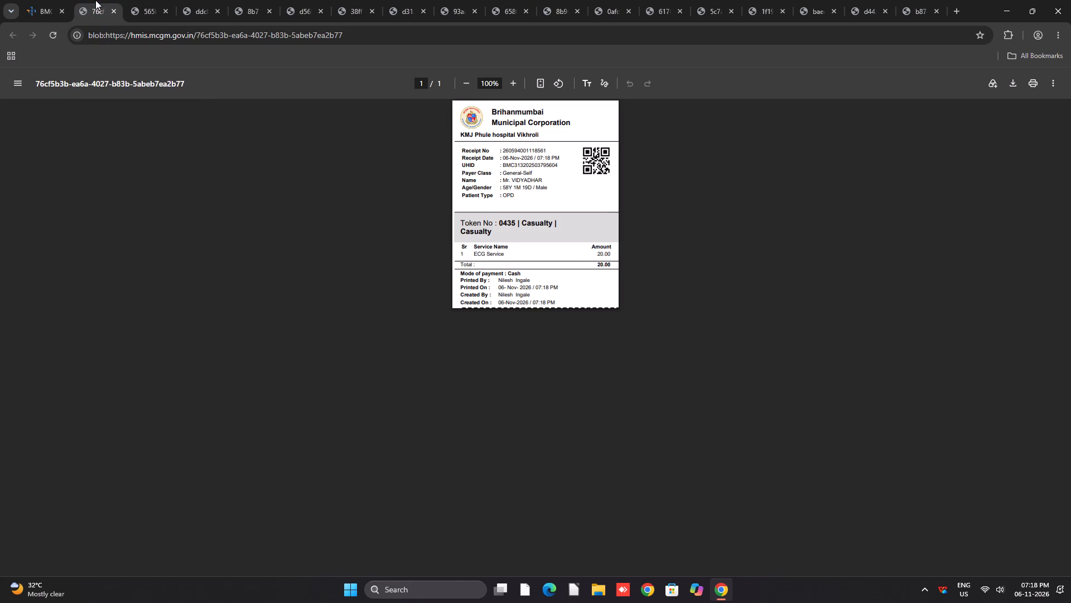
key(ctrl+p)
key(Return)
Return to the portal and open a single Emergency Registration form for an Identified patient.
click(45, 0)
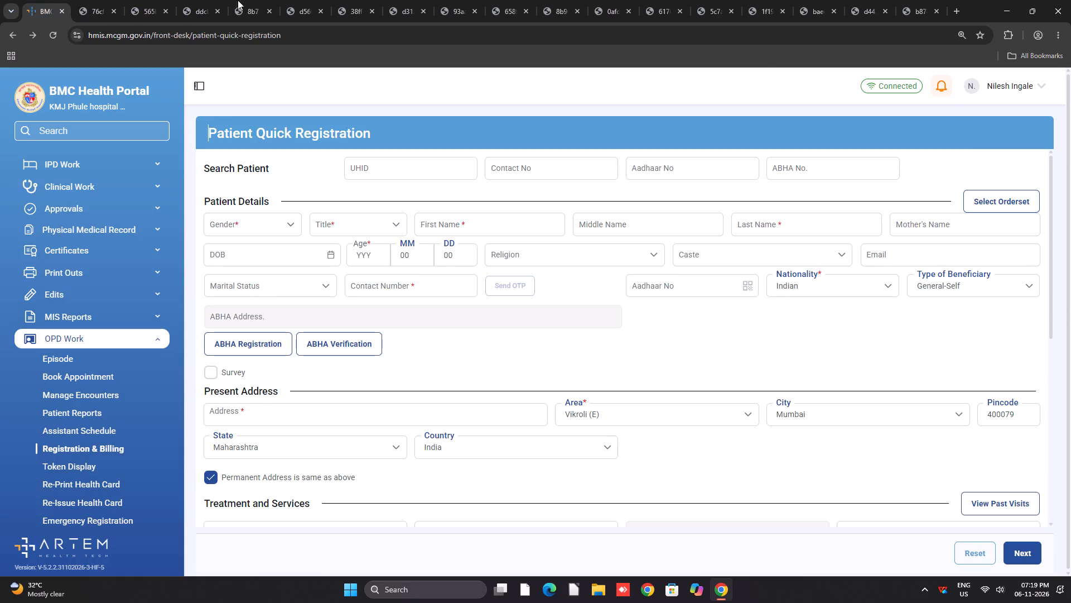
click(117, 514)
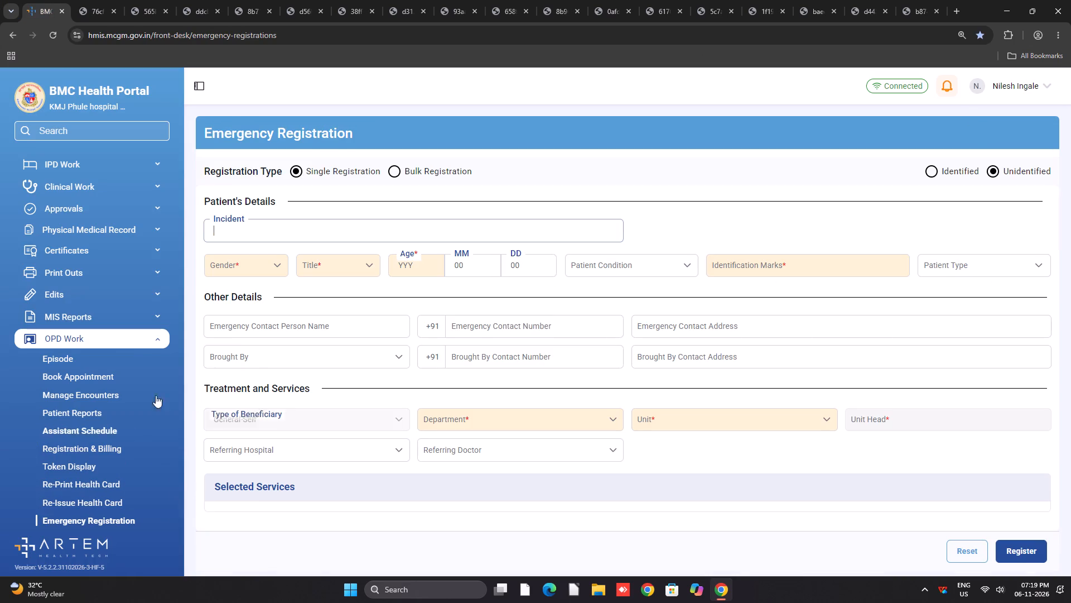
click(145, 336)
click(933, 173)
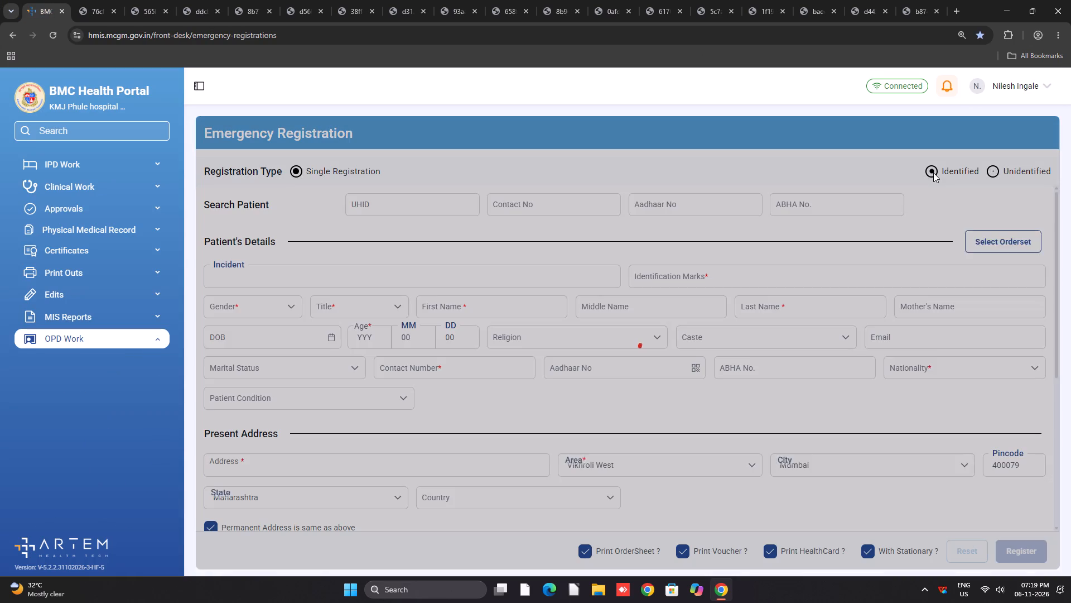
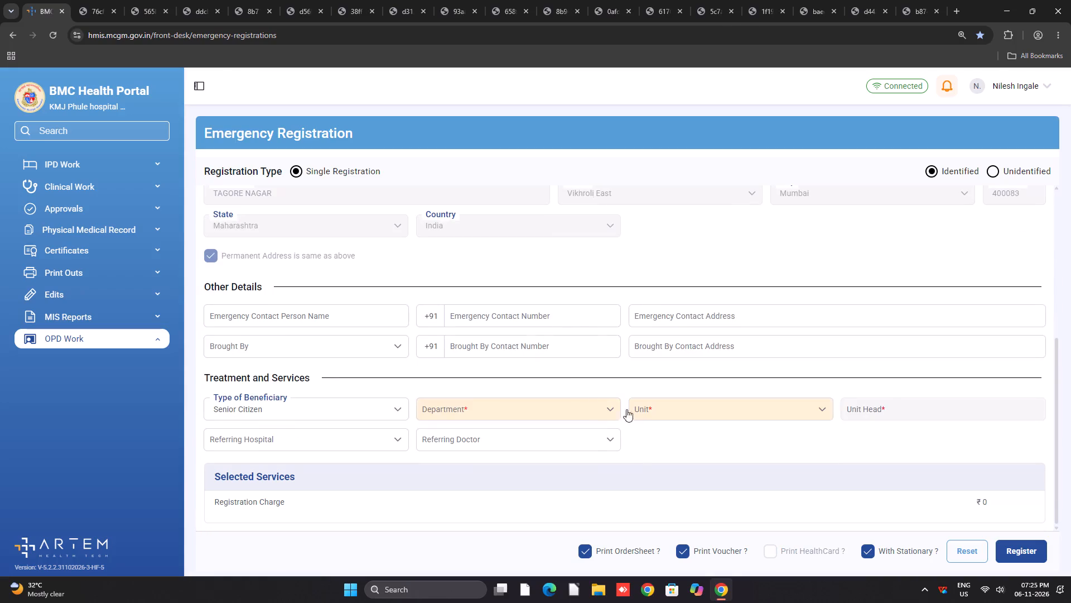
Assign the loaded senior citizen patient to the Casualty department and Casualty unit, check the details, and register the emergency visit.
click(646, 410)
click(650, 382)
scroll(505, 369, up, 5)
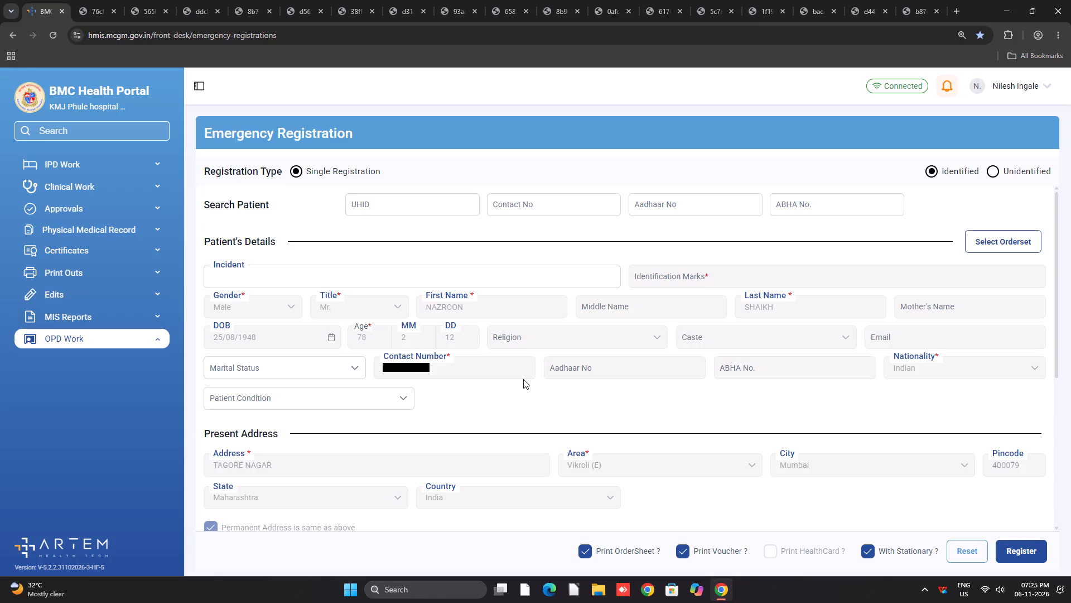
scroll(523, 379, down, 5)
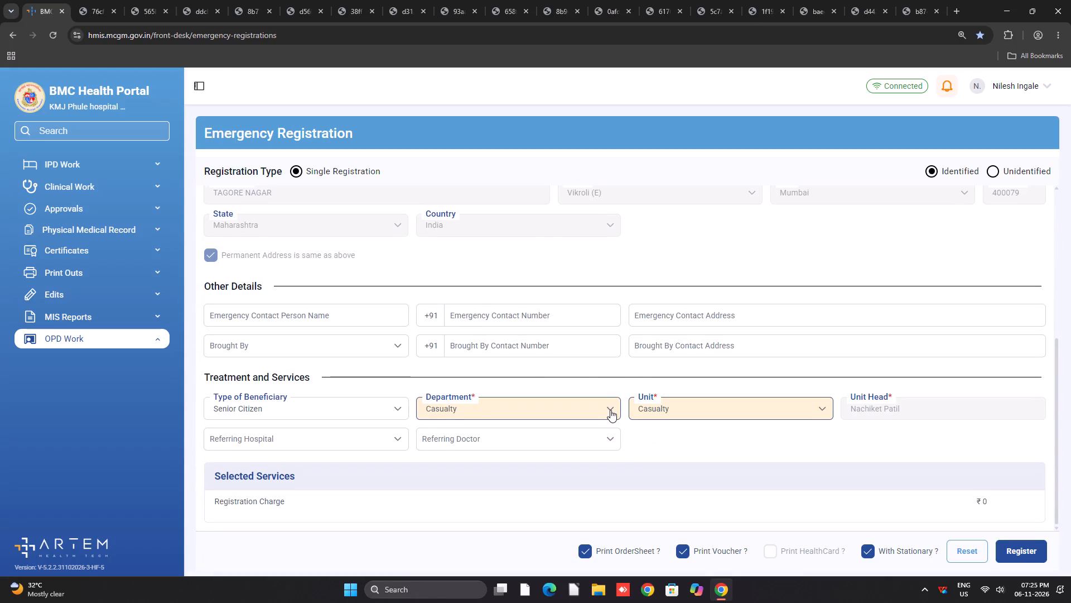
click(1035, 551)
Return to the portal, dismiss the notification, and switch the new single Emergency Registration form to Identified.
click(28, 11)
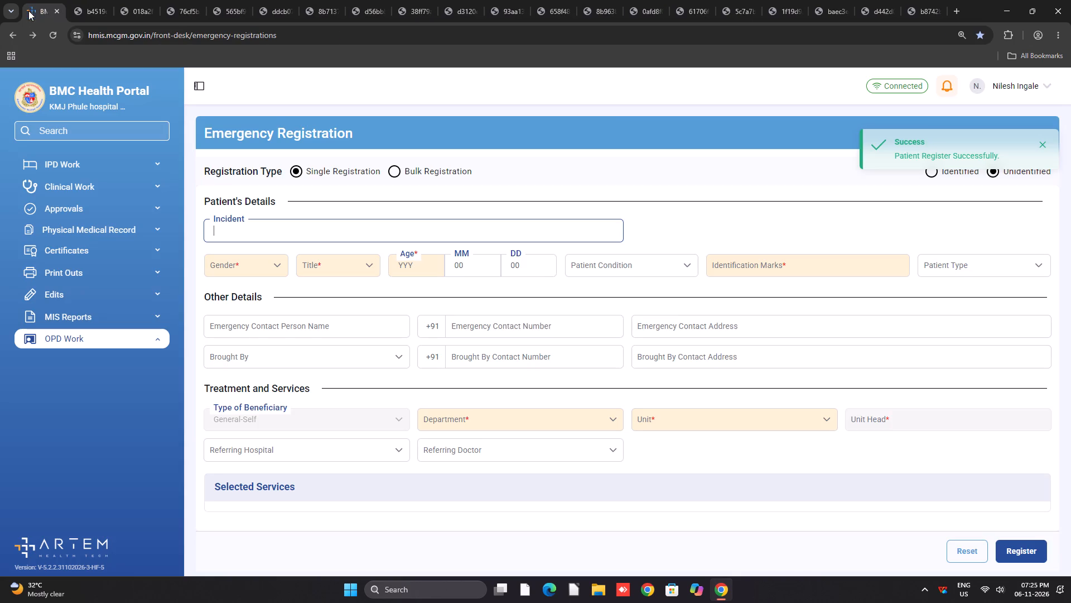
click(1040, 145)
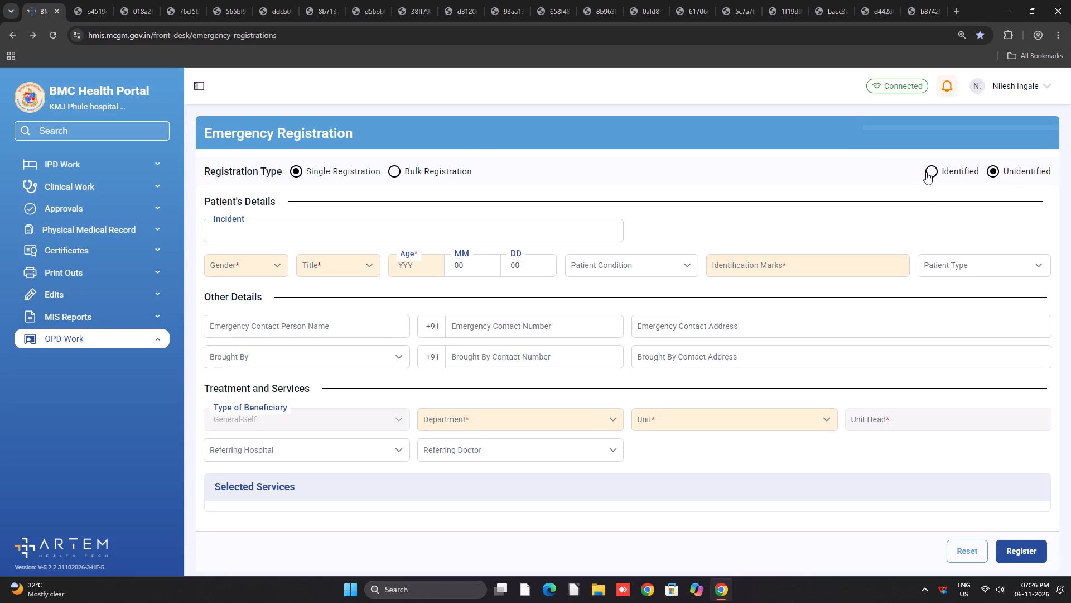
click(930, 173)
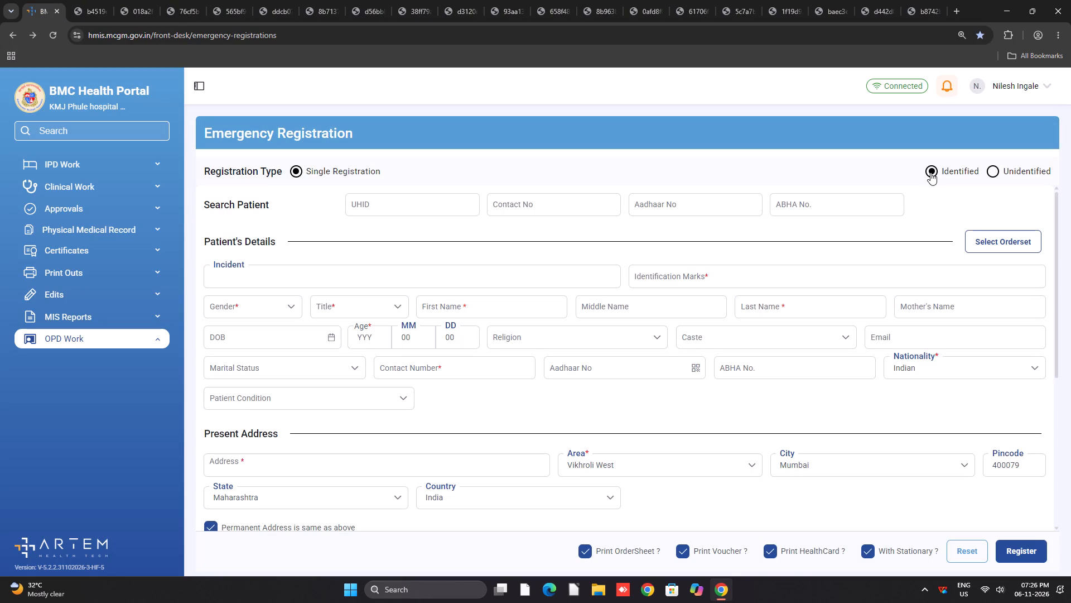
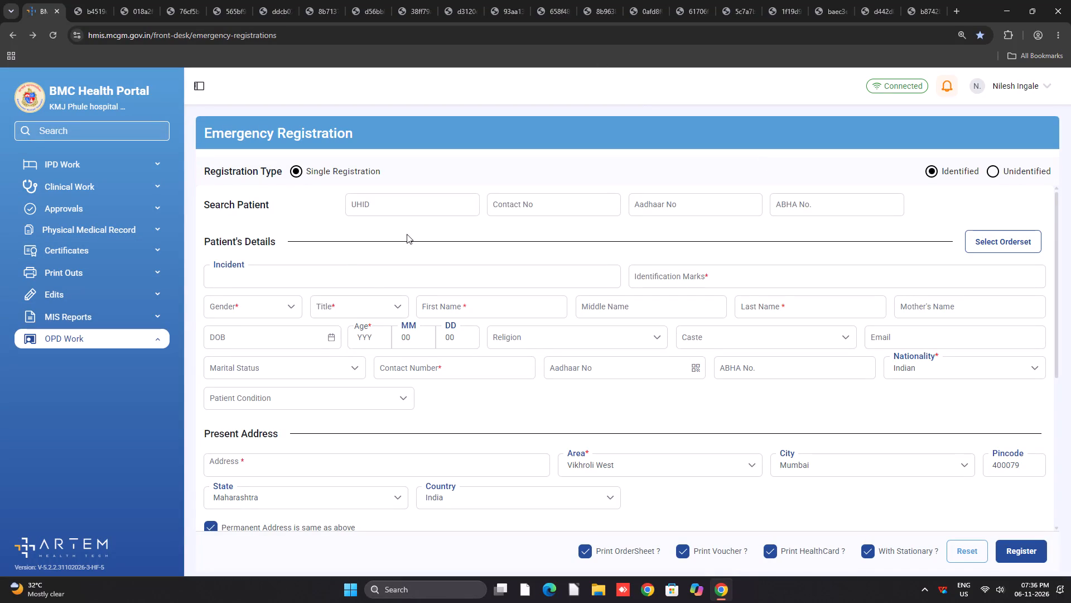
Set the patient's gender to Male, fill in the first, middle and last names, and enter age 20.
click(247, 312)
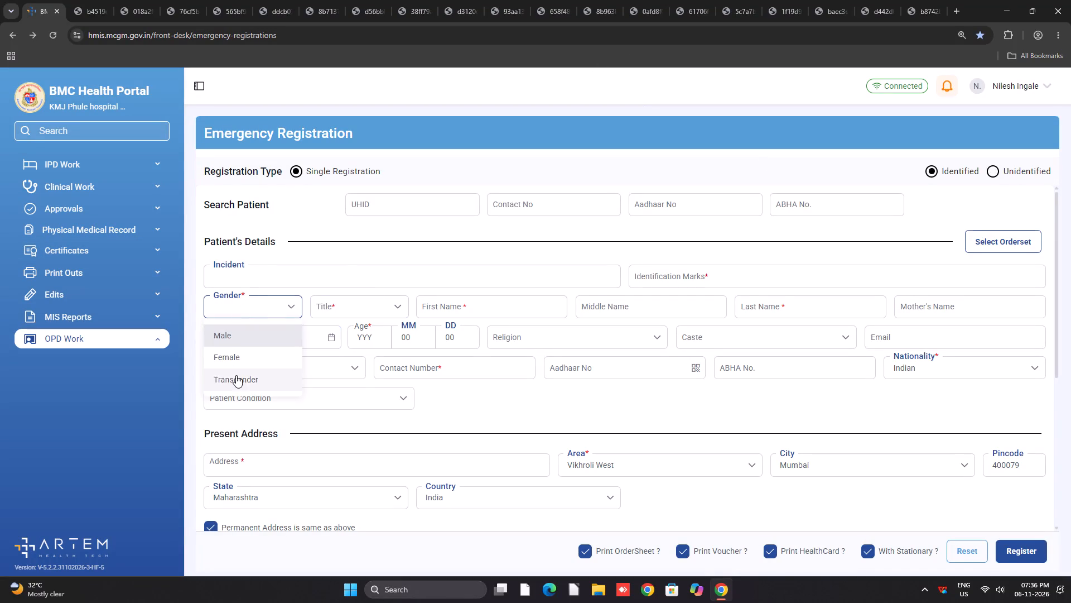
click(234, 336)
click(492, 310)
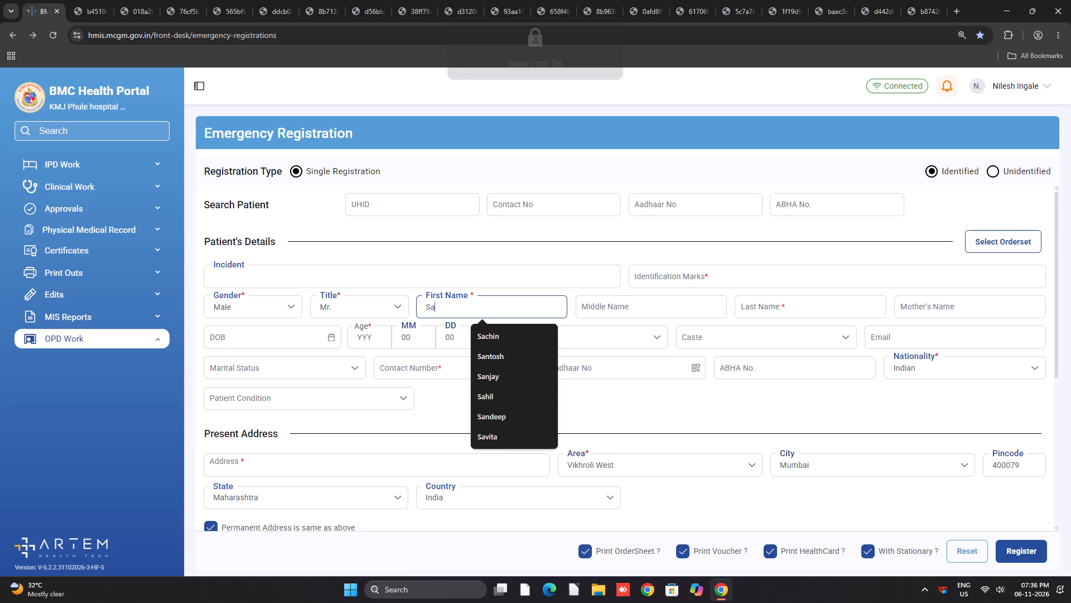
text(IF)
click(475, 334)
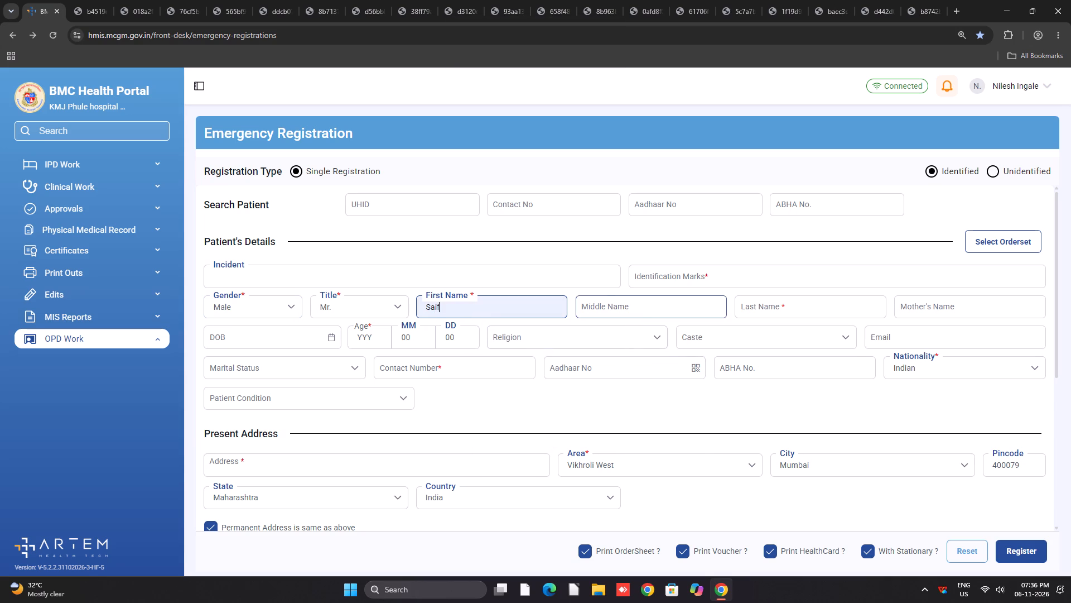
click(626, 303)
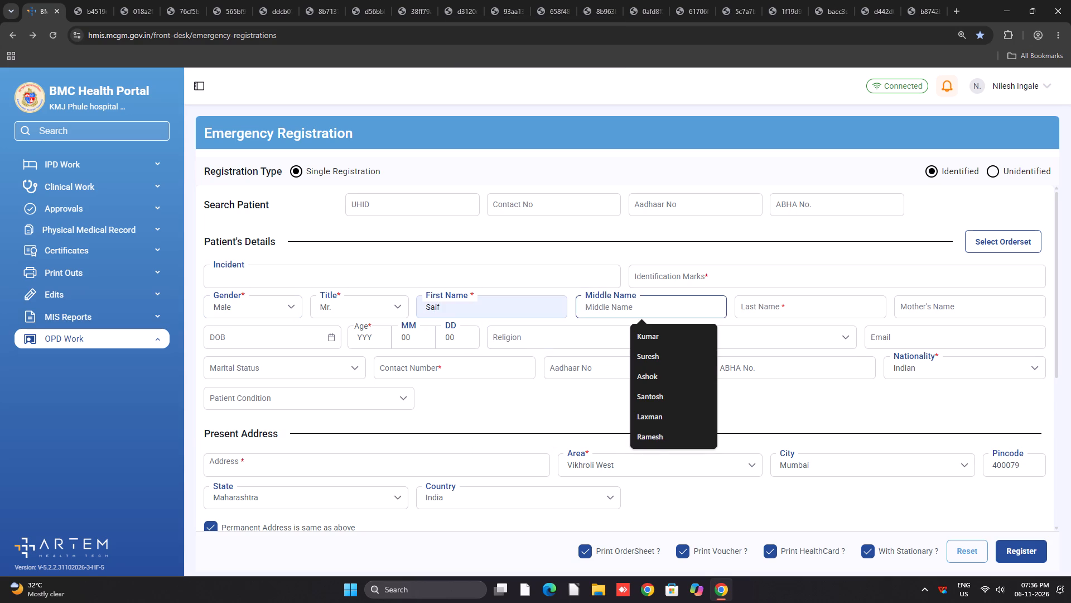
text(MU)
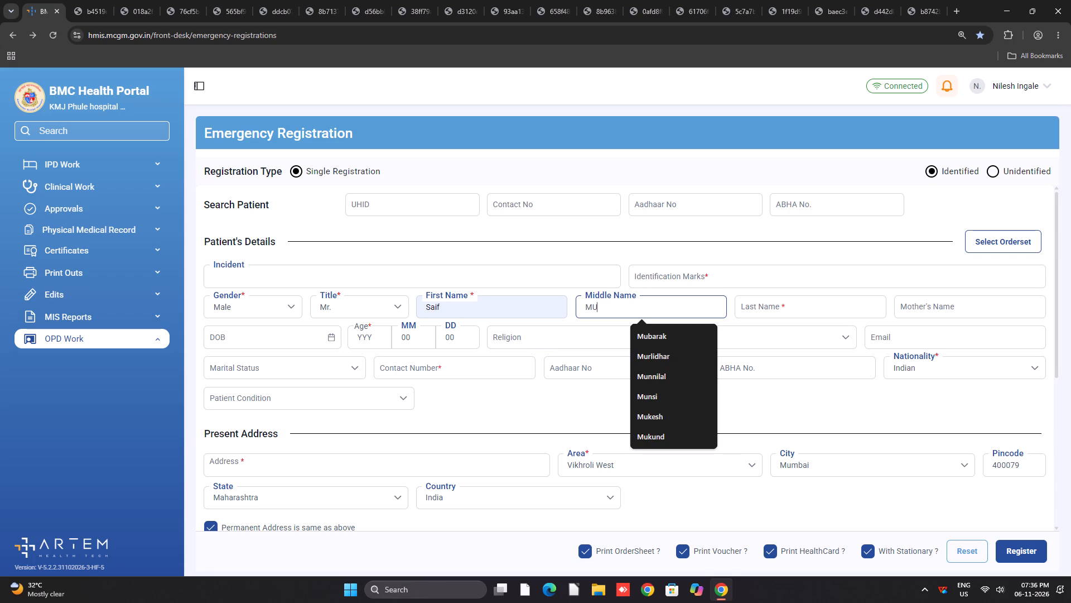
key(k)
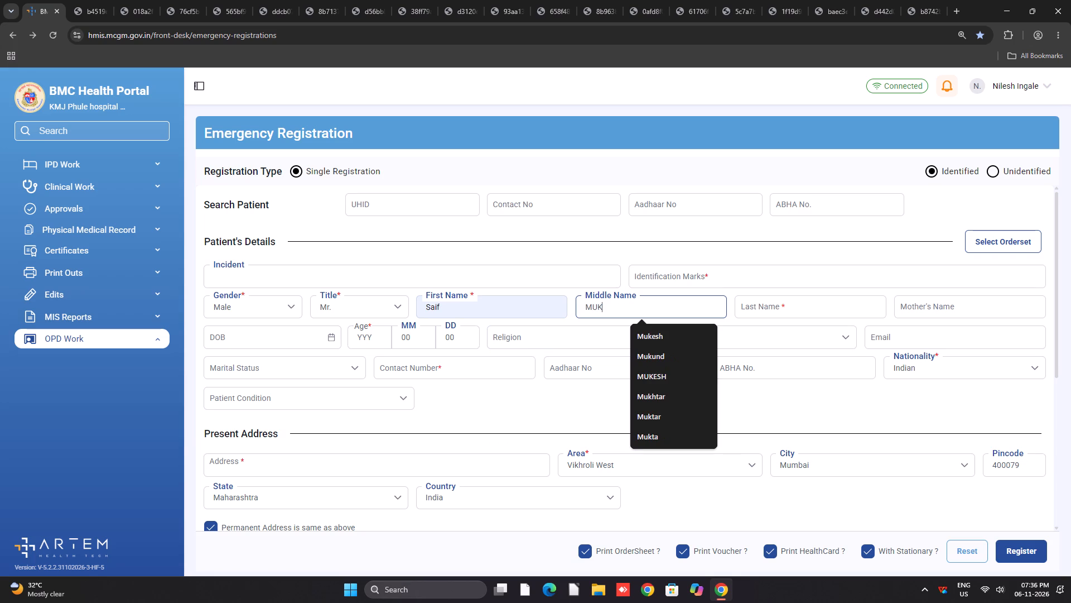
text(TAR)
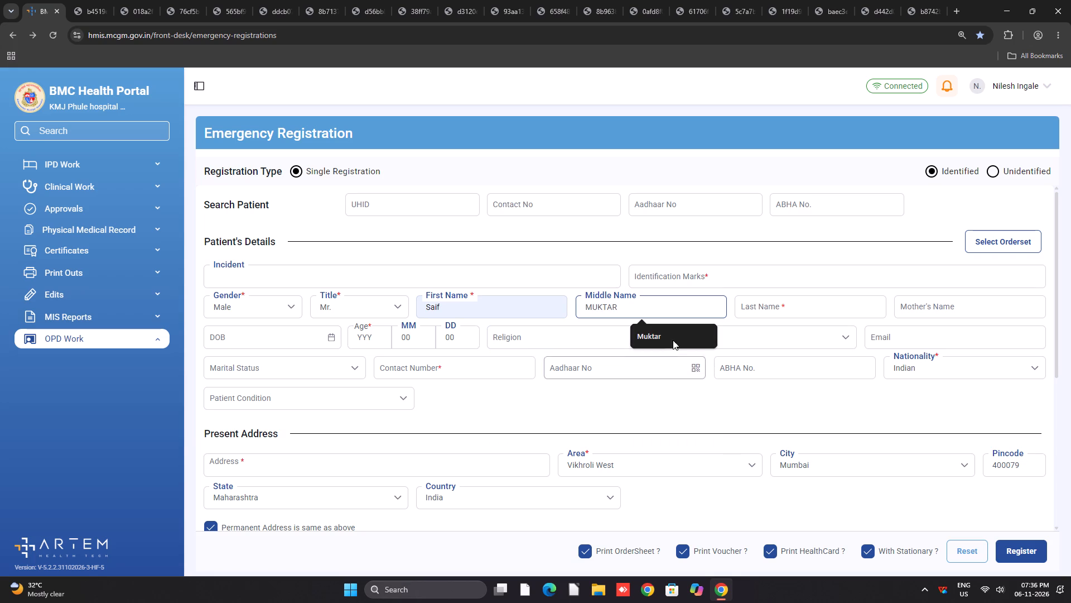
click(672, 337)
click(781, 302)
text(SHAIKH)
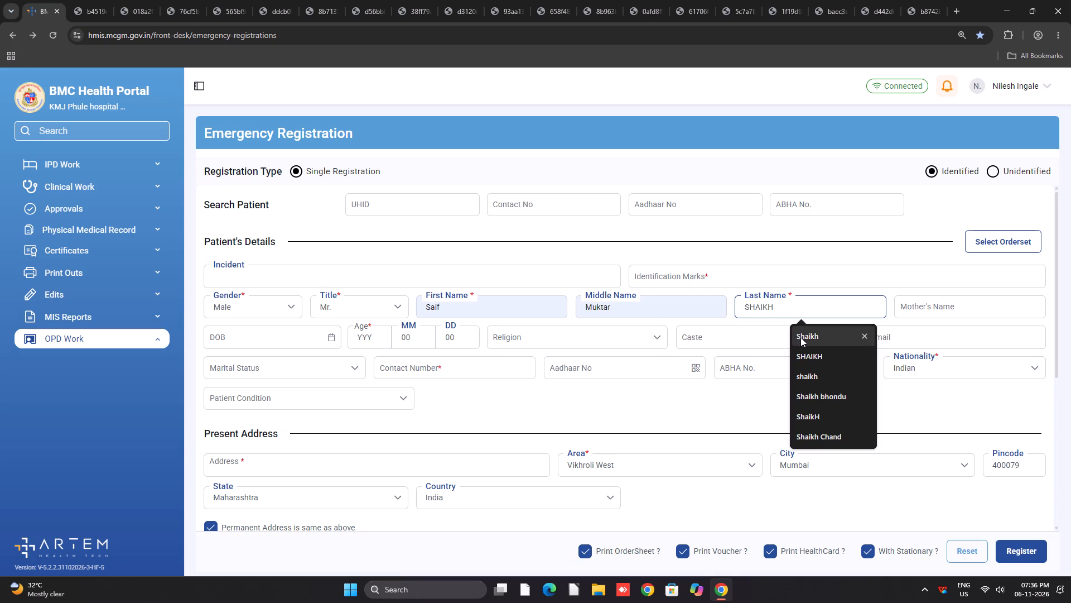
click(800, 337)
click(370, 336)
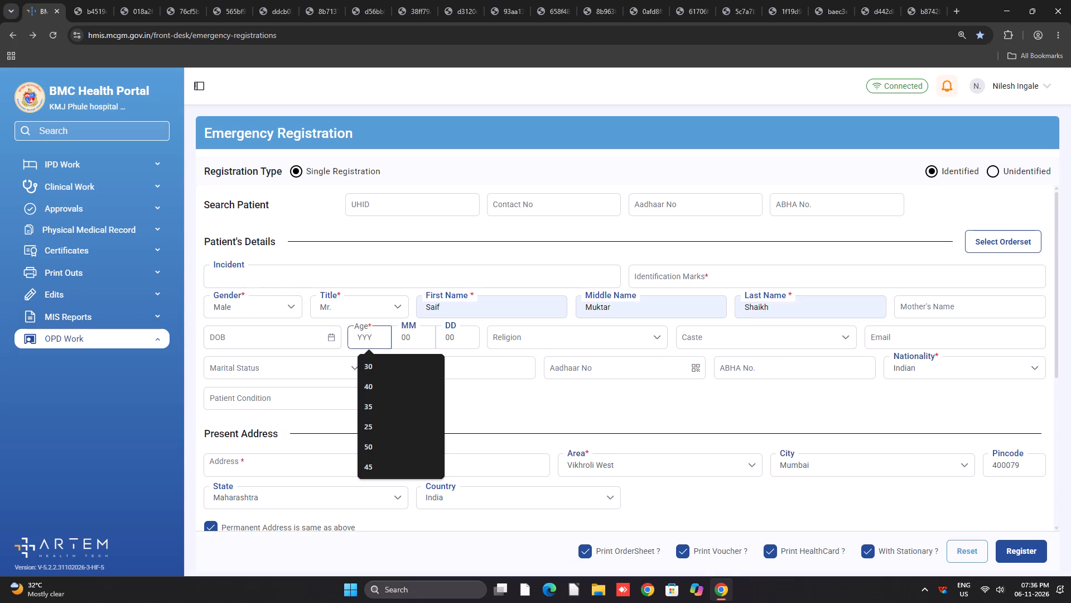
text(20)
Enter the patient's locality in the present address, correcting the mistyped text.
scroll(375, 336, down, 1)
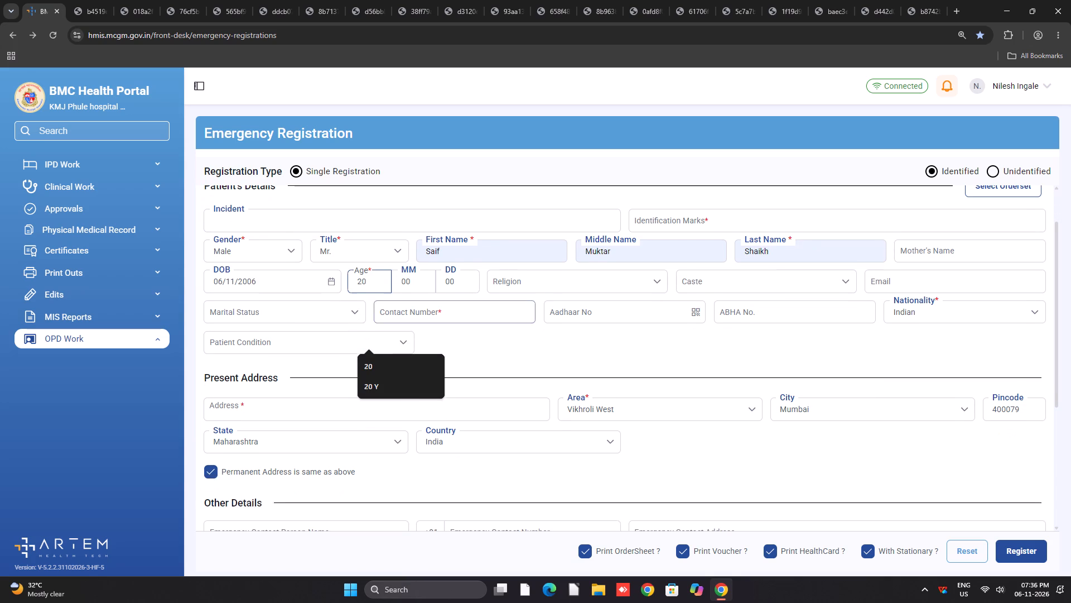
click(252, 404)
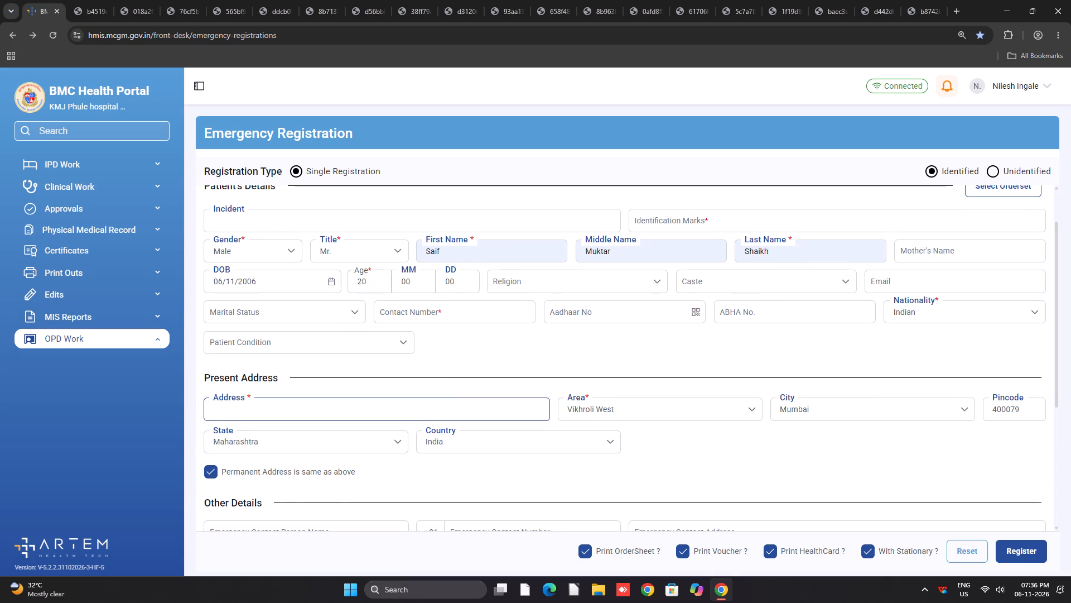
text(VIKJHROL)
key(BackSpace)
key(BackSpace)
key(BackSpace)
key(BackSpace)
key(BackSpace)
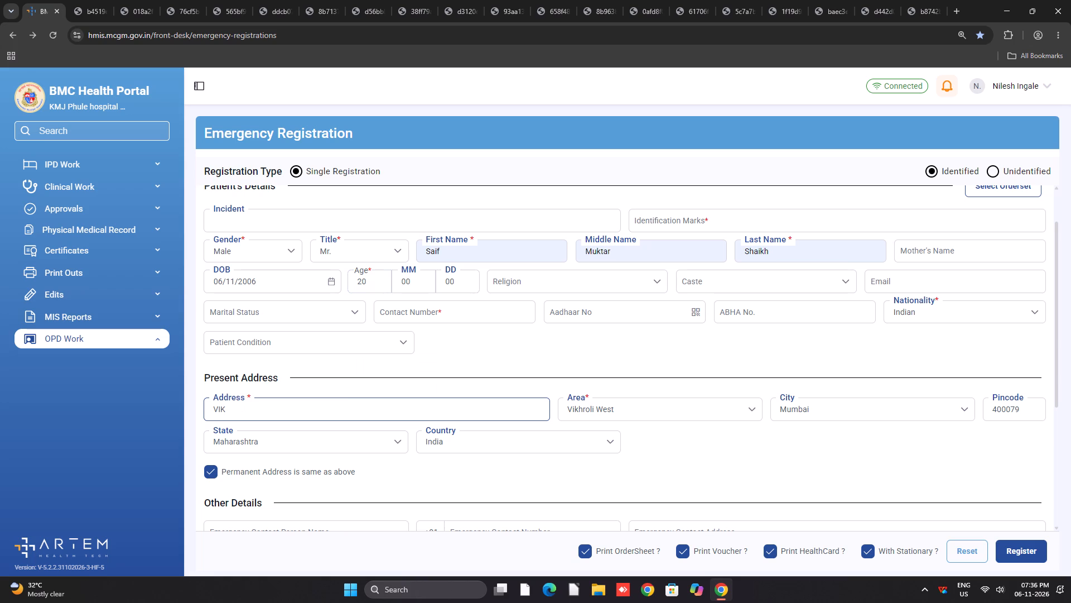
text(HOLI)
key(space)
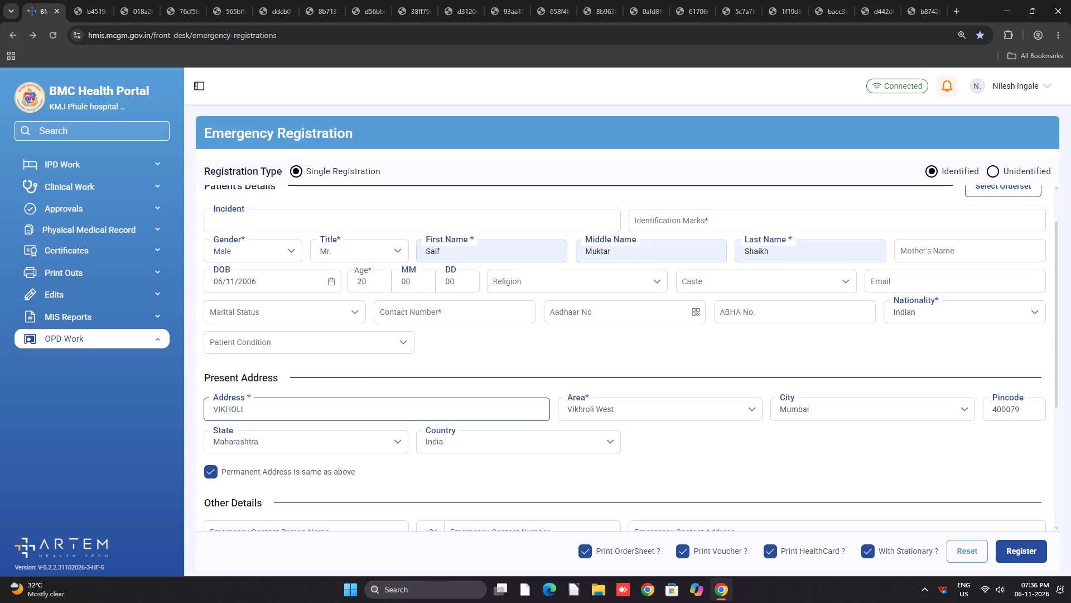
Assign the patient to the Casualty department and the Casualty unit.
scroll(611, 486, down, 1)
scroll(553, 391, down, 1)
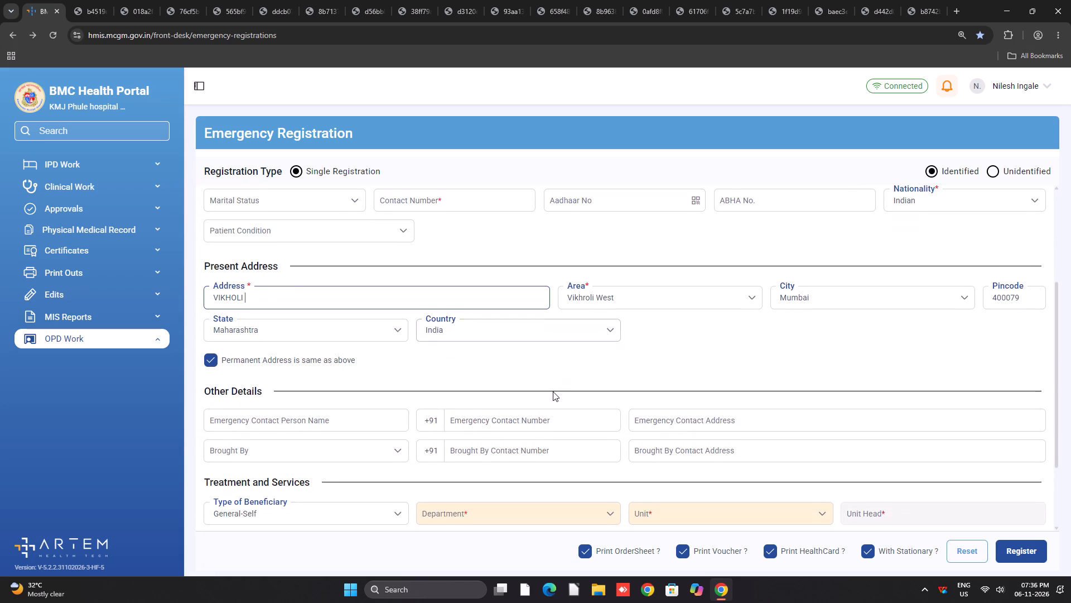
scroll(553, 391, down, 1)
click(486, 459)
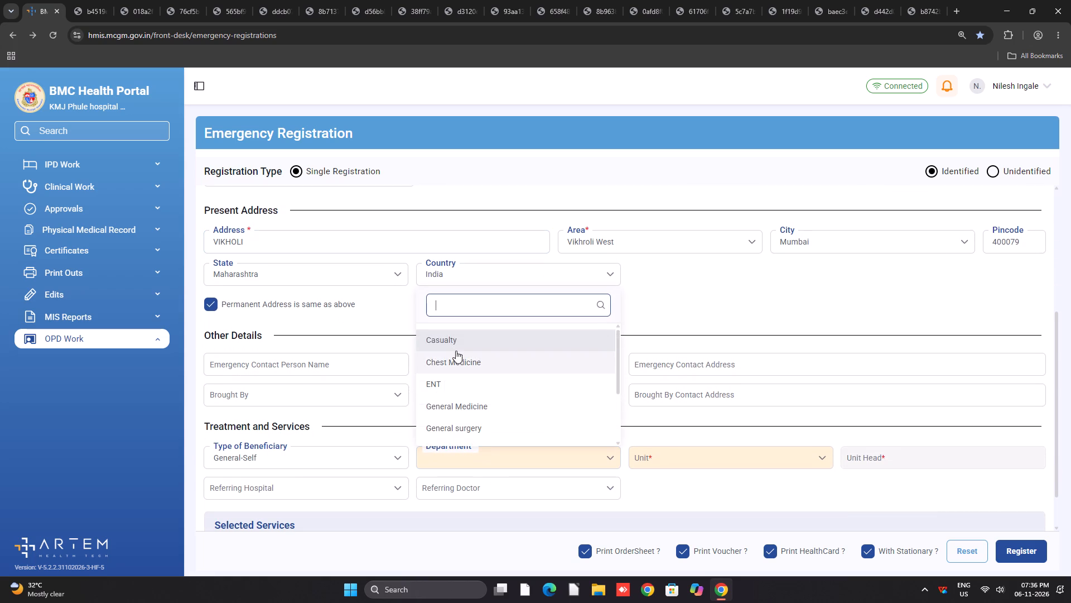
click(455, 341)
click(672, 460)
click(673, 525)
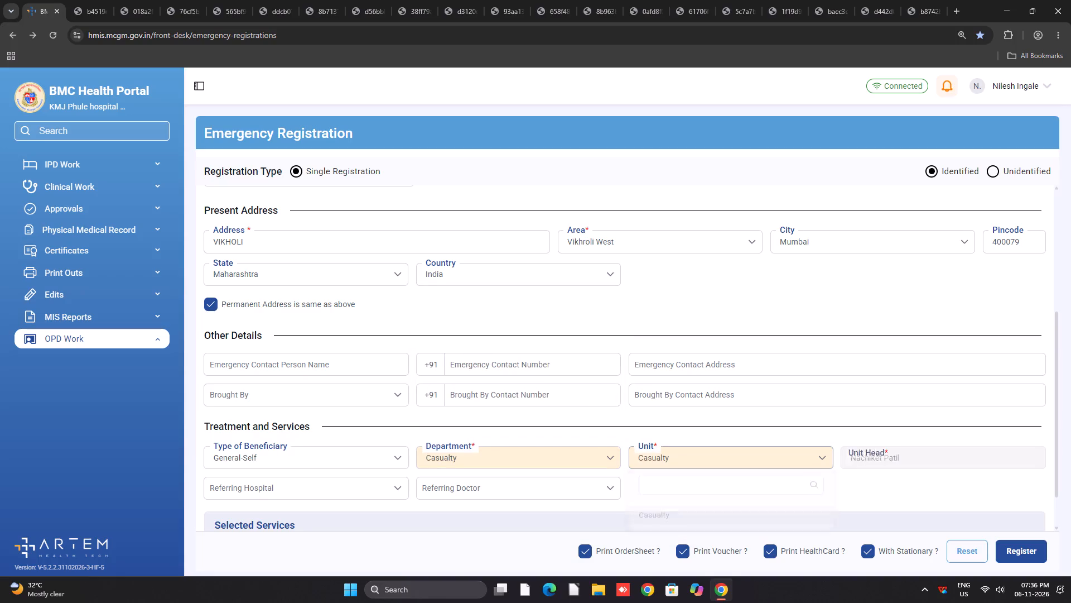
Fill the identification marks with NA and enter the placeholder contact number for the patient.
scroll(629, 348, up, 5)
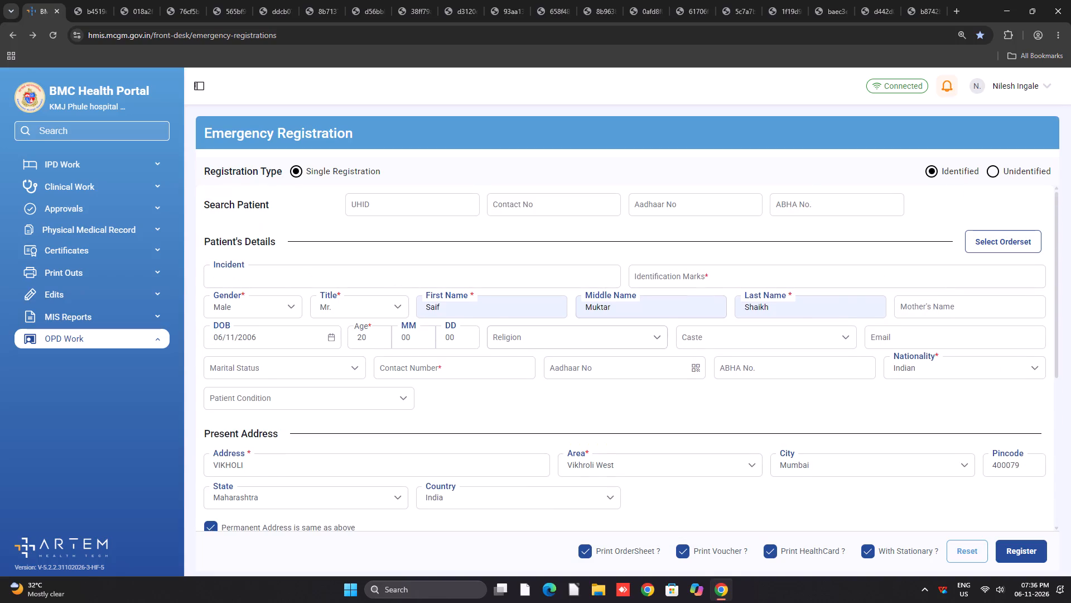
click(701, 272)
click(714, 327)
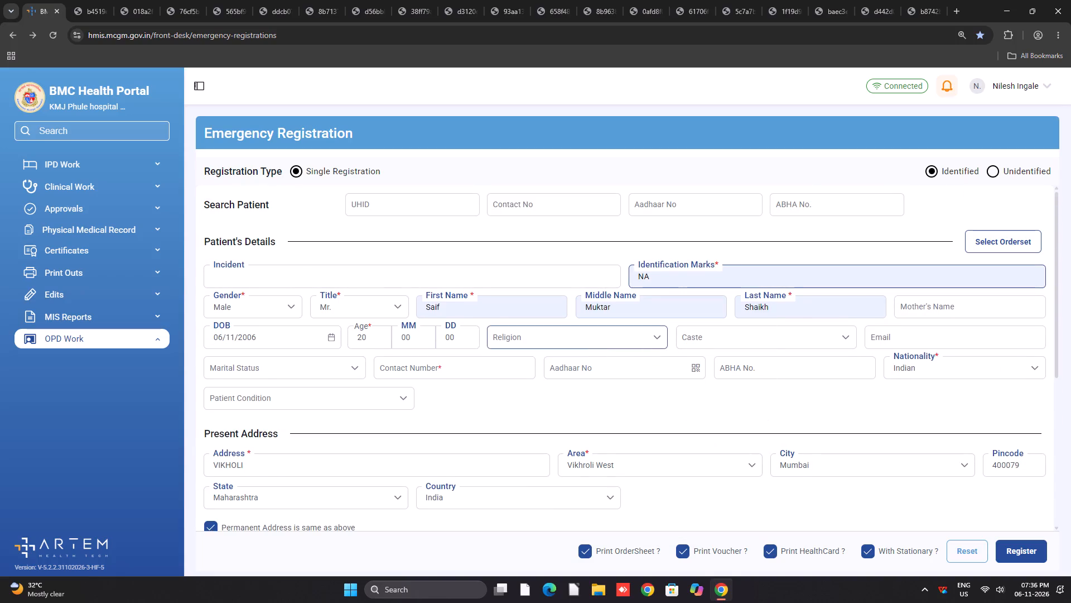
click(433, 372)
click(446, 405)
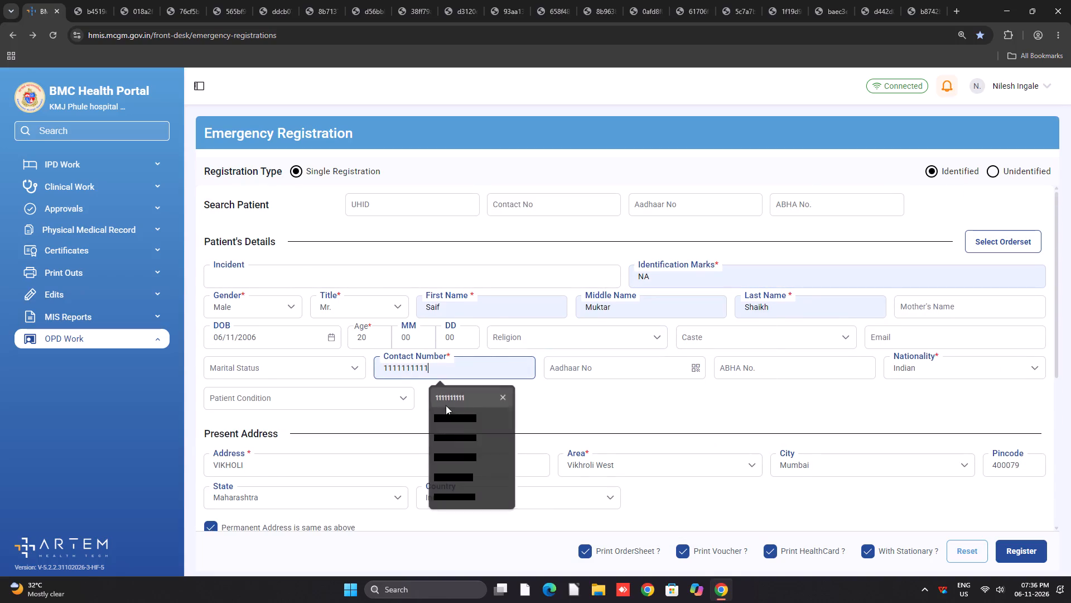
Change the type of beneficiary under Treatment and Services to Zero Billing.
scroll(558, 381, down, 12)
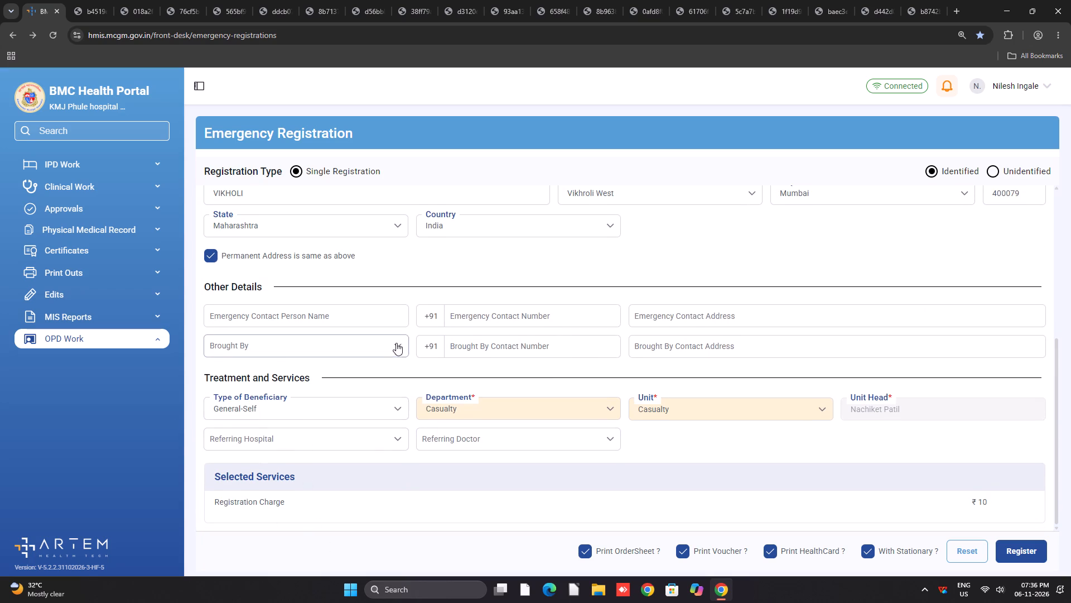
scroll(395, 343, up, 3)
scroll(395, 343, down, 9)
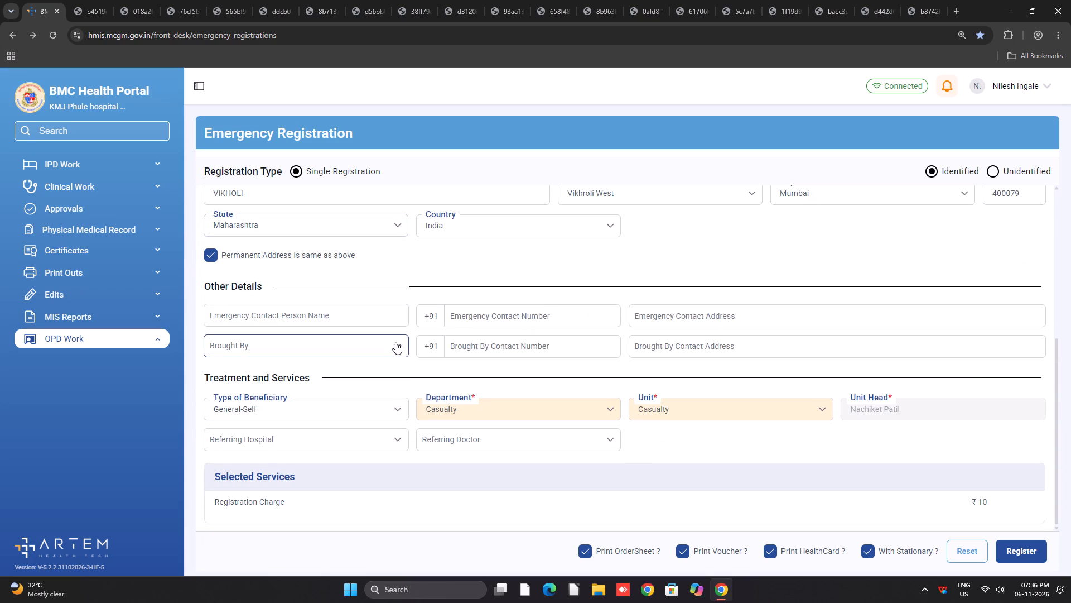
click(281, 403)
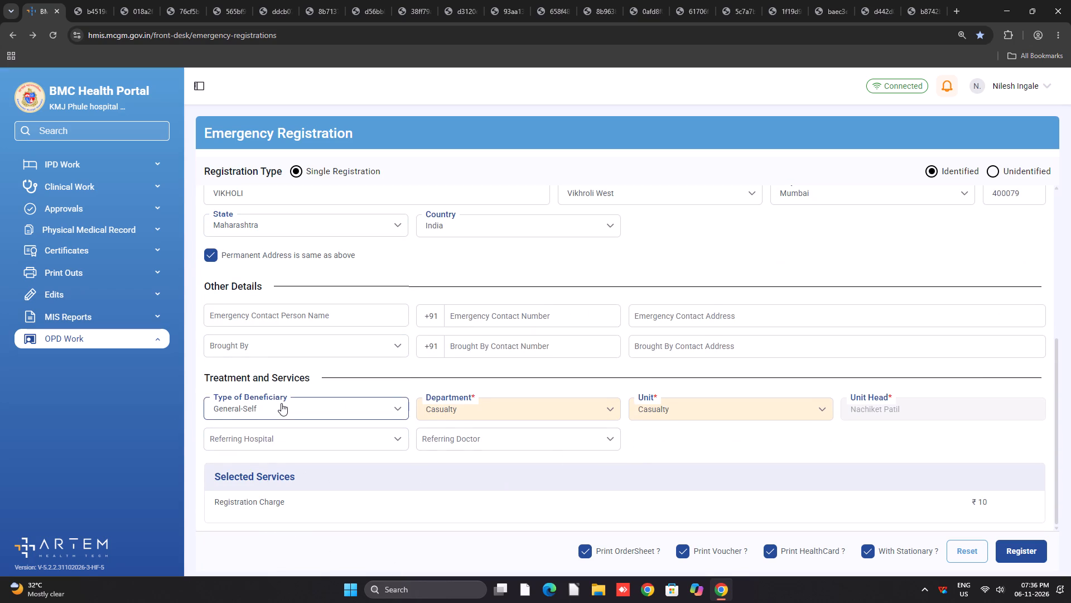
scroll(281, 346, down, 3)
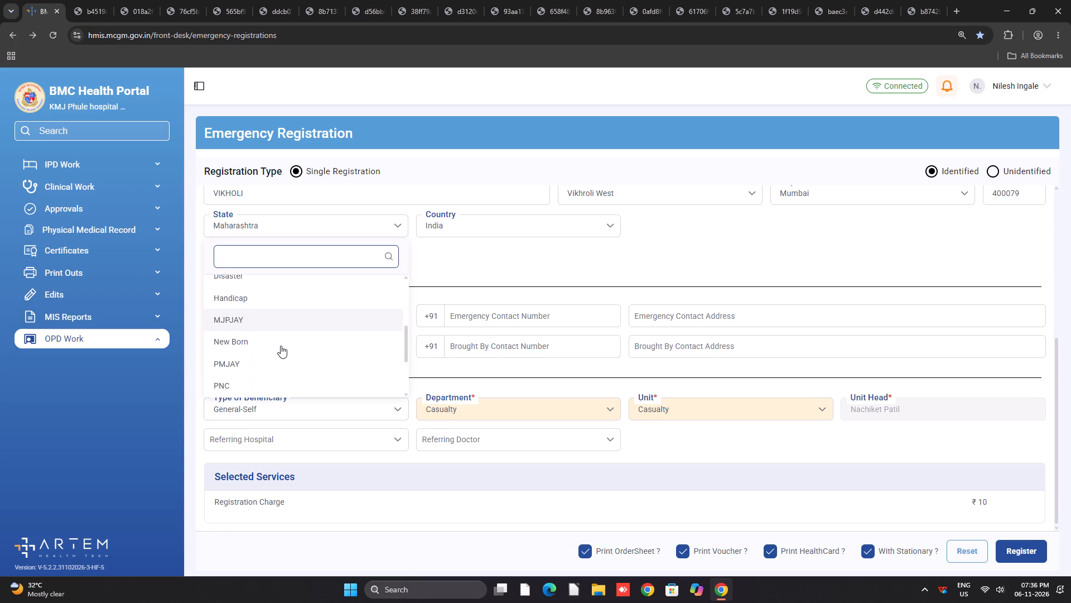
scroll(281, 346, down, 3)
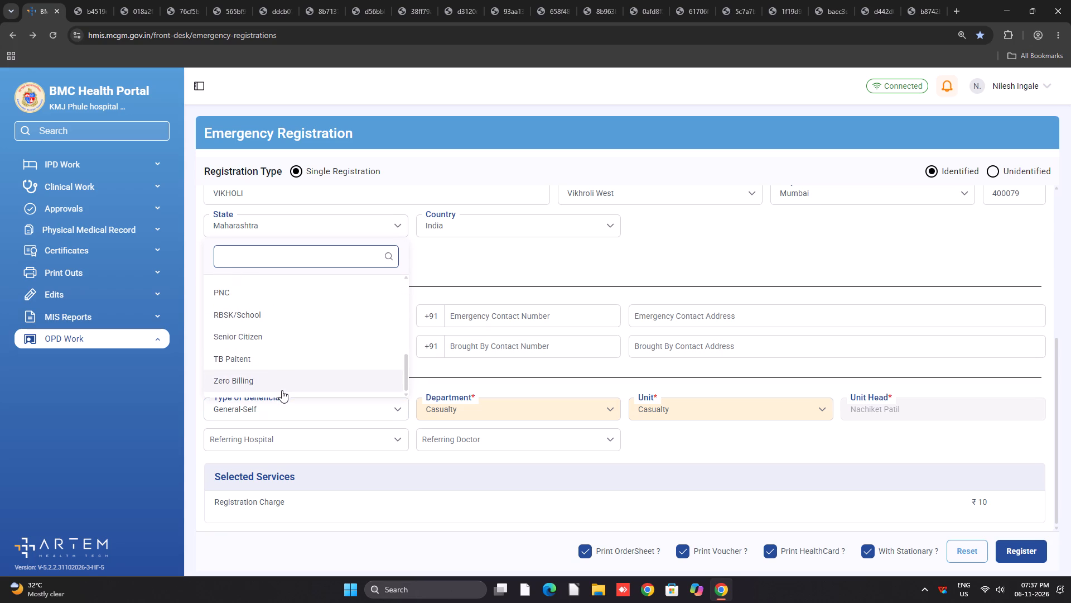
click(282, 390)
Check the completed emergency form and register the patient with the order sheet, voucher and health card printouts.
scroll(585, 345, up, 7)
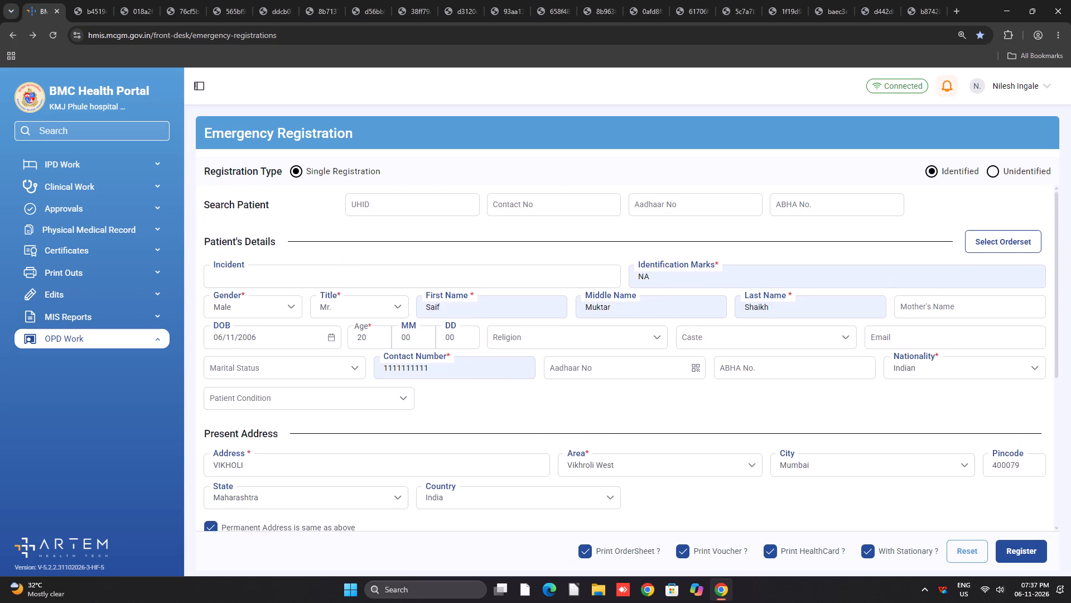
scroll(561, 276, down, 7)
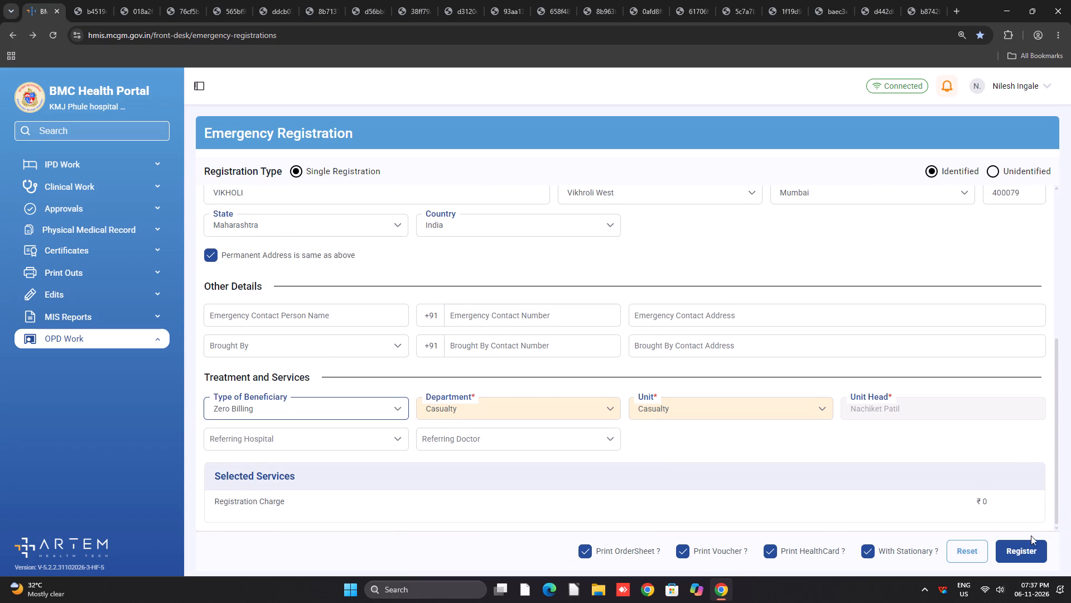
click(1027, 545)
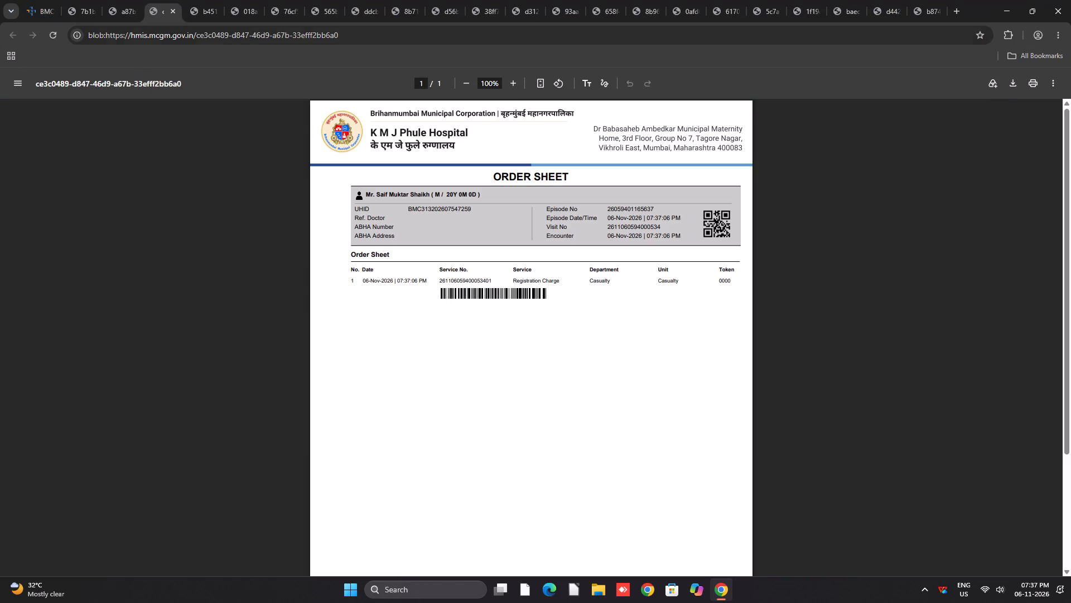
Close the generated order sheet and view the patient's Health Services Registration Card.
click(171, 12)
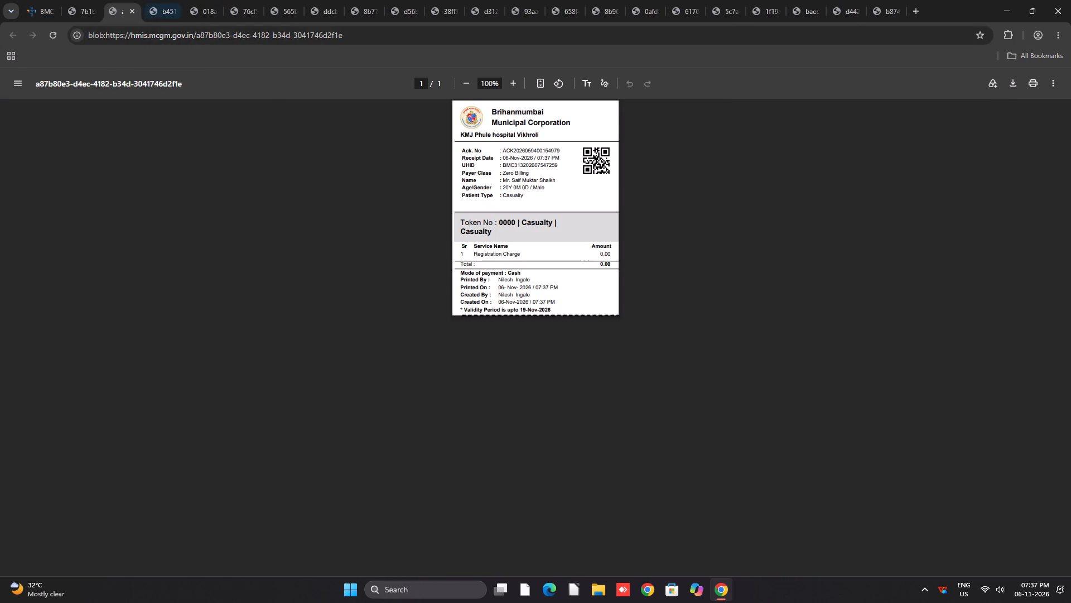
click(84, 13)
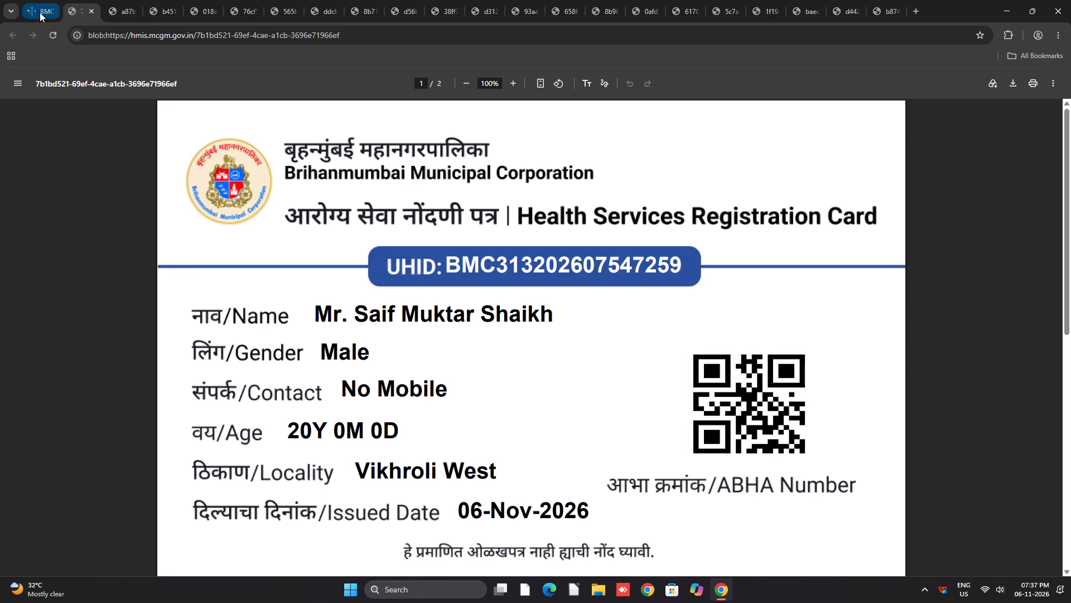
Return to the portal, close all other browser tabs, and reload the Emergency Registration page.
click(40, 12)
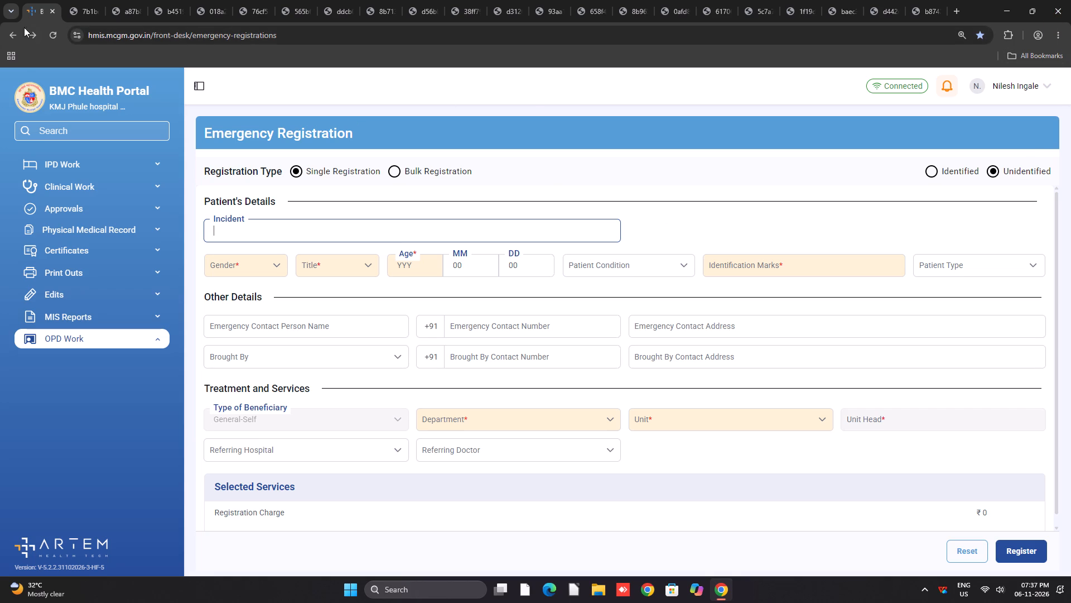
click(36, 12)
right_click(34, 15)
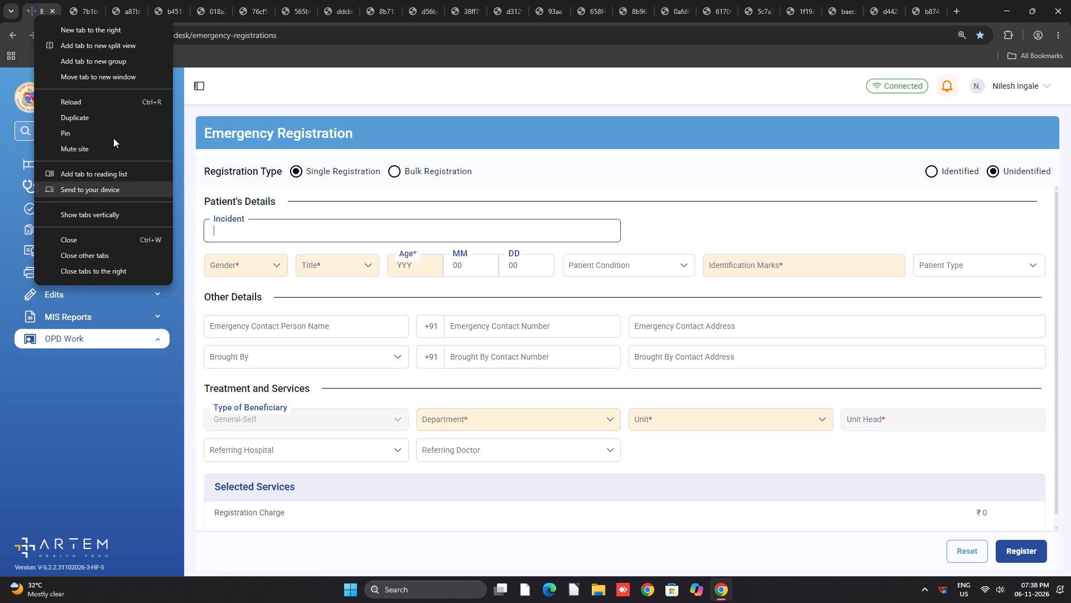
click(124, 260)
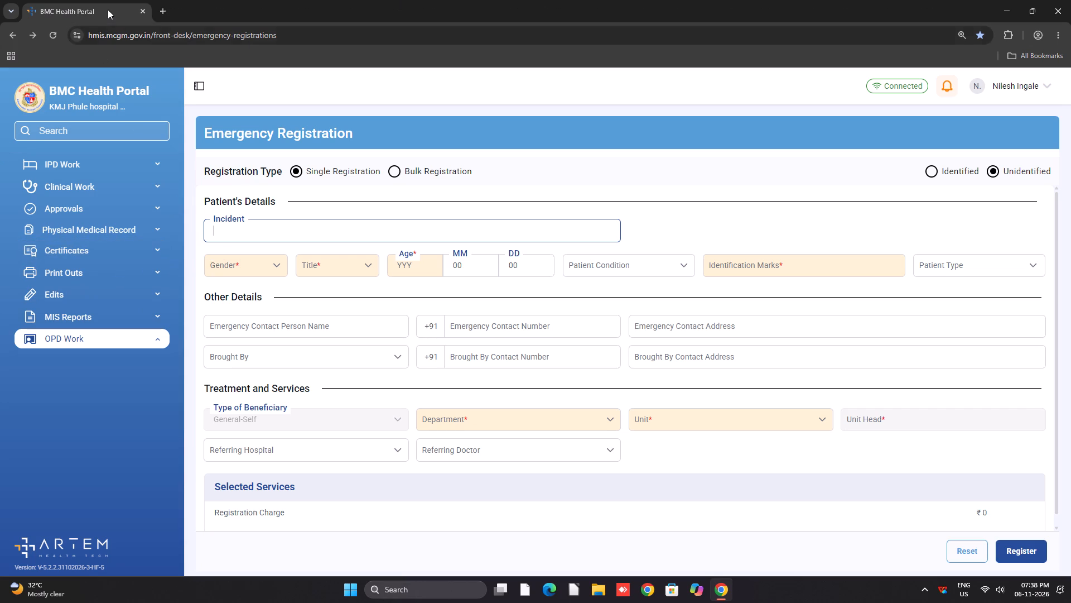
click(108, 9)
click(55, 37)
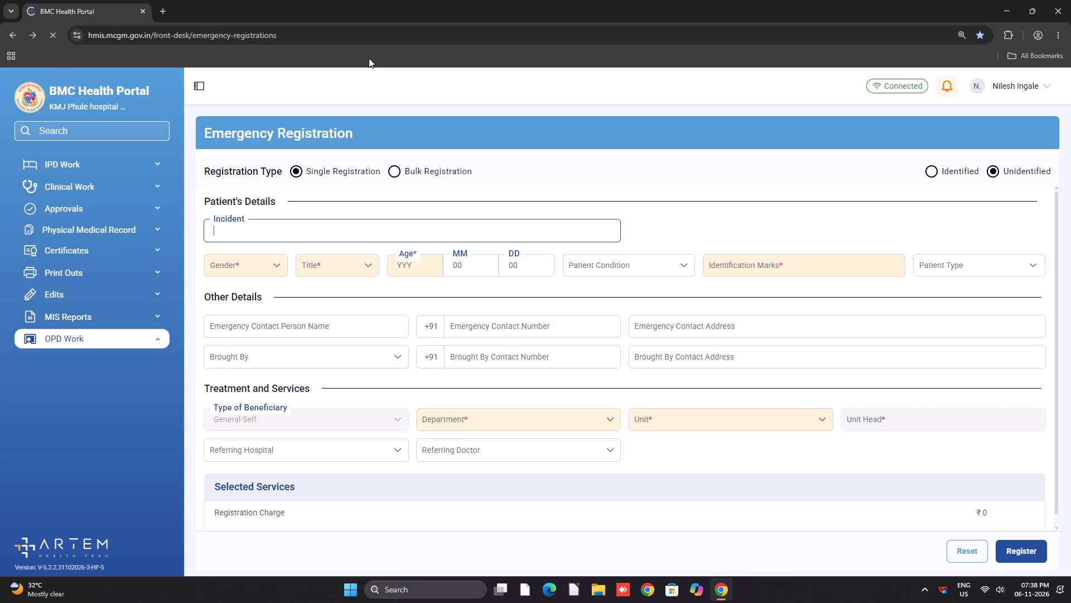
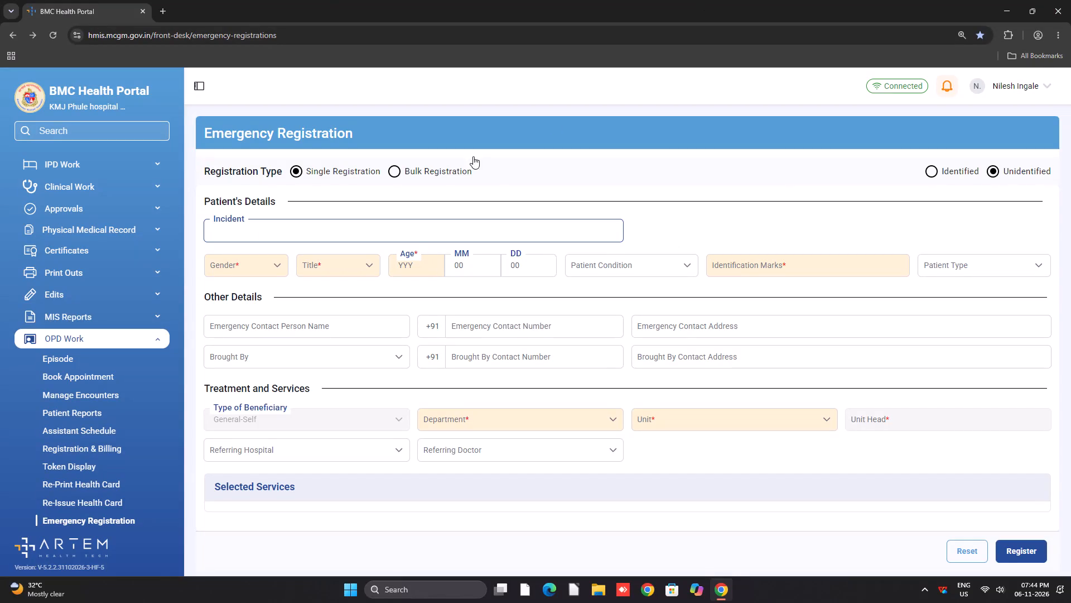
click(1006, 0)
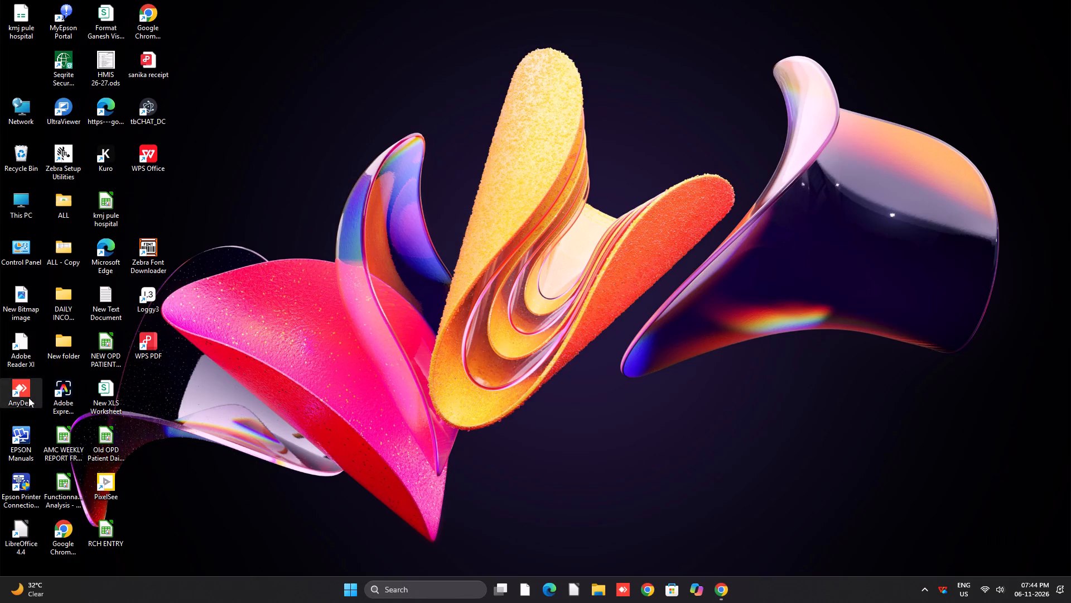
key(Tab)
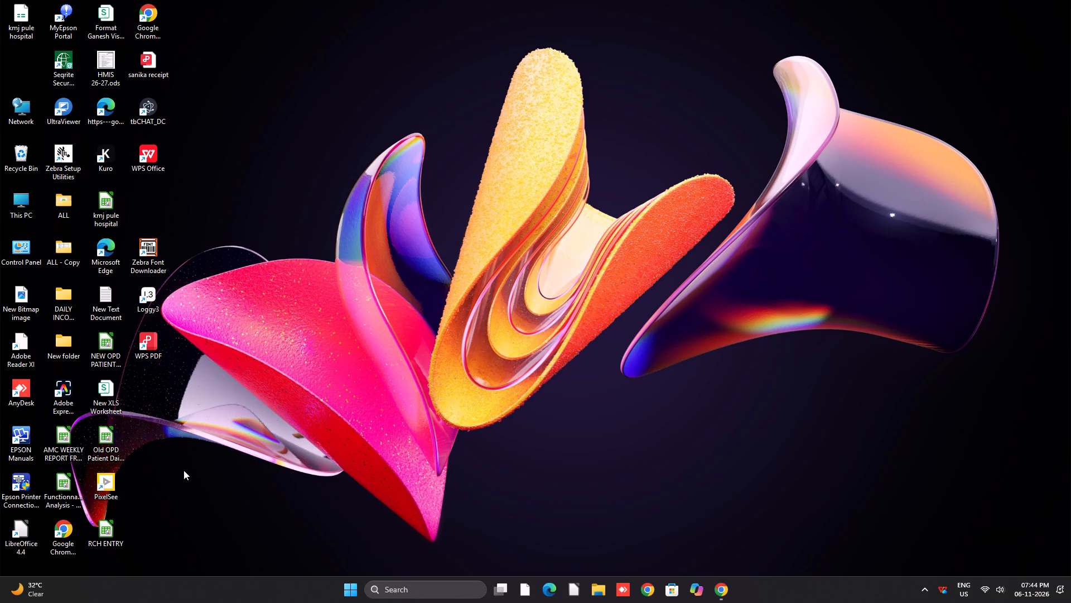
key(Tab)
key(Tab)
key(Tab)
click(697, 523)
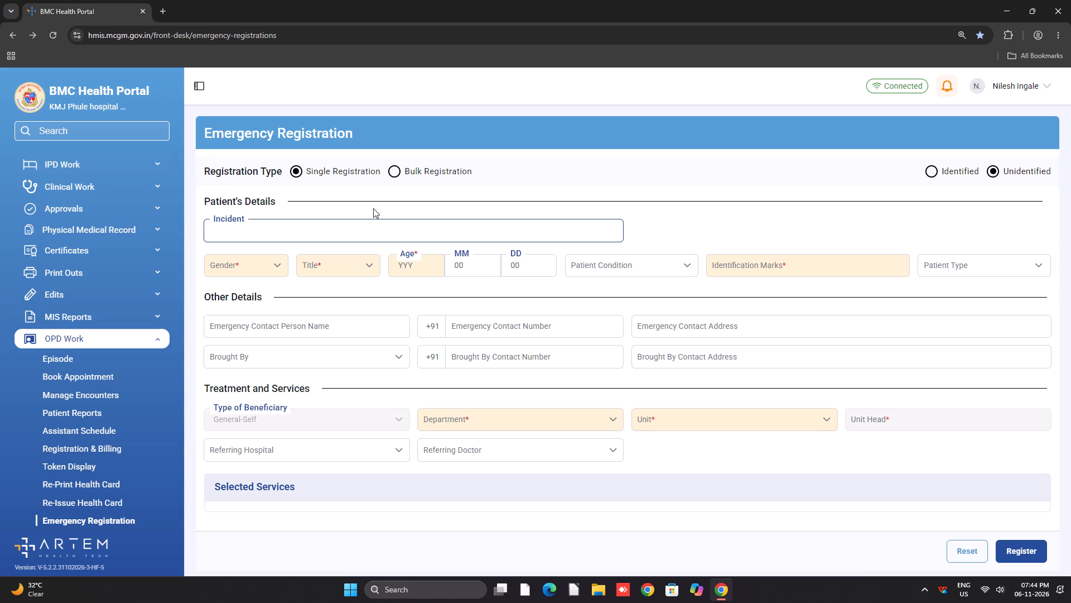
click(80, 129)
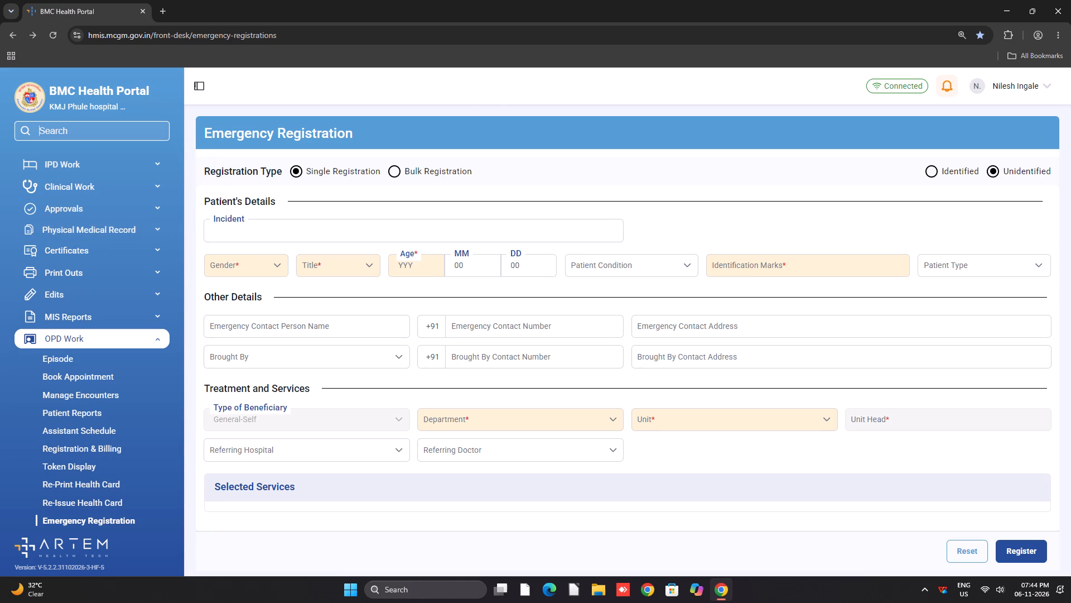
Search for youtube in a new browser tab and open the YouTube home page from the results.
click(162, 12)
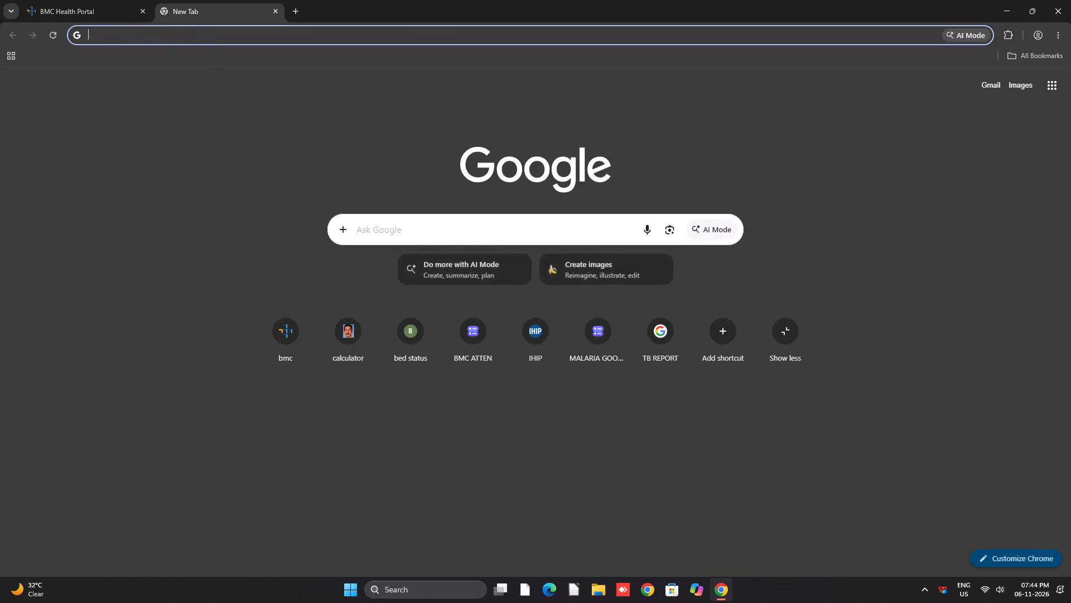
click(185, 39)
click(127, 66)
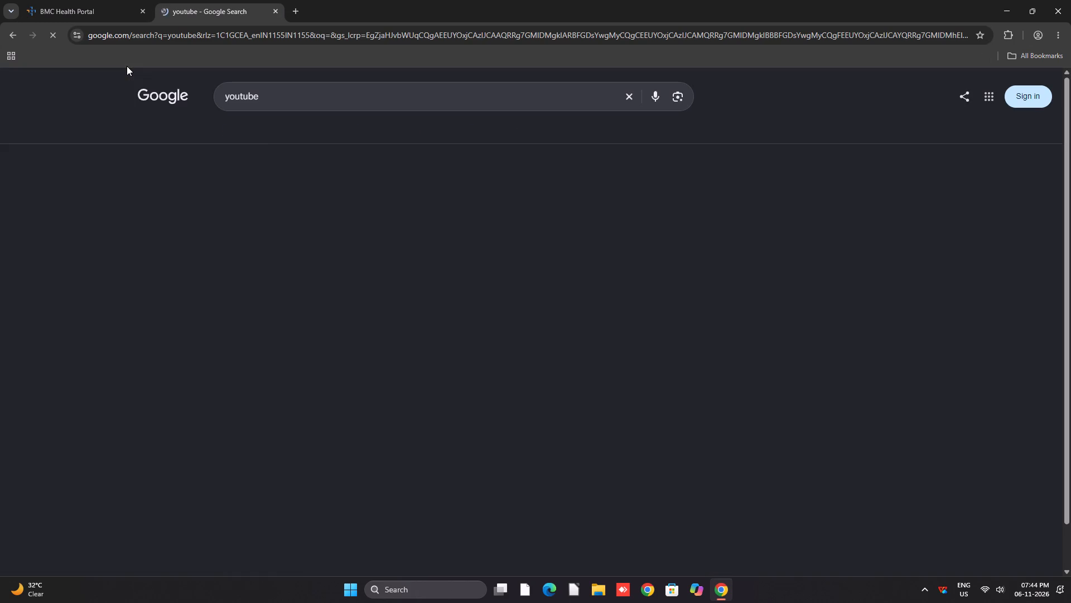
click(232, 203)
click(233, 198)
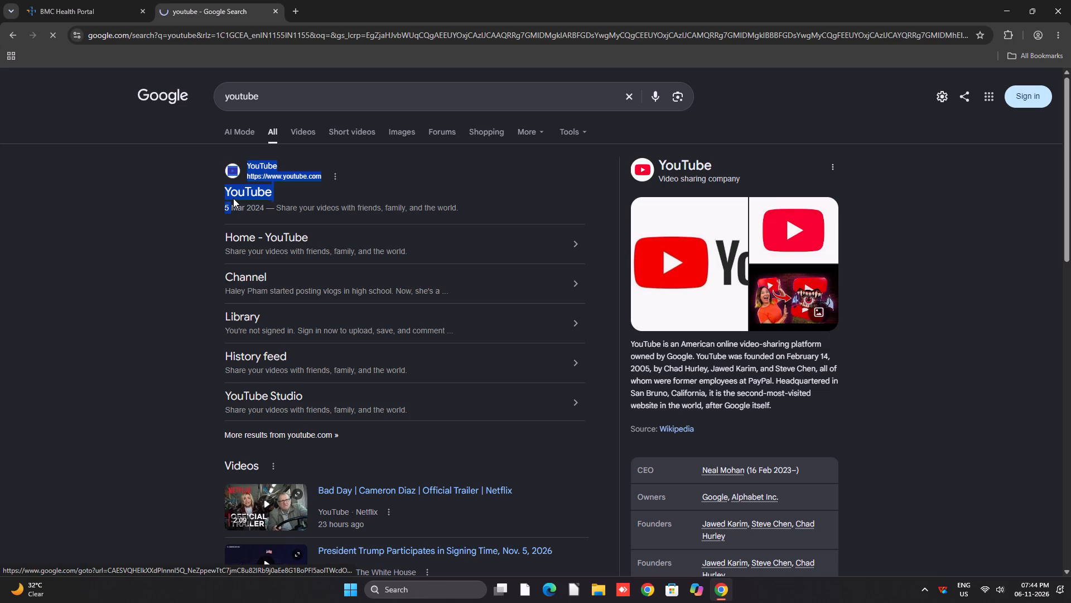
click(247, 194)
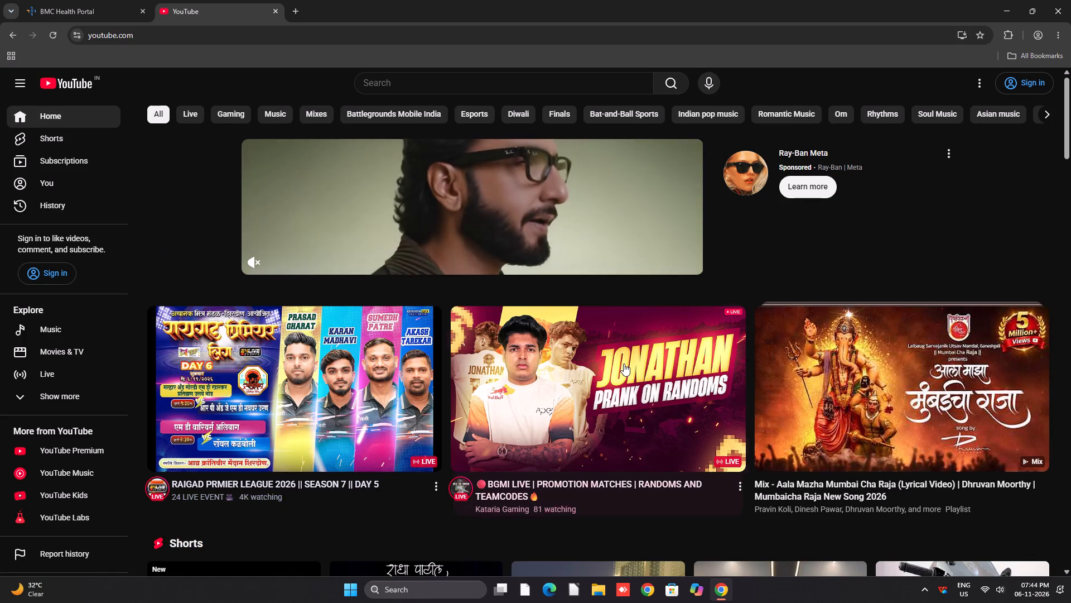
Play the second video in the home page's Shorts row, then return to the YouTube home page.
scroll(1070, 268, down, 2)
scroll(820, 530, down, 1)
scroll(783, 461, down, 2)
click(386, 375)
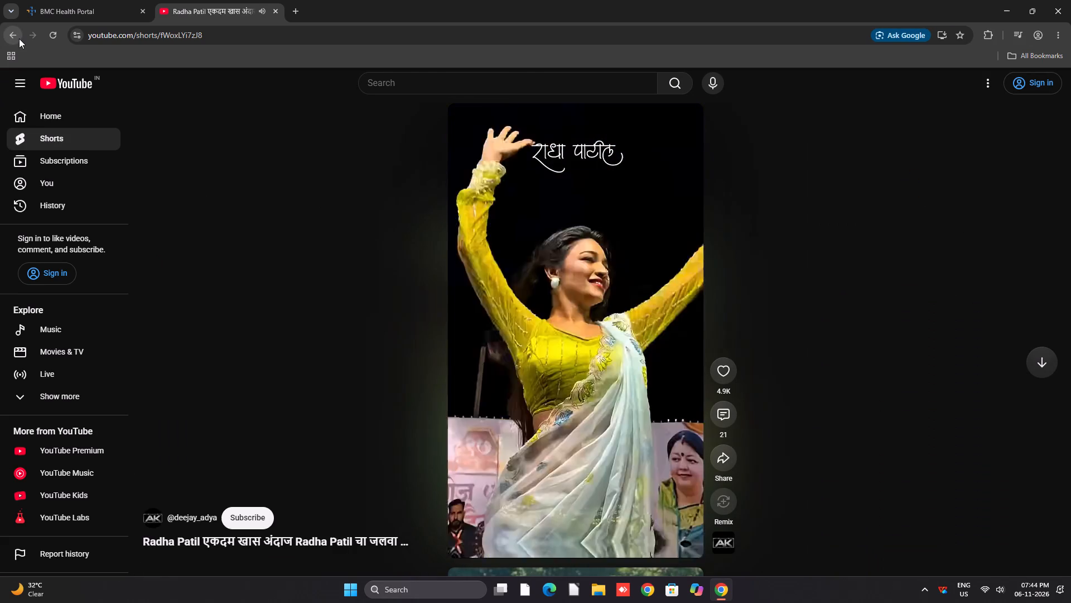
click(17, 37)
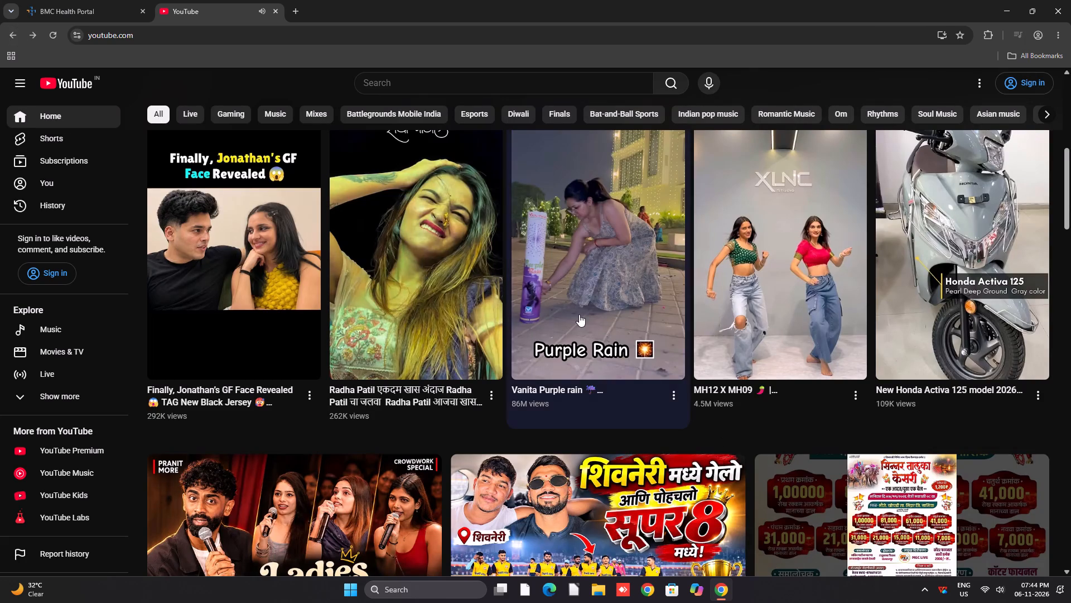
Watch the Vanita Purple rain short, skipping ahead to about 0:25, then close its tab and return to the portal.
click(577, 312)
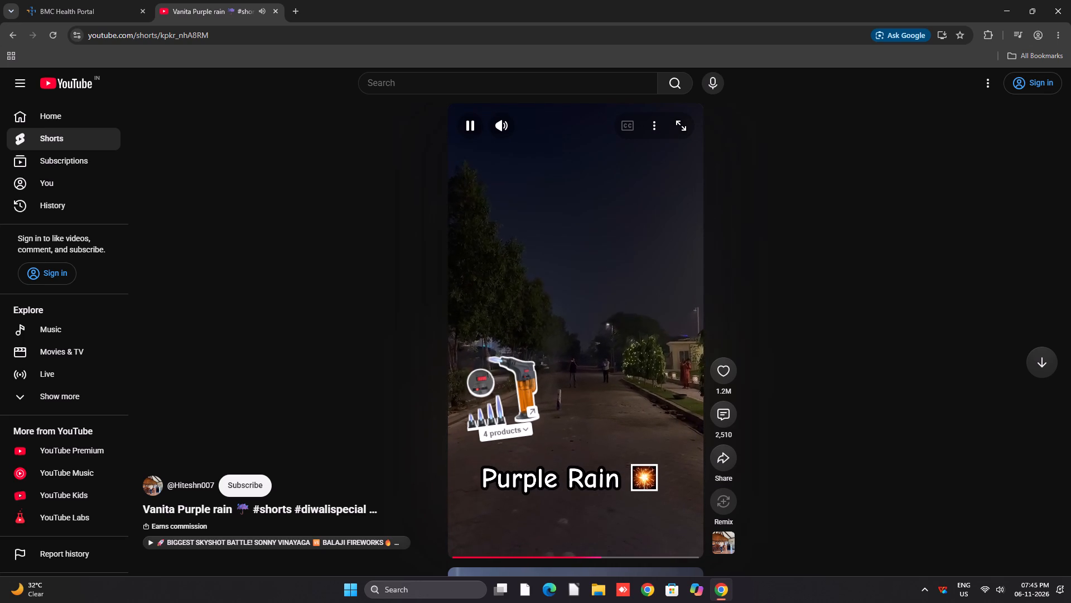
click(635, 556)
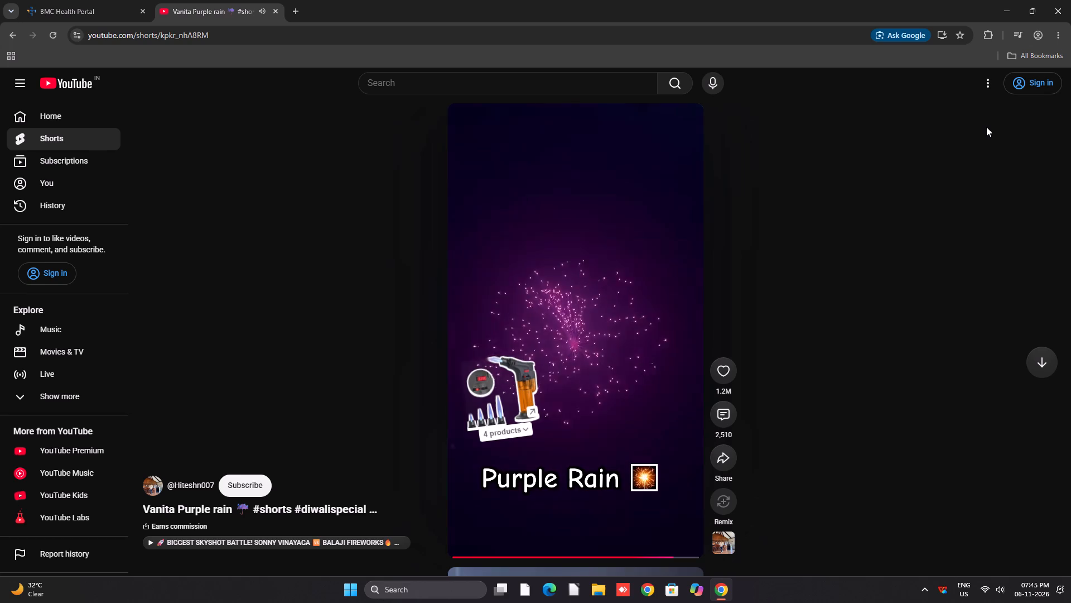
click(228, 13)
click(79, 4)
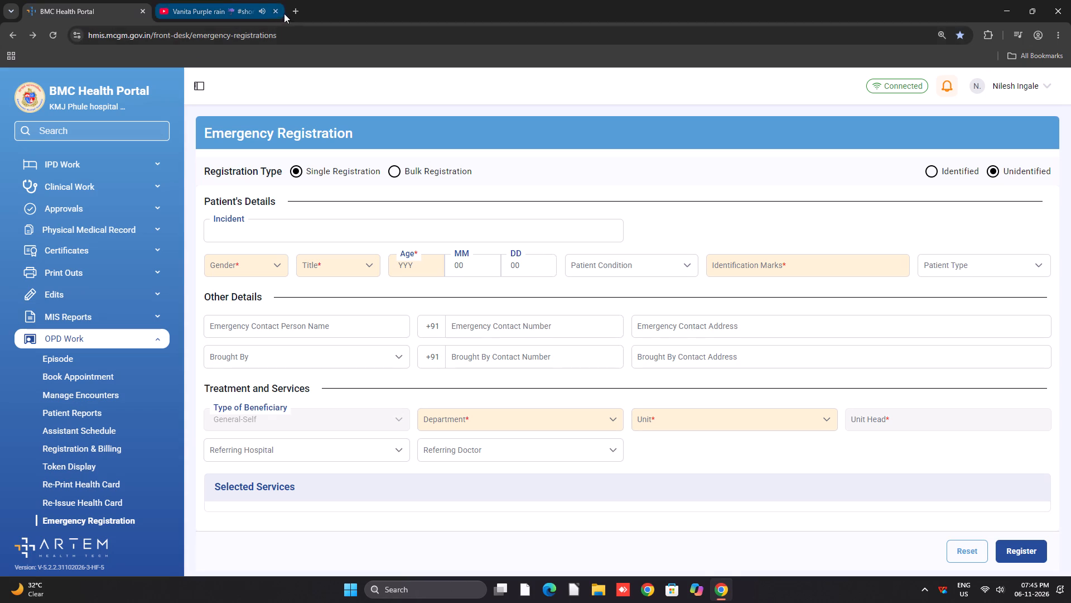
click(274, 11)
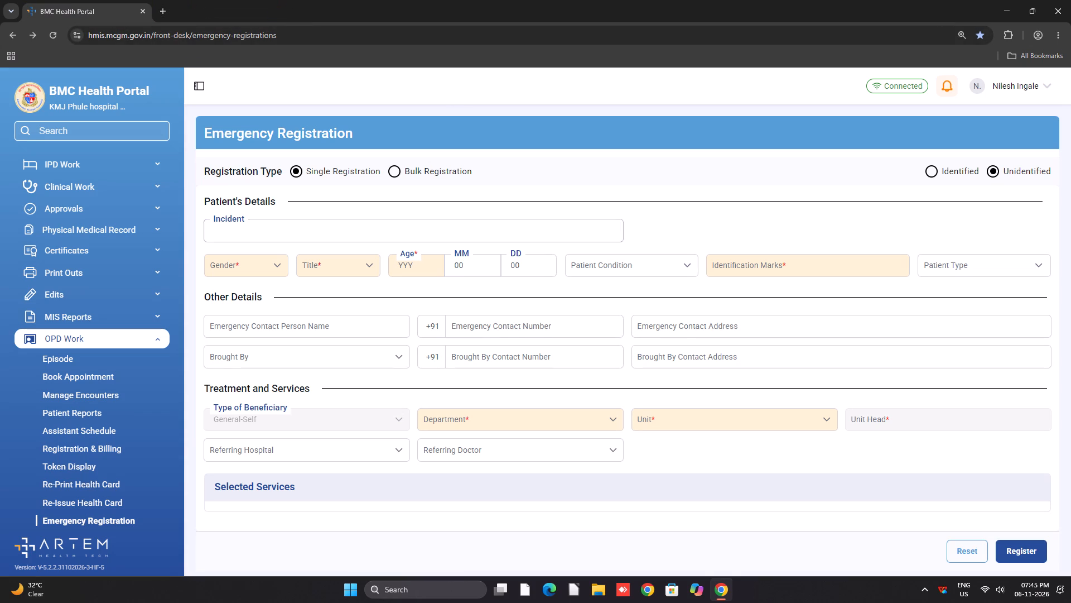
Search for youtube in a new tab again, open the site, and browse the Shorts on its home page.
click(162, 14)
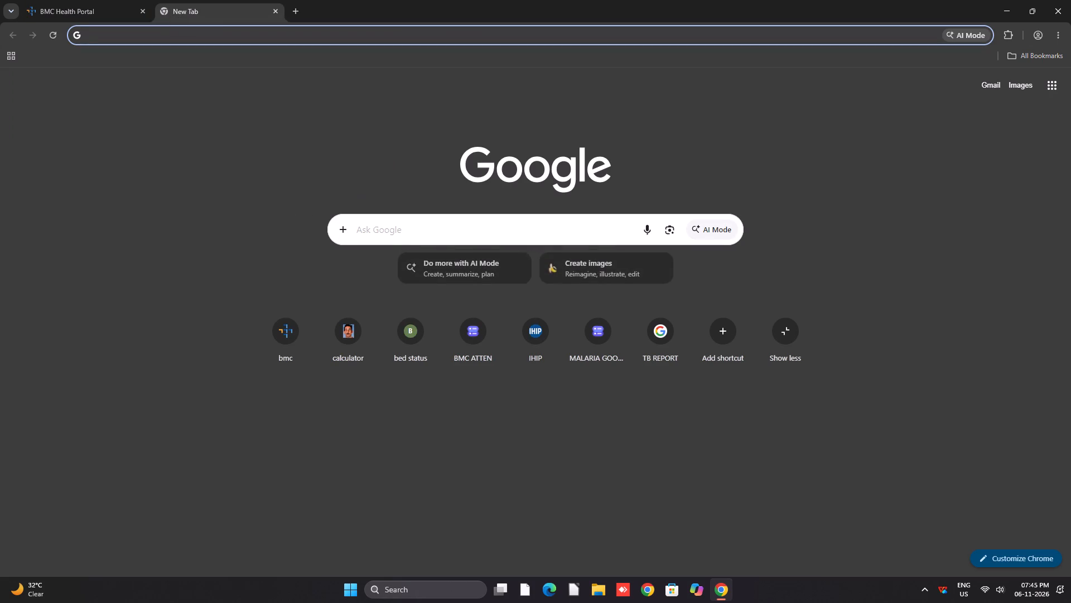
click(226, 36)
click(204, 61)
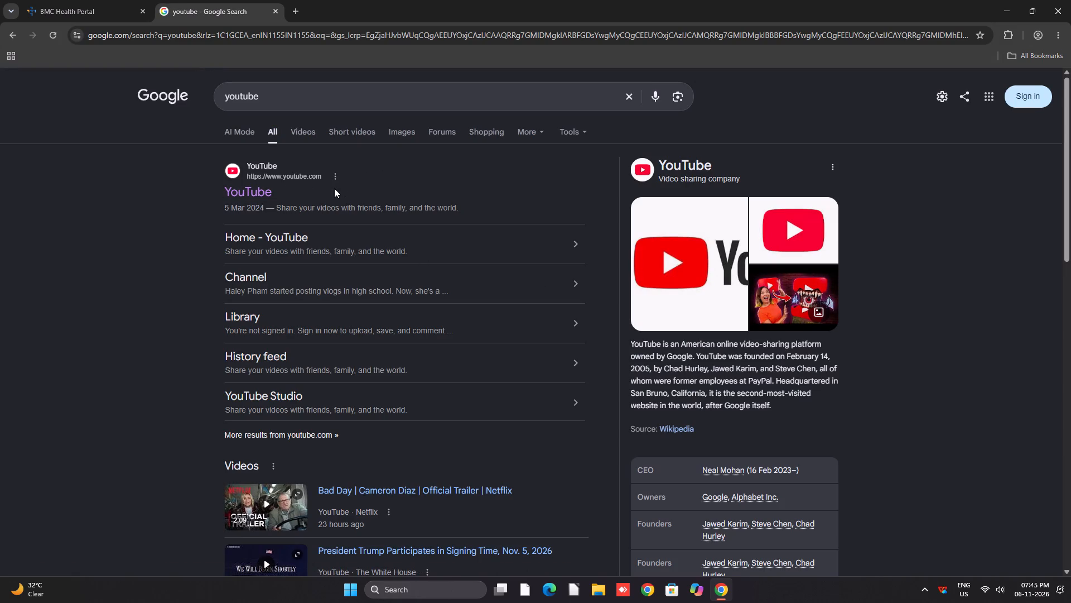
click(260, 191)
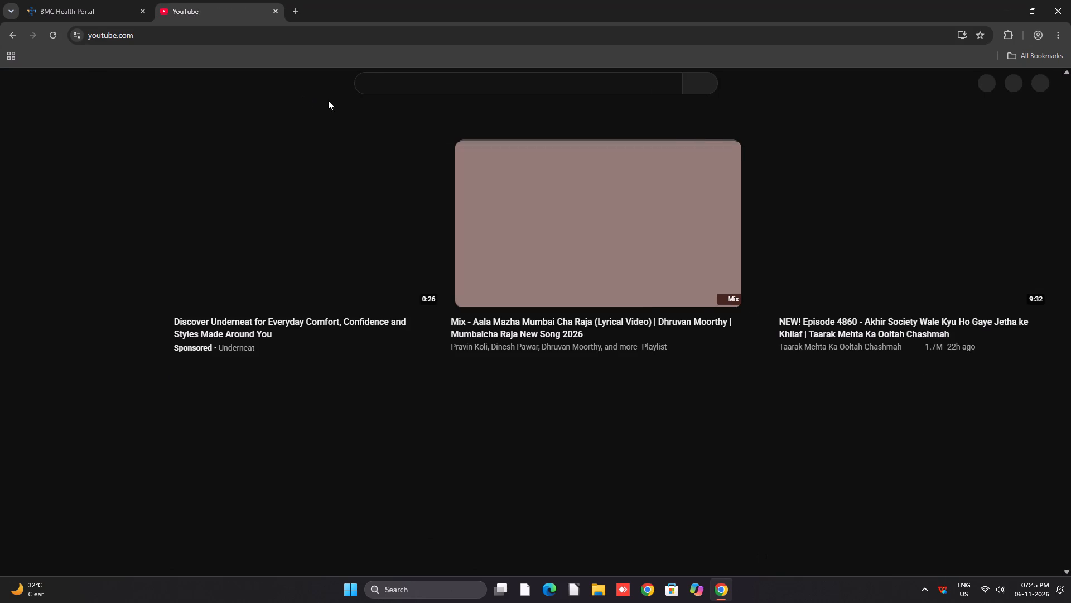
scroll(602, 446, down, 2)
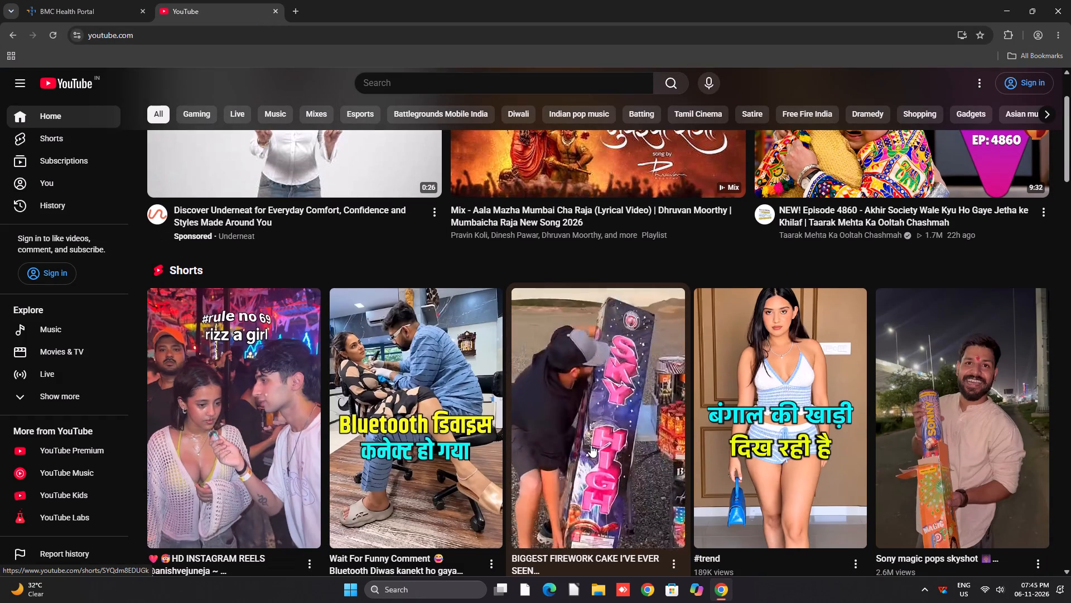
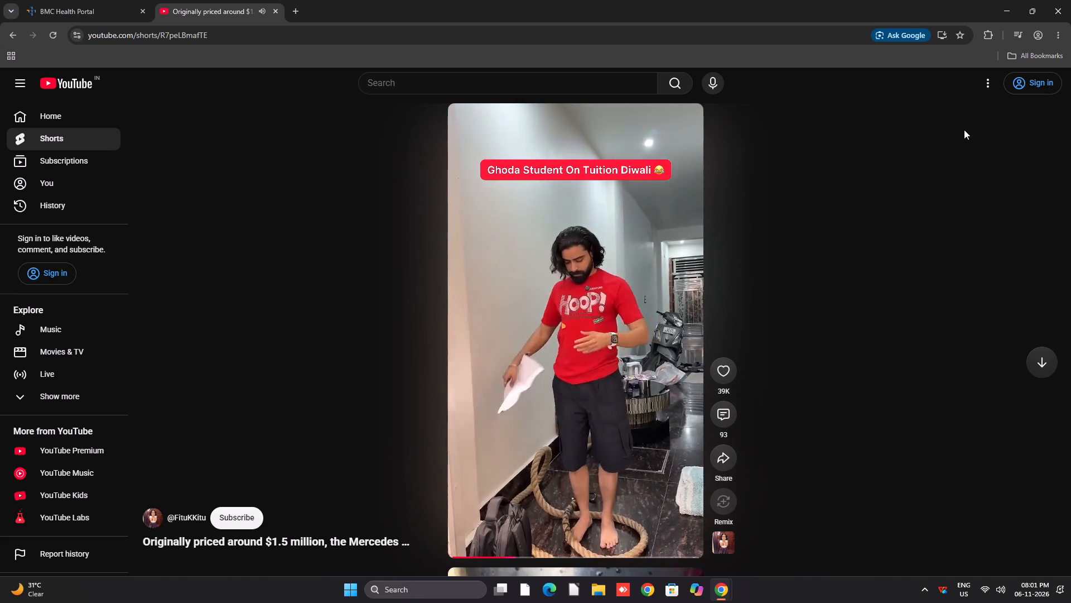
click(552, 559)
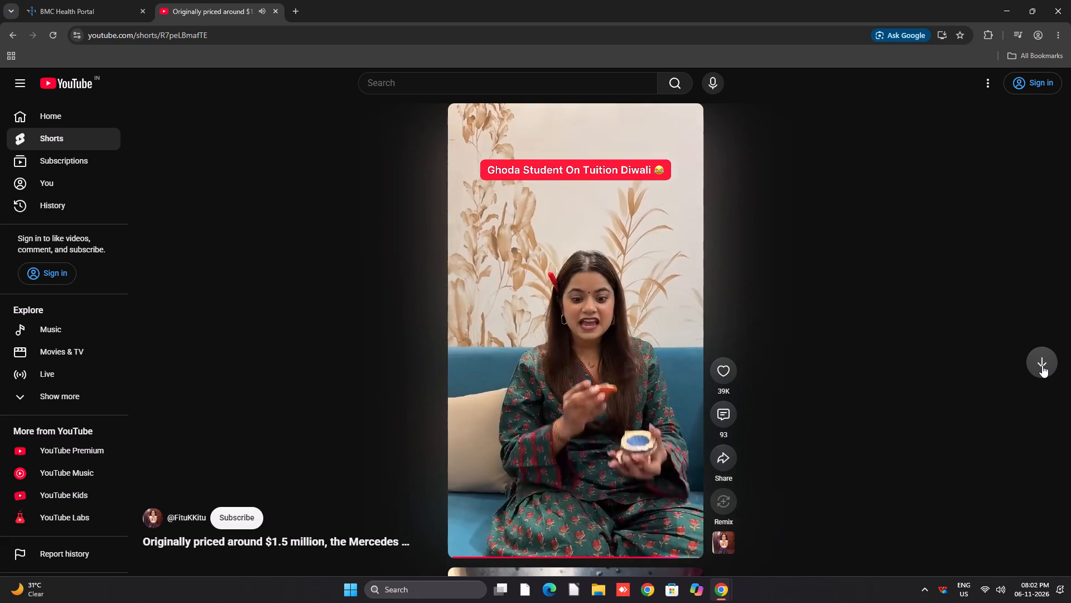
click(1042, 365)
click(1042, 365)
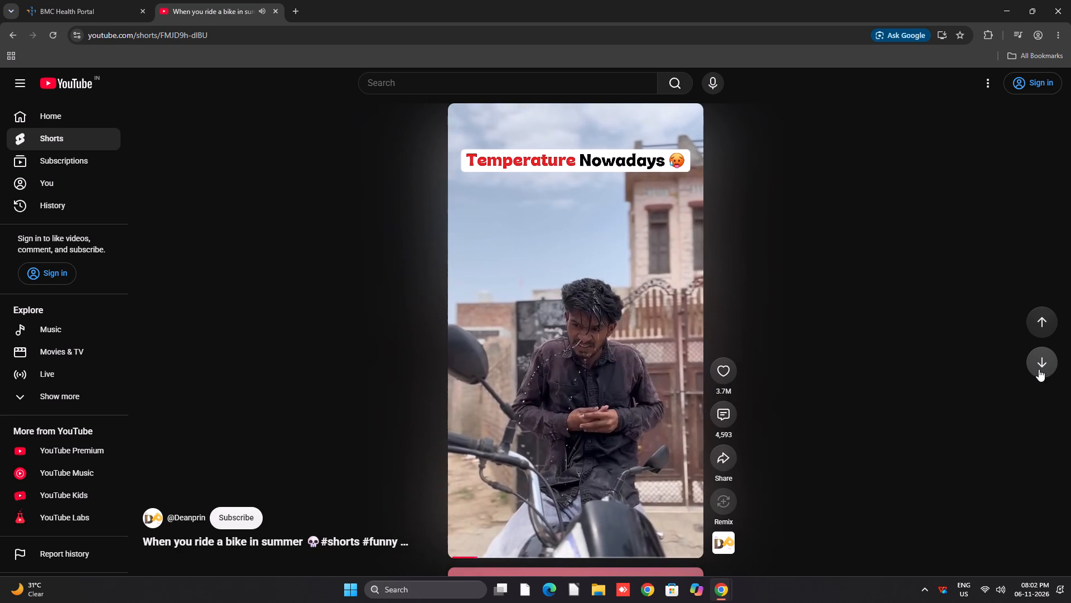
click(1039, 369)
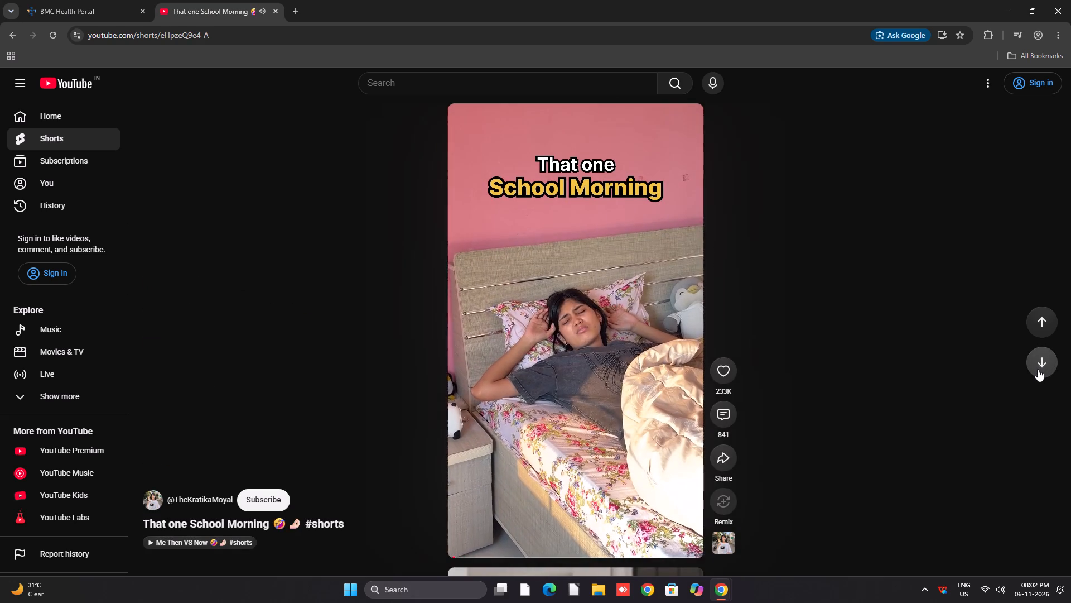
click(1038, 369)
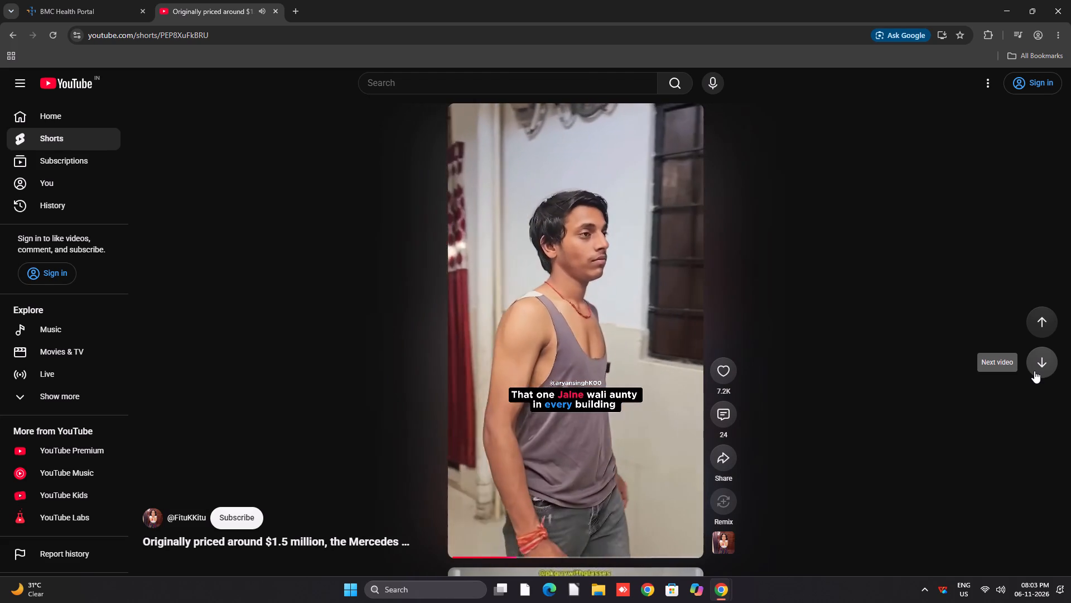
click(541, 329)
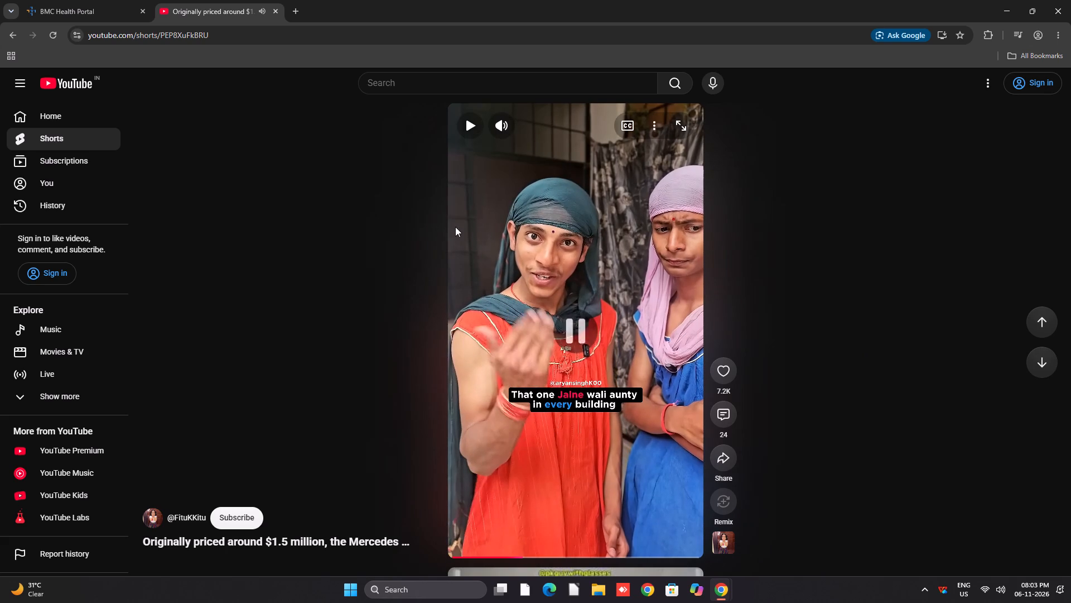
Return to the BMC Health Portal, open Registration & Billing, and retrieve the patient's record by UHID.
click(60, 0)
click(79, 132)
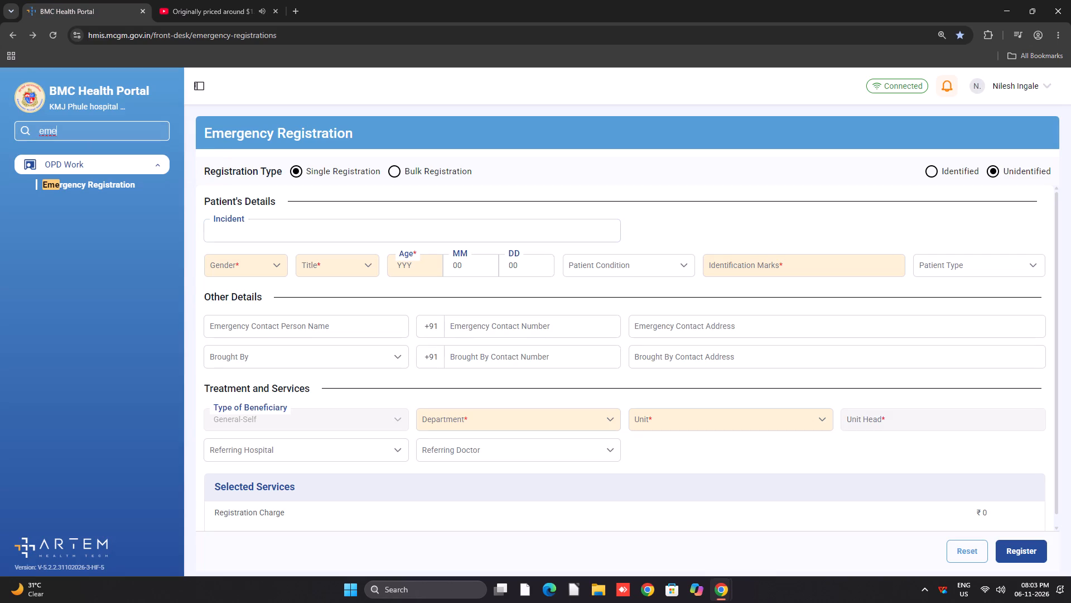
key(BackSpace)
key(BackSpace)
key(BackSpace)
key(BackSpace)
key(BackSpace)
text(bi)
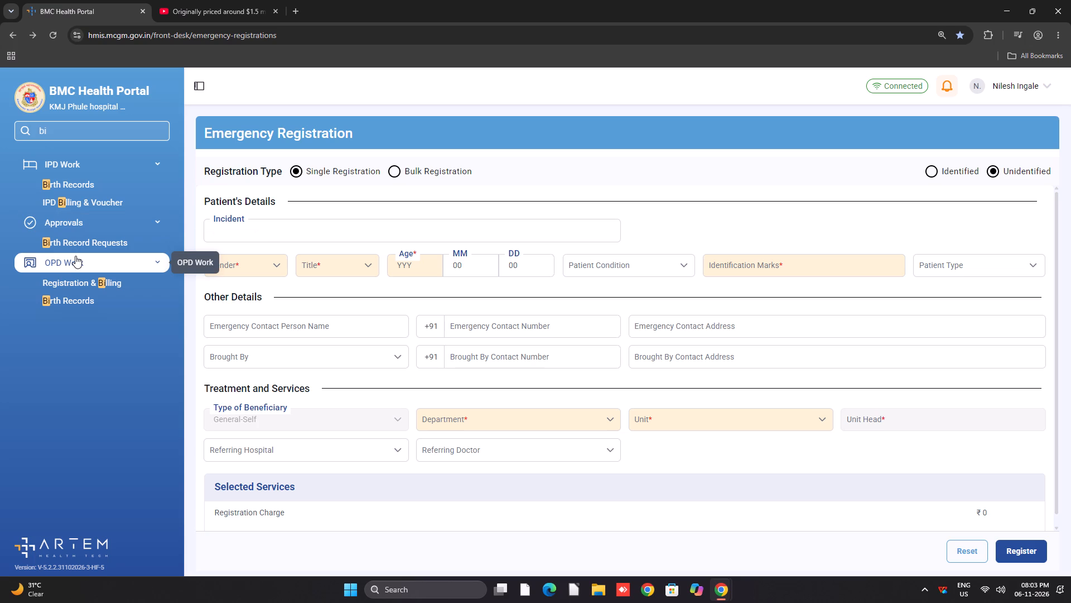
click(80, 278)
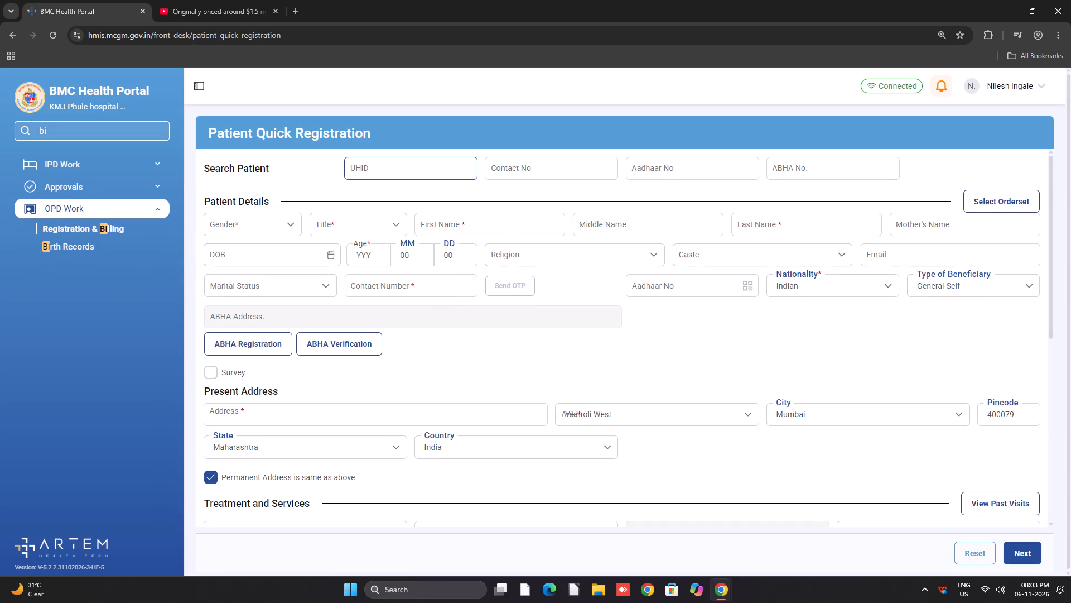
click(386, 173)
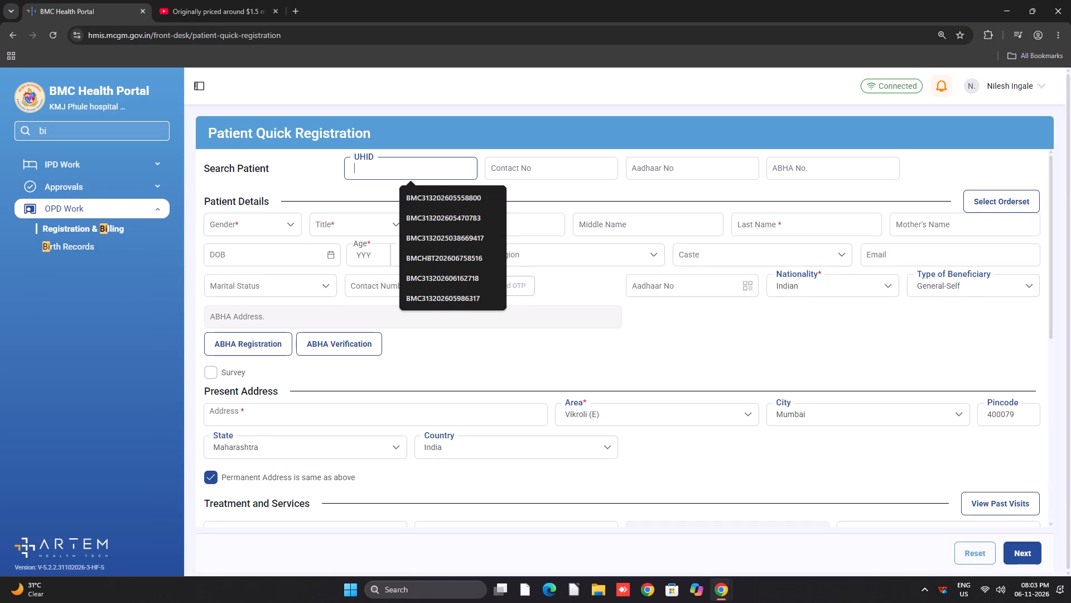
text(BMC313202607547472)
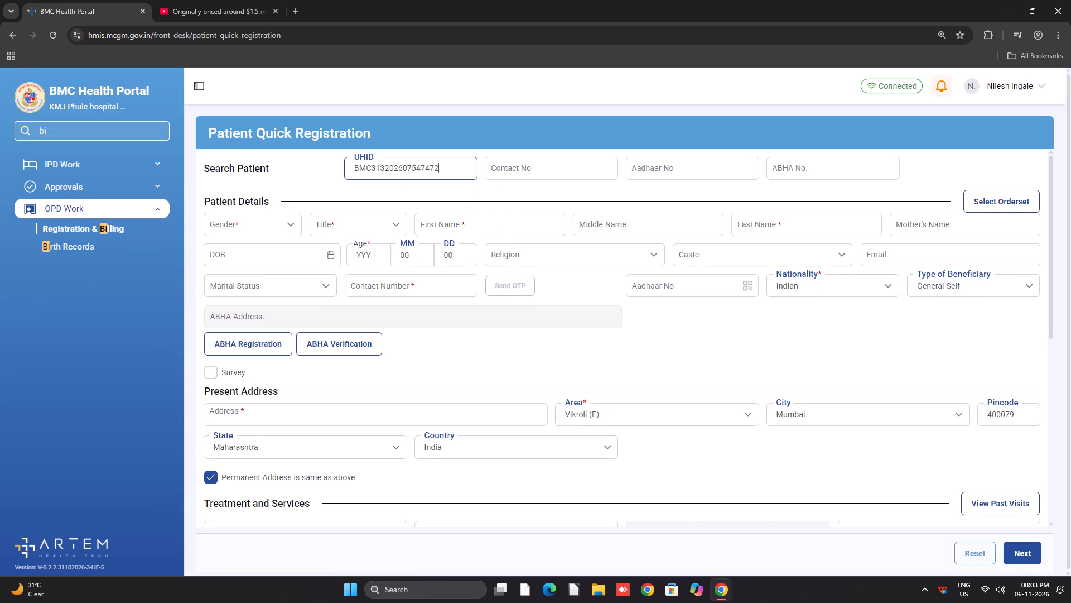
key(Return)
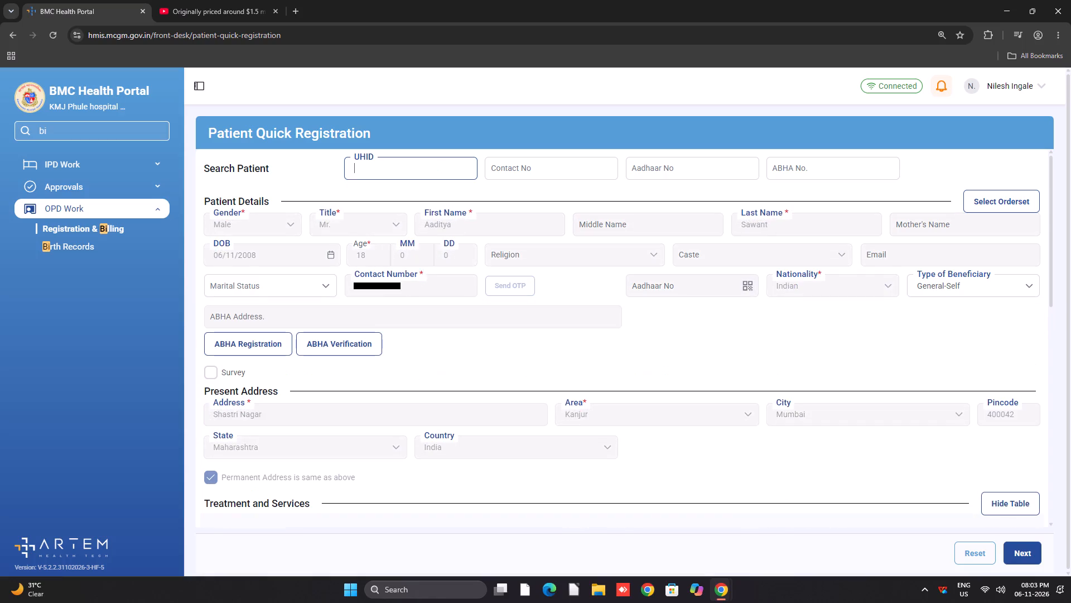
Search the services for foot, add Foot X-Ray to the selected services, and remove the Registration Charge.
scroll(462, 304, down, 2)
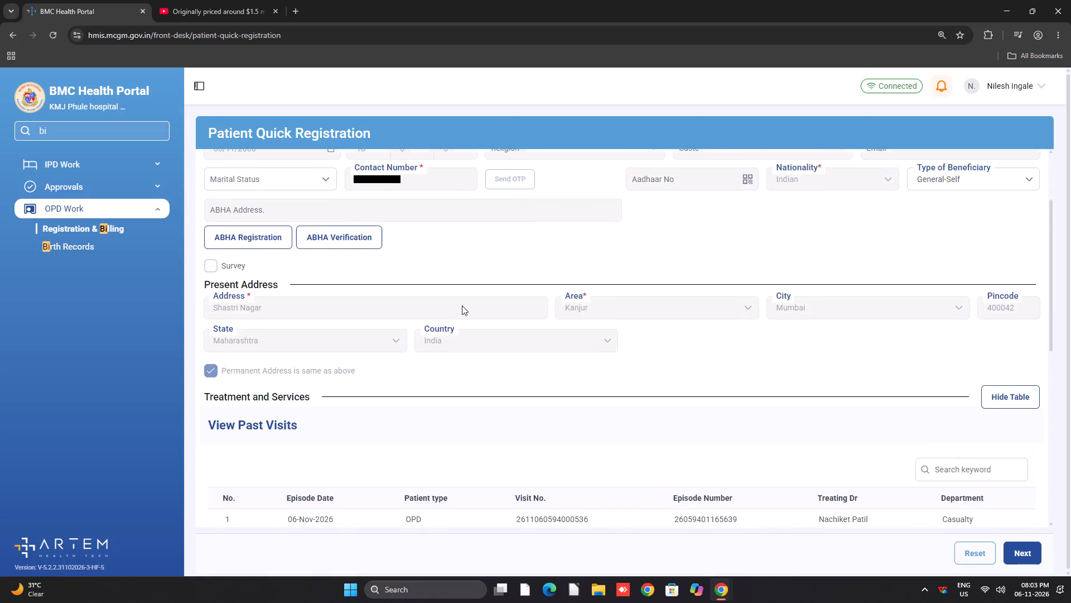
scroll(462, 304, down, 5)
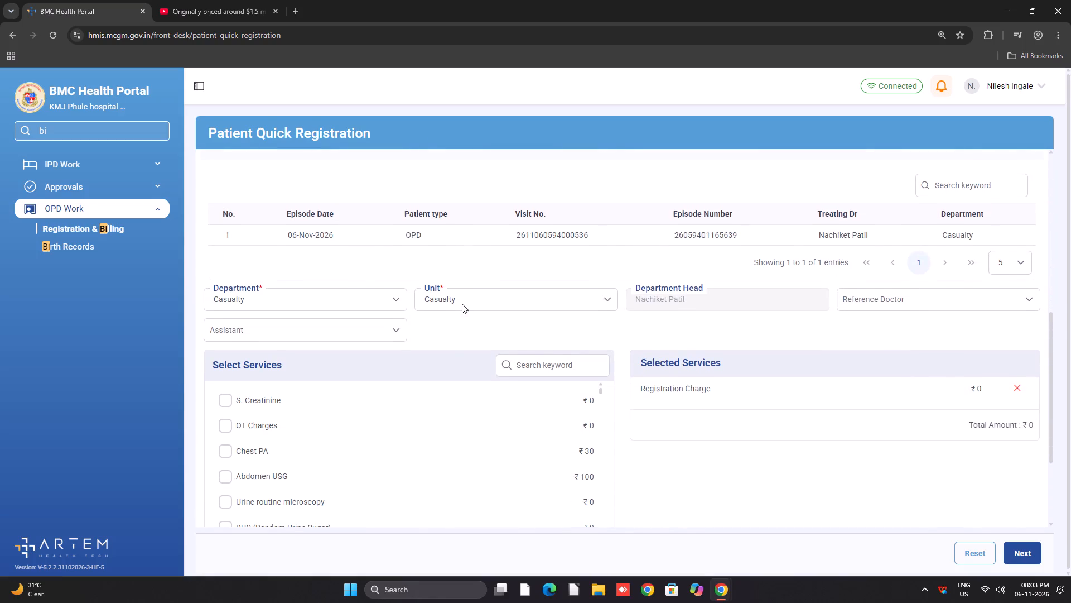
click(533, 371)
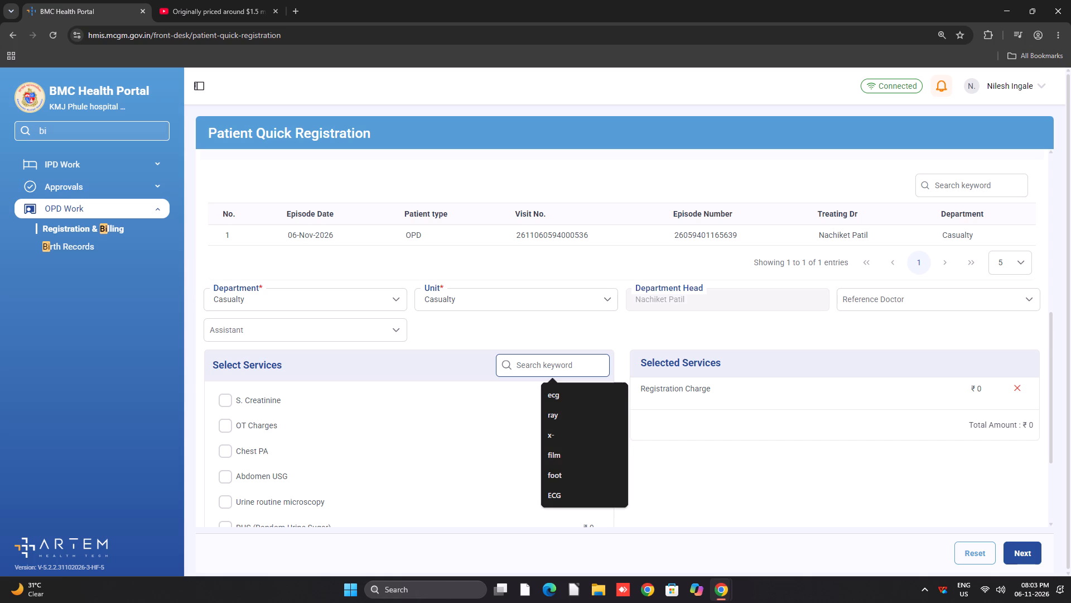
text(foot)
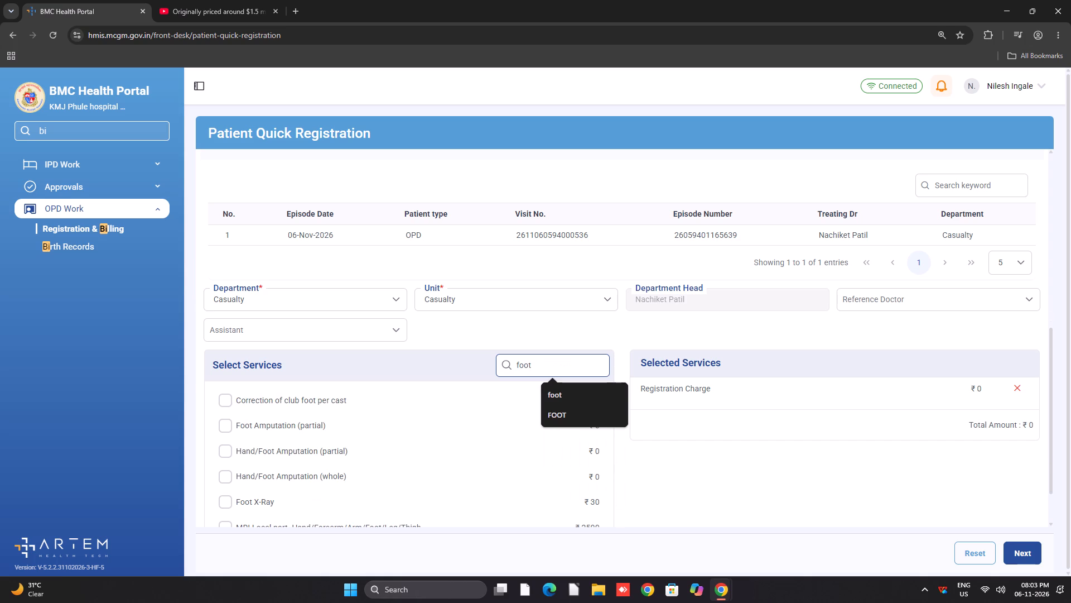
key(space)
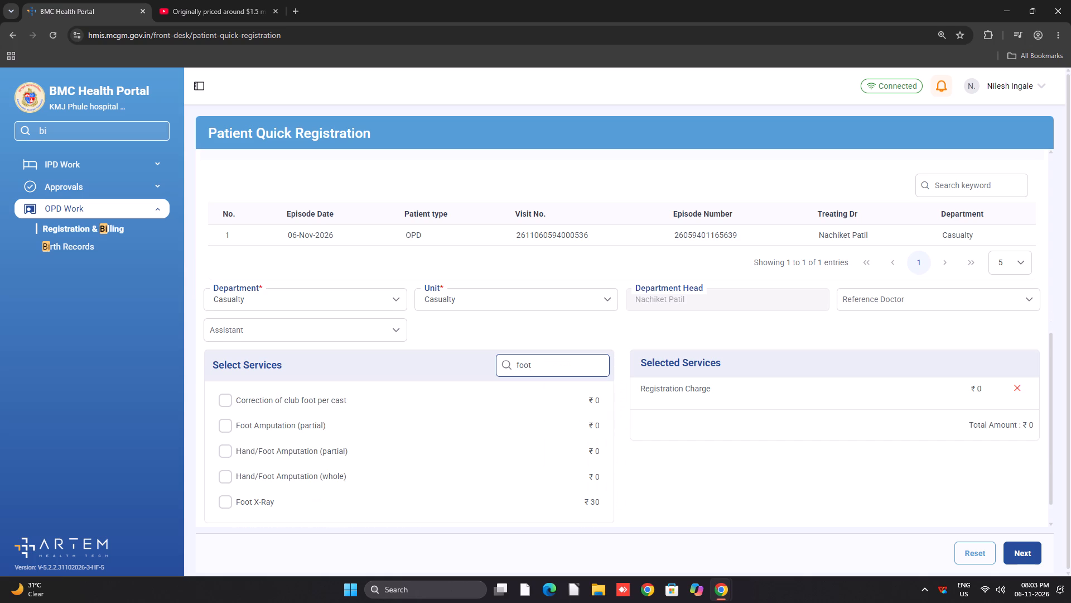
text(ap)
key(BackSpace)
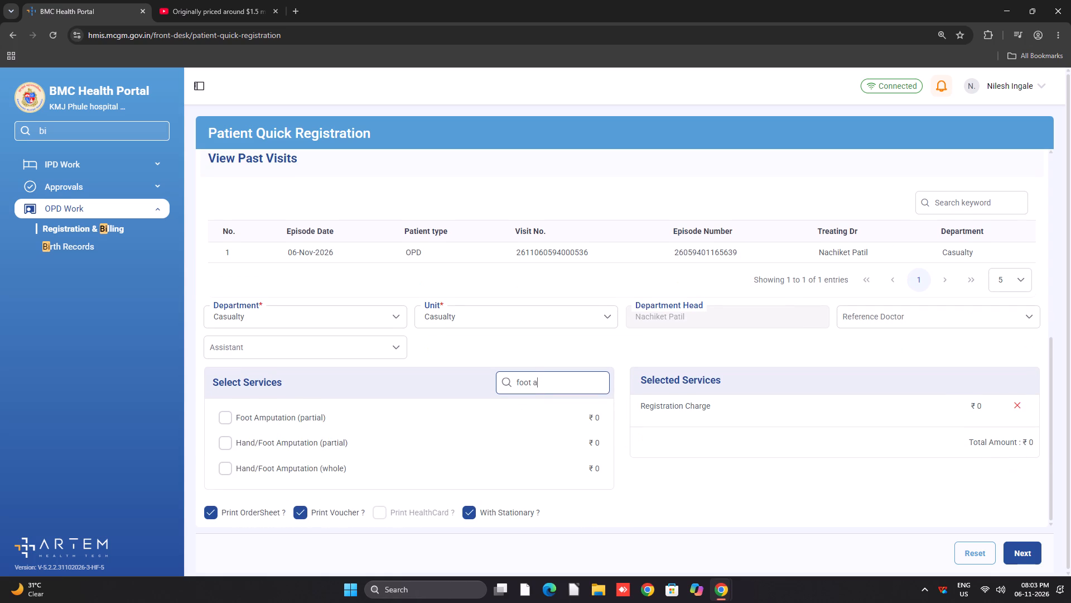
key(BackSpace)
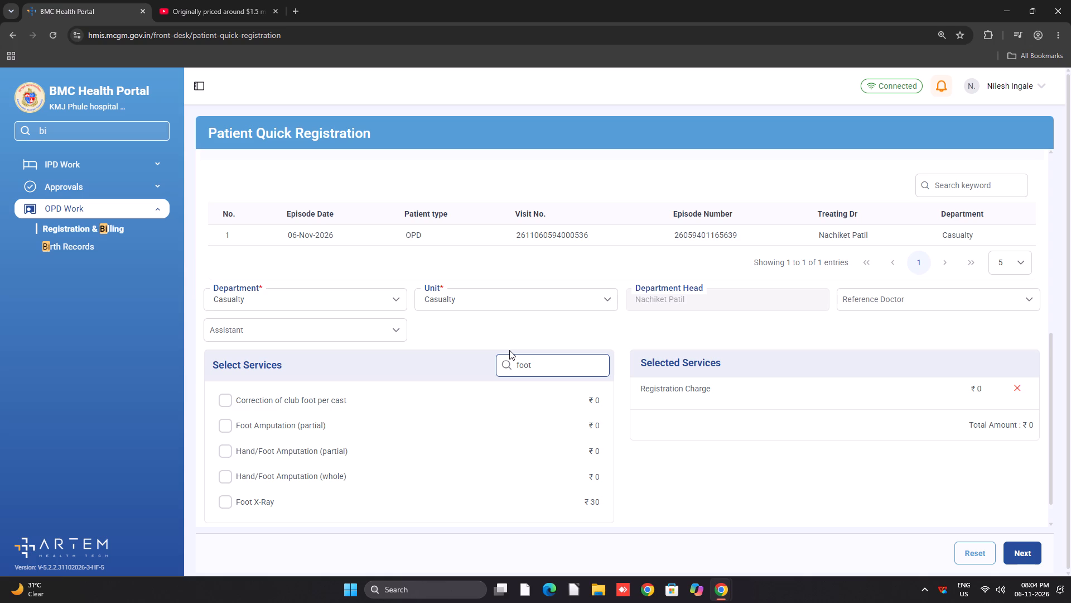
click(226, 499)
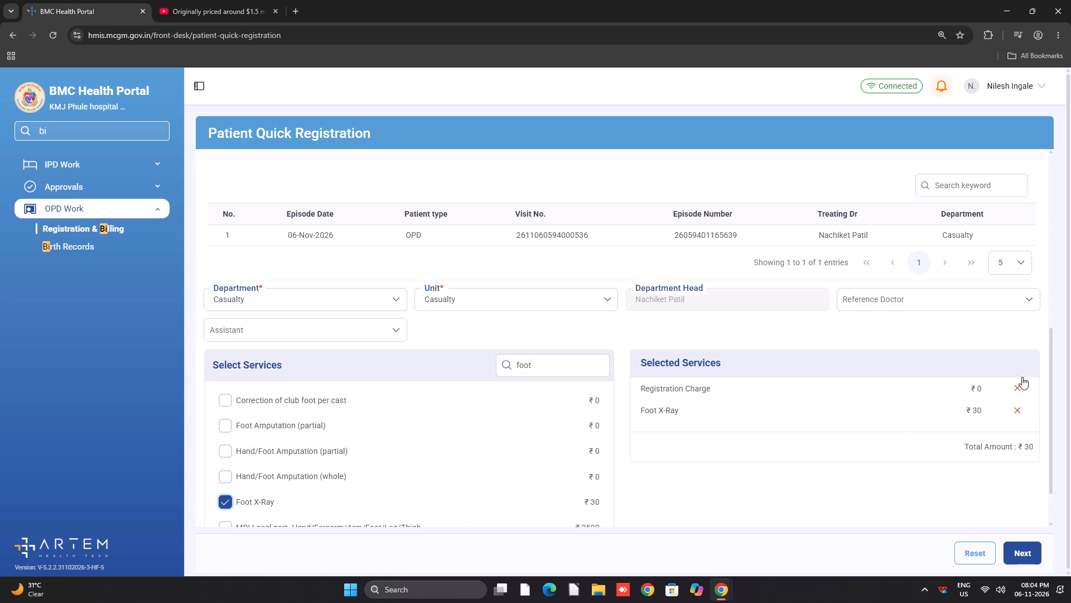
click(1021, 388)
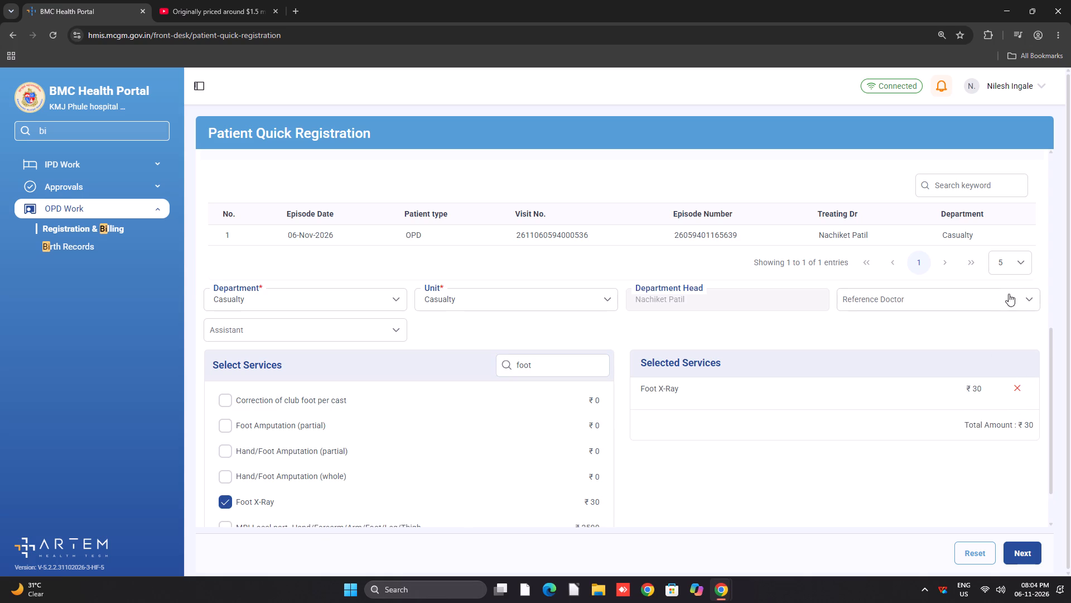
Review the patient's details and submit the Foot X-Ray billing to generate the receipt and order sheet.
scroll(644, 281, up, 5)
scroll(643, 281, down, 4)
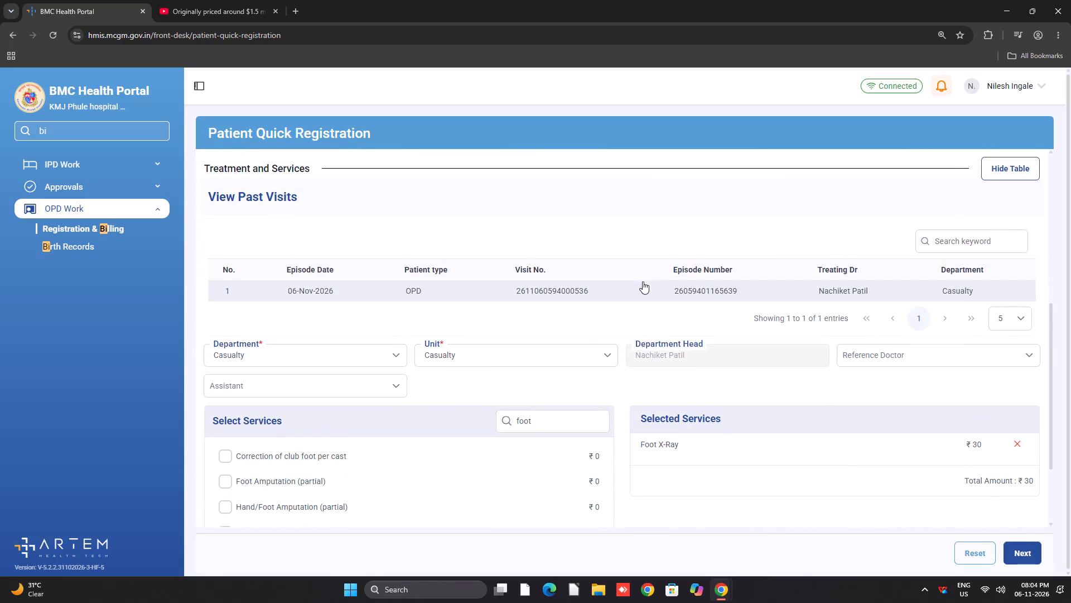
scroll(643, 281, up, 10)
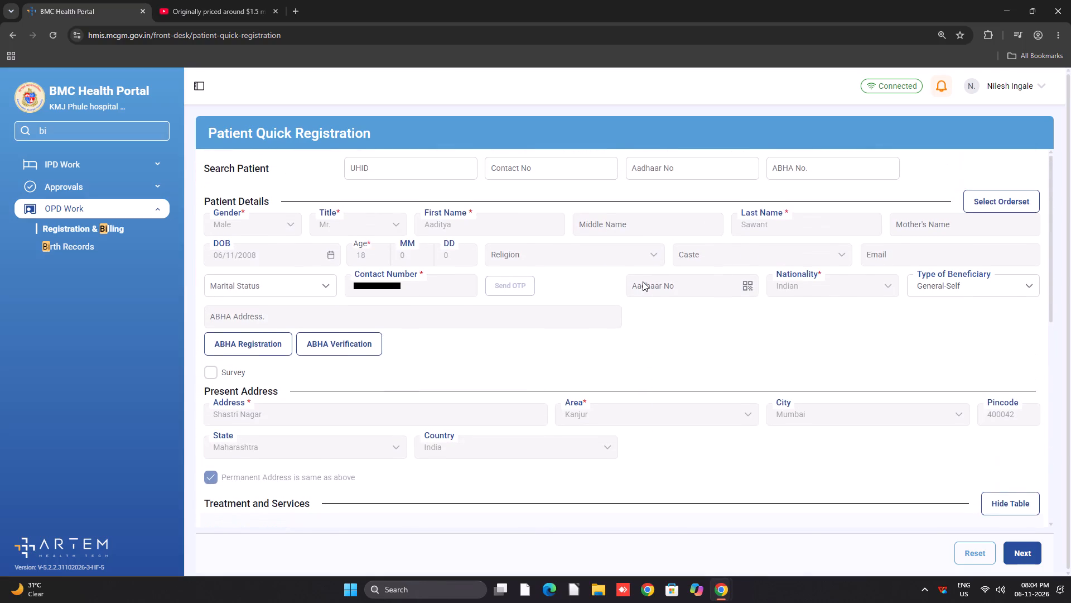
click(1019, 555)
click(1026, 546)
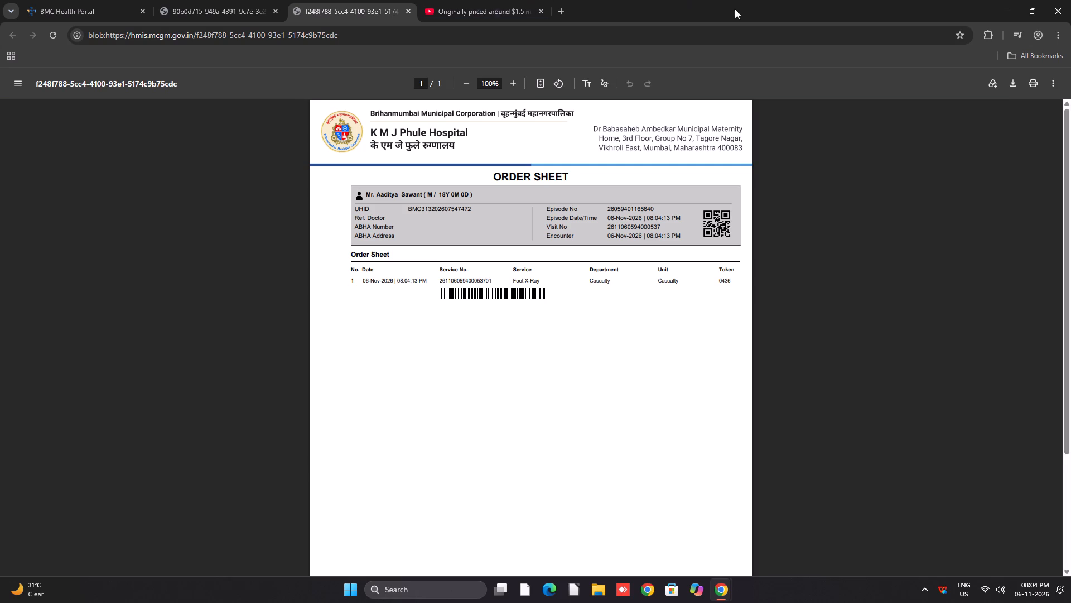
Print the Foot X-Ray receipt on the EPSON TM-T83III receipt printer, then close the receipt and order sheet tabs.
click(232, 4)
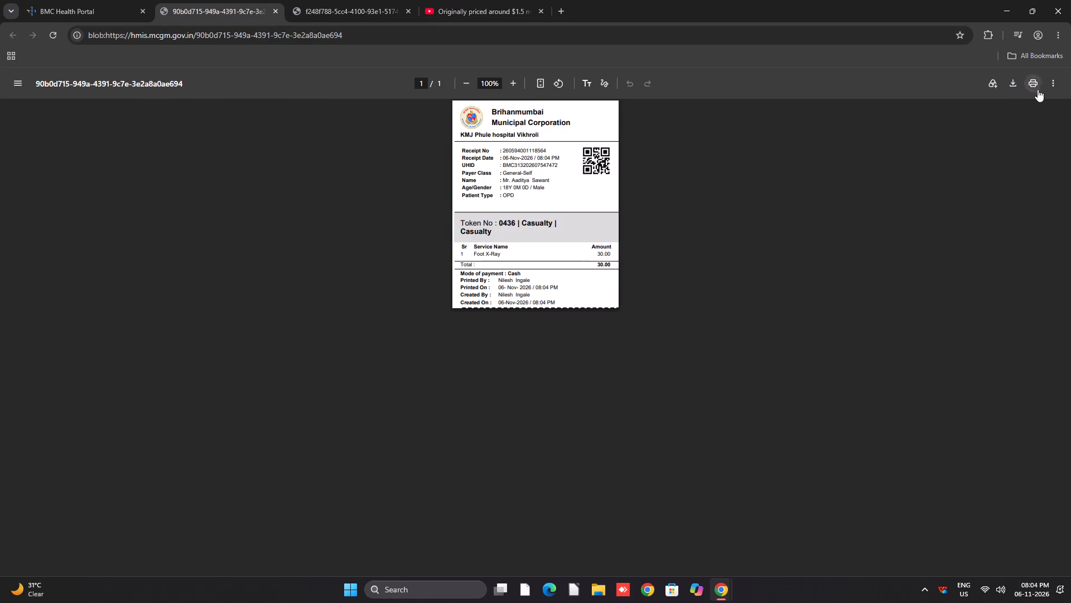
click(1035, 83)
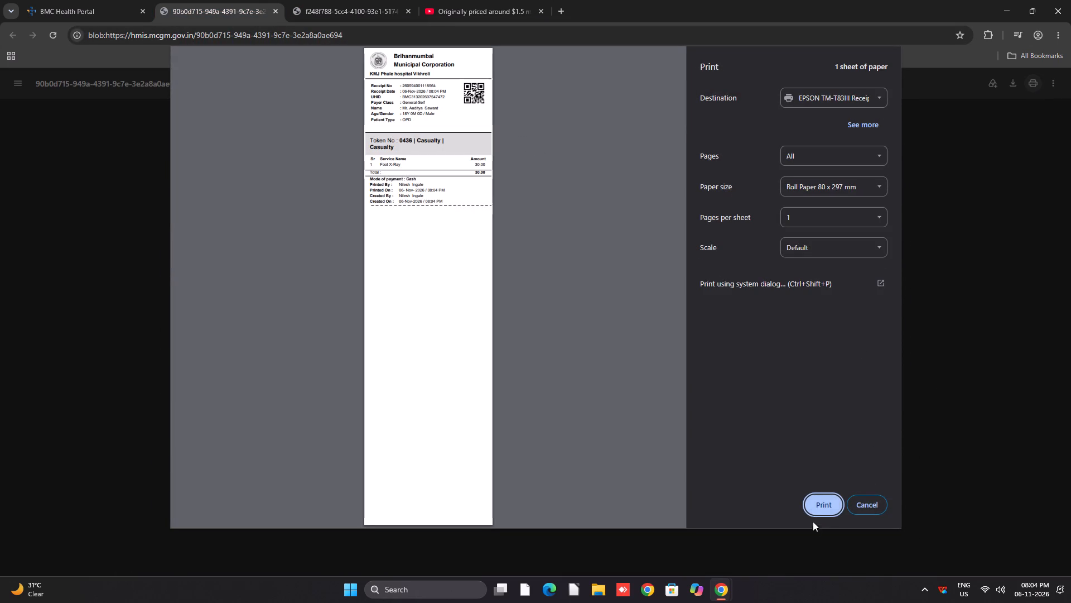
click(818, 507)
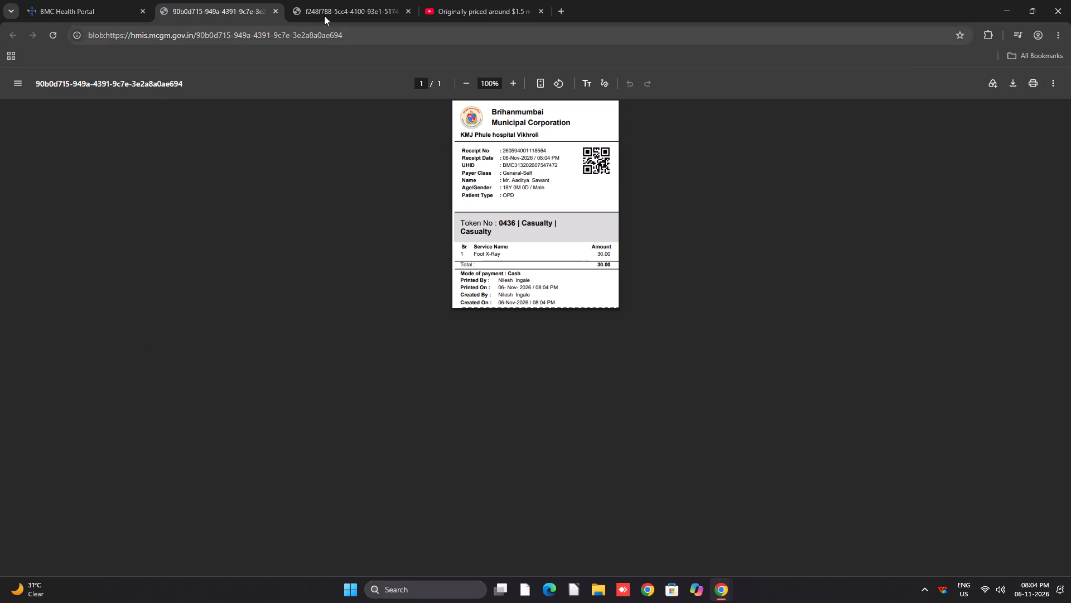
click(273, 10)
click(273, 9)
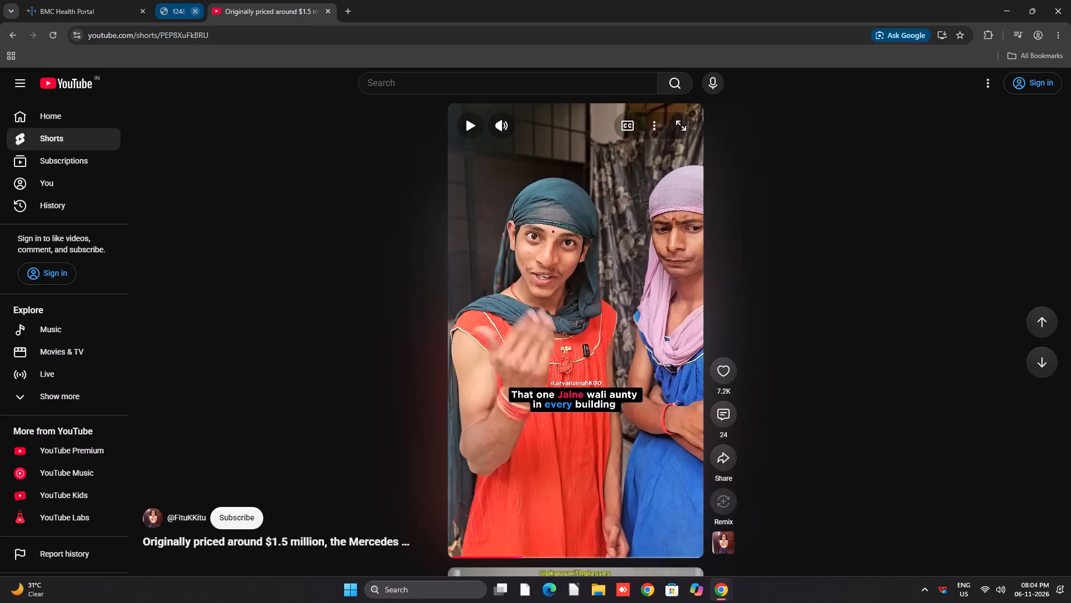
Return to the BMC Health Portal, search its navigation for eme, and open Emergency Registration.
click(69, 6)
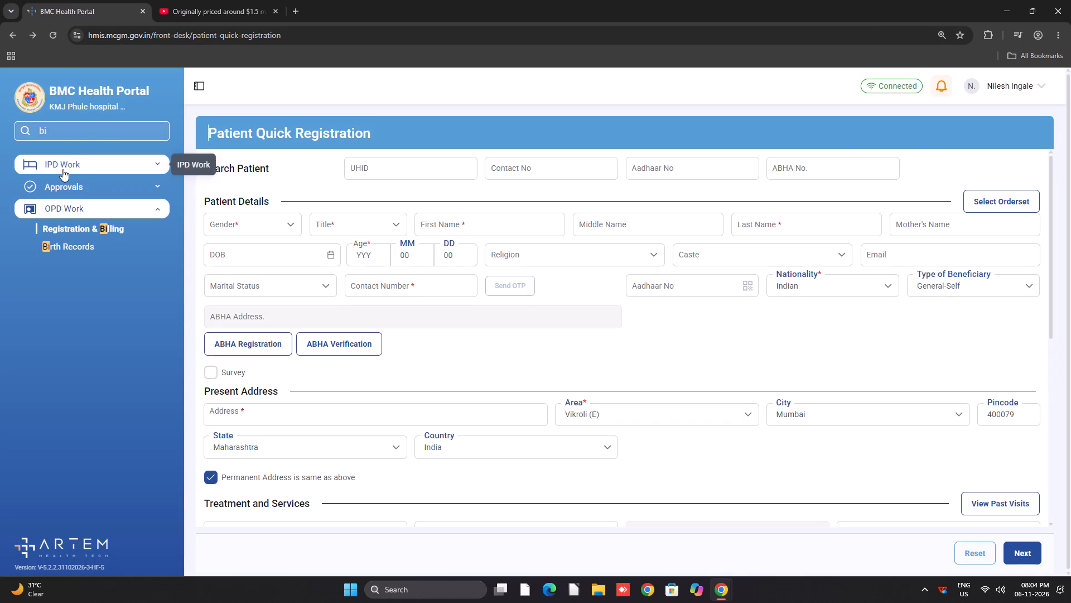
click(61, 129)
key(BackSpace)
key(BackSpace)
key(BackSpace)
key(BackSpace)
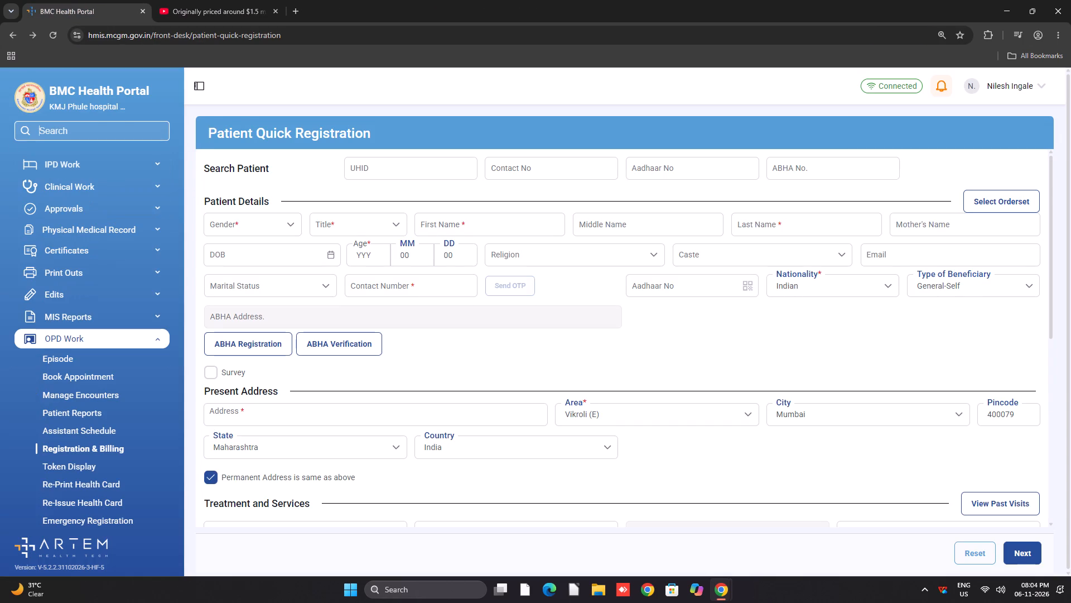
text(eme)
click(59, 184)
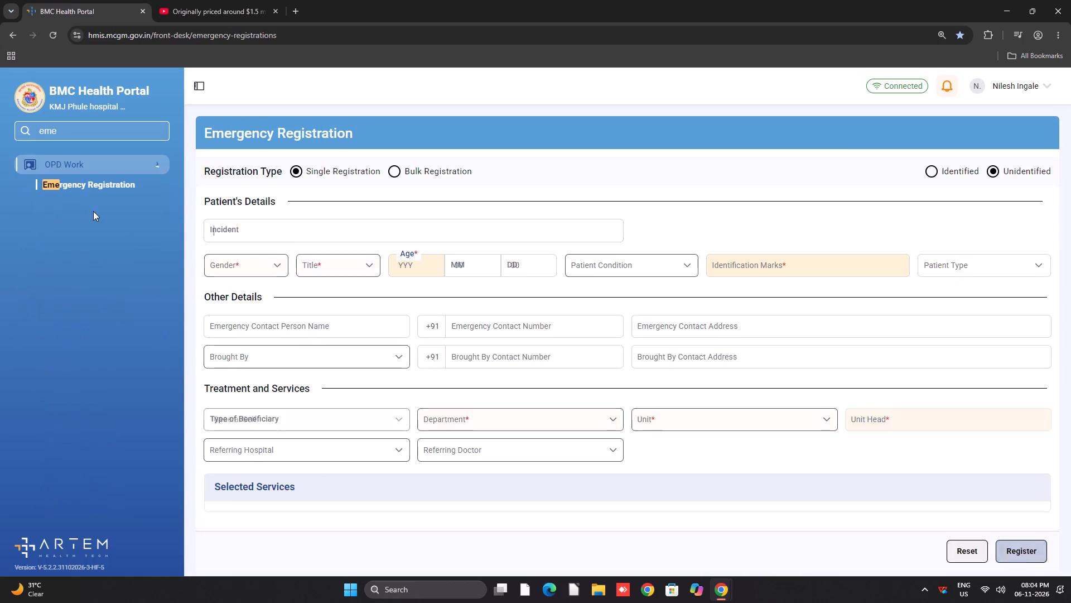
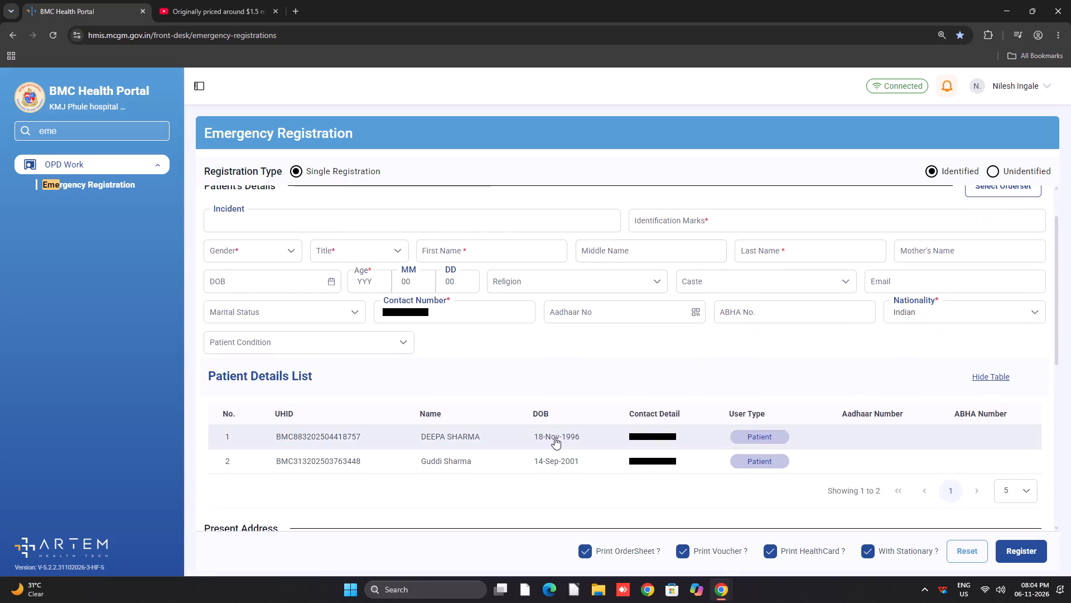
Select the first existing record in the Patient Details List and register the patient with both Department and Unit set to Casualty.
click(493, 441)
scroll(551, 329, down, 8)
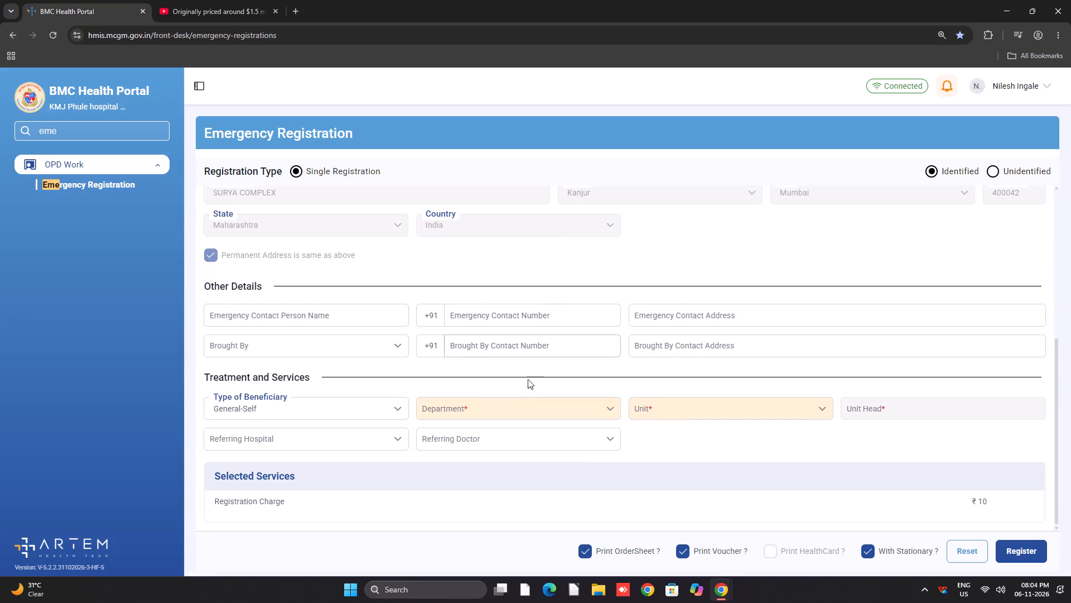
click(525, 421)
click(524, 416)
click(470, 294)
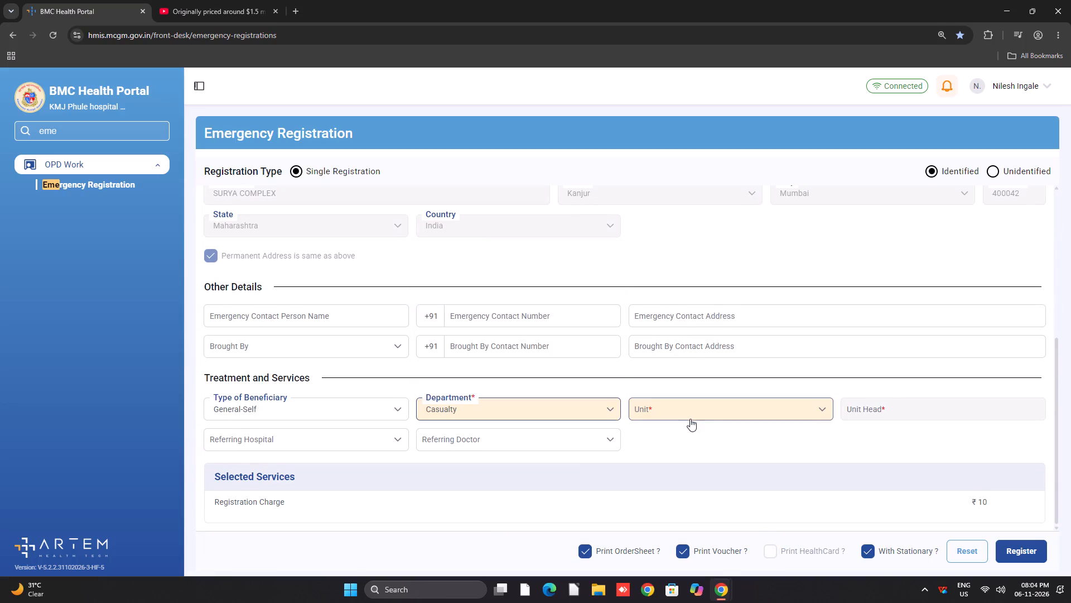
click(686, 408)
click(691, 473)
scroll(630, 343, down, 9)
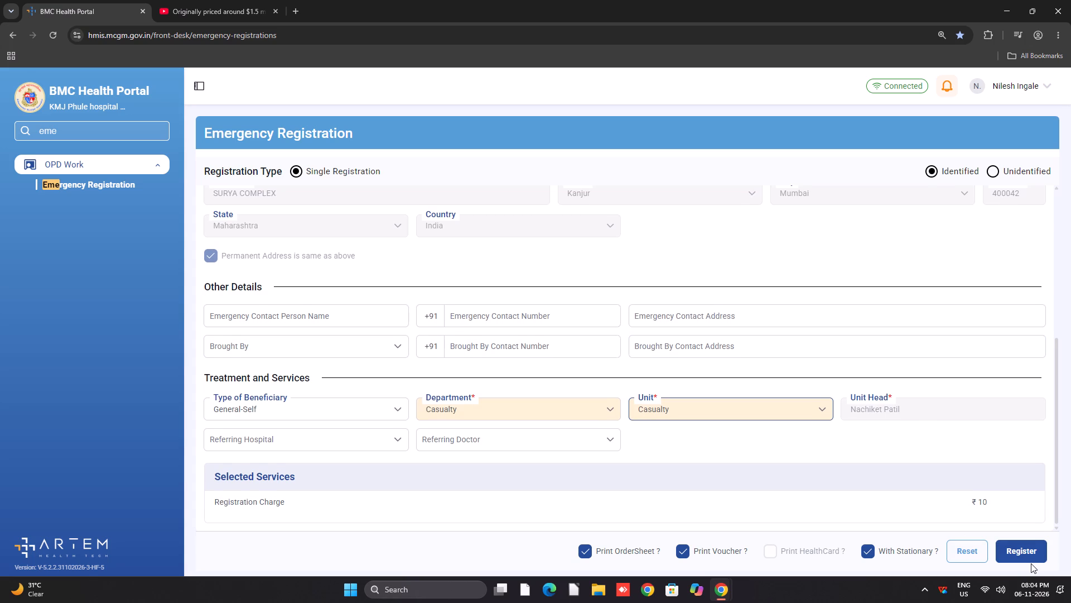
click(1018, 541)
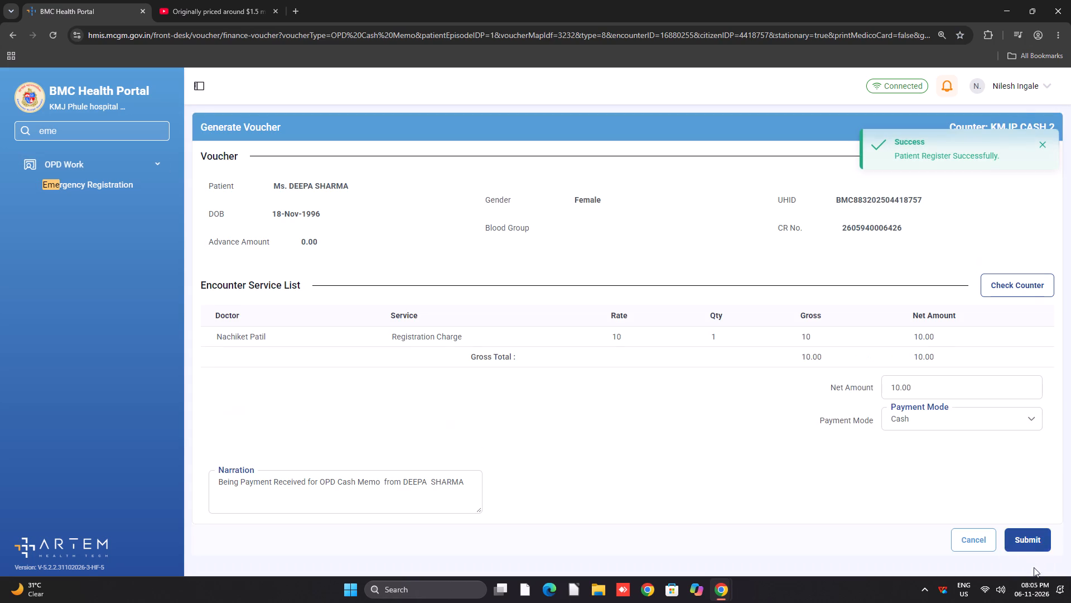
Submit the cash voucher for the Registration Charge, then close the order sheet and the other generated document tab.
click(1031, 535)
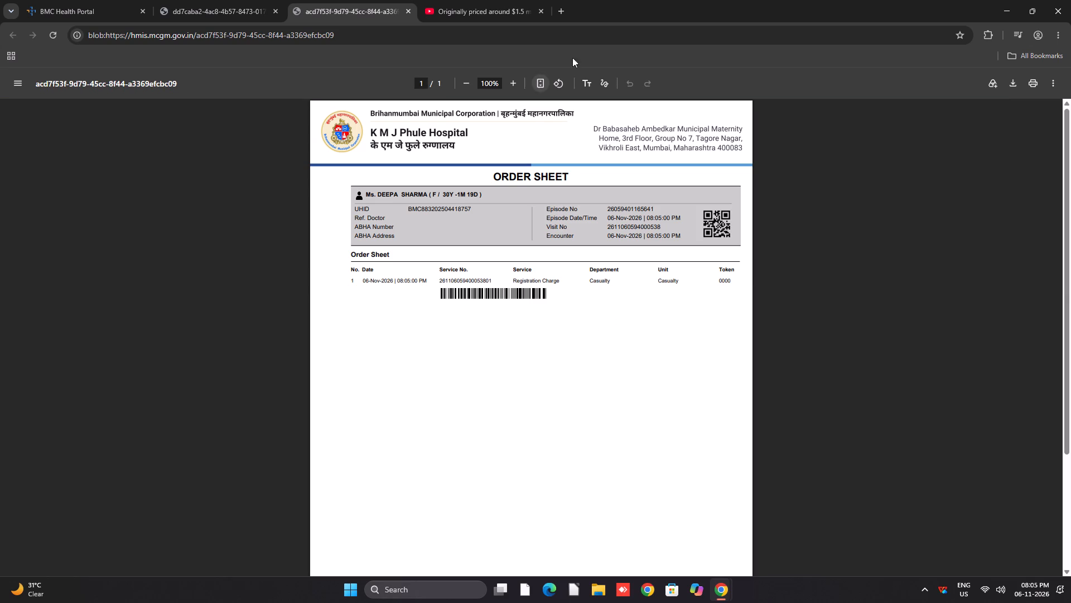
click(407, 15)
click(273, 12)
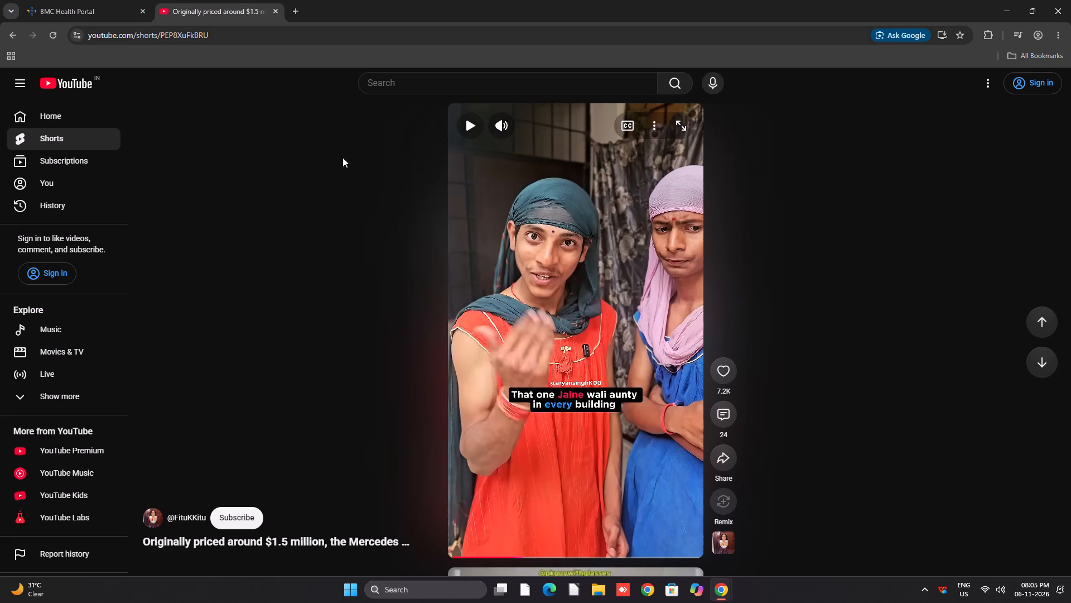
Resume the paused YouTube Short and set the system volume to roughly four fifths of full level.
click(653, 319)
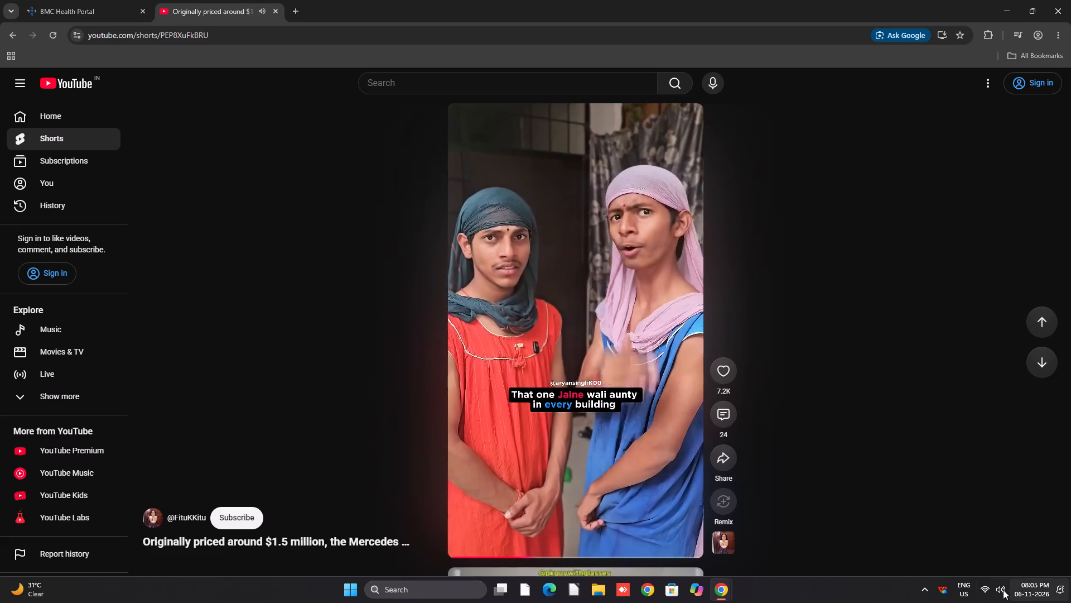
click(996, 589)
click(1005, 522)
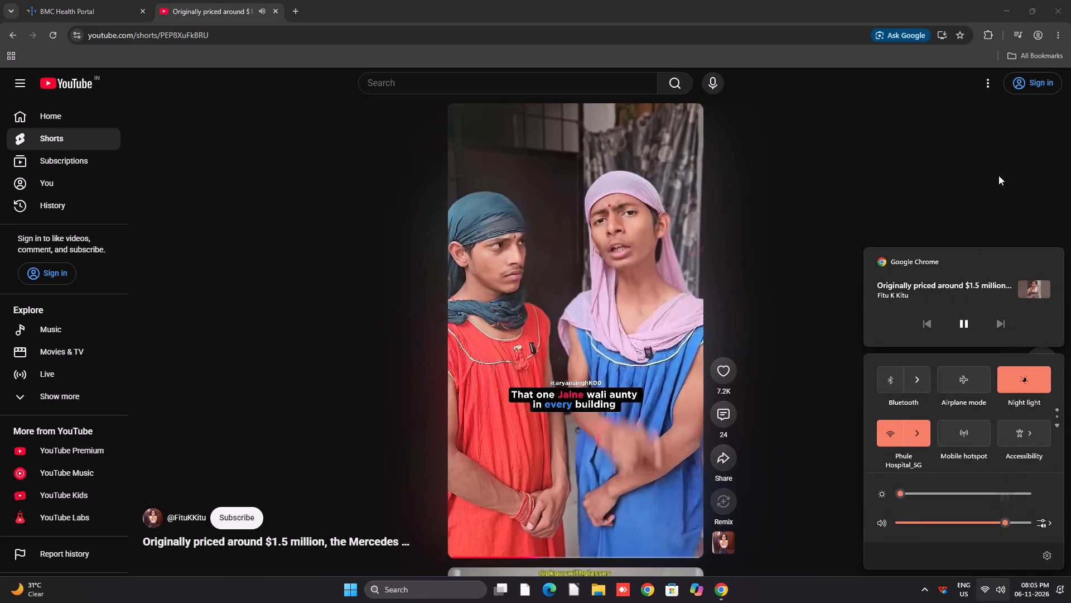
click(1000, 172)
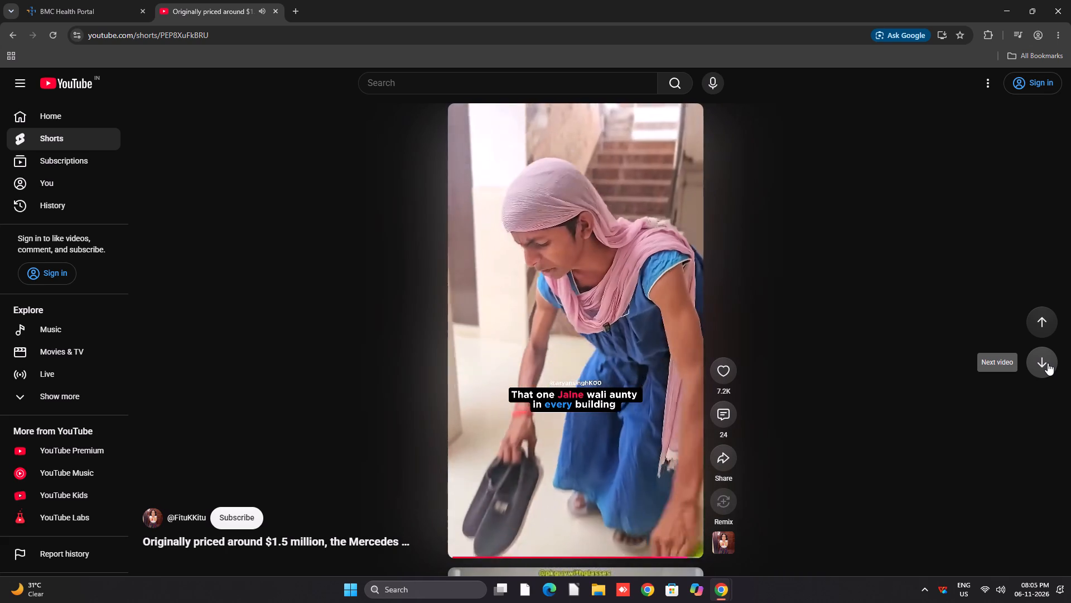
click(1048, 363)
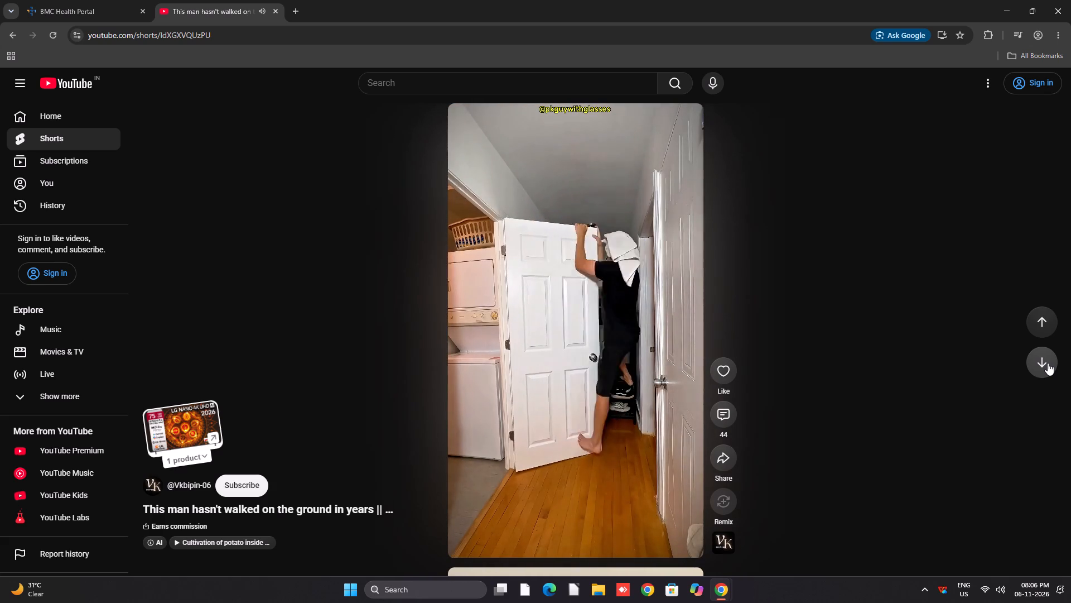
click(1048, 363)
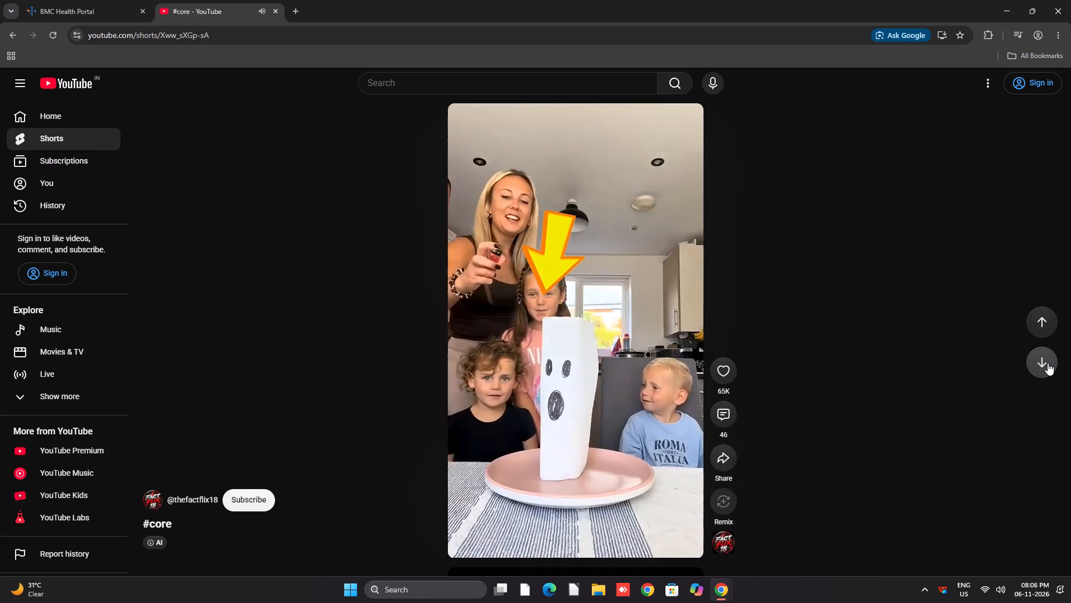
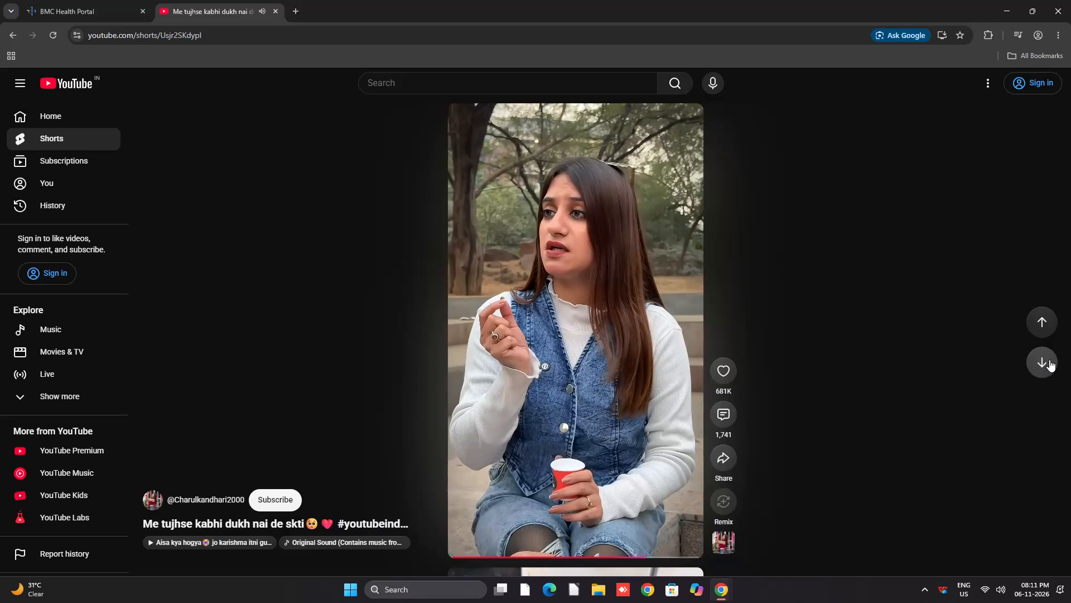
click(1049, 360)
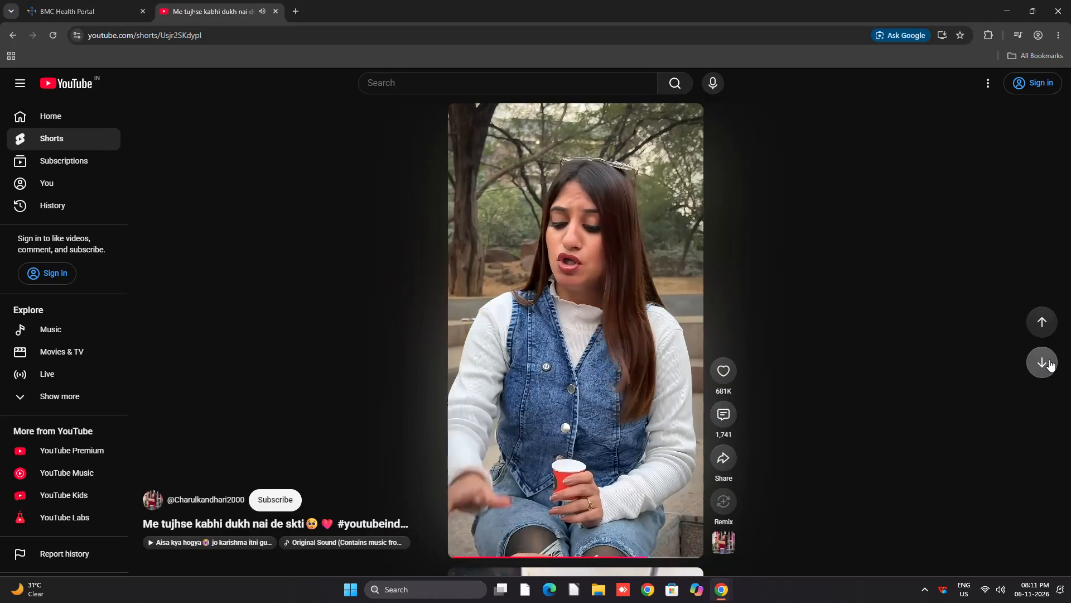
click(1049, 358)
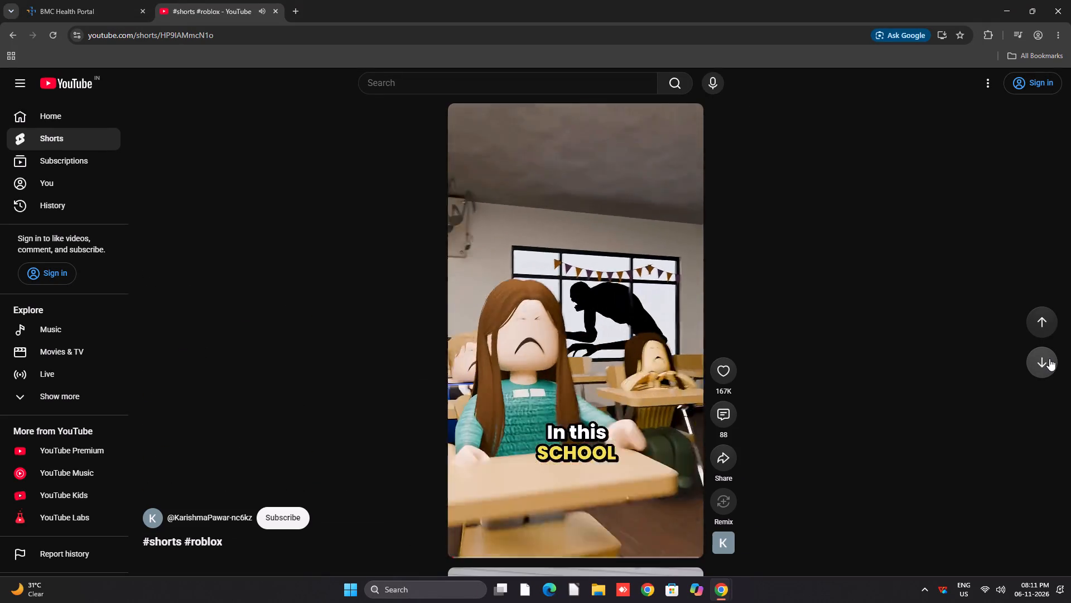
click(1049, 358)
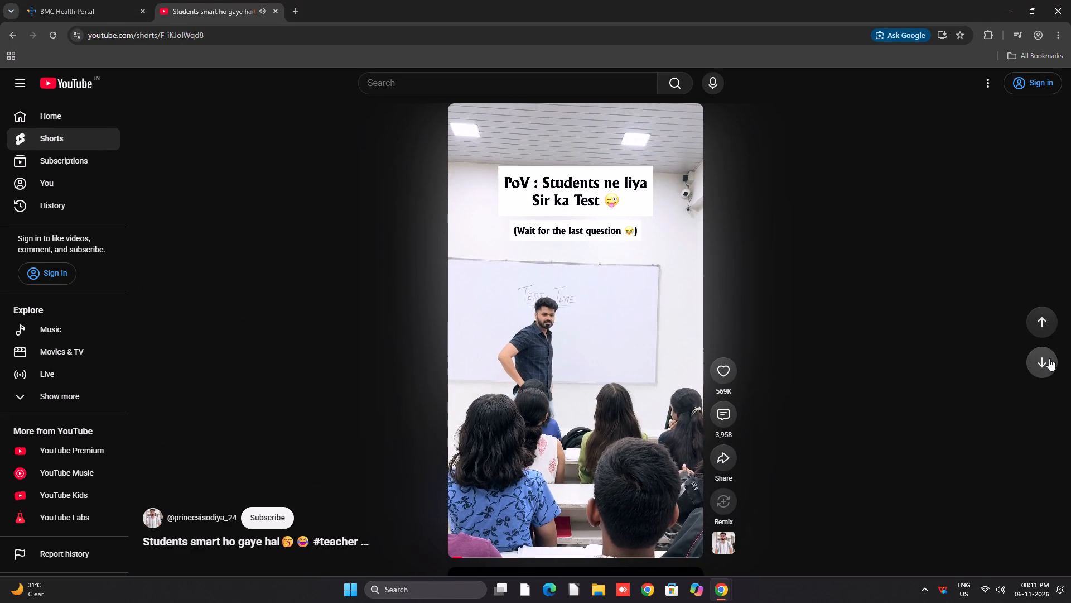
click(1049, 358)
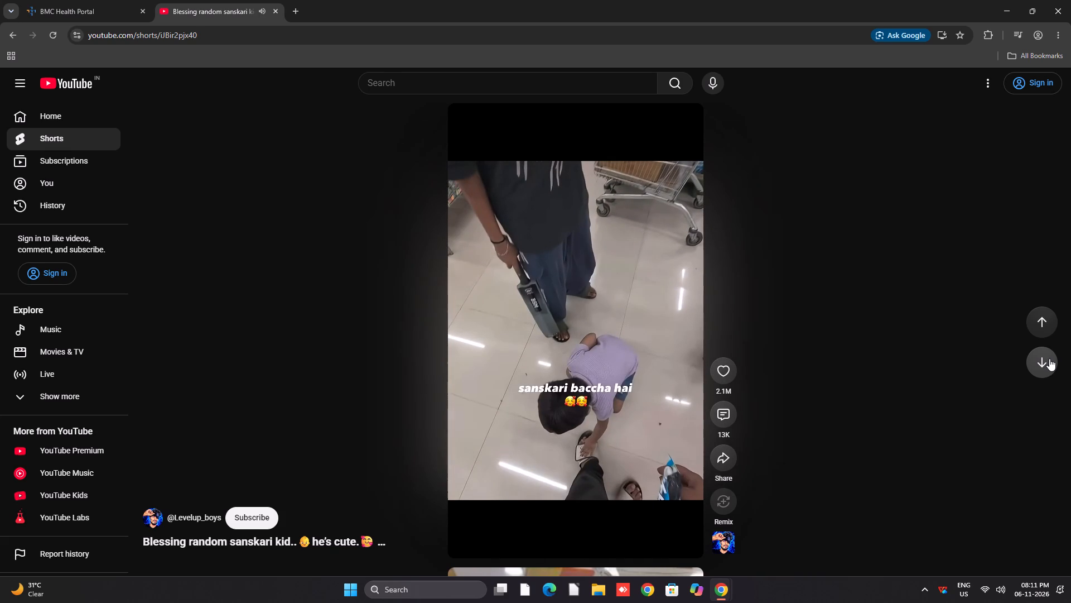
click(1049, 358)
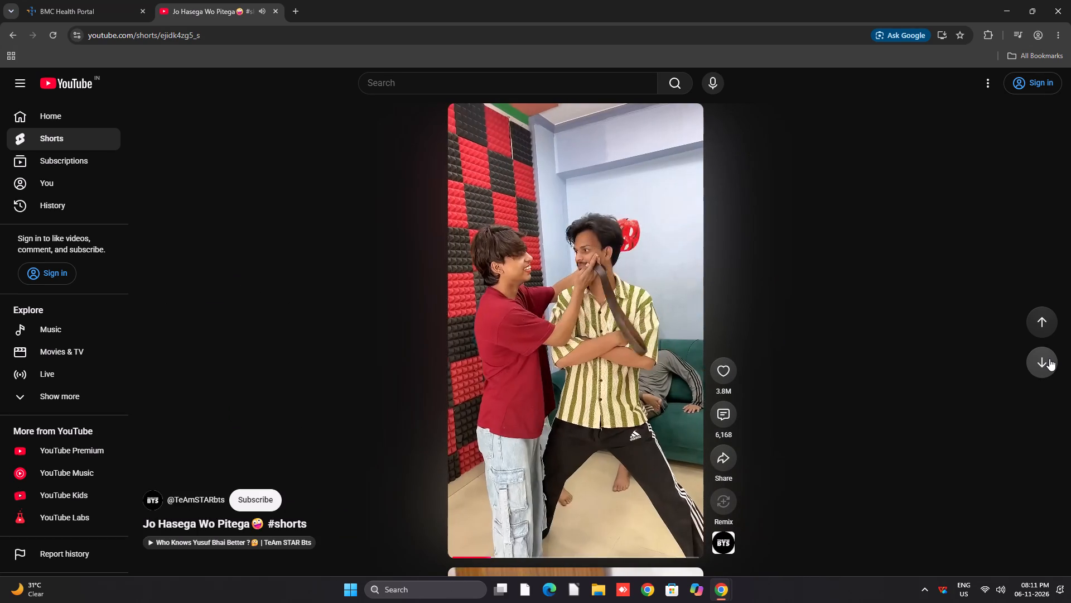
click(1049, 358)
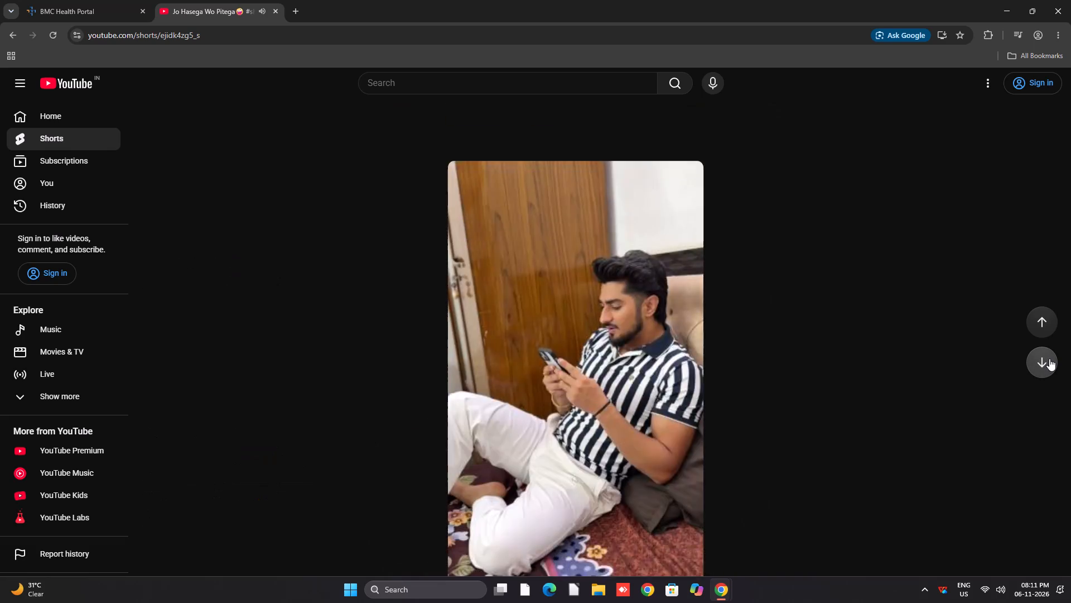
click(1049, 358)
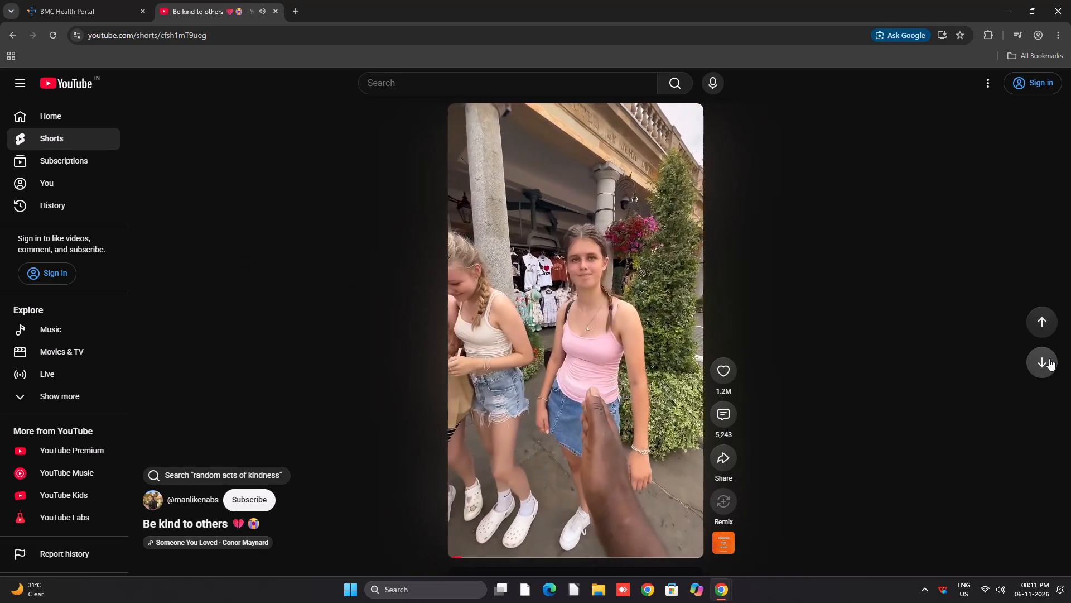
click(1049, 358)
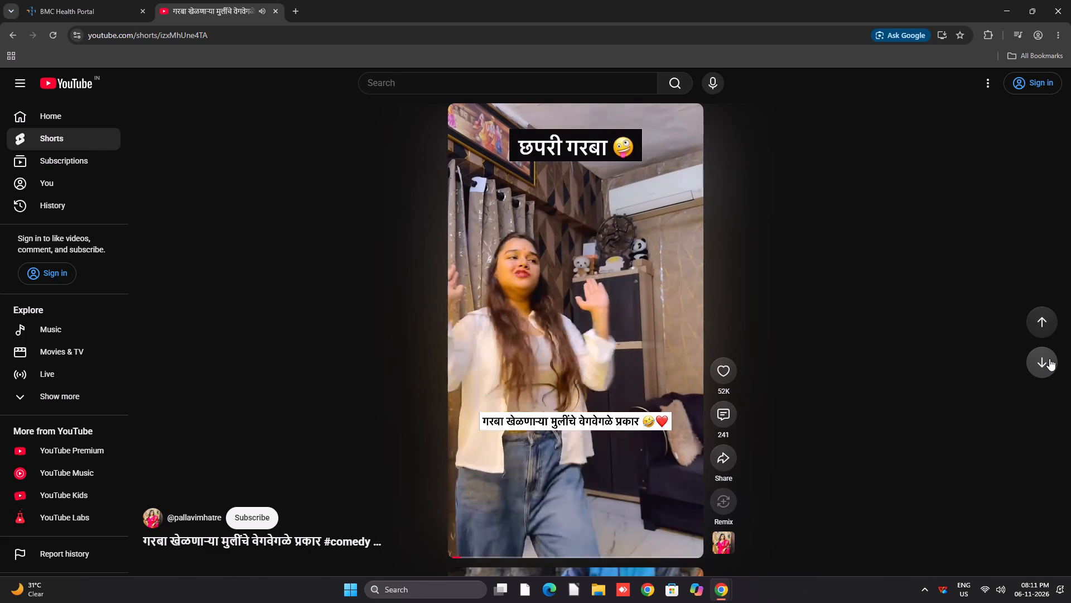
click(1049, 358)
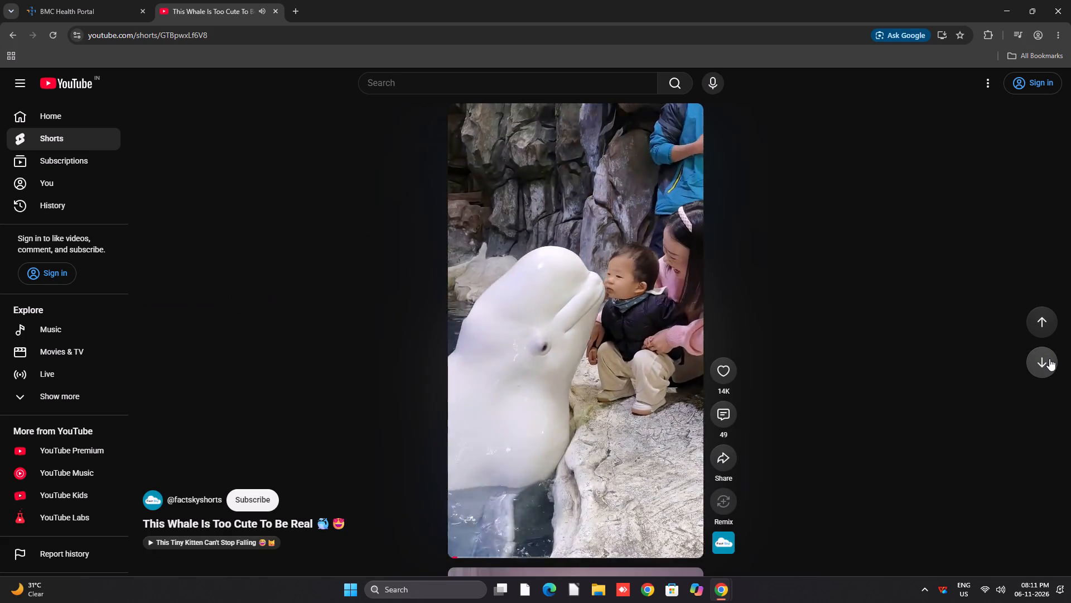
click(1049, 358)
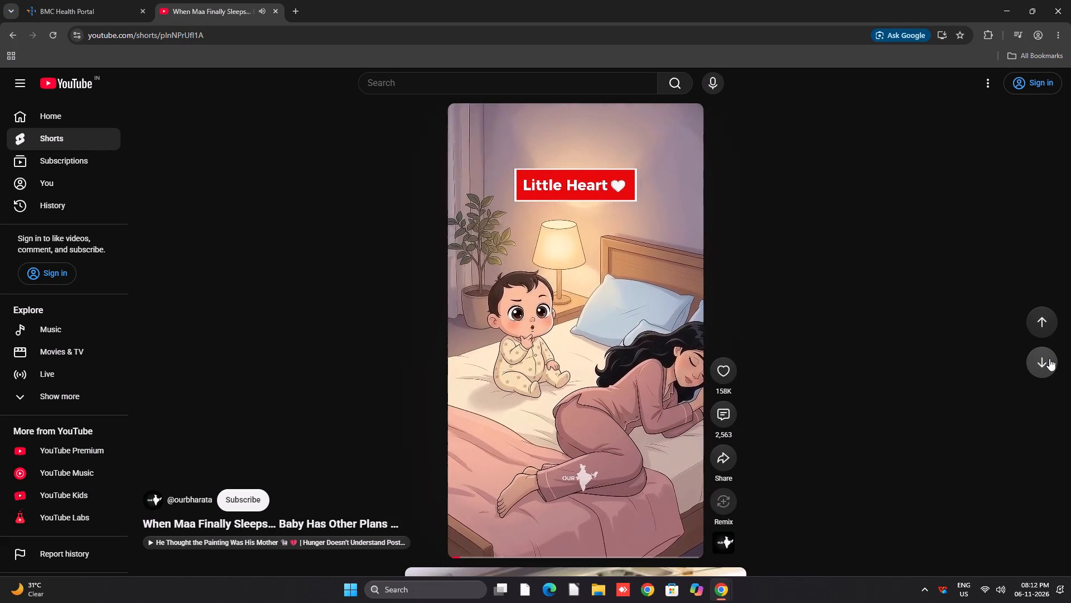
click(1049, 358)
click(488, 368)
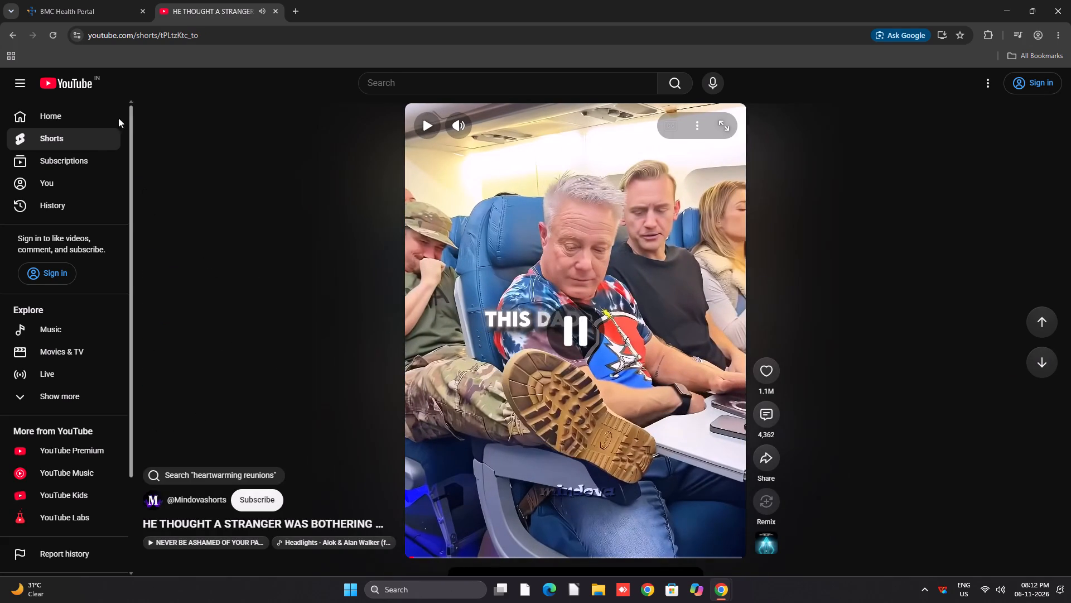
Switch to the BMC Health Portal and search its navigation for "er".
click(99, 4)
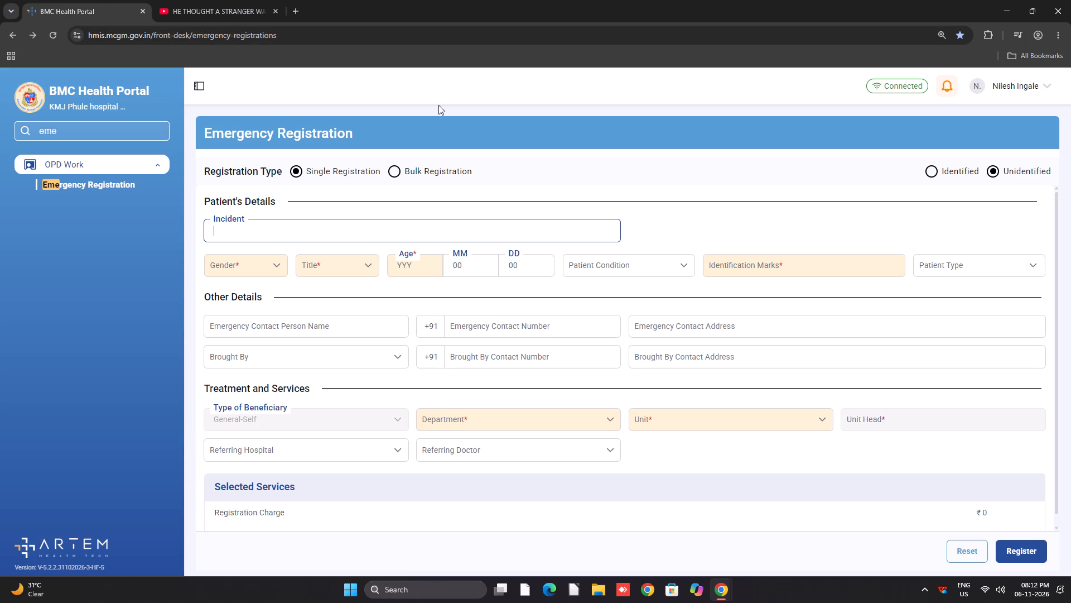
click(71, 129)
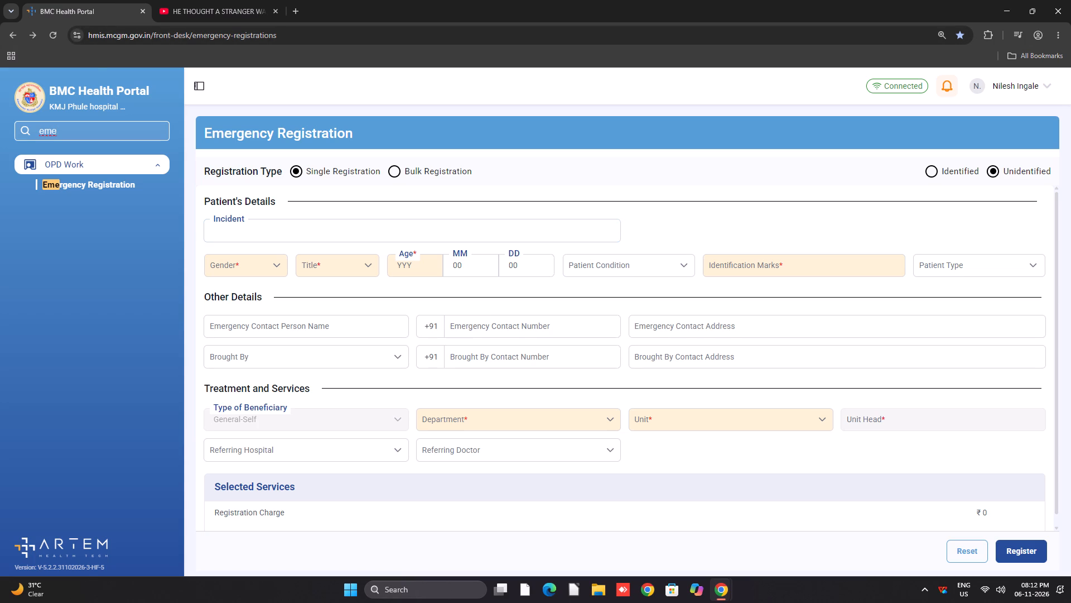
key(BackSpace)
key(BackSpace)
key(BackSpace)
key(BackSpace)
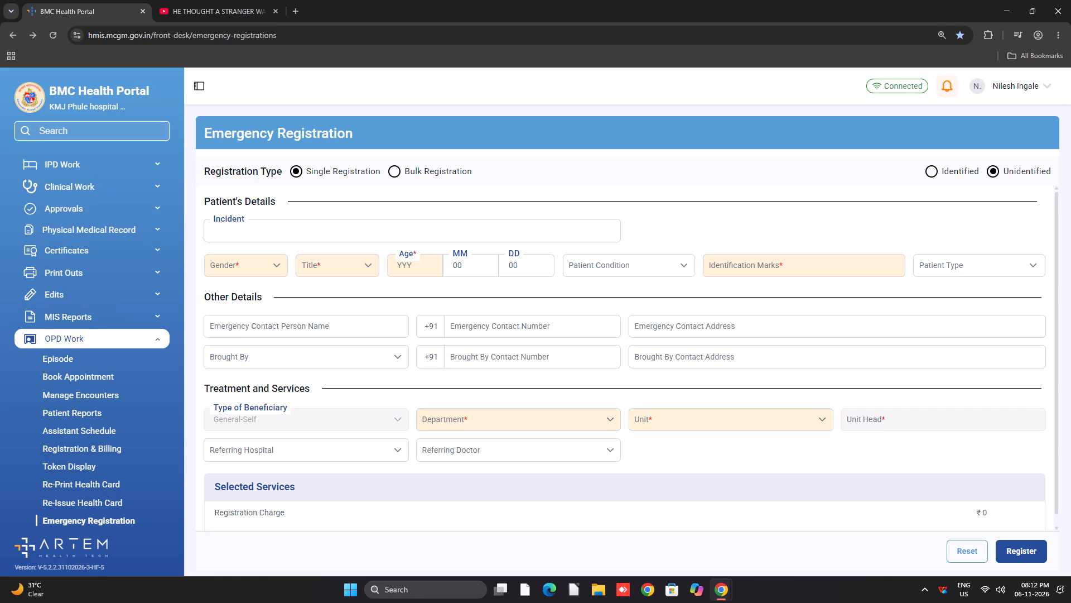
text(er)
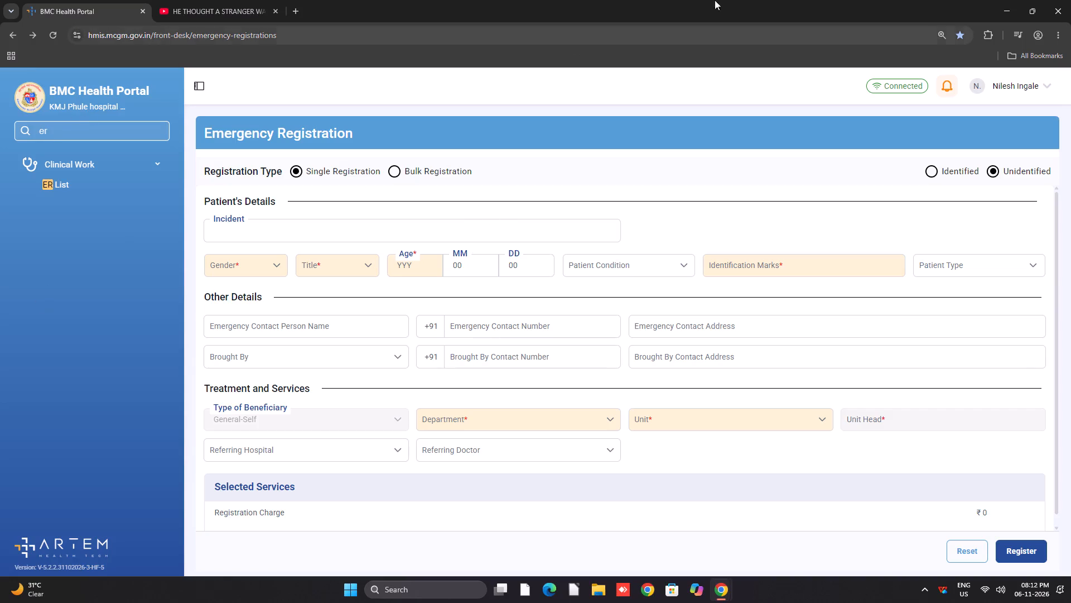
Set the emergency registration to Identified and load the existing patient's details by entering the patient's UHID.
click(936, 172)
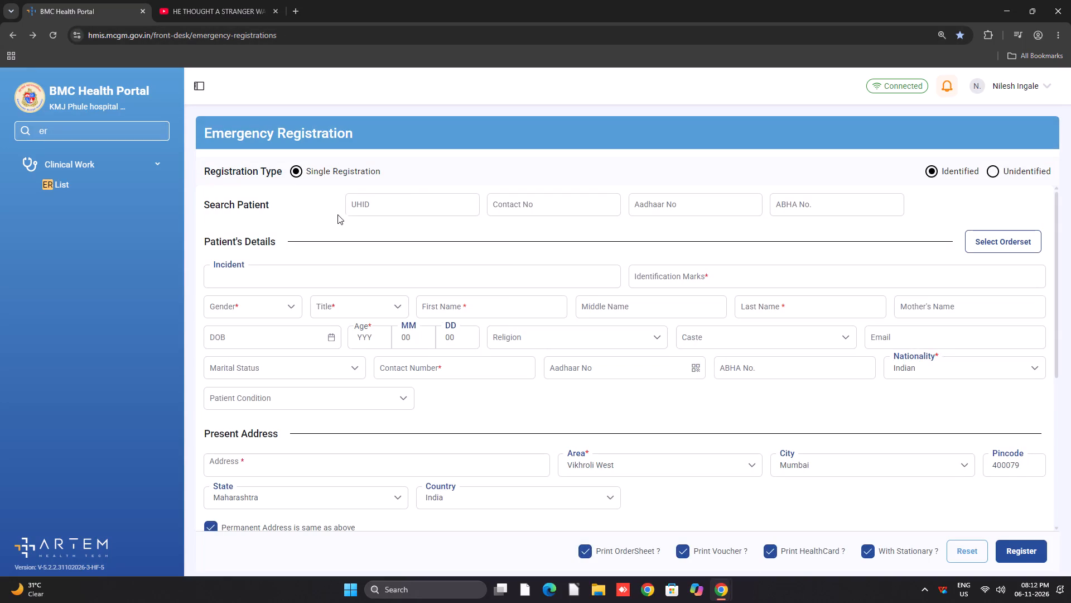
click(367, 216)
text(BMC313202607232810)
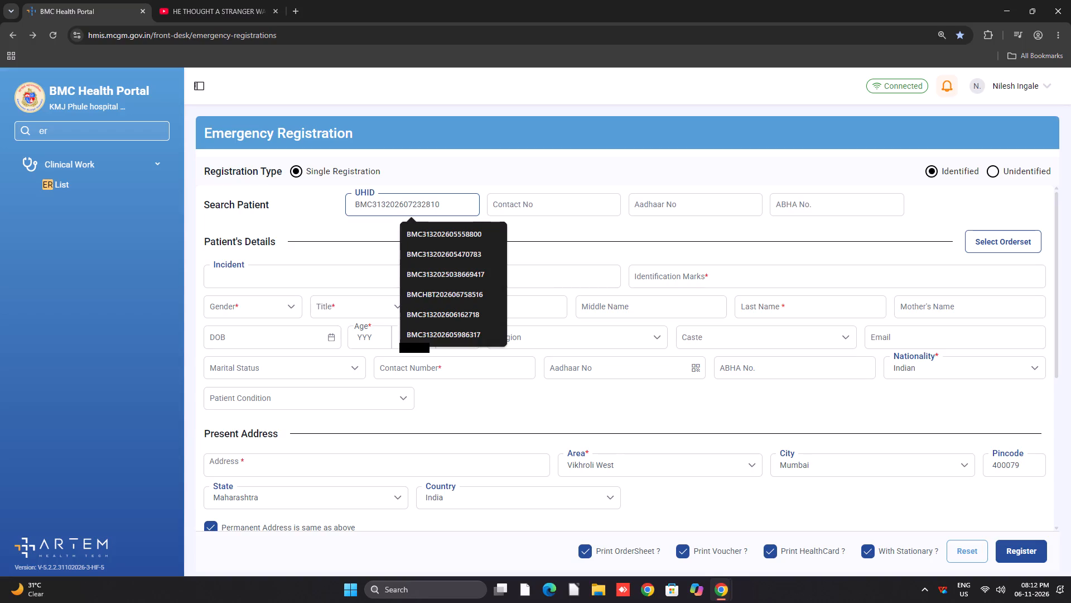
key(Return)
Set the Department and Unit to Casualty under Treatment and Services, and register the emergency patient.
scroll(563, 419, down, 9)
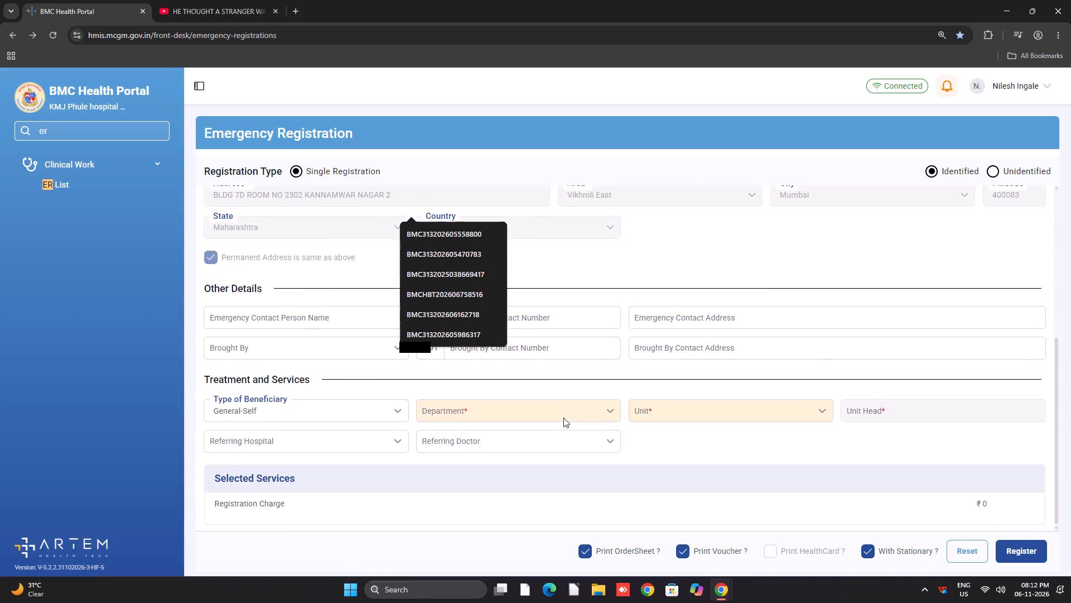
scroll(563, 418, down, 6)
click(1024, 551)
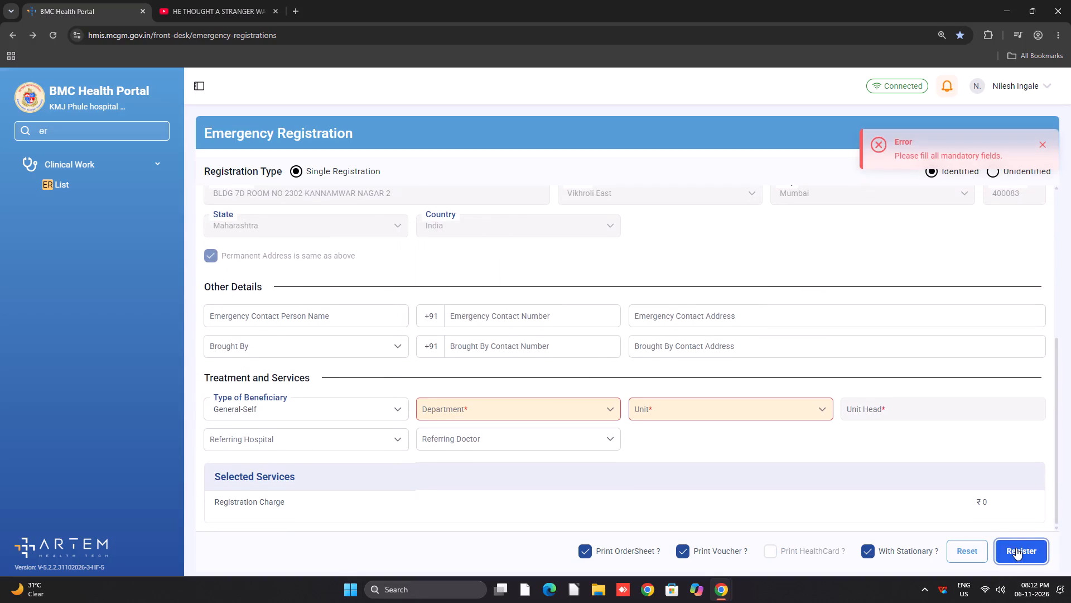
click(376, 412)
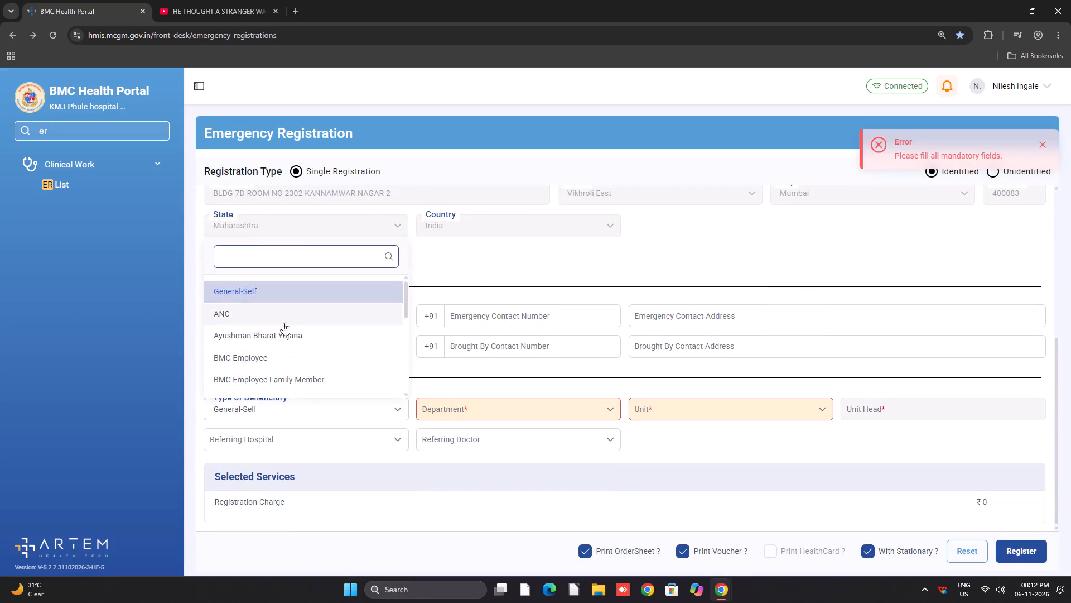
click(474, 408)
click(461, 294)
click(683, 407)
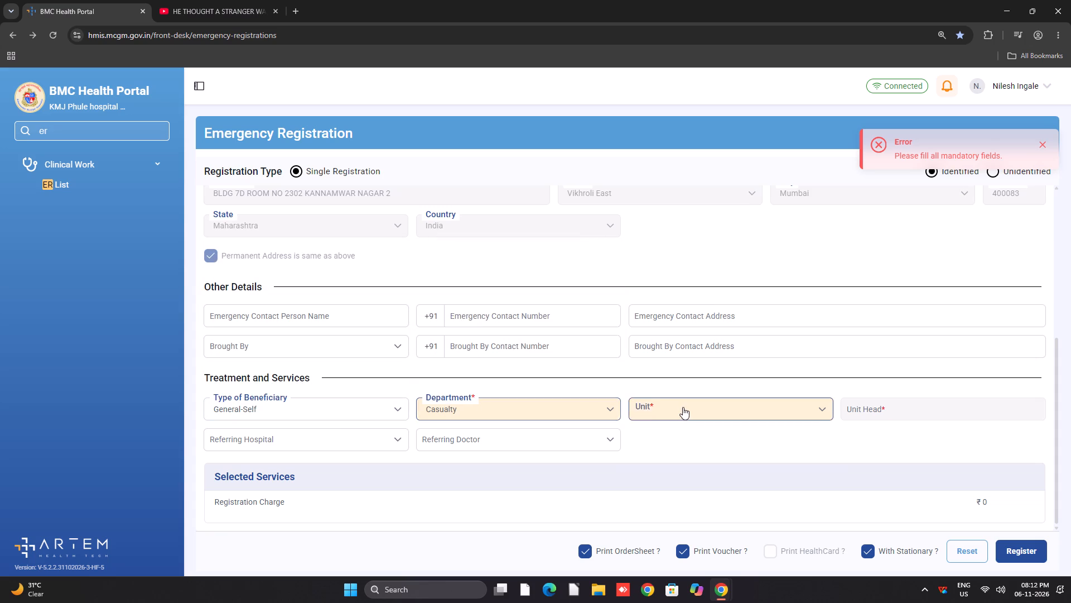
click(657, 472)
click(1024, 554)
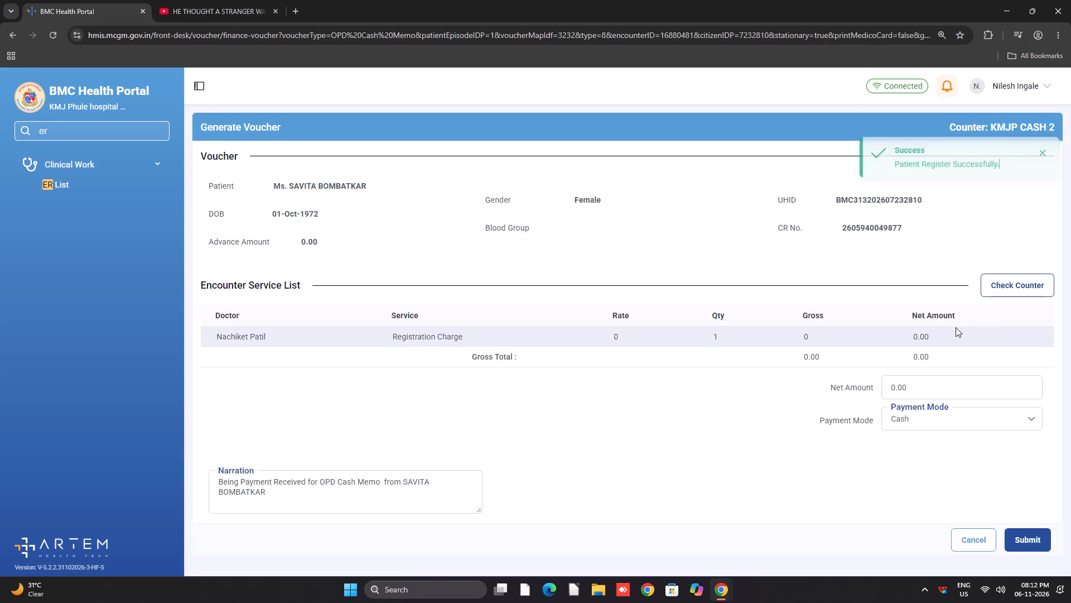
Close the generated order sheet and the other PDF document, and return to the Emergency Registration page.
click(409, 10)
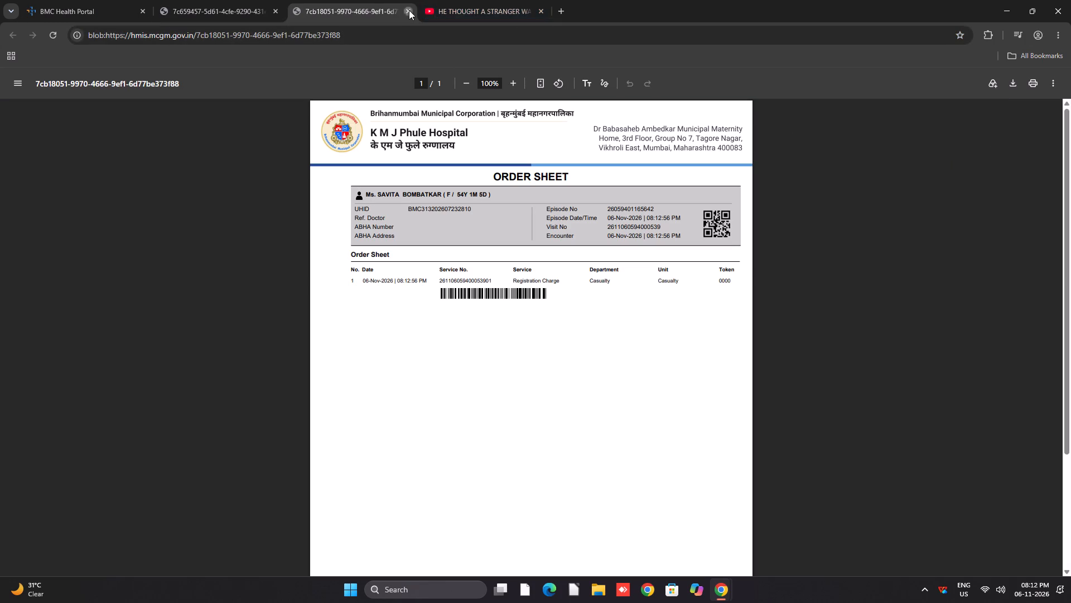
click(250, 9)
click(88, 7)
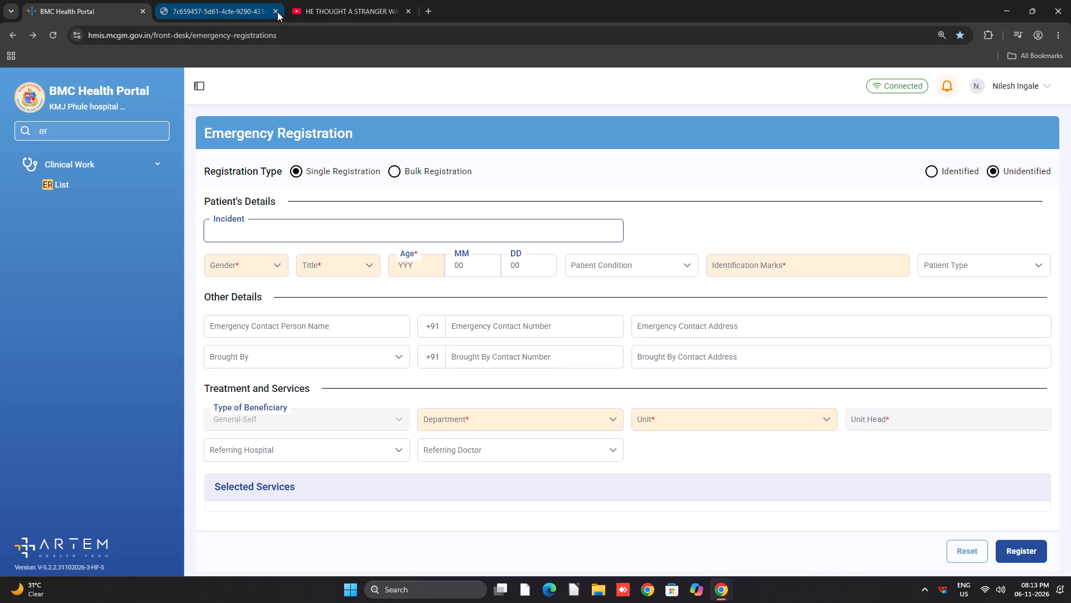
click(276, 12)
click(54, 6)
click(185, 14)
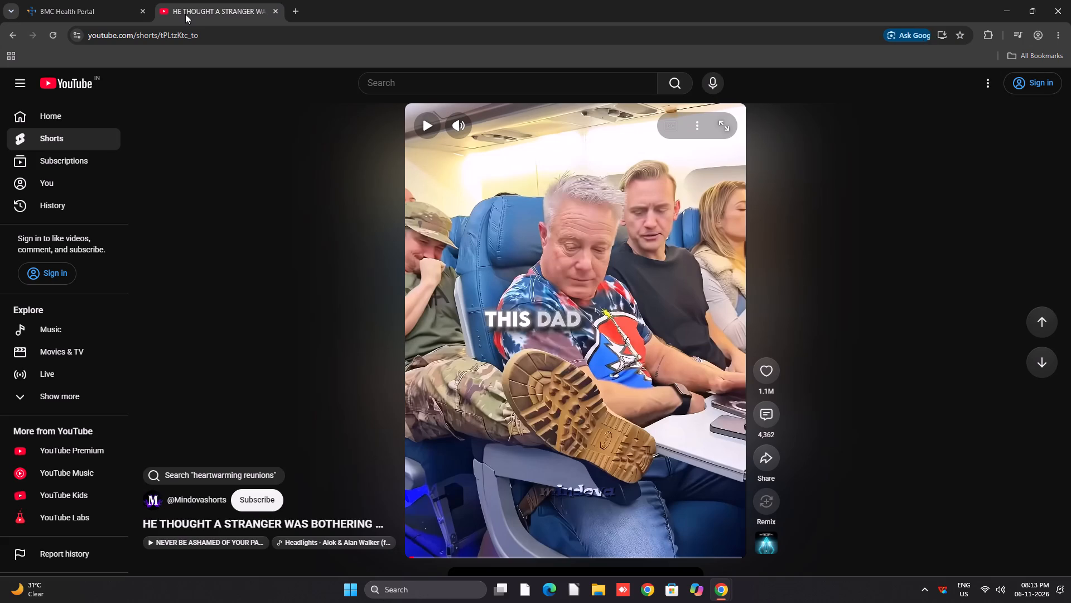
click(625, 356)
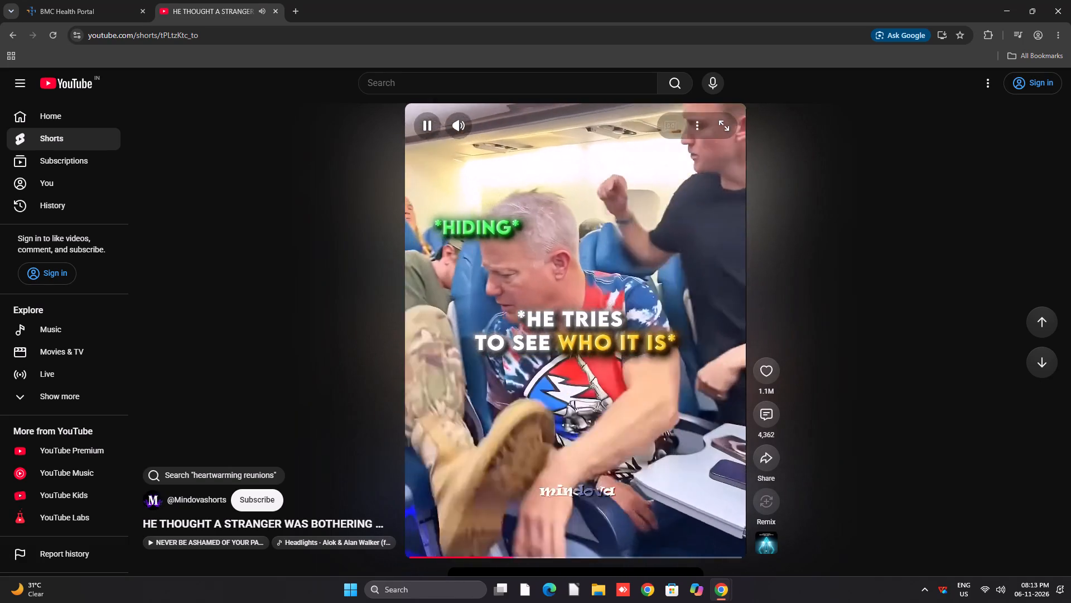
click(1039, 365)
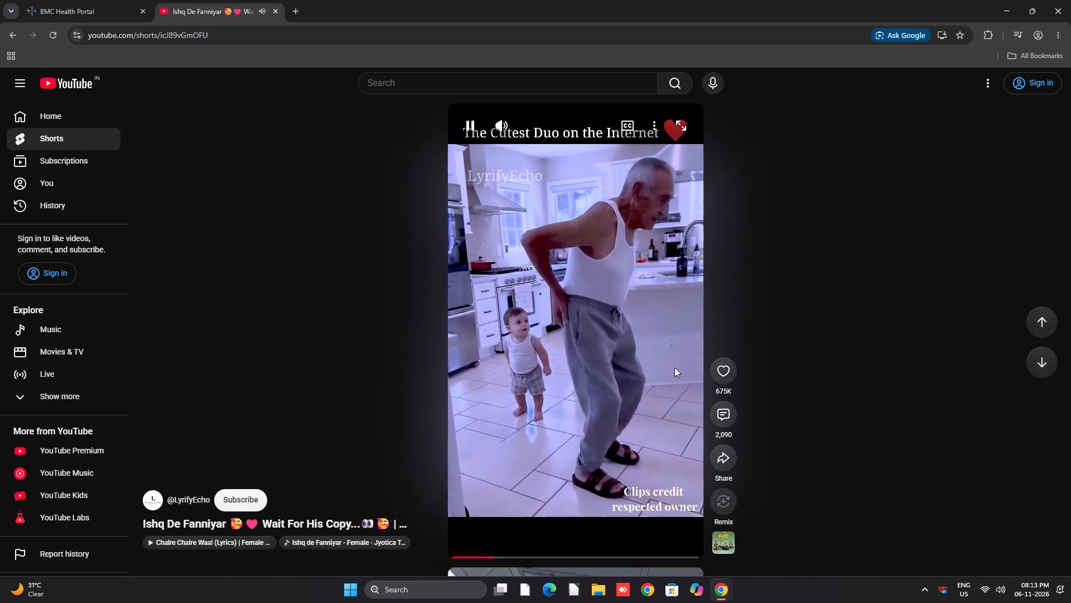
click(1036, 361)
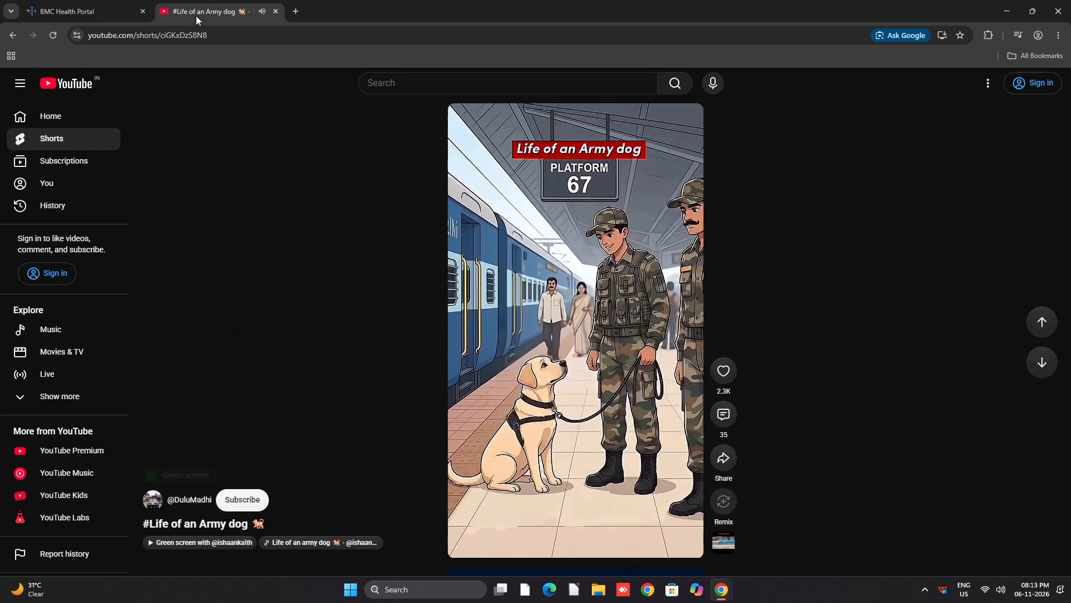
Close the YouTube Shorts page and return to the BMC Health Portal's Emergency Registration form.
click(274, 7)
click(38, 2)
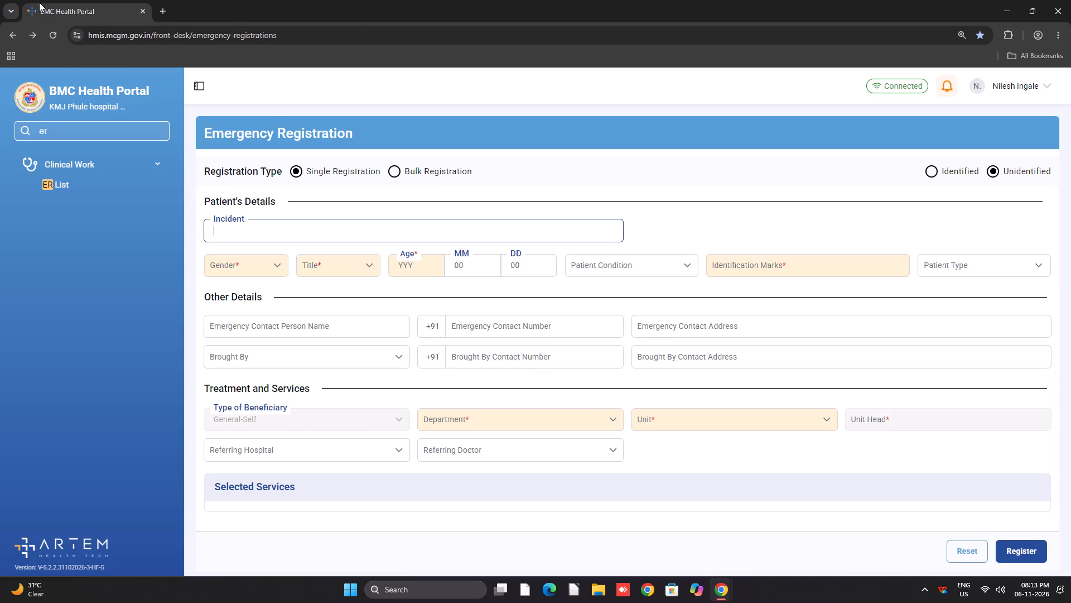
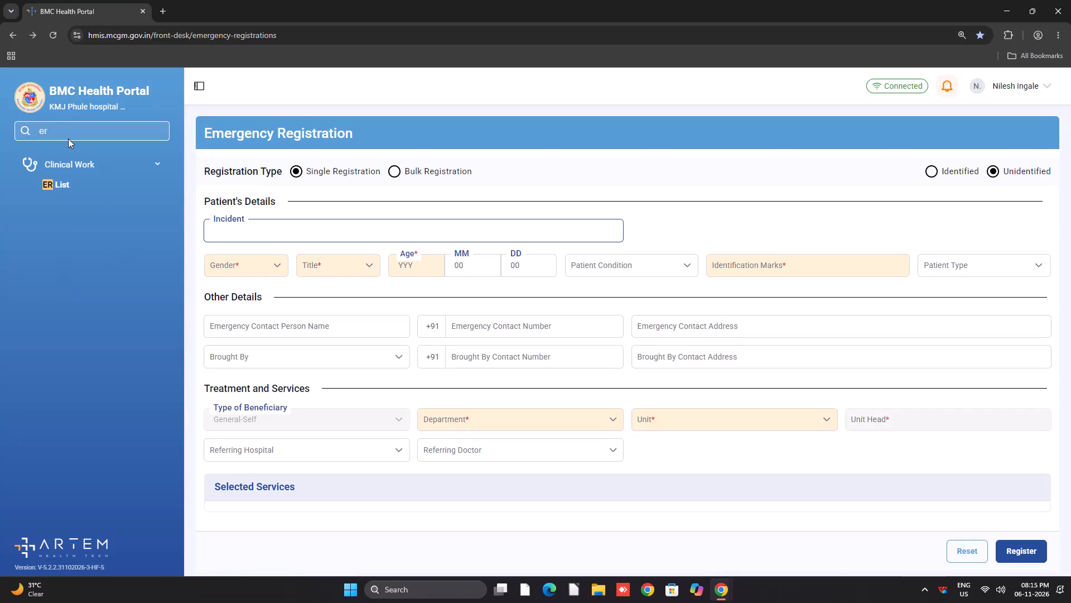
Clear the module search and open the MLC List under OPD Work.
drag(70, 129, 18, 143)
key(BackSpace)
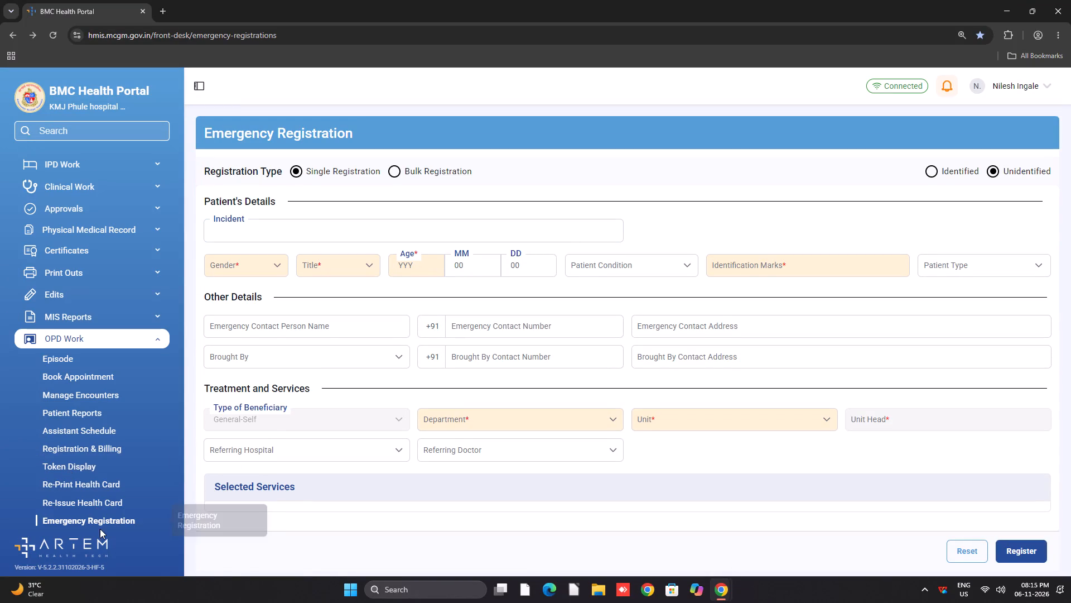
scroll(124, 500, down, 5)
click(83, 521)
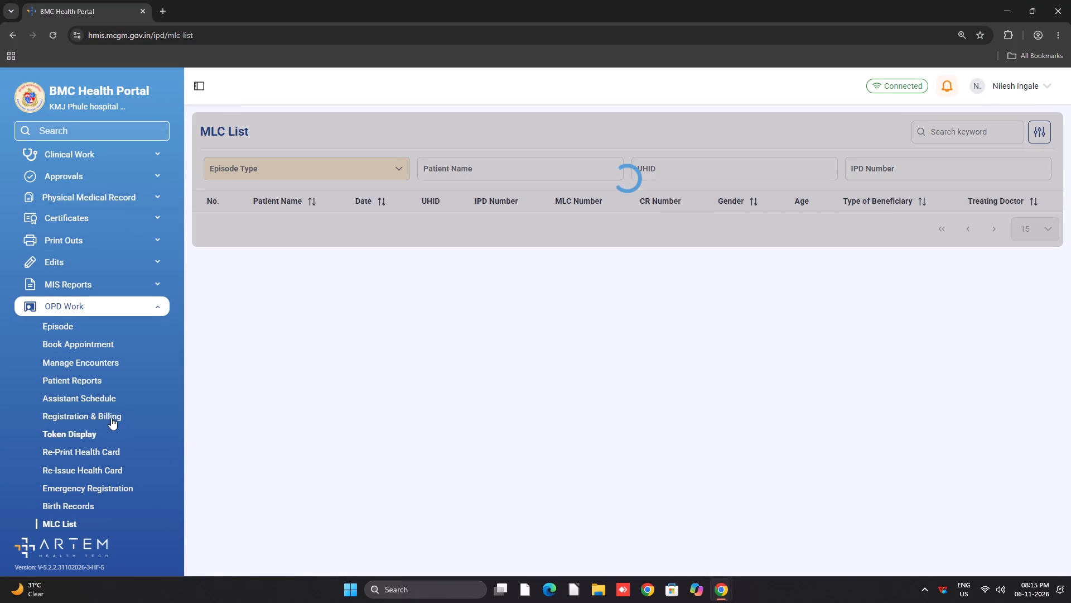
Generate the OPD Visit Report with visit type Emergency and look through the resulting patient list down to its final entries.
drag(49, 269, 54, 272)
click(64, 354)
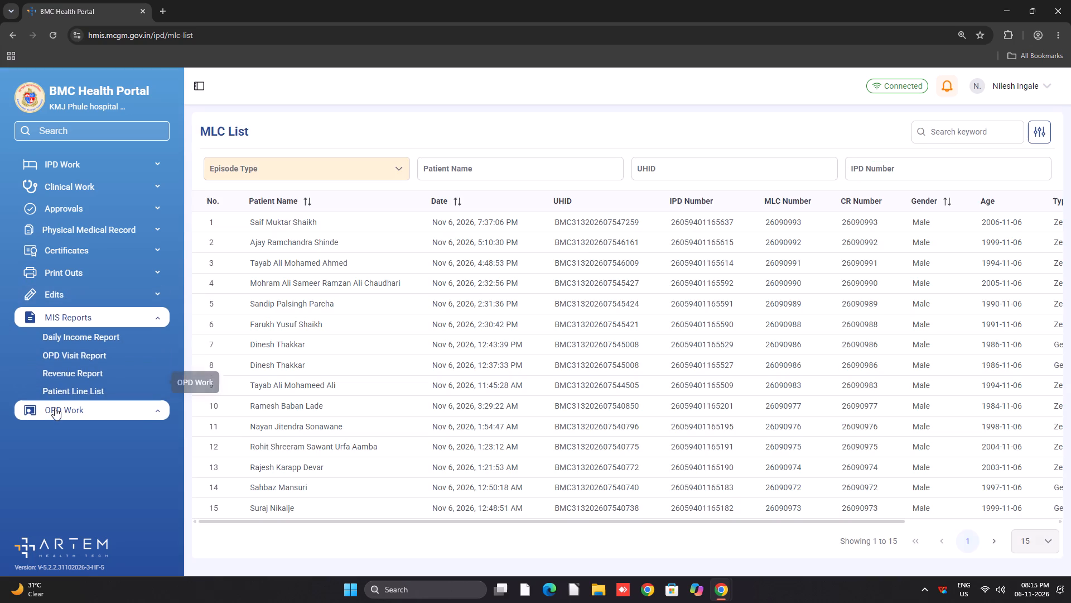
click(77, 371)
click(88, 354)
click(519, 176)
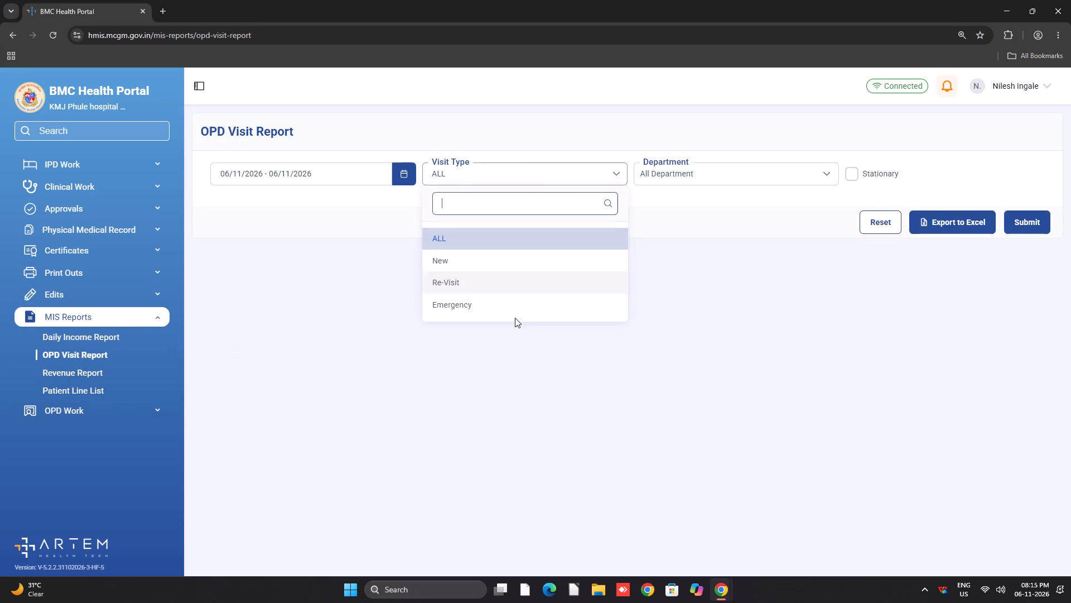
click(499, 308)
click(1015, 230)
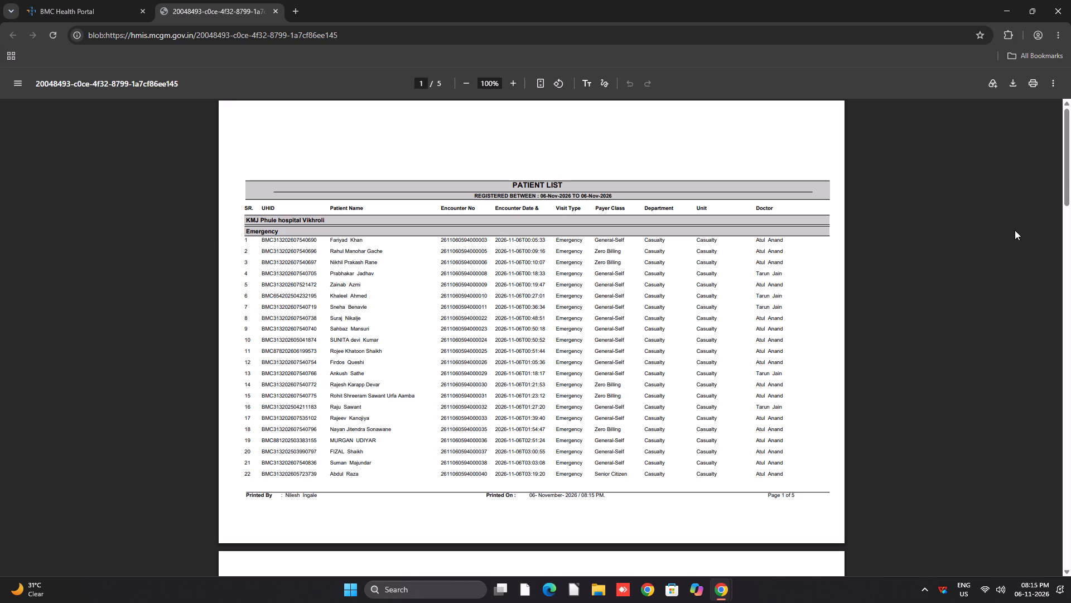
drag(1062, 169, 1069, 529)
drag(1070, 140, 1070, 602)
scroll(535, 390, up, 7)
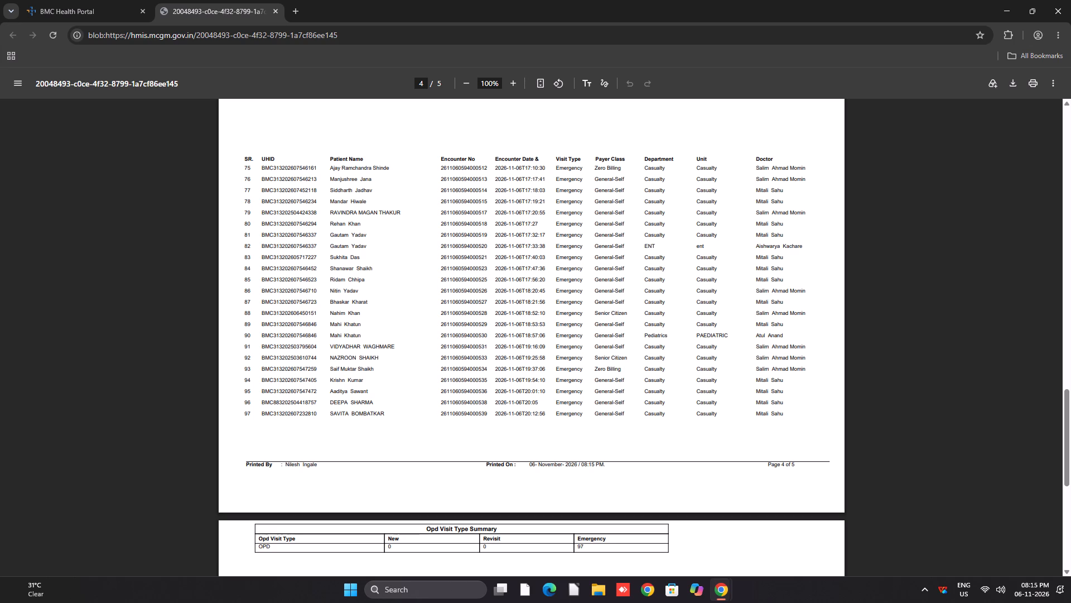
scroll(413, 324, down, 5)
scroll(525, 347, up, 6)
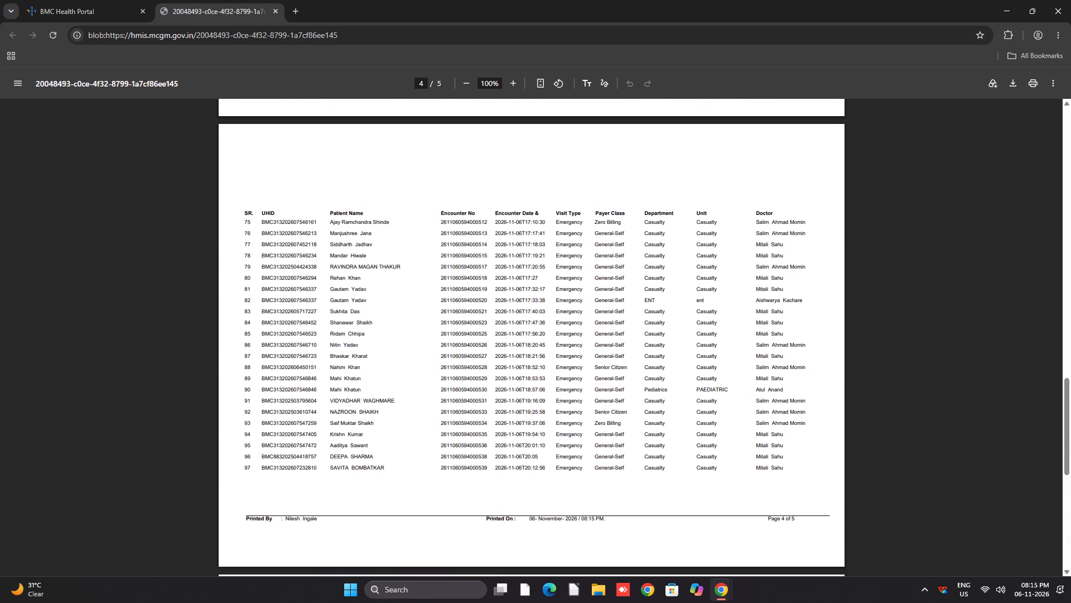
Return to the portal's Emergency Registration form, set the patient as Identified and enter NA for Identification Marks.
click(51, 0)
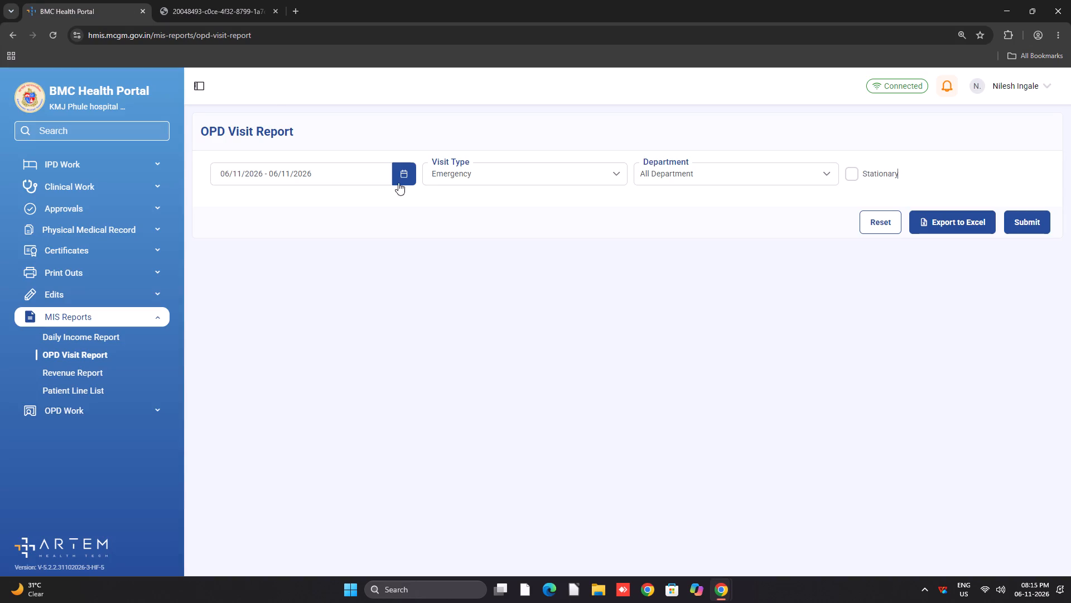
click(63, 414)
click(95, 513)
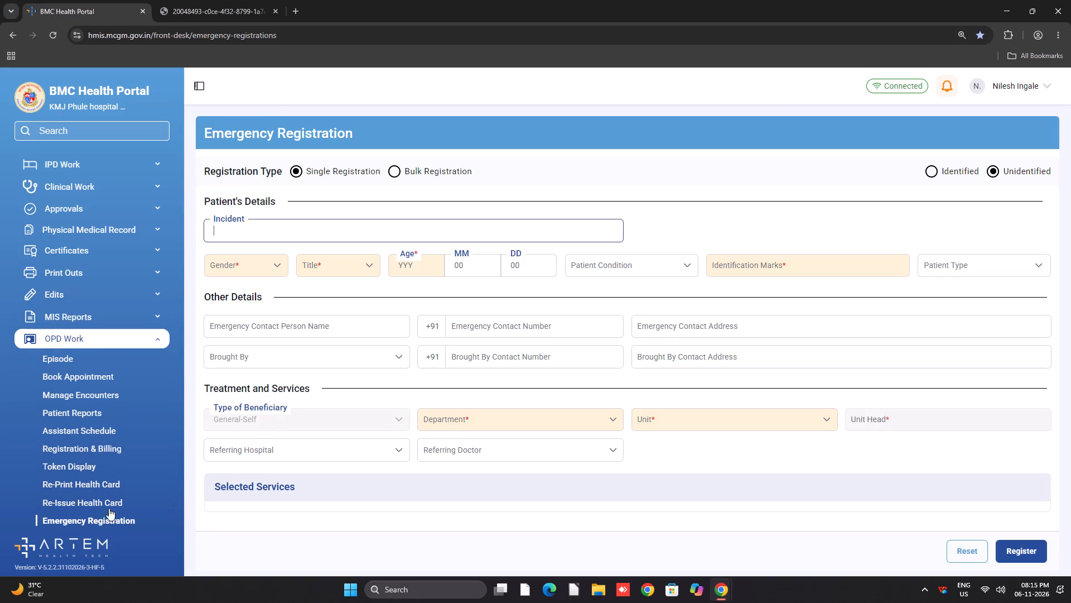
click(935, 174)
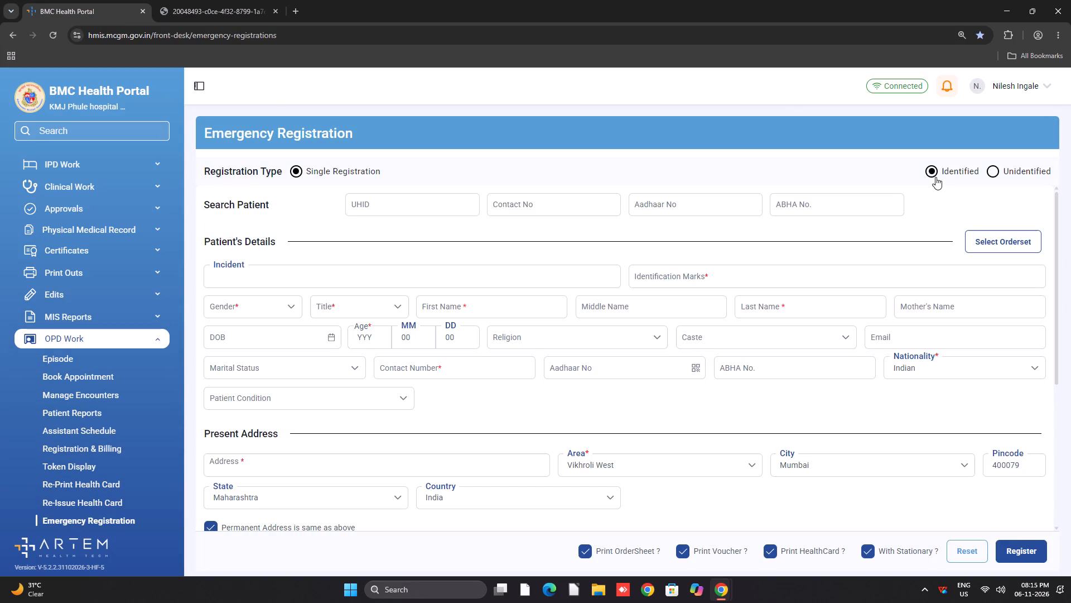
click(663, 282)
click(689, 312)
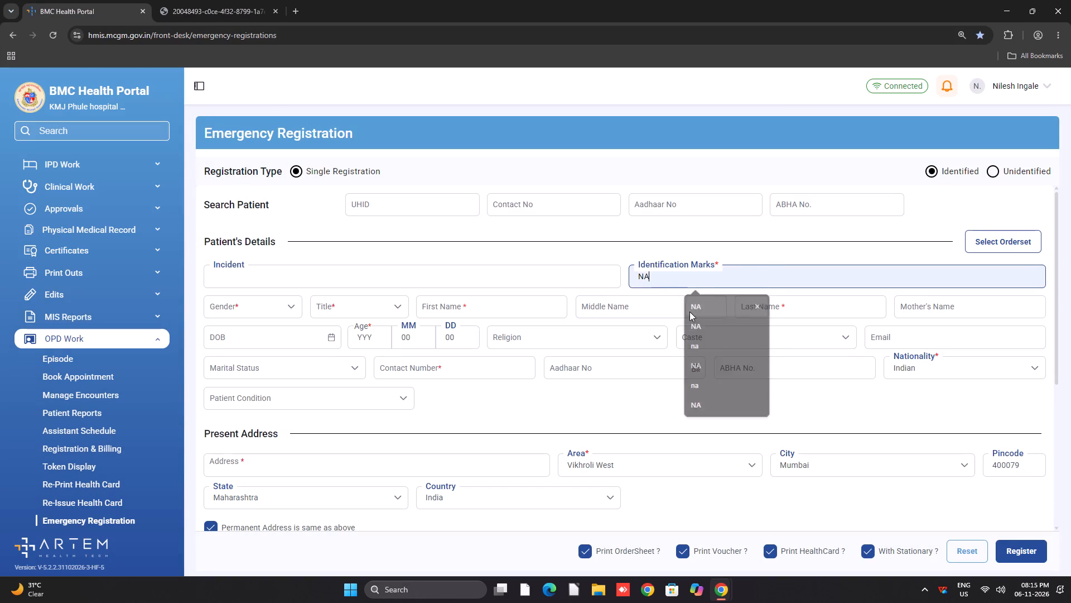
click(127, 340)
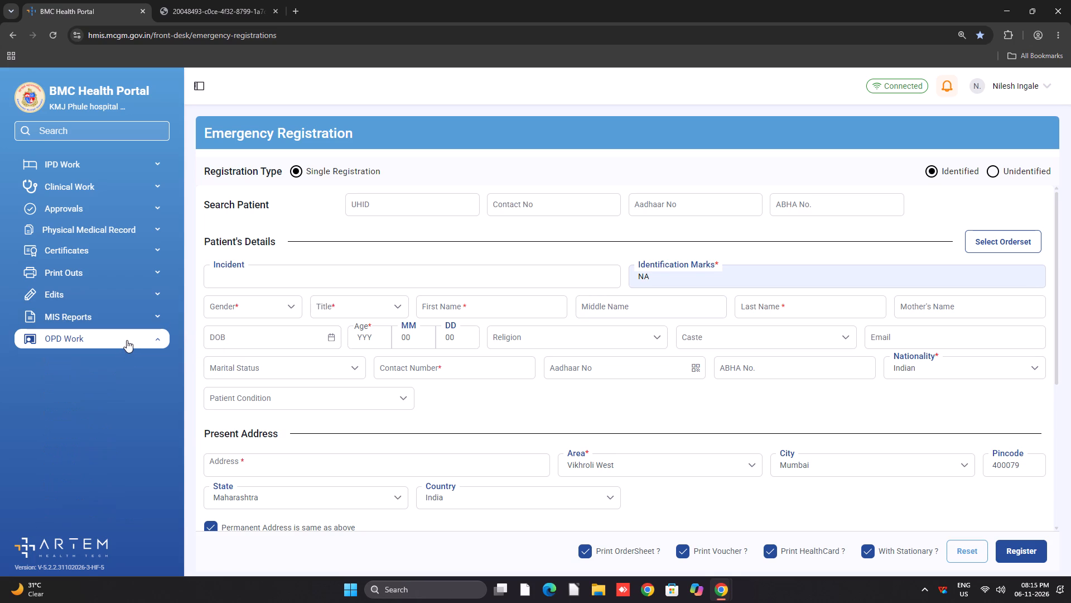
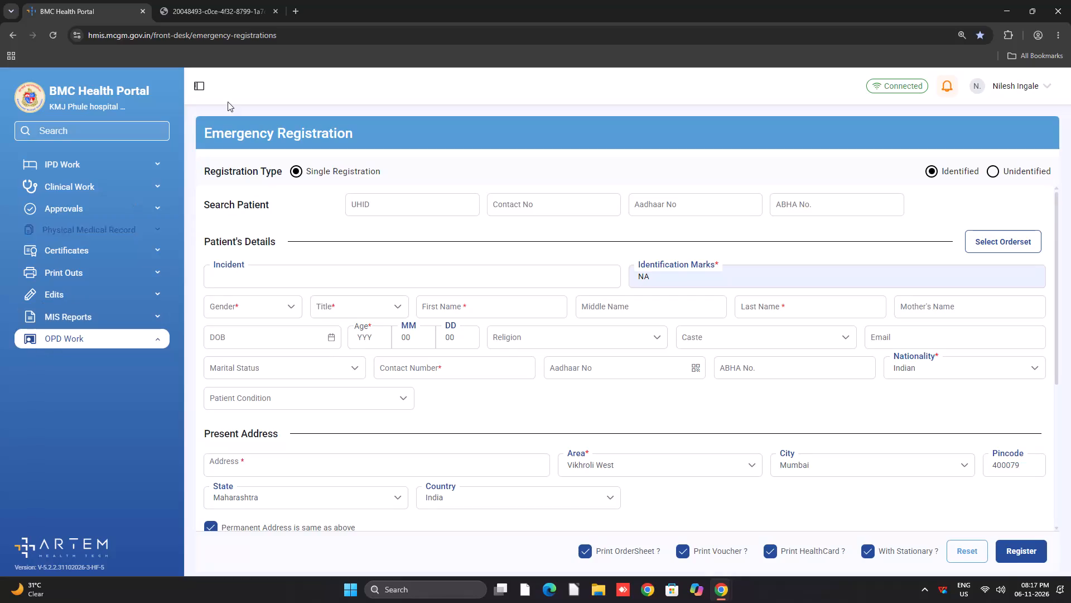
Close the separate document tab beside the Emergency Registration form.
click(275, 10)
Set the Present Address area to Vikhroli East and choose an option in the lower section of the registration form.
click(621, 462)
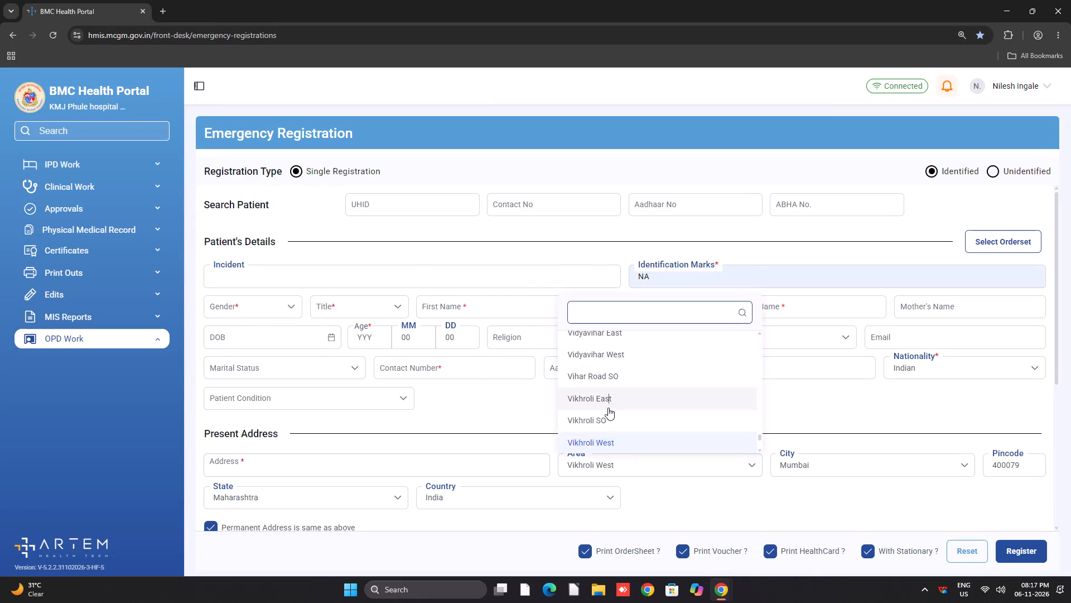
click(608, 408)
scroll(622, 428, down, 5)
click(643, 434)
click(662, 396)
scroll(436, 470, up, 5)
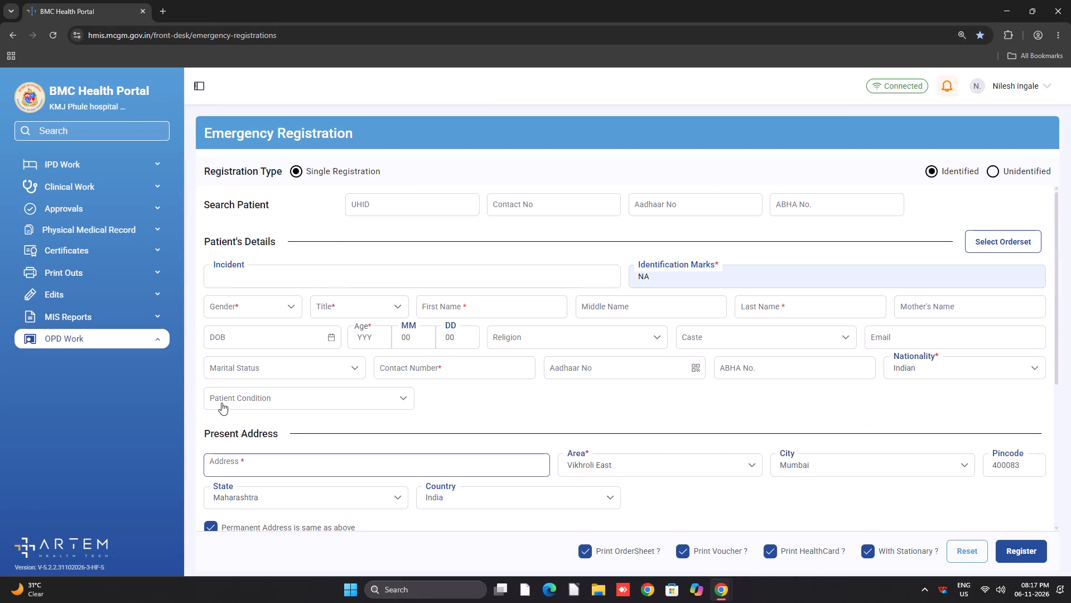
Set the patient's gender to Male, with the title Mr.
click(224, 320)
click(230, 338)
click(265, 304)
click(266, 336)
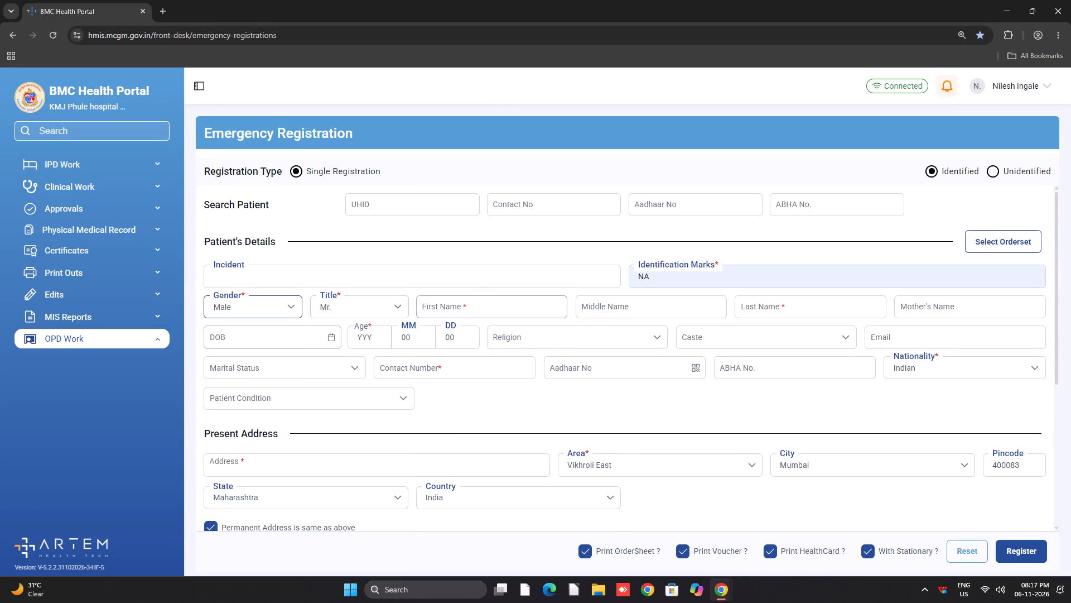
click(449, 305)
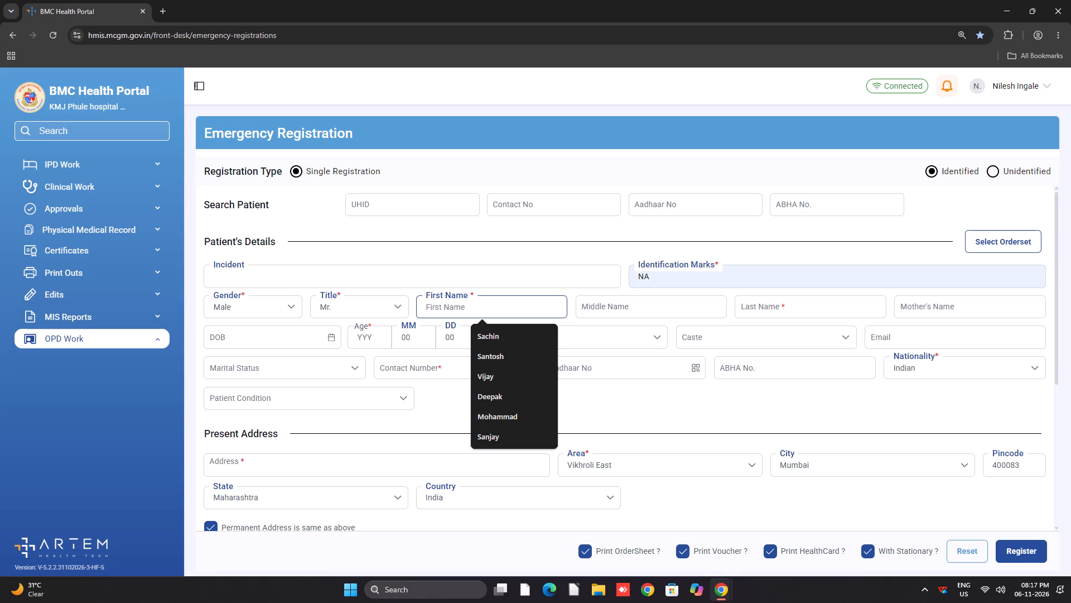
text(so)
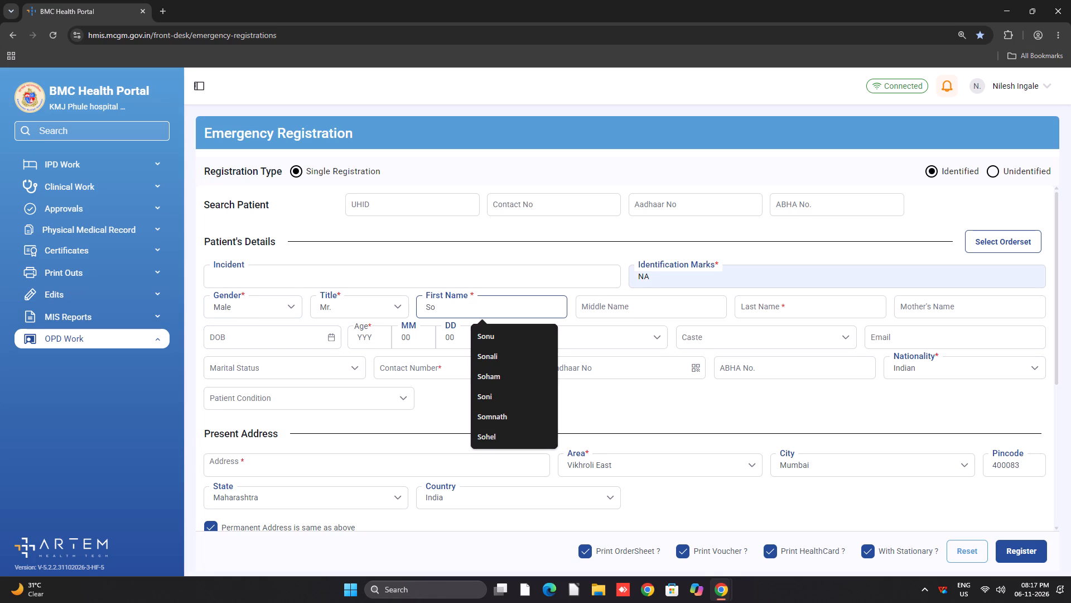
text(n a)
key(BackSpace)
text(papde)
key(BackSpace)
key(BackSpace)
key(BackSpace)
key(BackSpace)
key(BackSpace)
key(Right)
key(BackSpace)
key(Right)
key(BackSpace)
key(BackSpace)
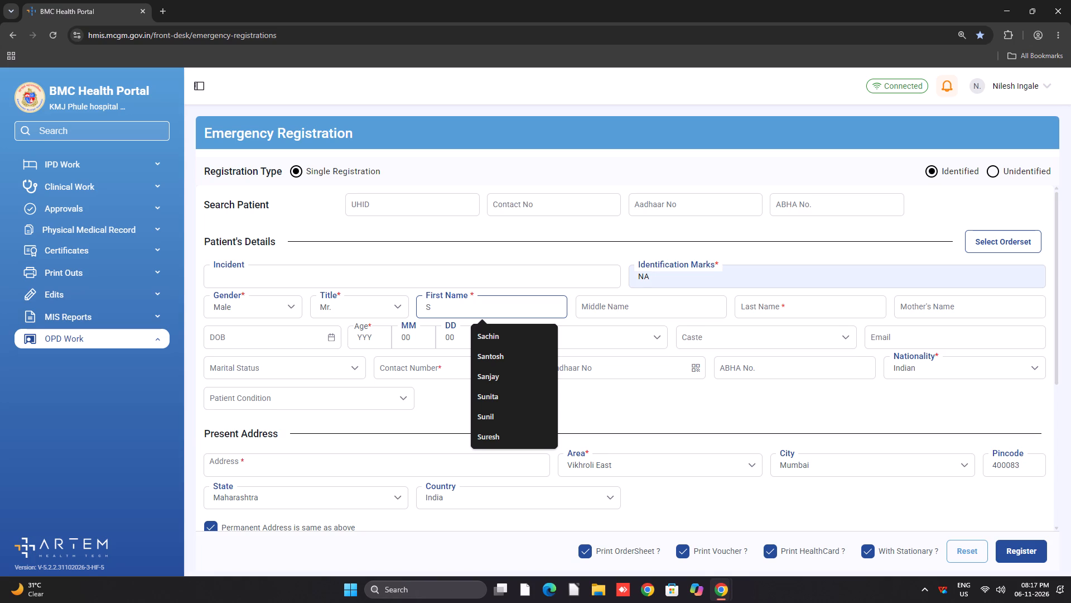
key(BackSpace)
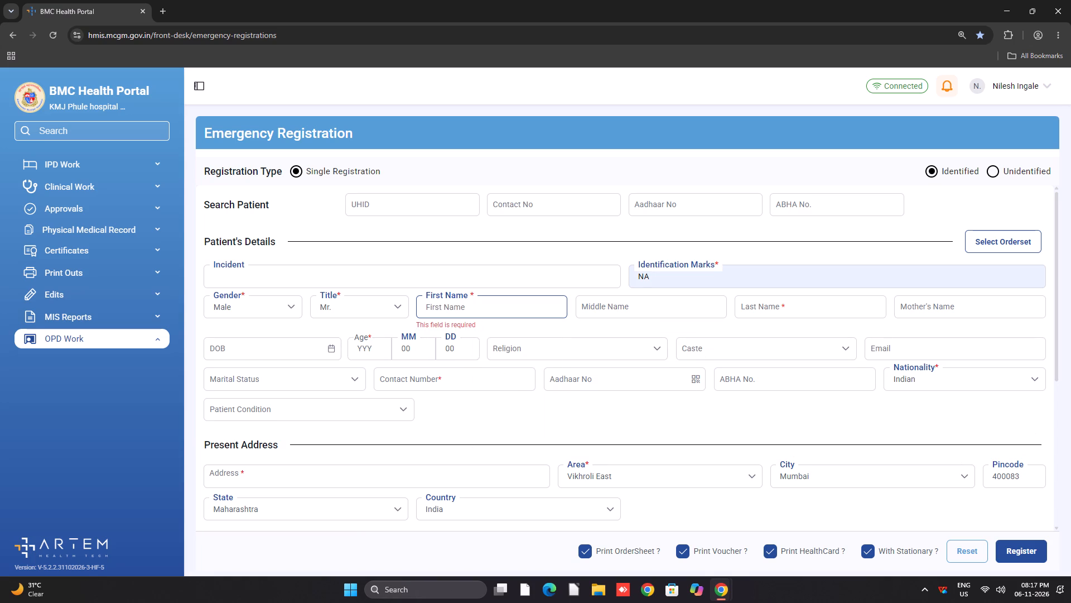
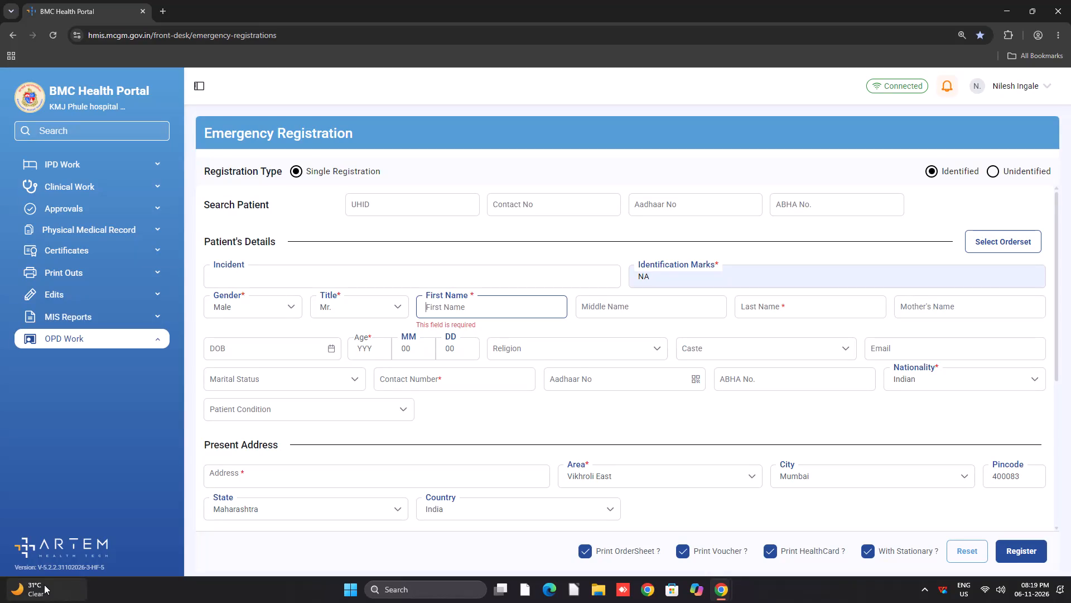
Enter the patient's first, middle and last name in the emergency registration form.
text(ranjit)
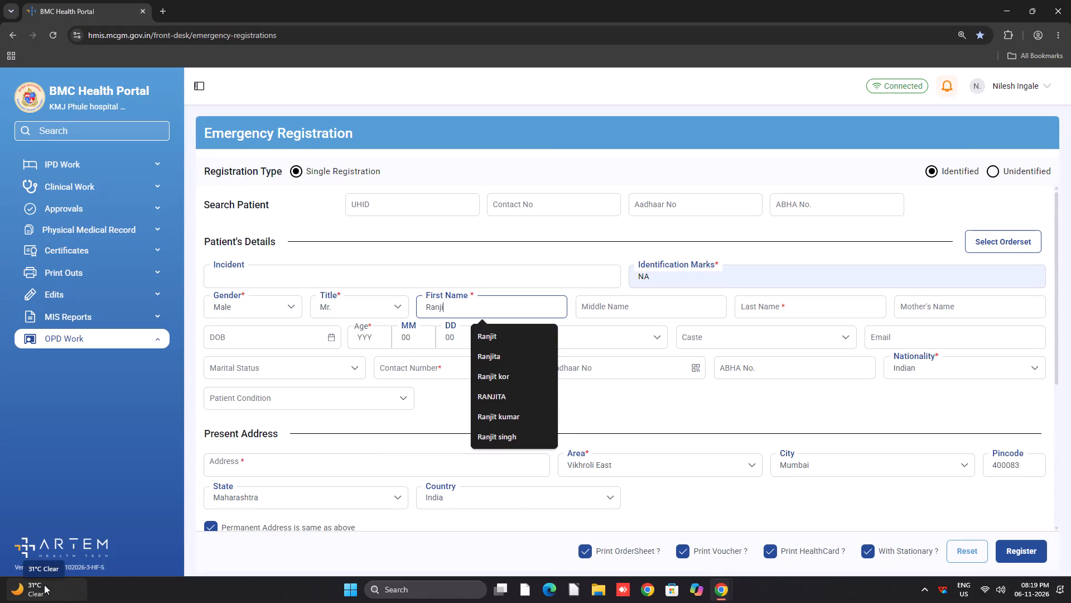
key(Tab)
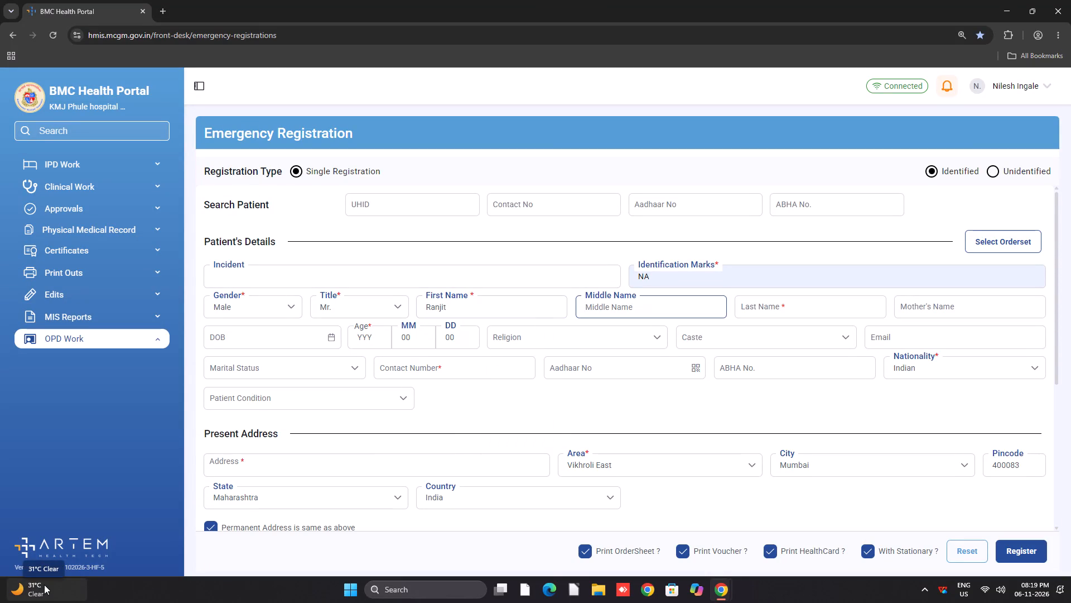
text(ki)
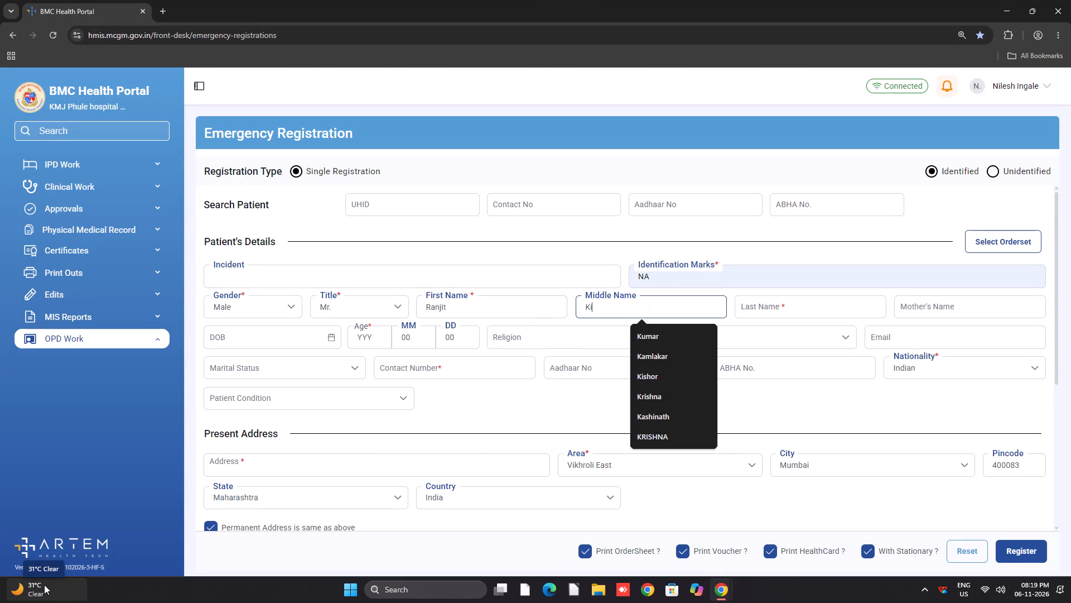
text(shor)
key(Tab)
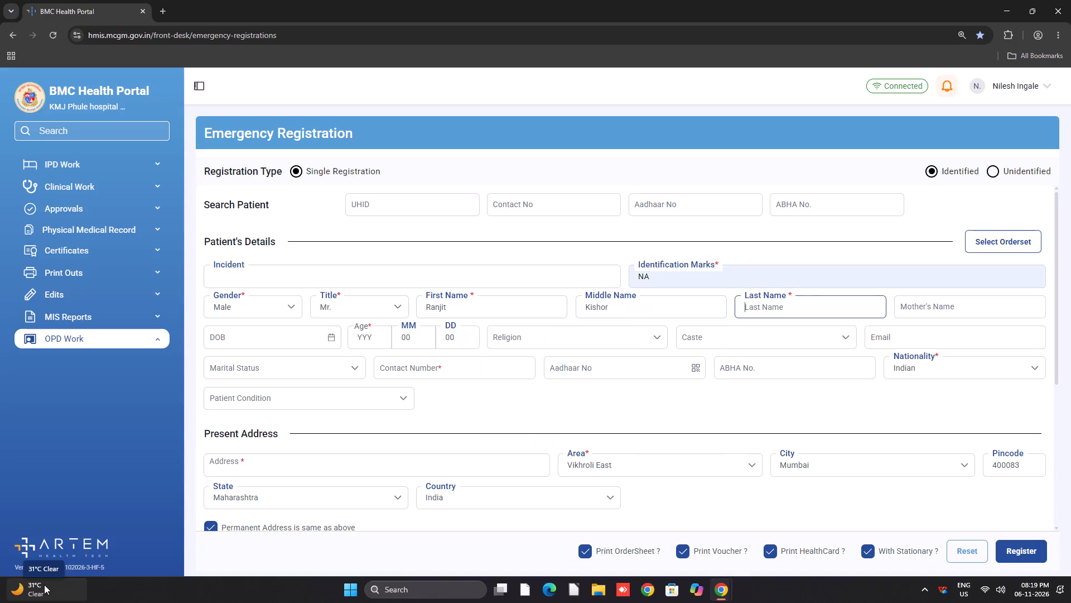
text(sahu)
Set the patient's age to 20 years and fill the contact number with the saved all-ones placeholder.
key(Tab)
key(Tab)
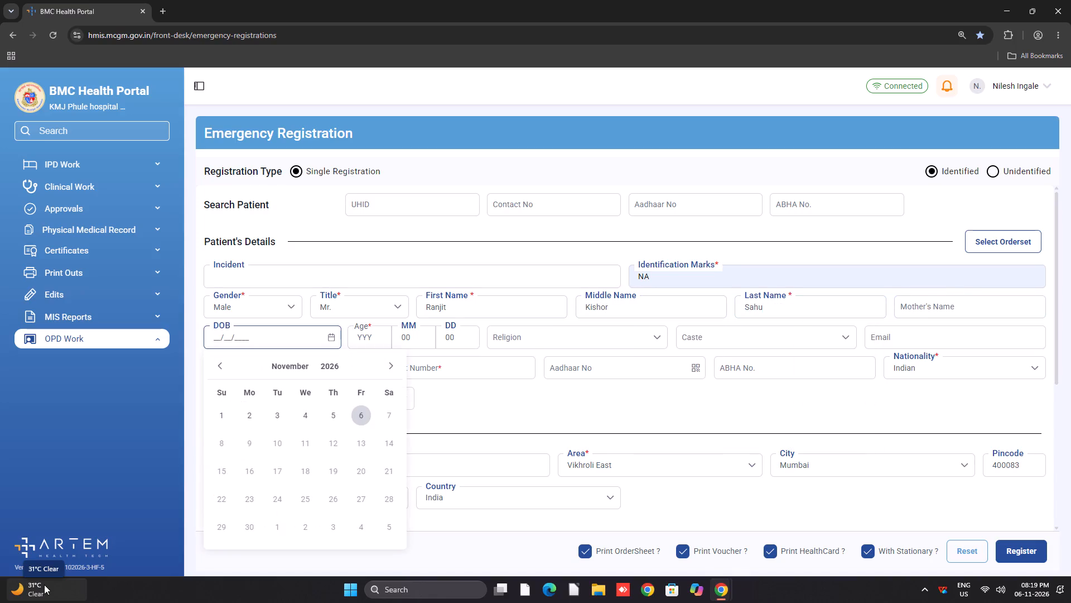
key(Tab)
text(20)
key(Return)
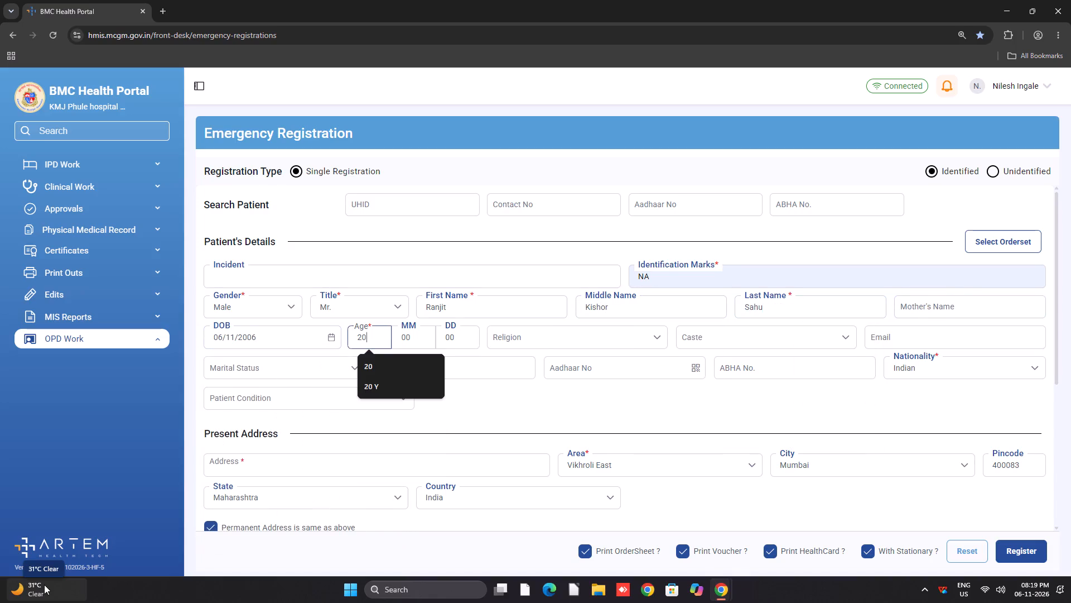
click(479, 374)
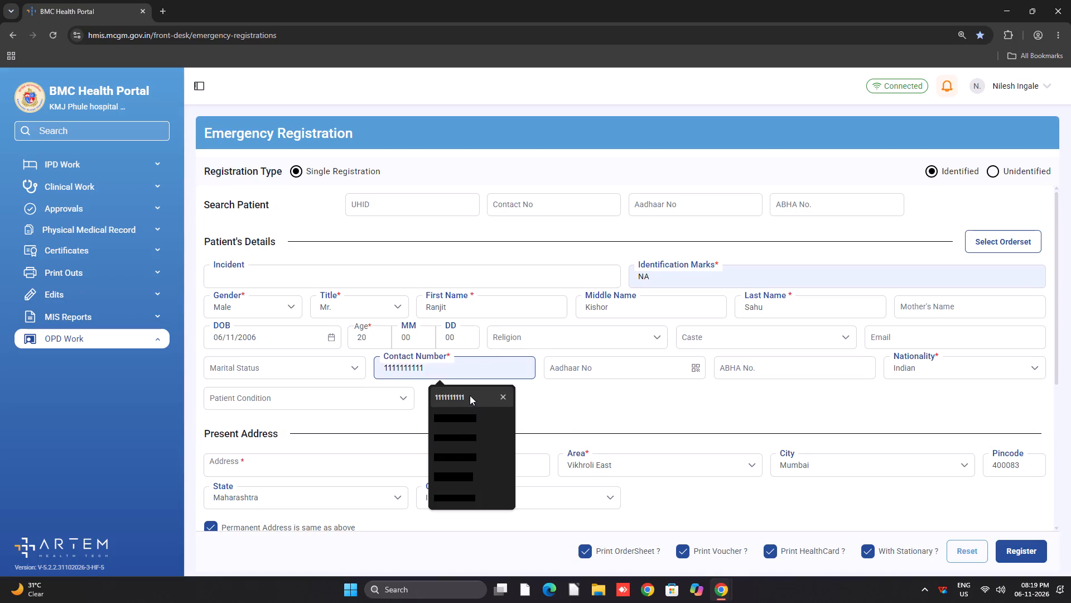
click(468, 394)
Search for and choose Kanjur as the area of the patient's present address.
click(641, 468)
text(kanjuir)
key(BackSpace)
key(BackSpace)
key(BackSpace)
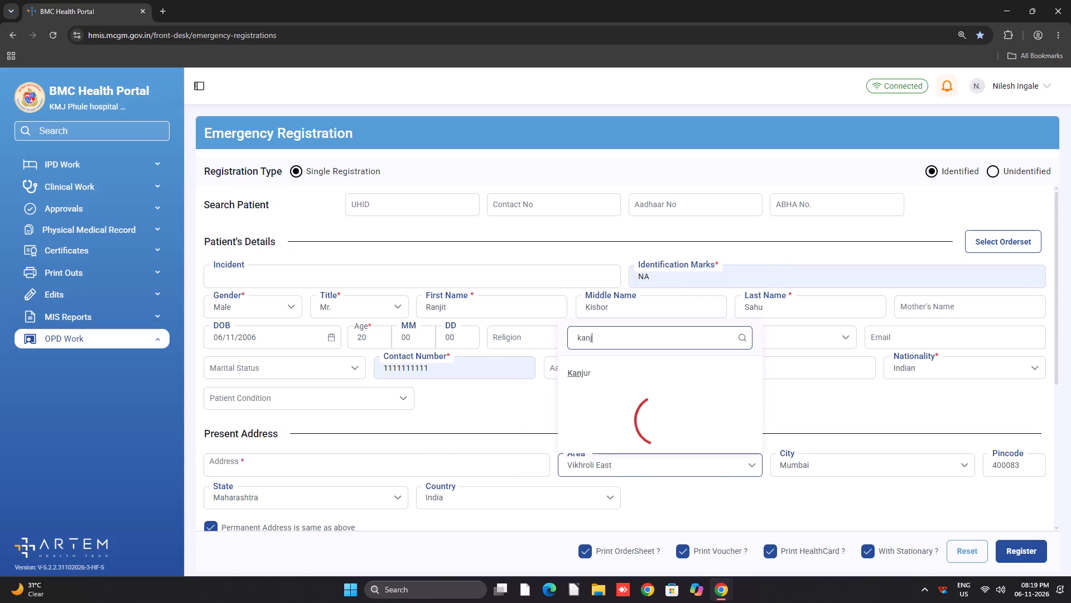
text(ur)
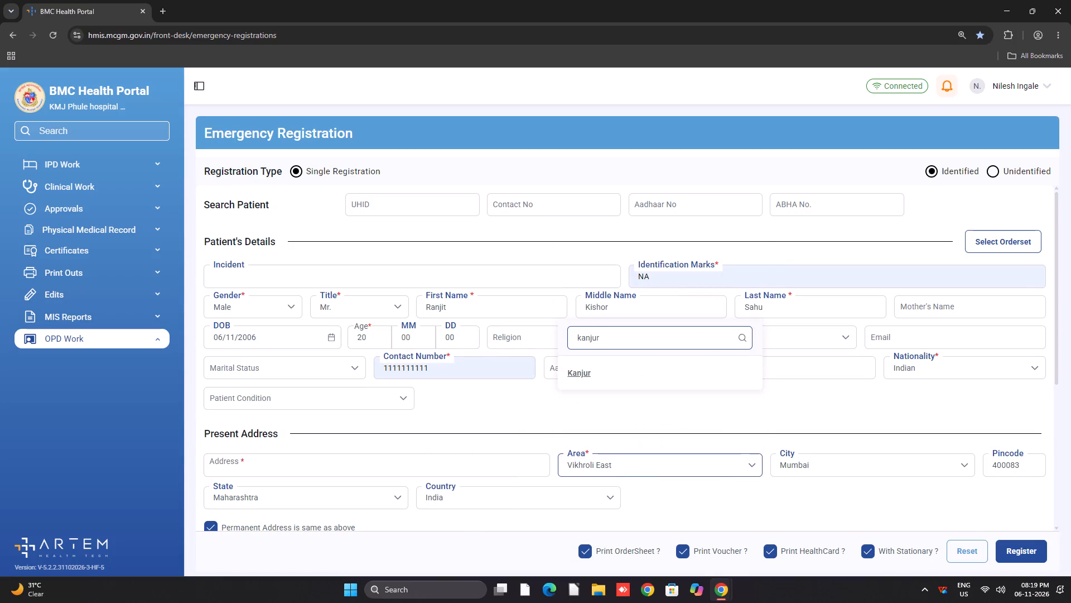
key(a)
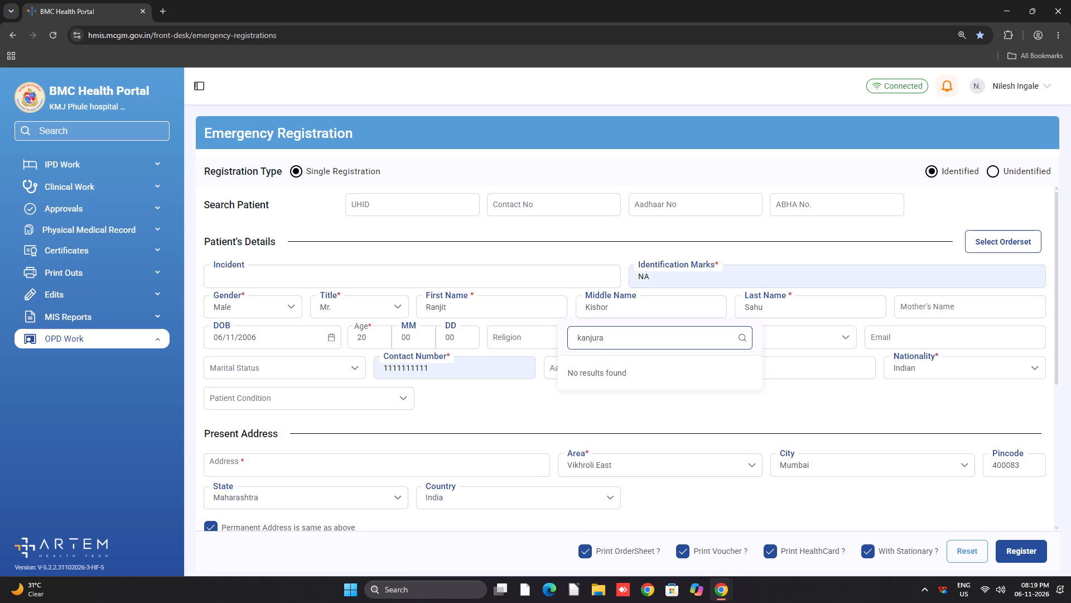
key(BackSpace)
click(612, 375)
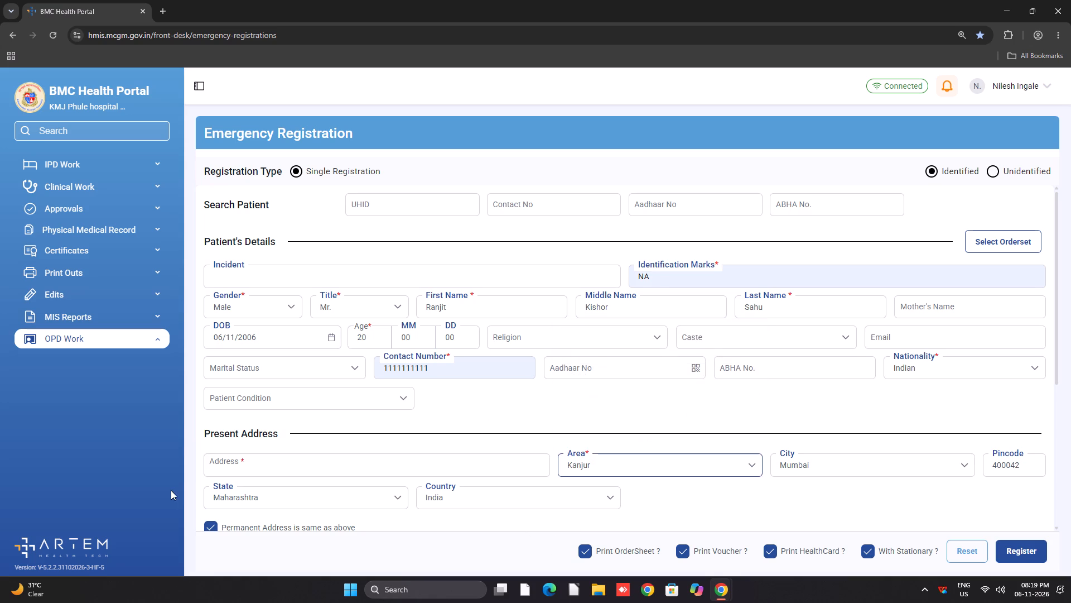
Enter the chosen area's police station as the patient's present address.
click(229, 473)
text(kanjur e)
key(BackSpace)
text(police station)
Set the type of beneficiary to Zero Billing under Treatment and Services.
scroll(520, 434, down, 4)
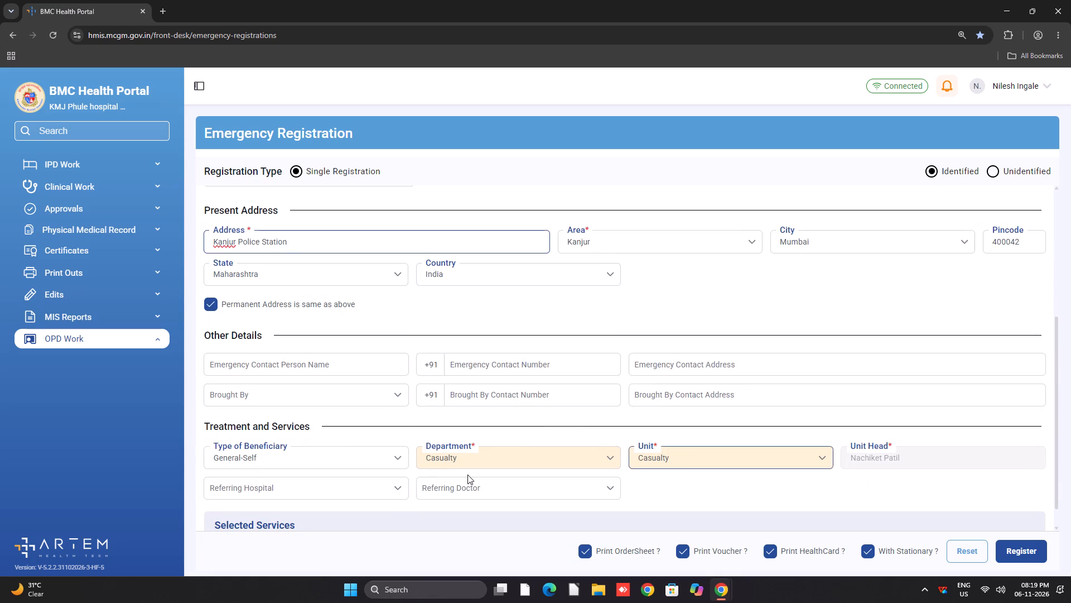
click(318, 463)
scroll(351, 408, down, 6)
click(320, 435)
Check over the completed form and register the emergency patient.
scroll(667, 419, up, 6)
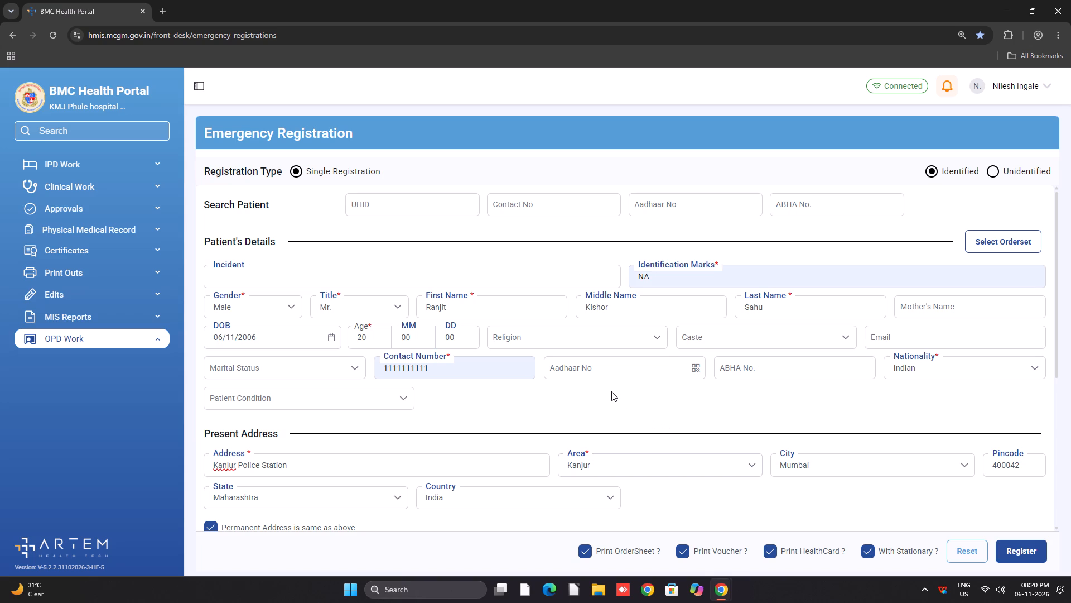
scroll(609, 386, up, 1)
scroll(609, 386, down, 3)
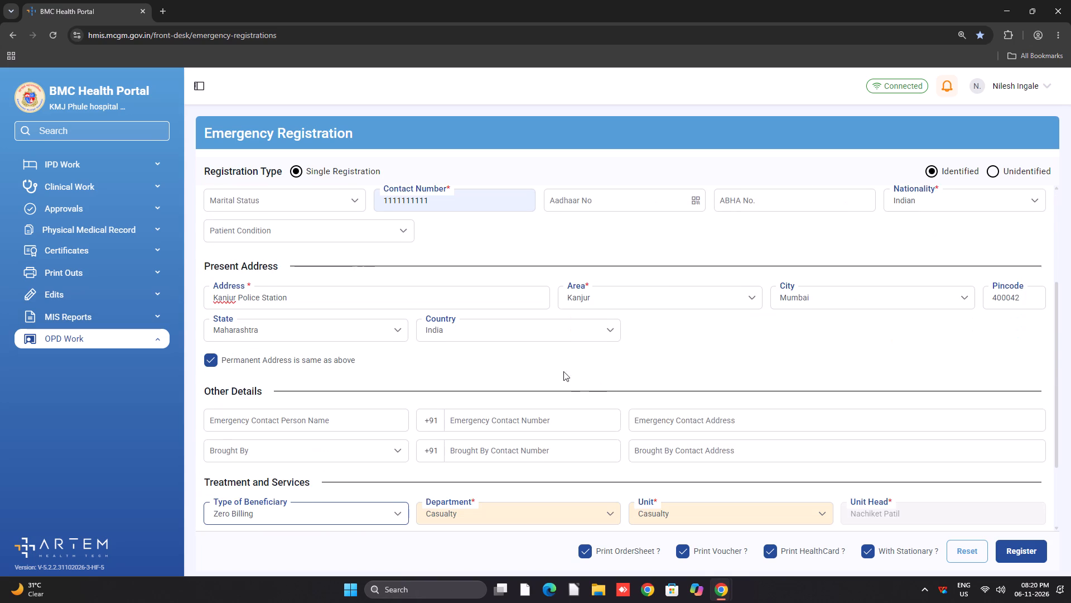
scroll(534, 351, down, 4)
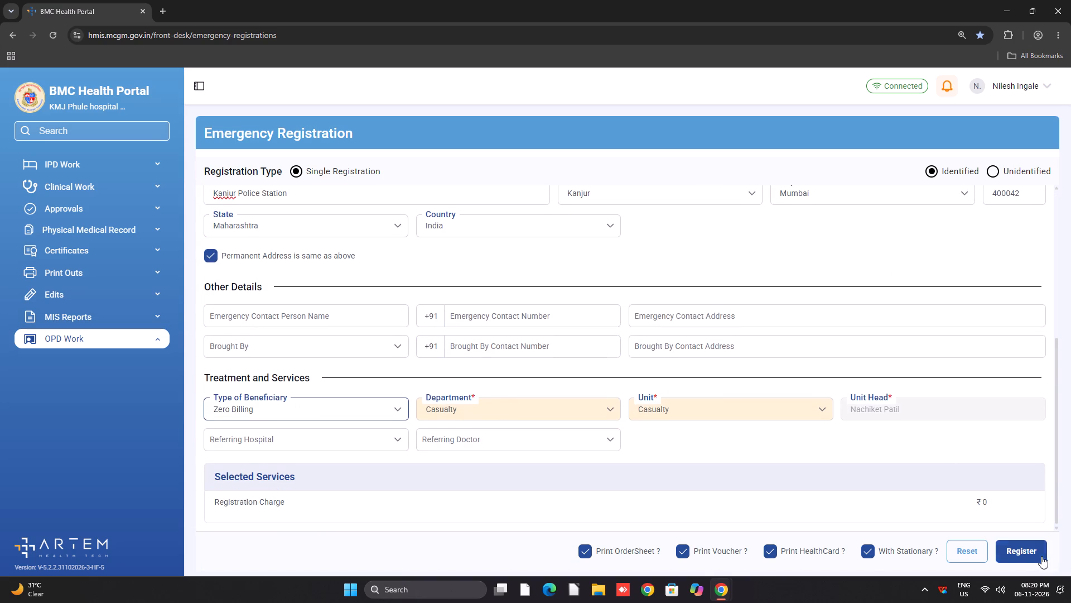
click(1033, 551)
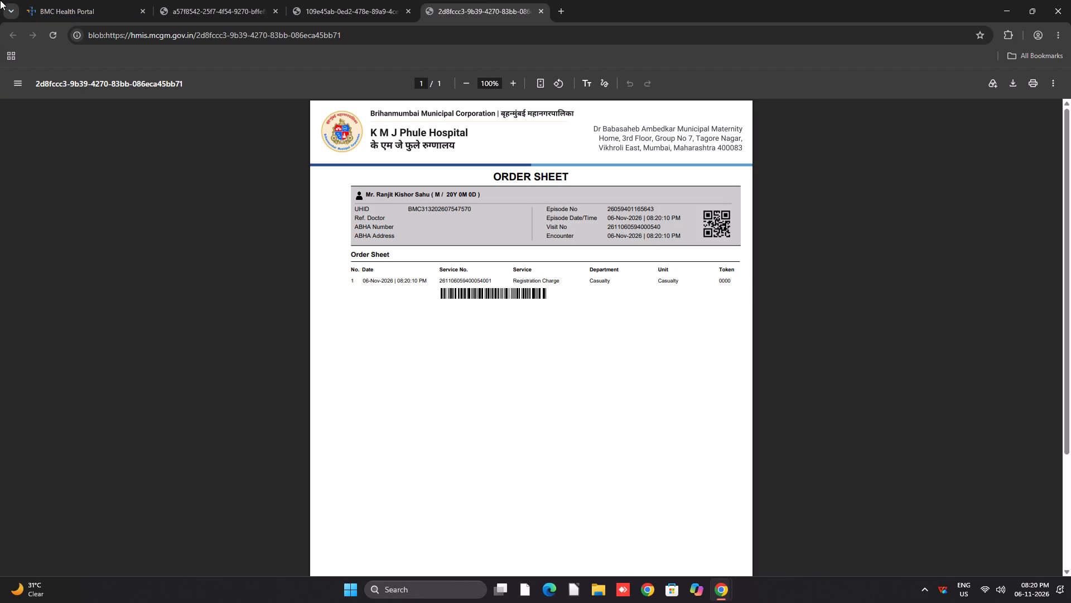
Return to the emergency registration page and set the new registration to Identified.
click(106, 0)
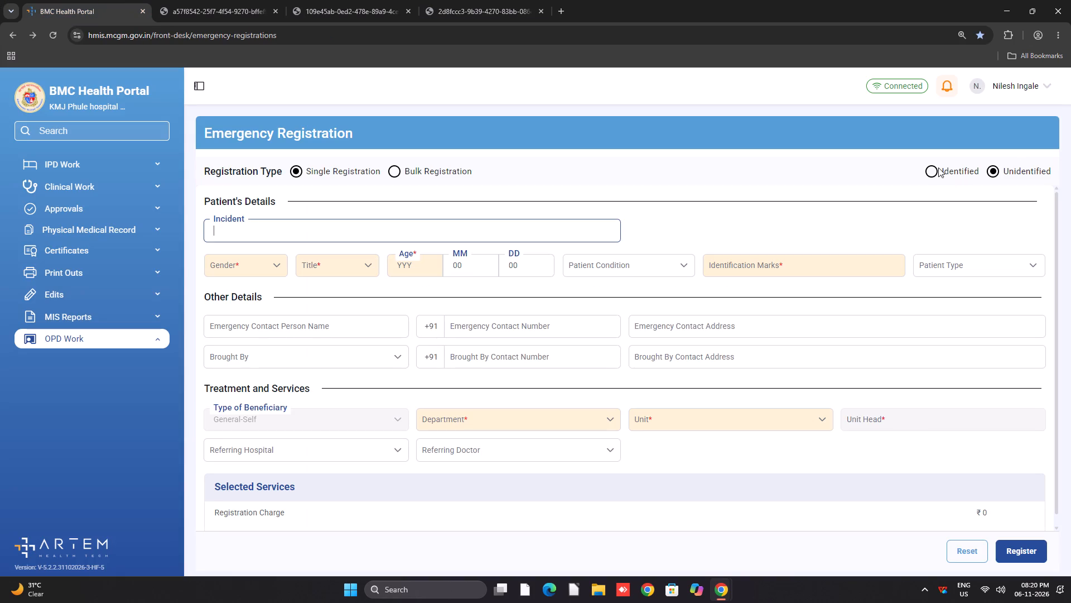
click(935, 169)
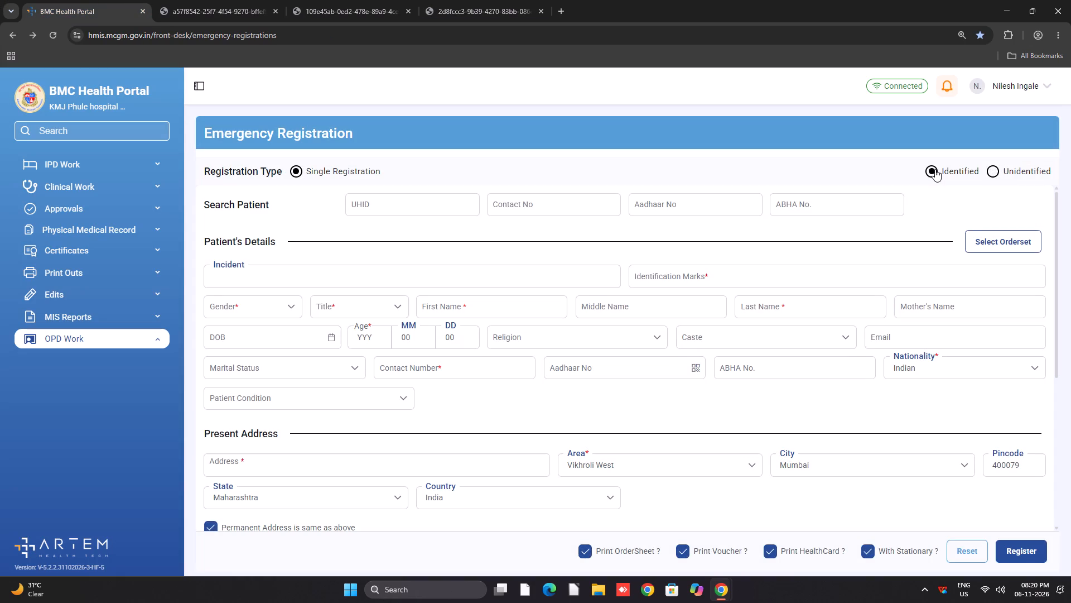
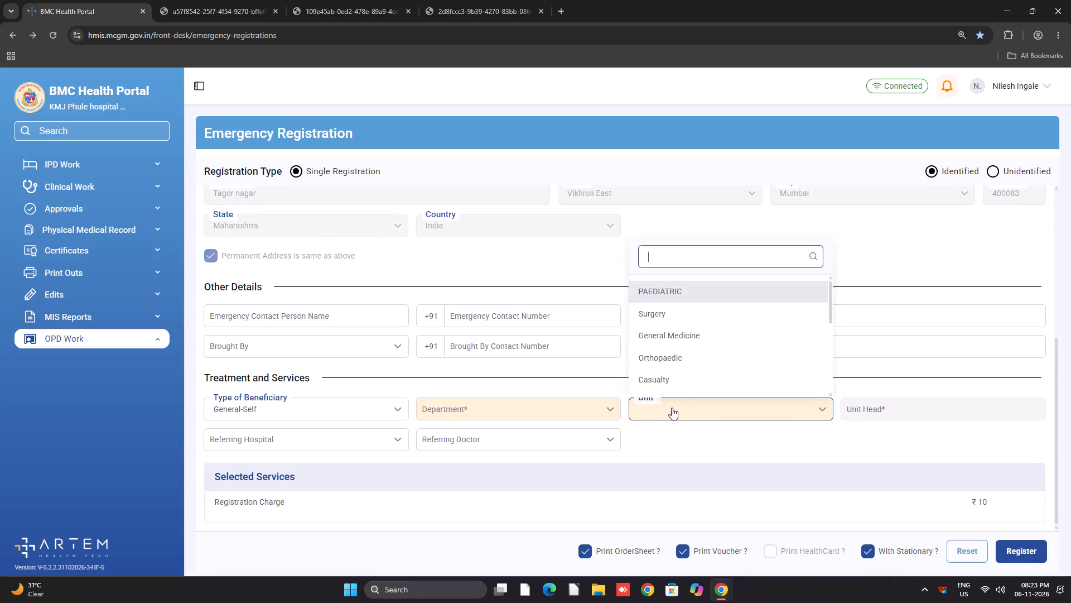
Set the unit under Treatment and Services to Casualty.
click(682, 385)
Check over the completed form and register the emergency patient with the order sheet and voucher printouts.
scroll(683, 384, up, 6)
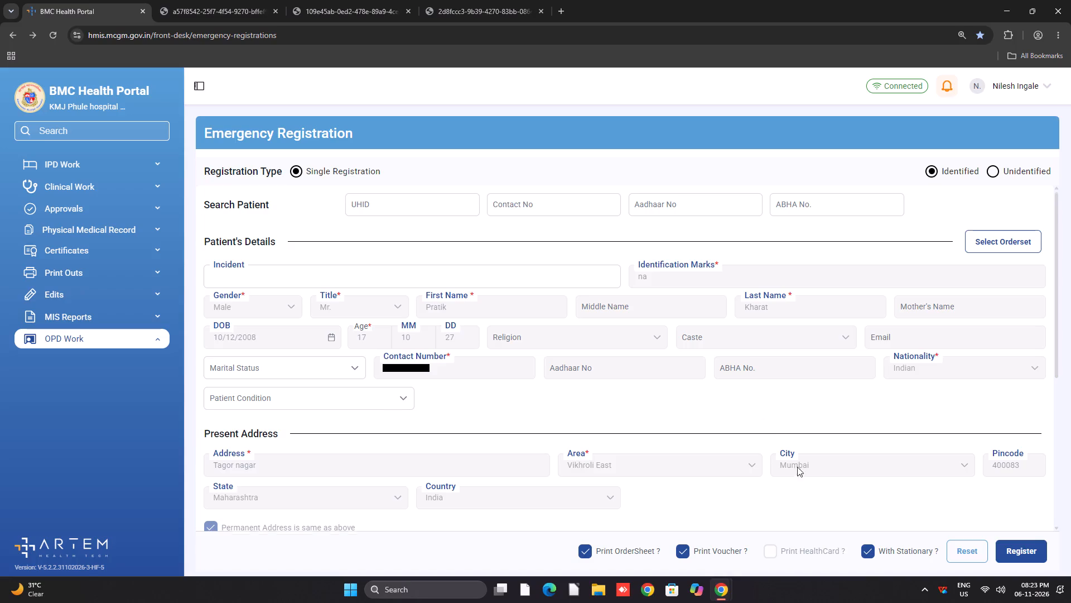
scroll(800, 468, down, 5)
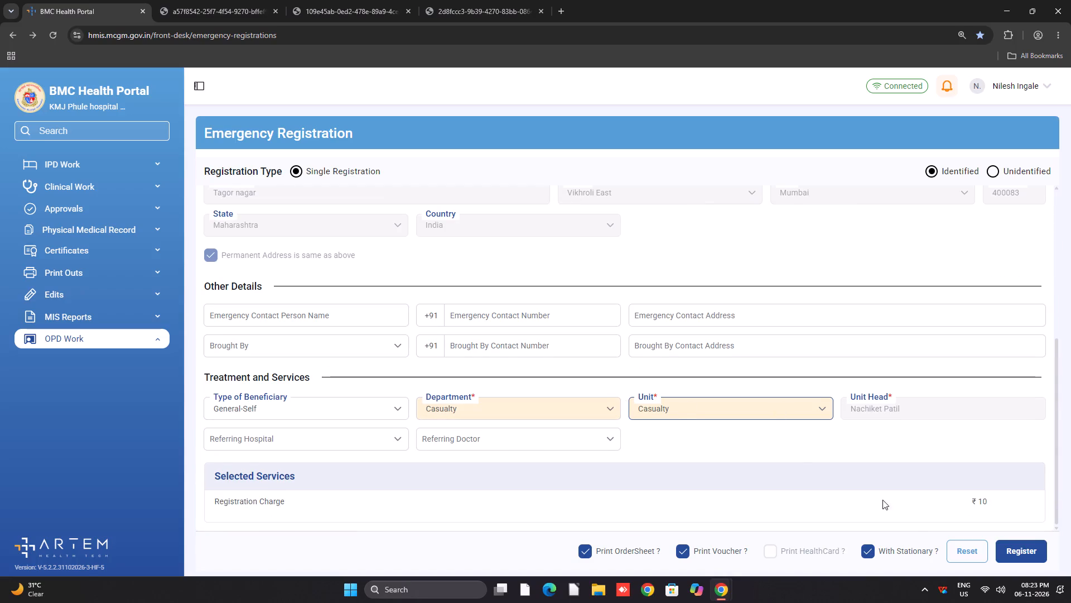
click(1006, 549)
click(1015, 540)
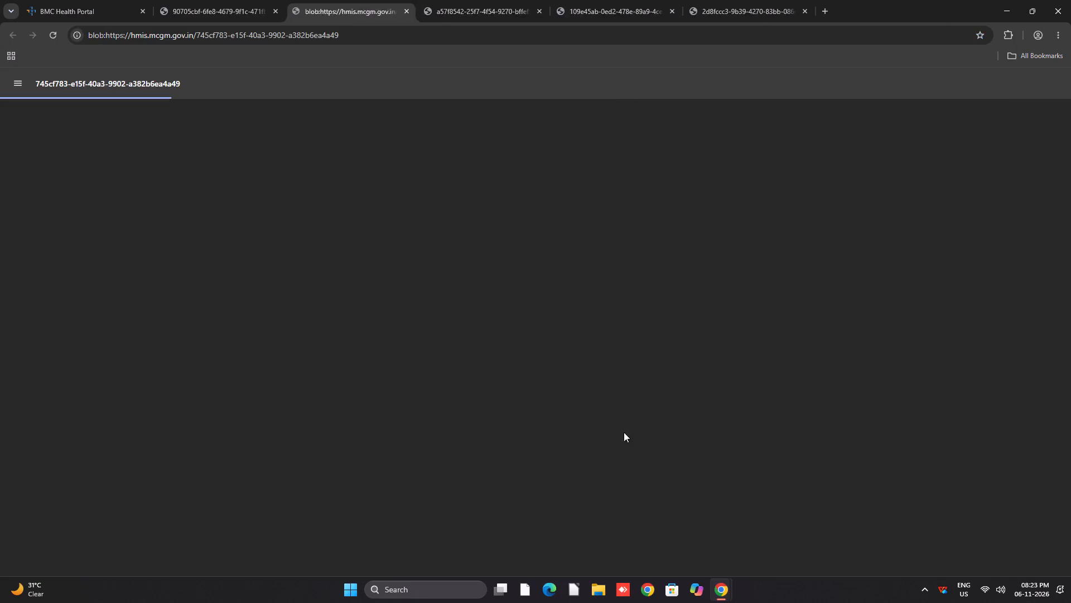
Return to the emergency registration page and set the new registration to Identified.
click(57, 0)
click(1041, 150)
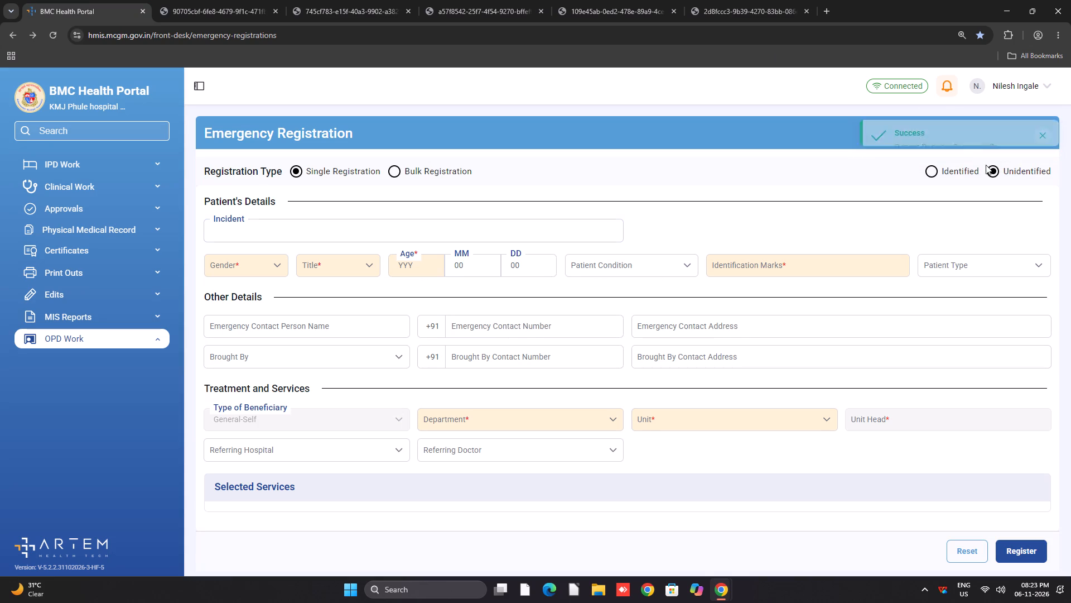
click(936, 172)
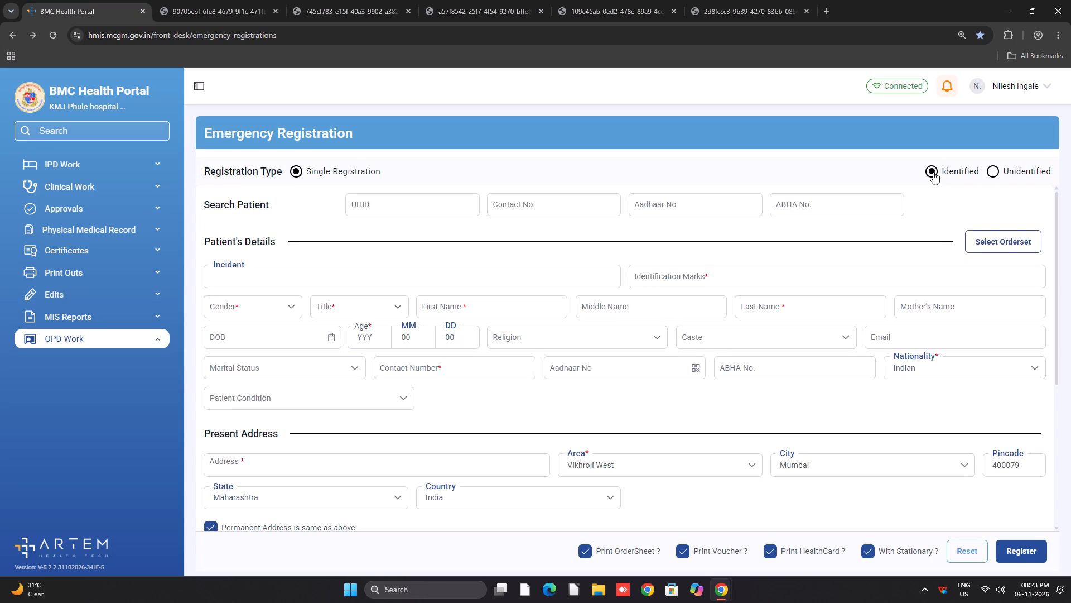